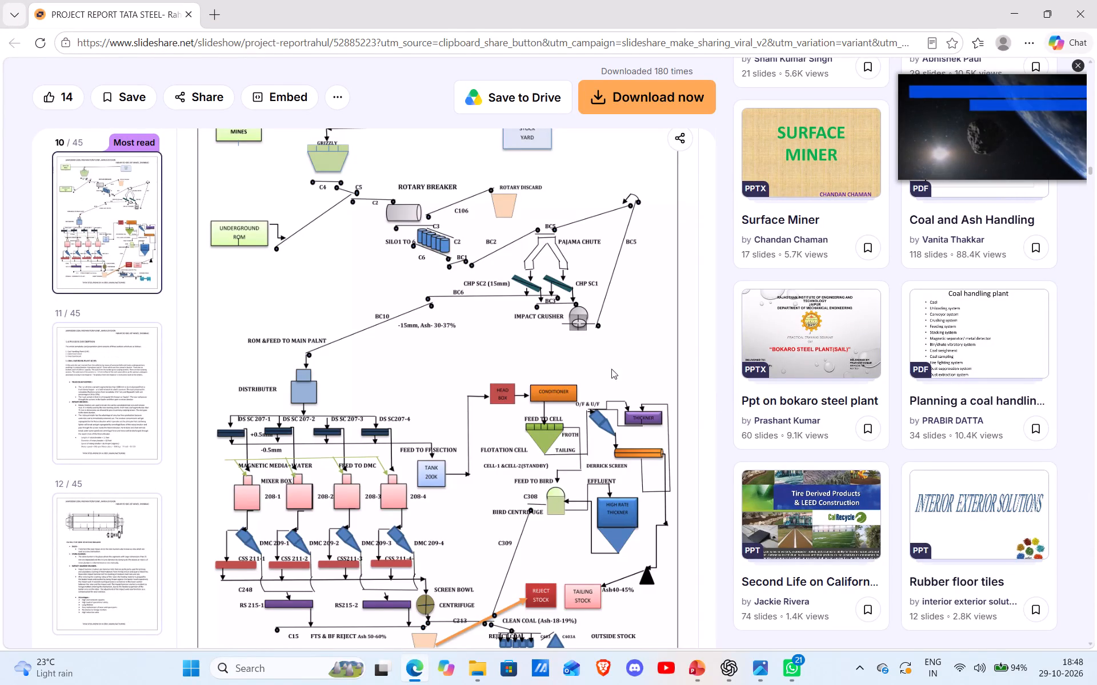
Examine the 1.4 Process Flowsheet on slide 9 of the Tata Steel report, covering the dry and wet processes.
scroll(559, 364, "up", 6)
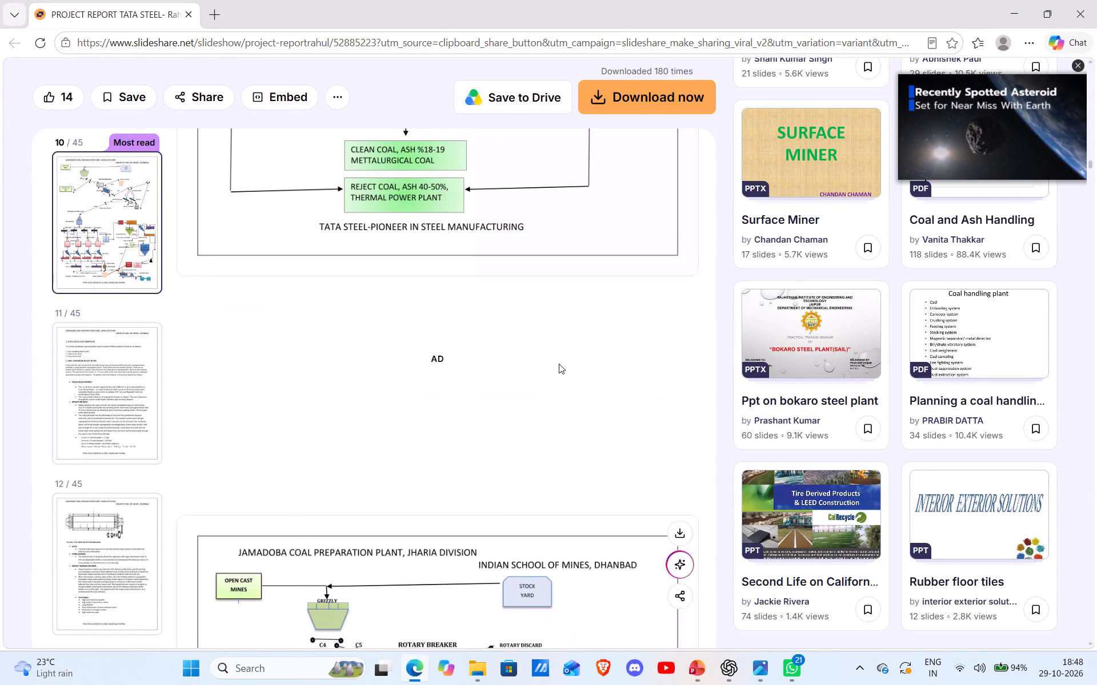
scroll(559, 364, "up", 1)
right_click(559, 364)
scroll(559, 364, "up", 4)
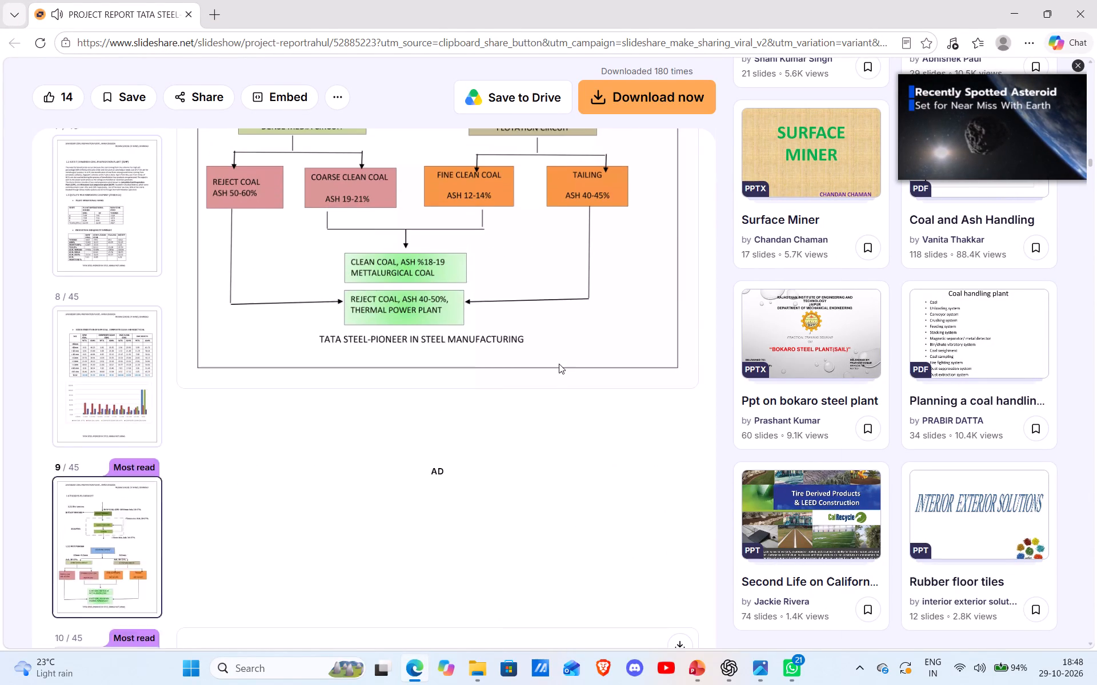
scroll(559, 364, "up", 6)
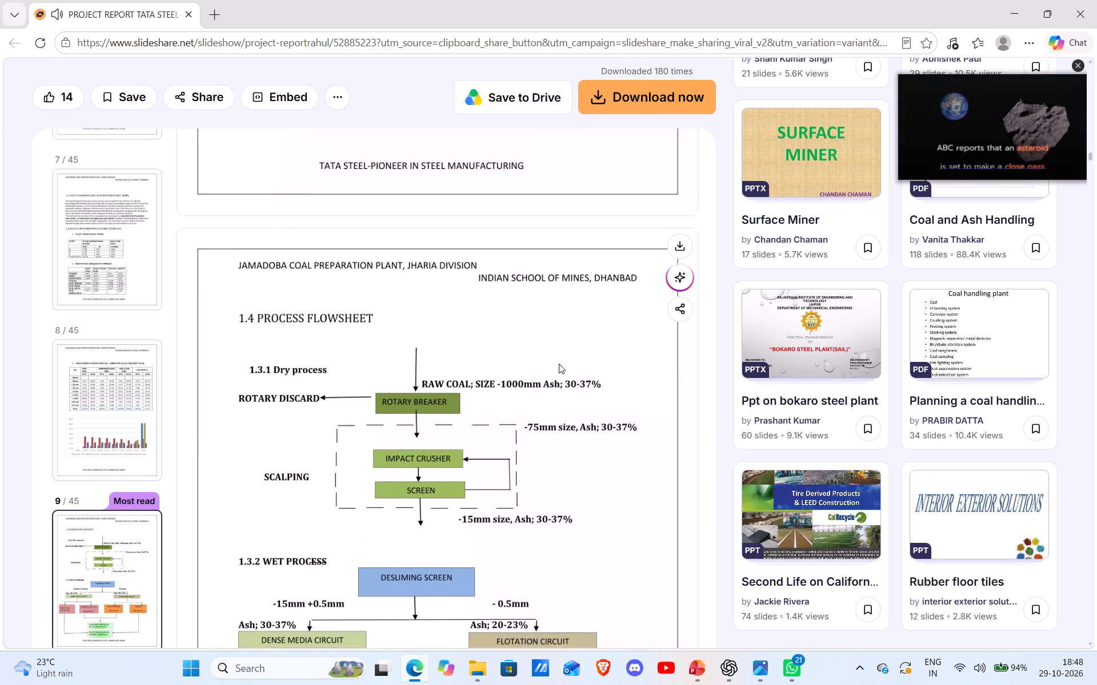
scroll(559, 364, "up", 1)
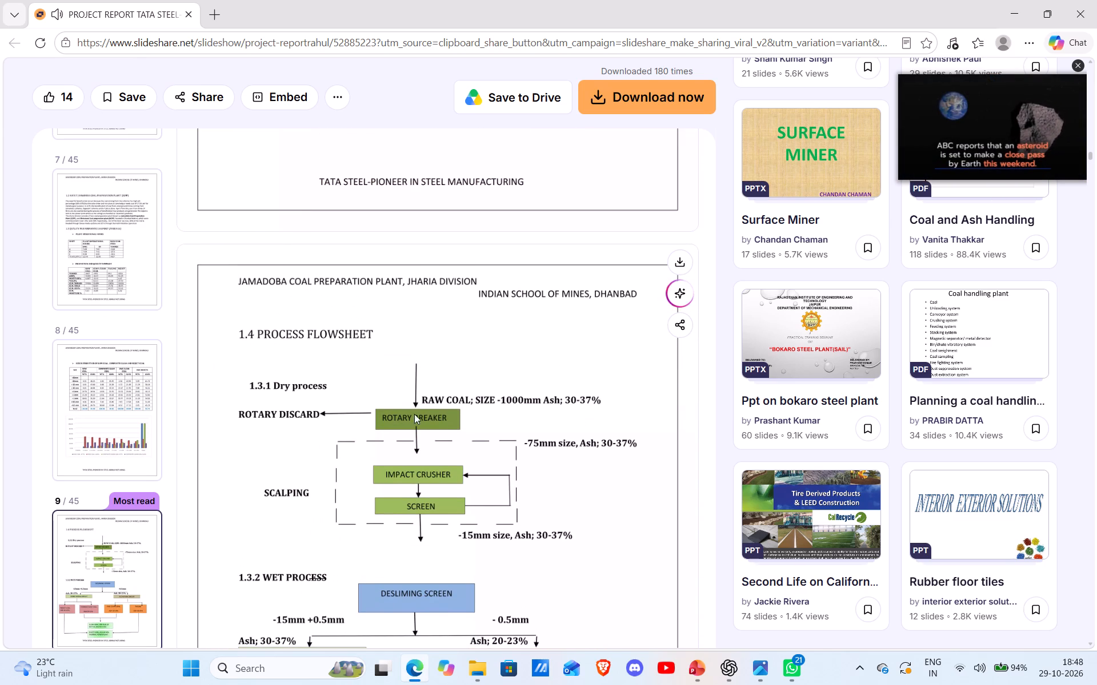
scroll(439, 429, "down", 3)
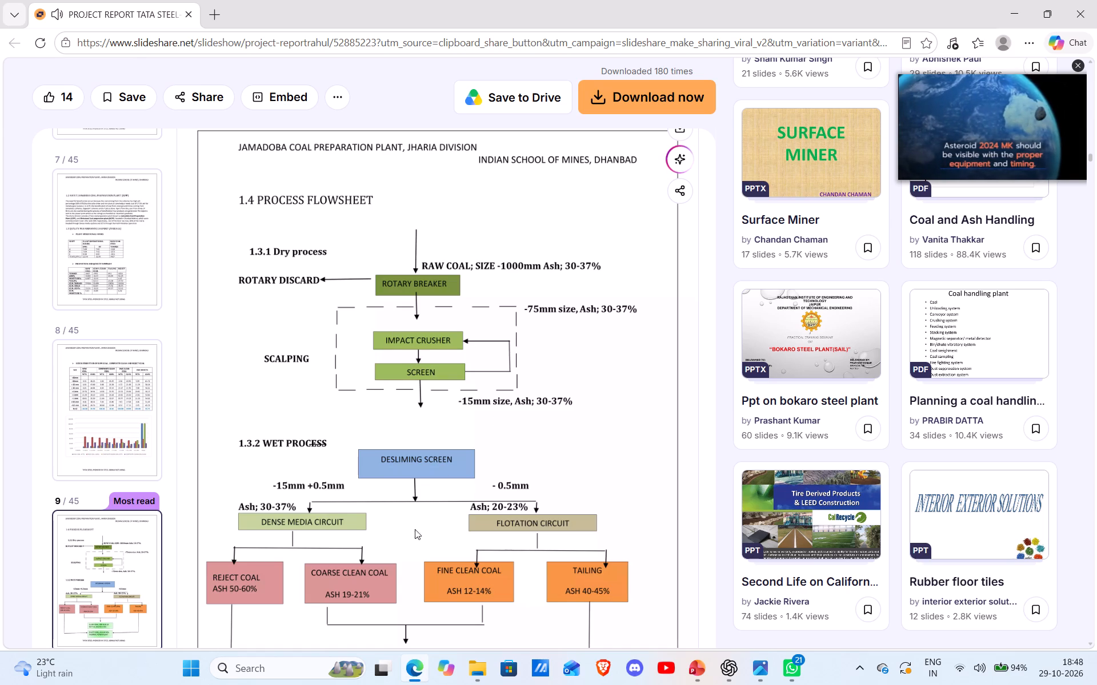
scroll(427, 468, "down", 1)
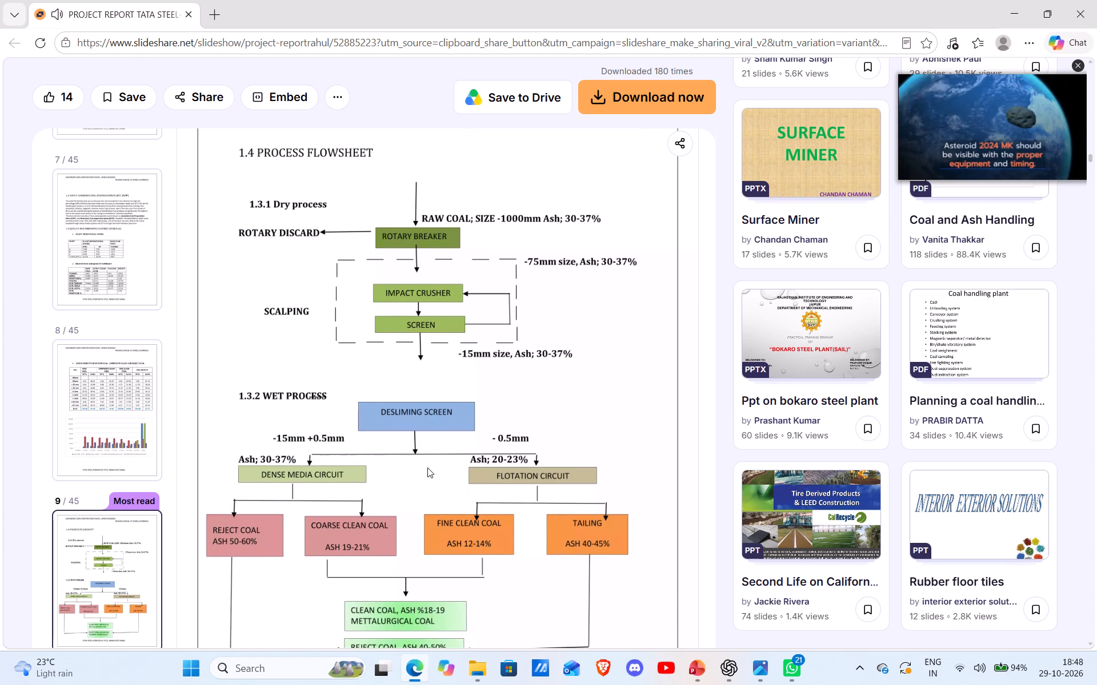
scroll(427, 468, "down", 1)
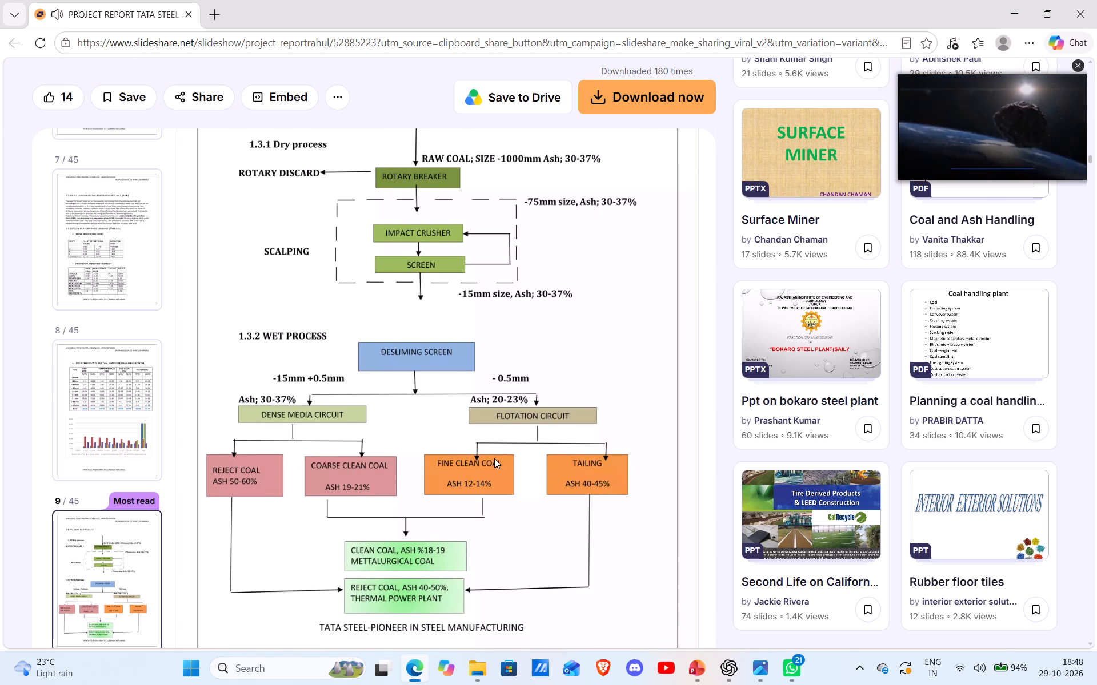
scroll(494, 458, "up", 1)
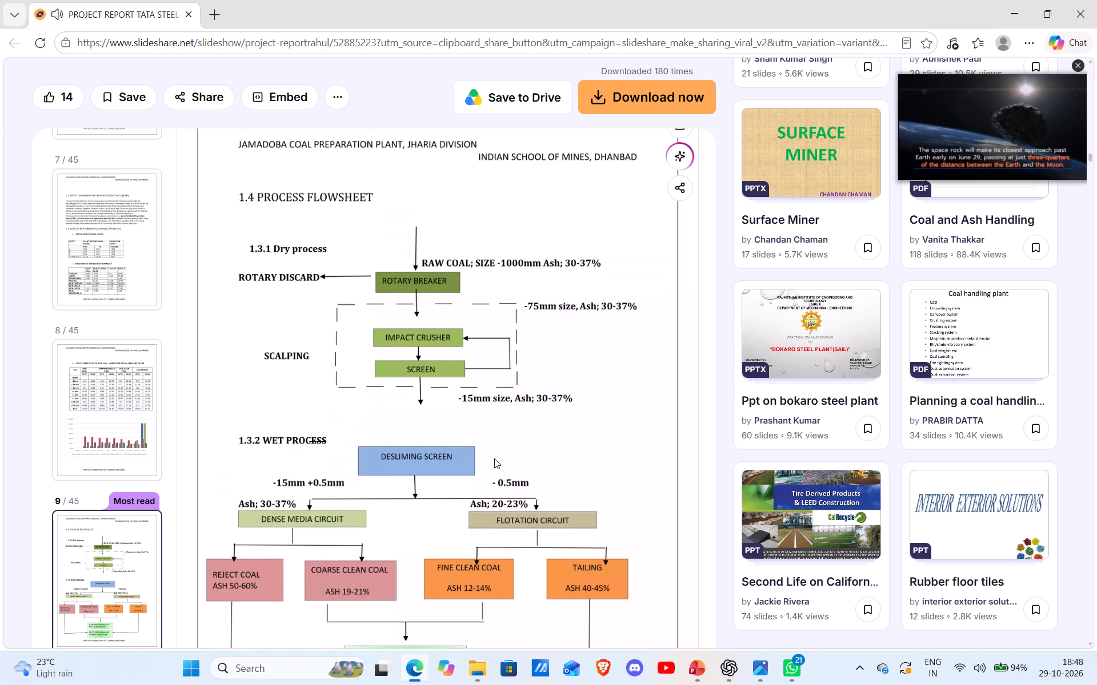
scroll(494, 458, "up", 1)
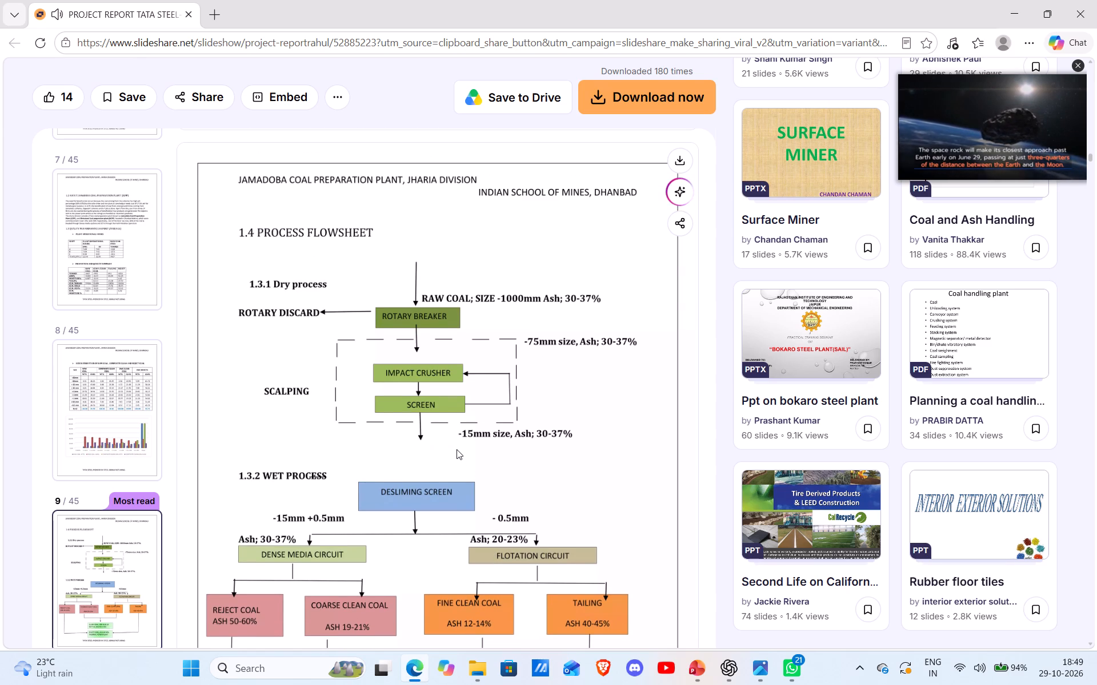
Review the slide 9 process flowsheet again alongside the neighbouring slide 8 chart and the slide 10 plant flow diagram.
scroll(457, 449, "up", 5)
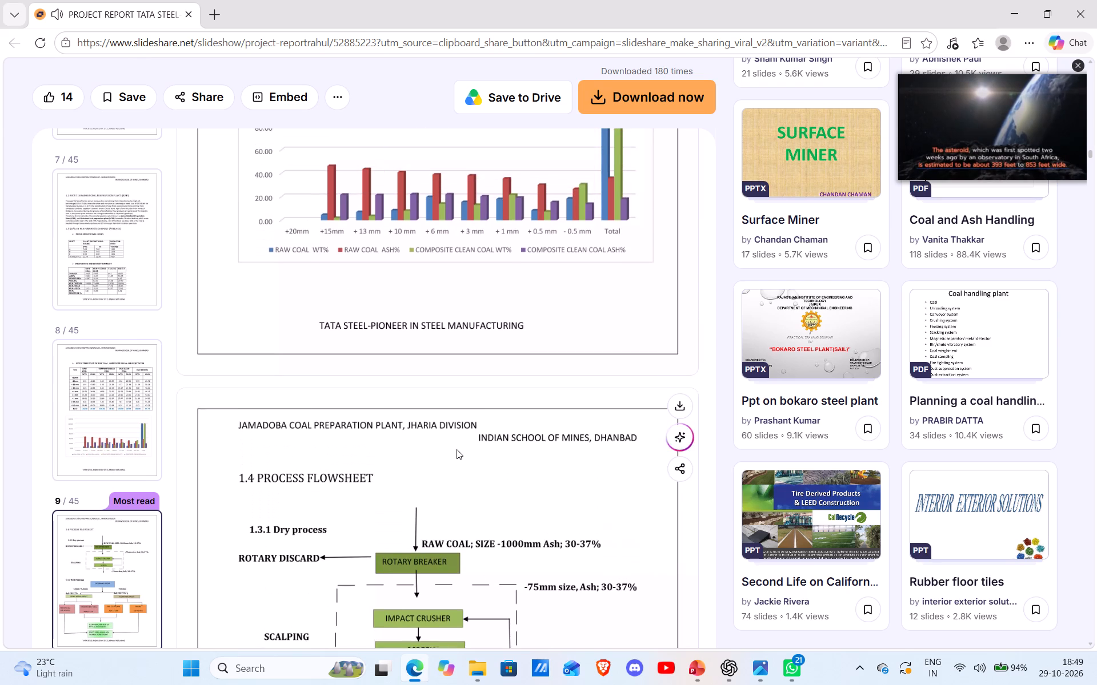
scroll(457, 449, "up", 1)
scroll(457, 449, "down", 4)
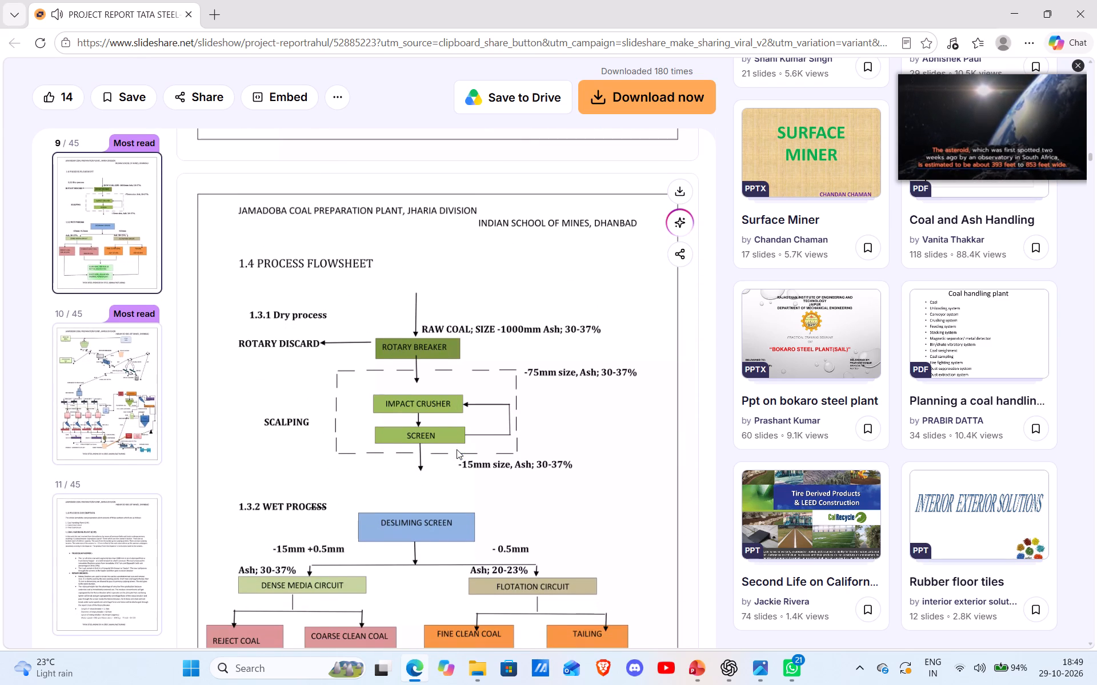
scroll(440, 398, "down", 6)
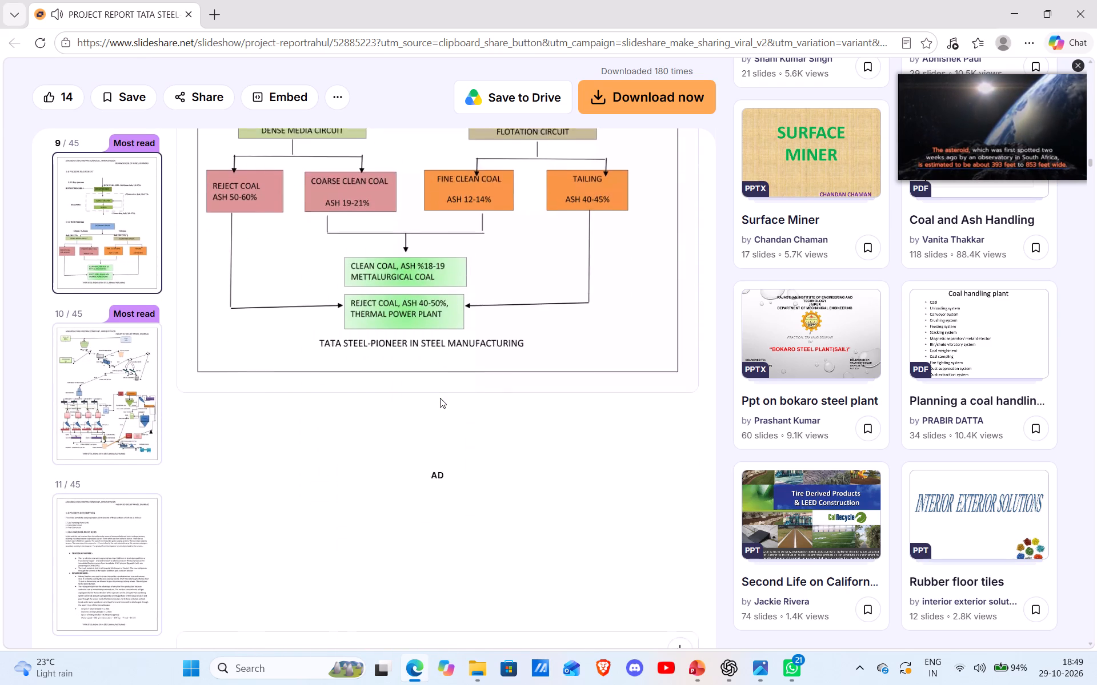
scroll(440, 398, "up", 2)
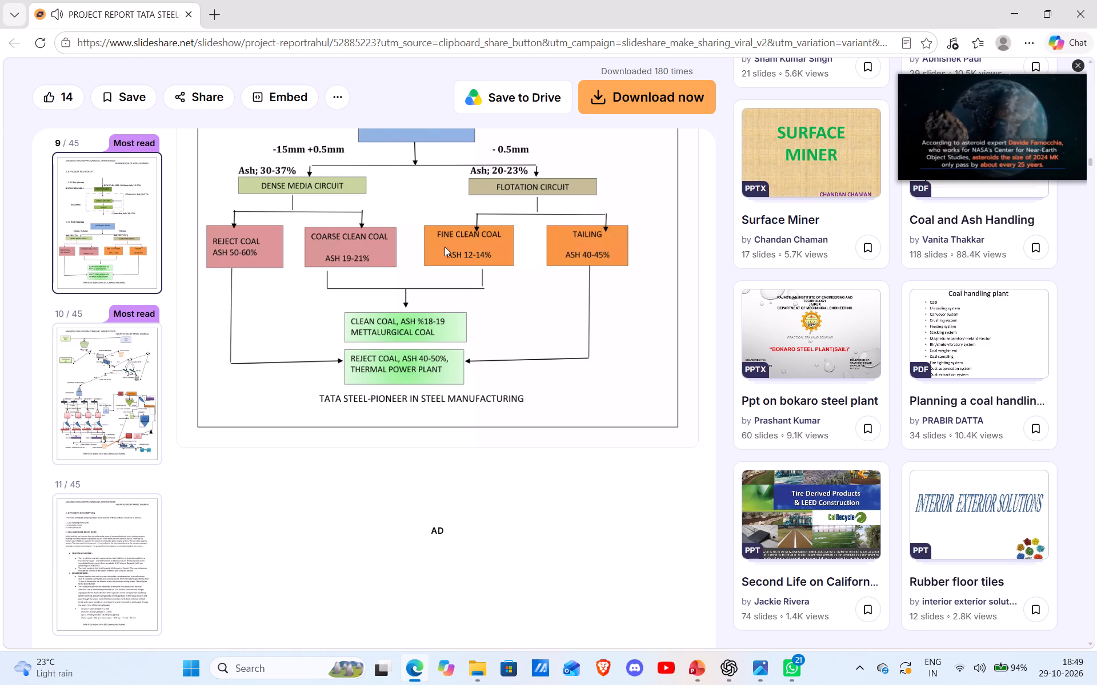
scroll(465, 296, "down", 4)
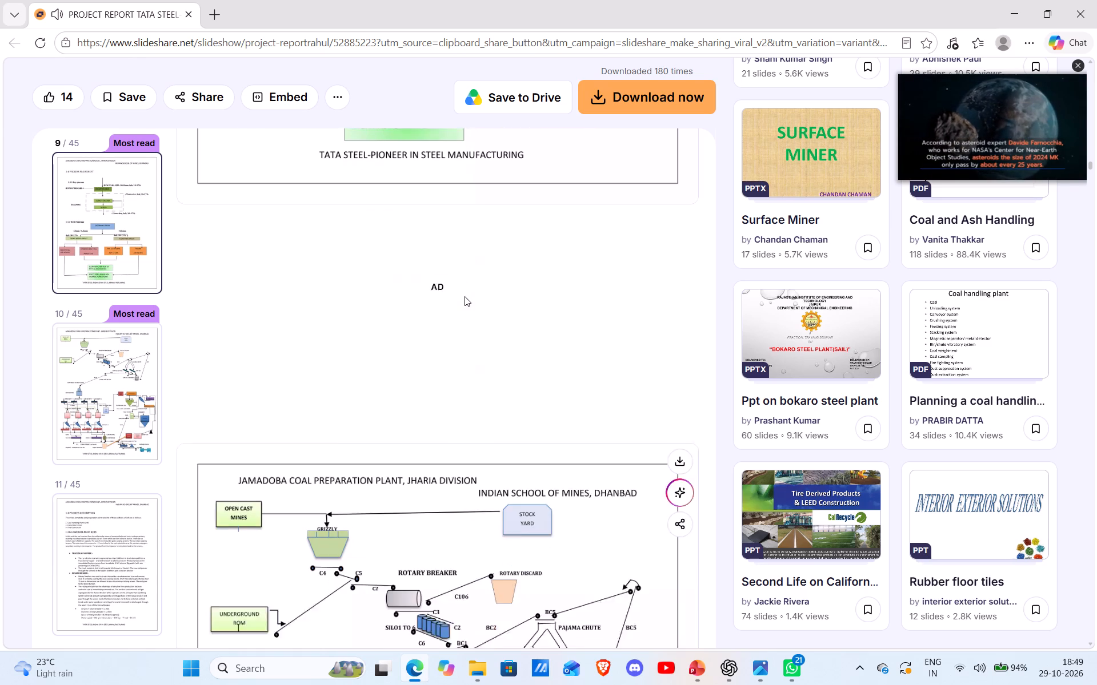
scroll(465, 296, "down", 2)
scroll(465, 296, "up", 6)
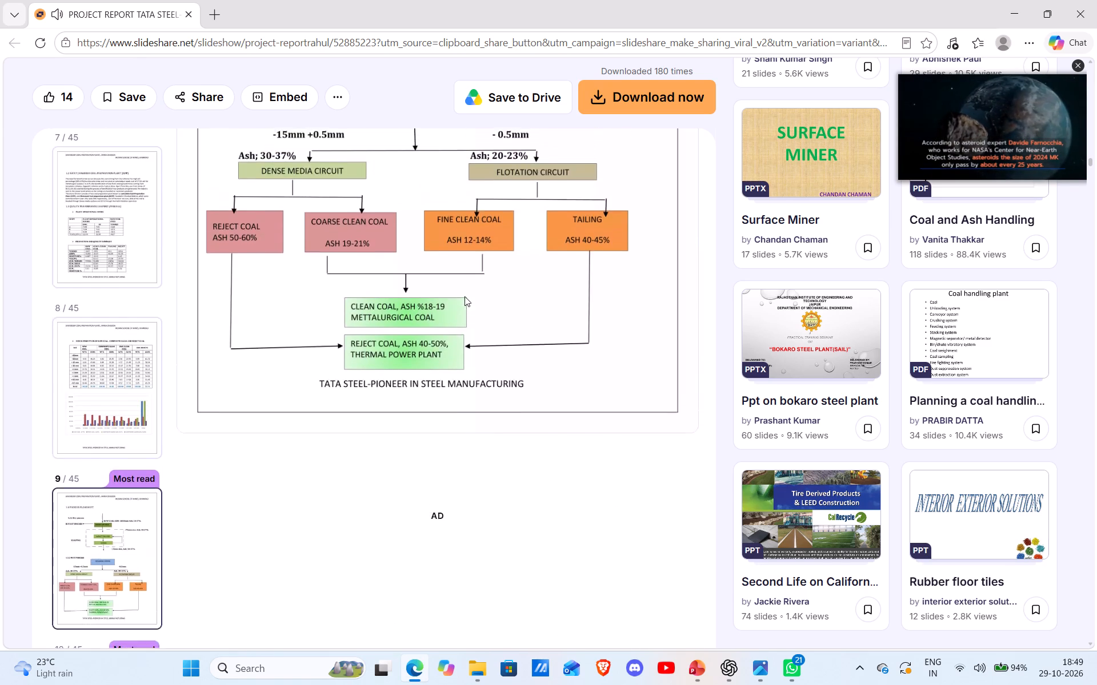
scroll(465, 296, "down", 9)
scroll(465, 296, "up", 3)
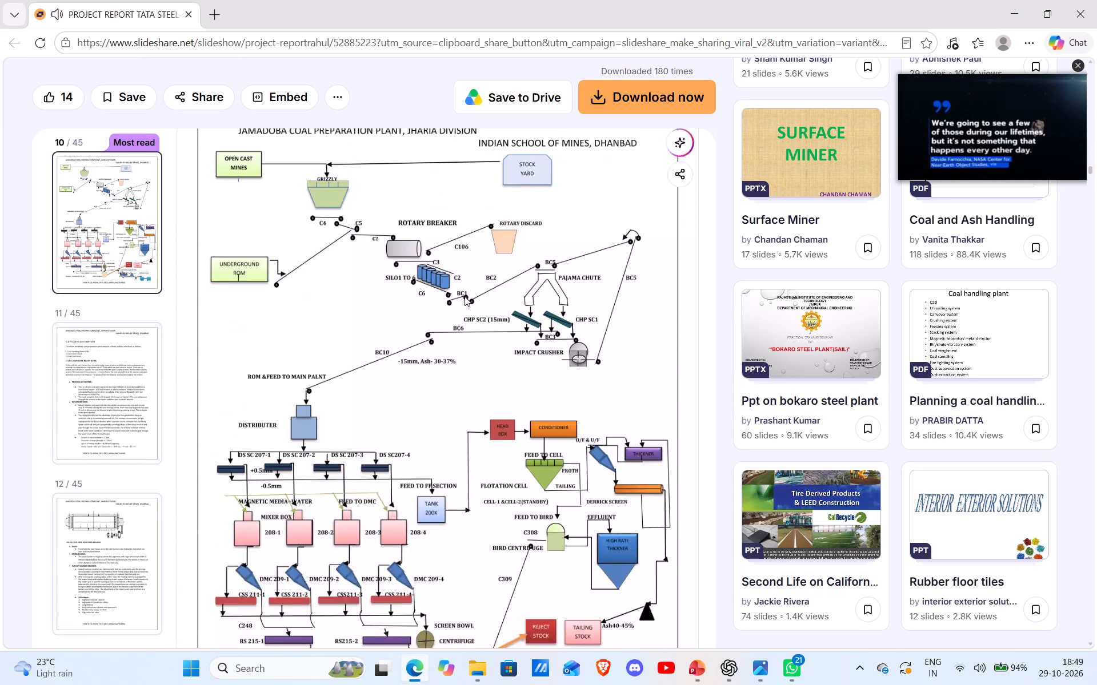
scroll(465, 296, "up", 6)
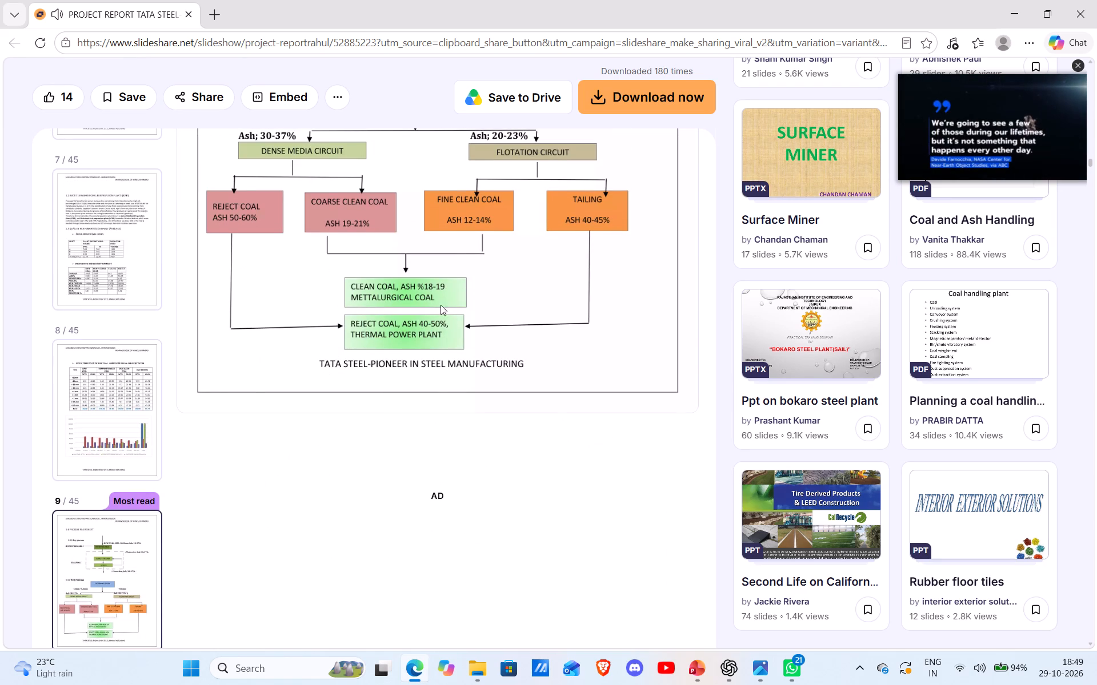
scroll(508, 309, "down", 4)
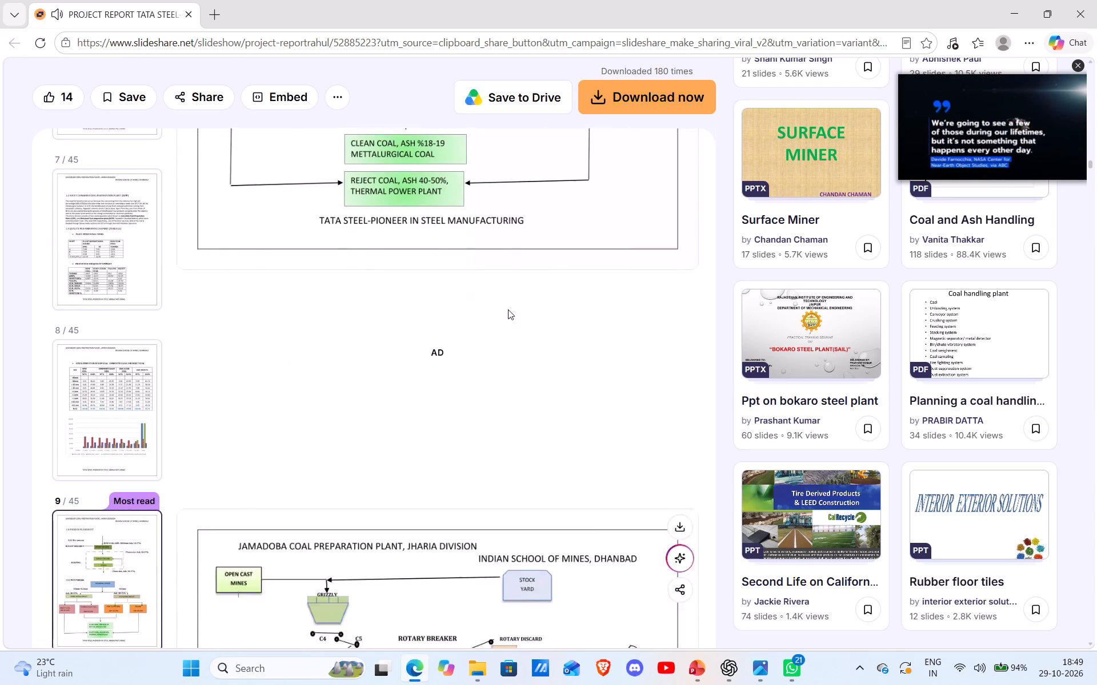
Skim the coal preparation descriptions on slides 11 to 14, including the rotary breaker, coarse coal circuit and cyclone section.
scroll(508, 309, "down", 10)
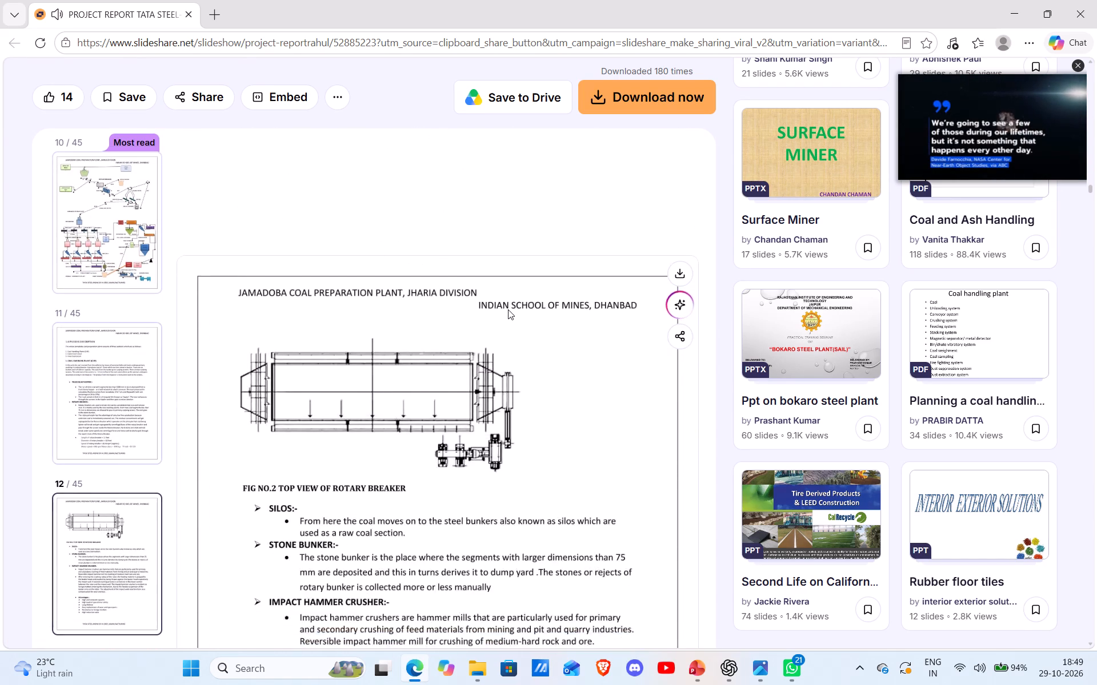
scroll(508, 309, "down", 13)
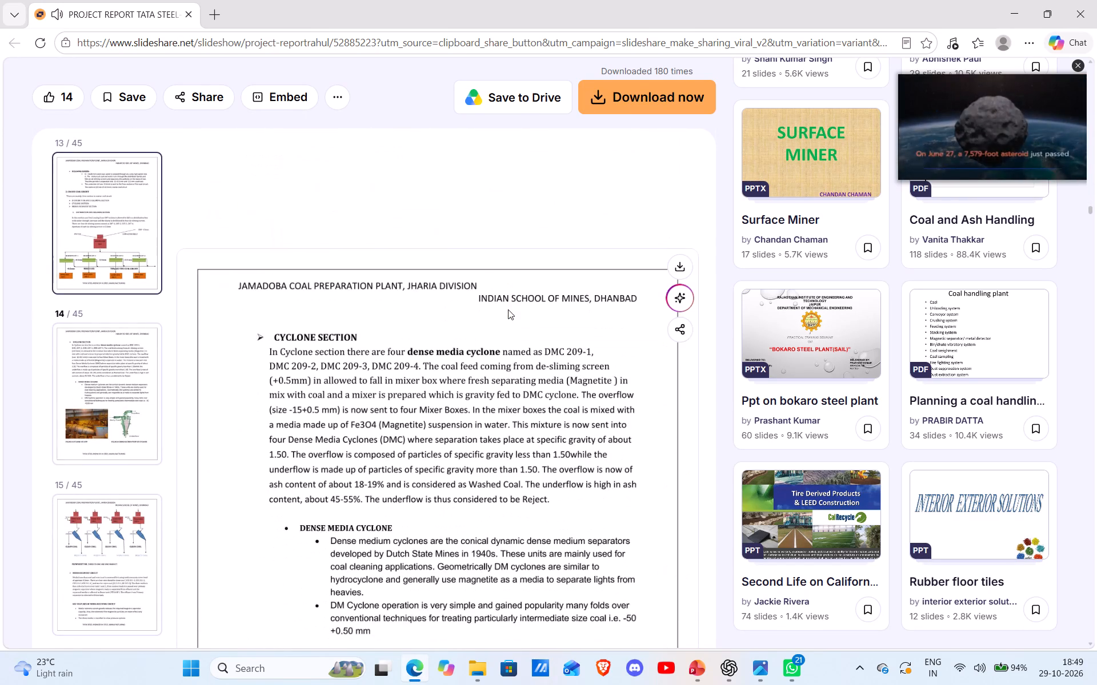
scroll(508, 309, "up", 4)
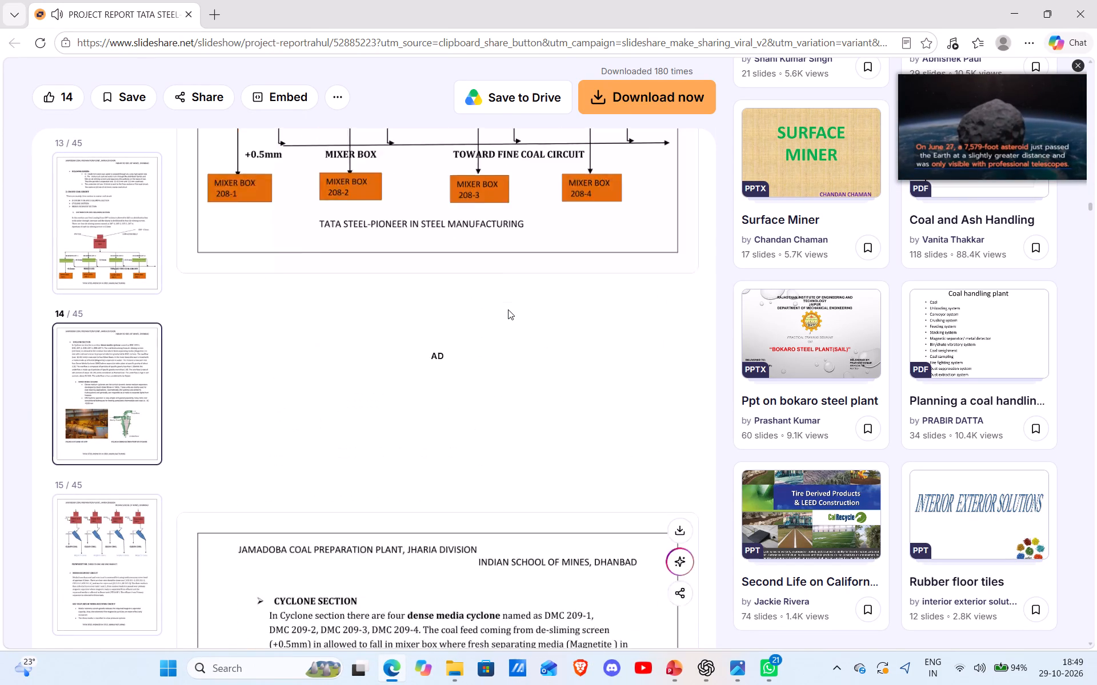
scroll(508, 309, "up", 5)
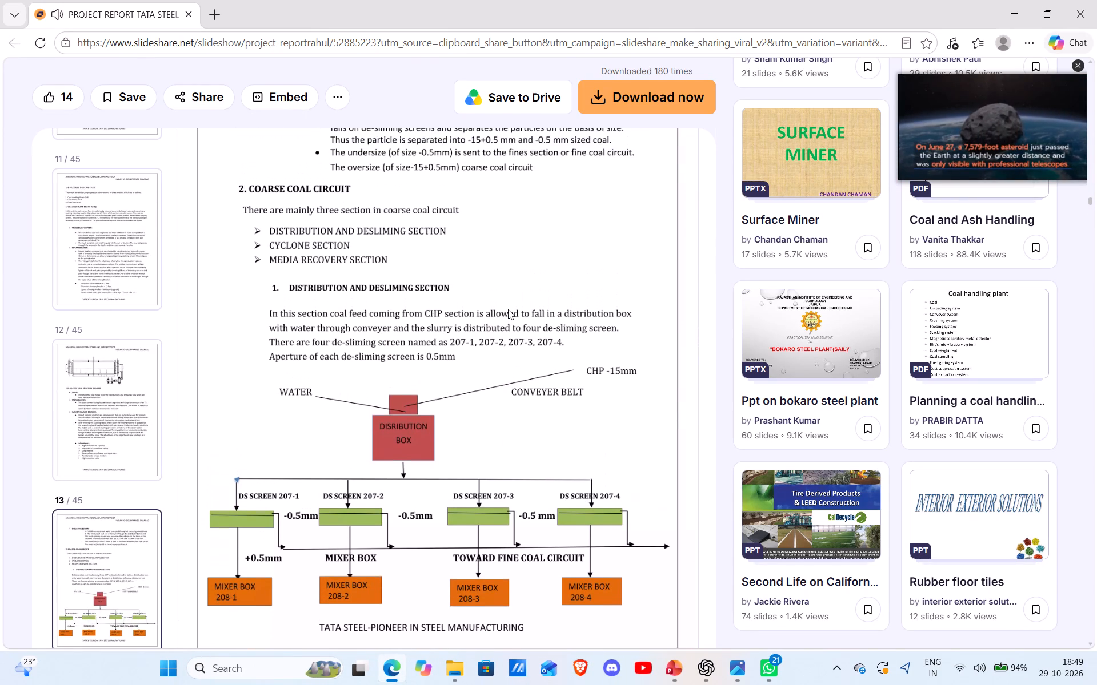
scroll(508, 309, "up", 1)
scroll(508, 309, "down", 6)
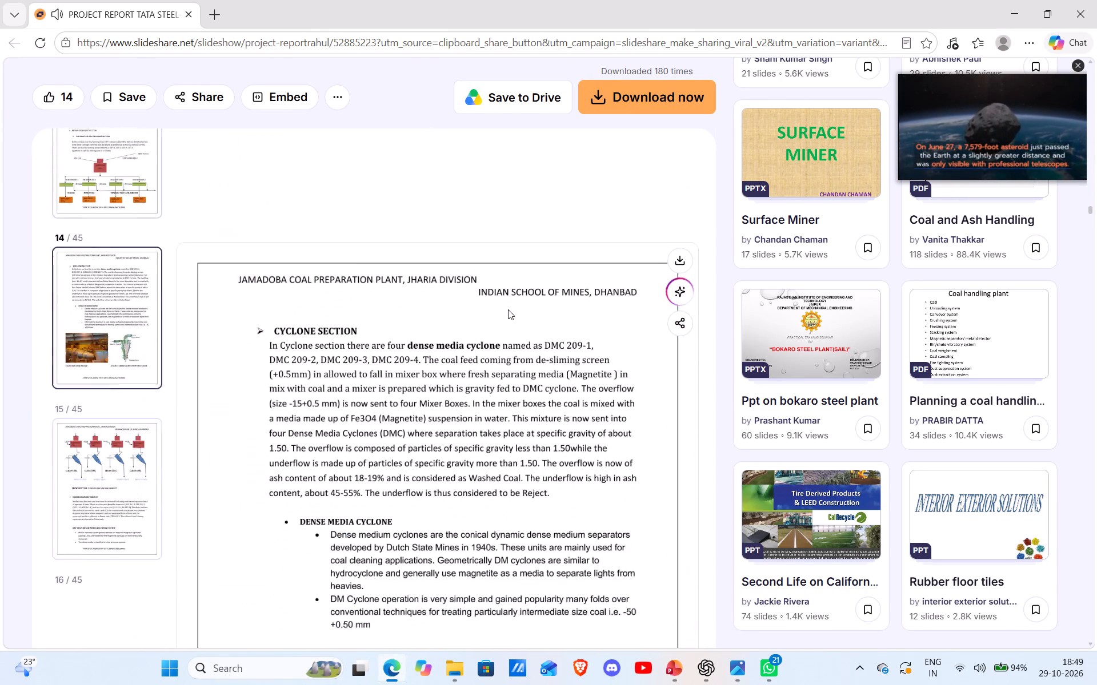
Examine the DMC feed flowsheet and the media recovery circuit on slides 15 to 17, including Flowsheet No. 4.
scroll(508, 309, "down", 5)
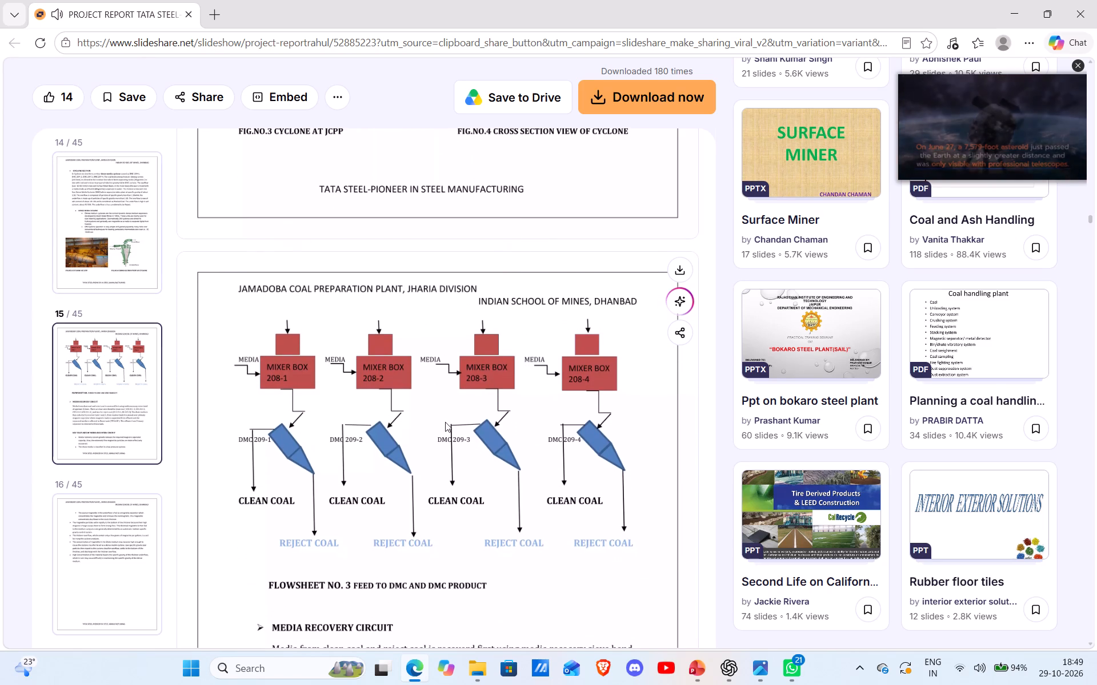
scroll(463, 428, "down", 4)
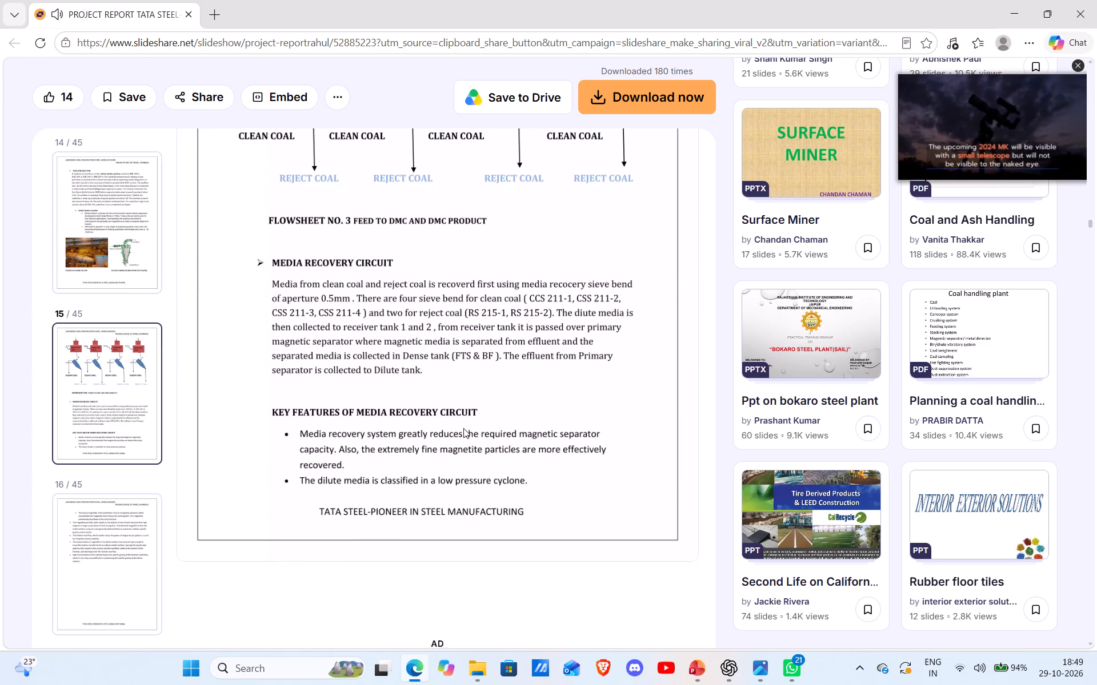
scroll(463, 428, "down", 6)
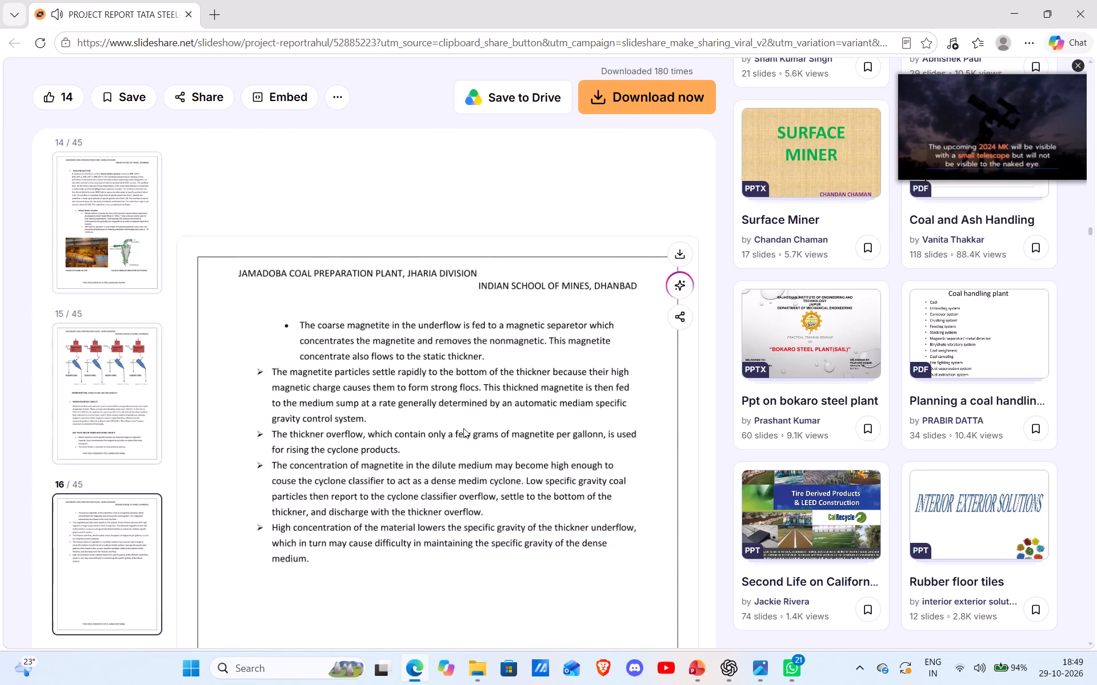
scroll(463, 428, "down", 4)
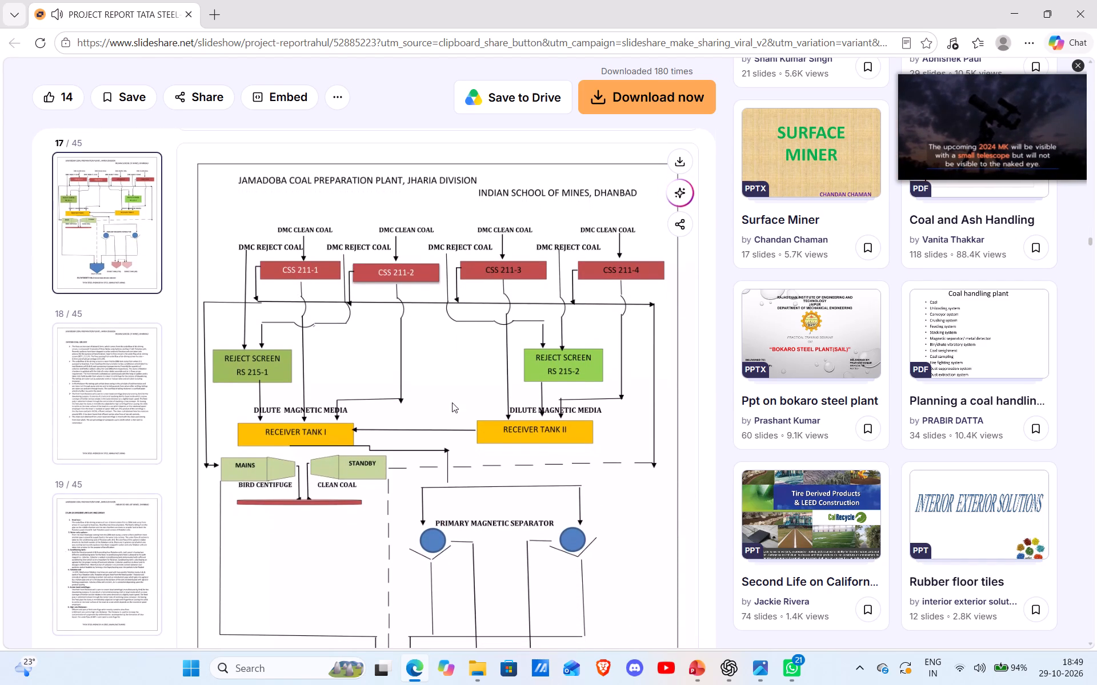
scroll(315, 425, "down", 1)
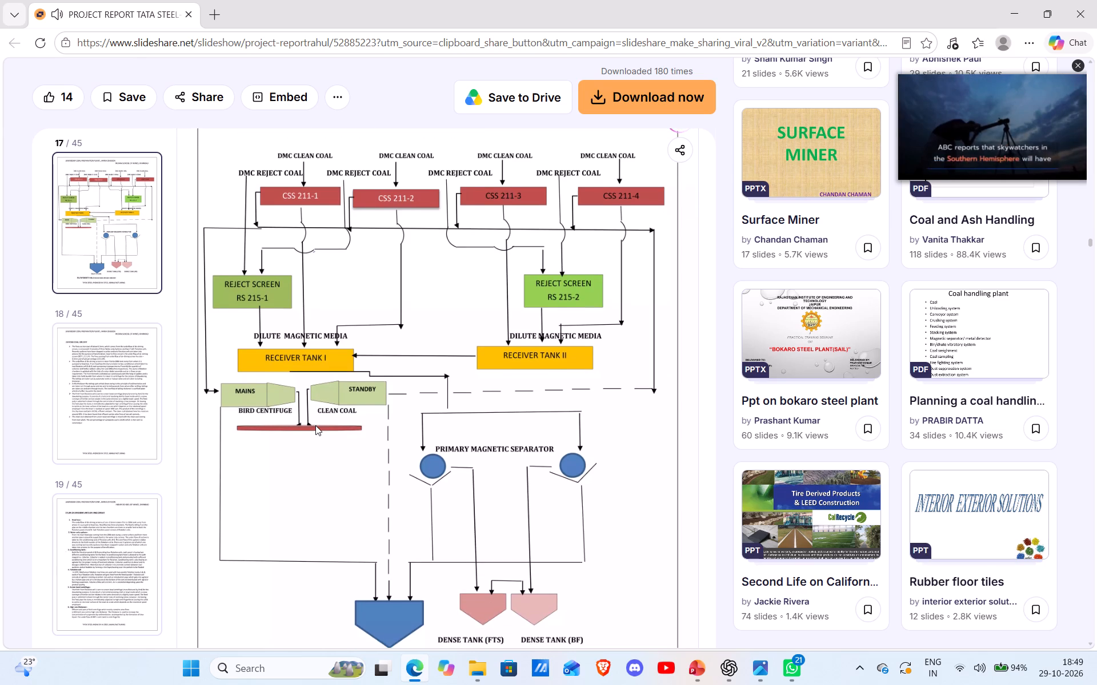
scroll(315, 425, "down", 2)
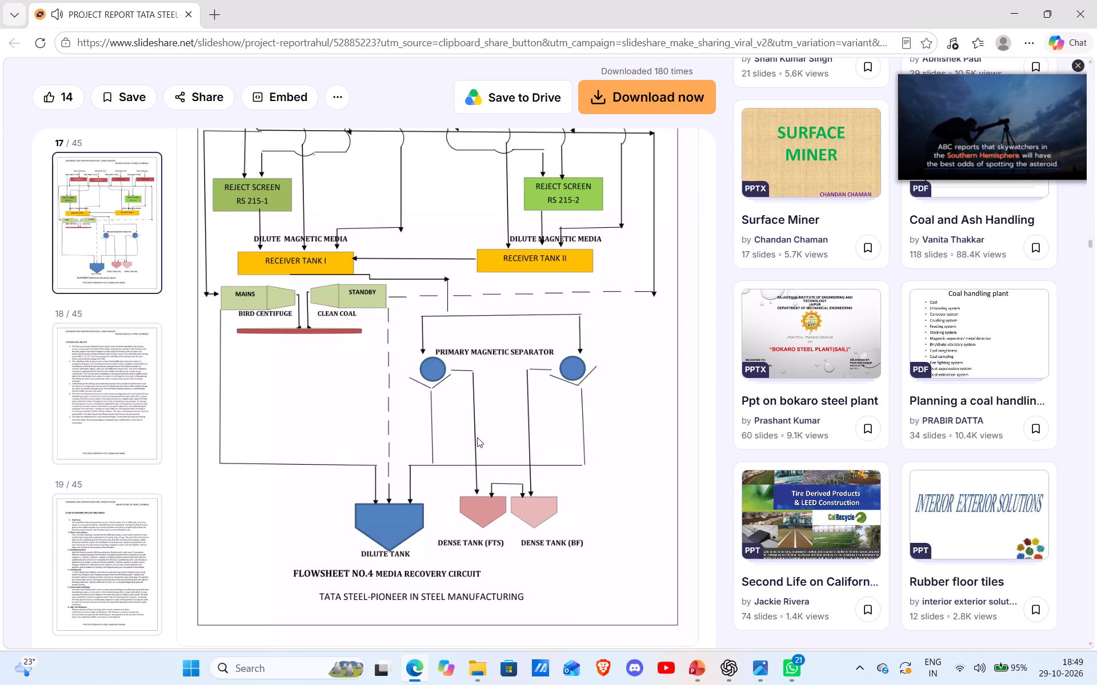
scroll(478, 437, "down", 2)
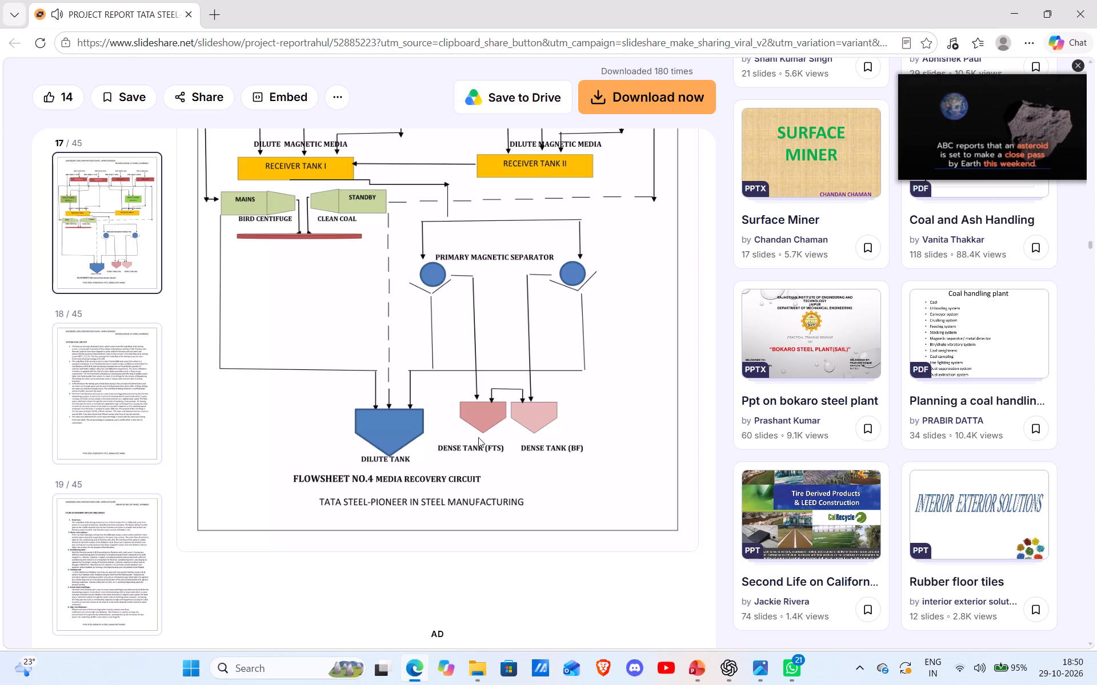
scroll(427, 498, "up", 4)
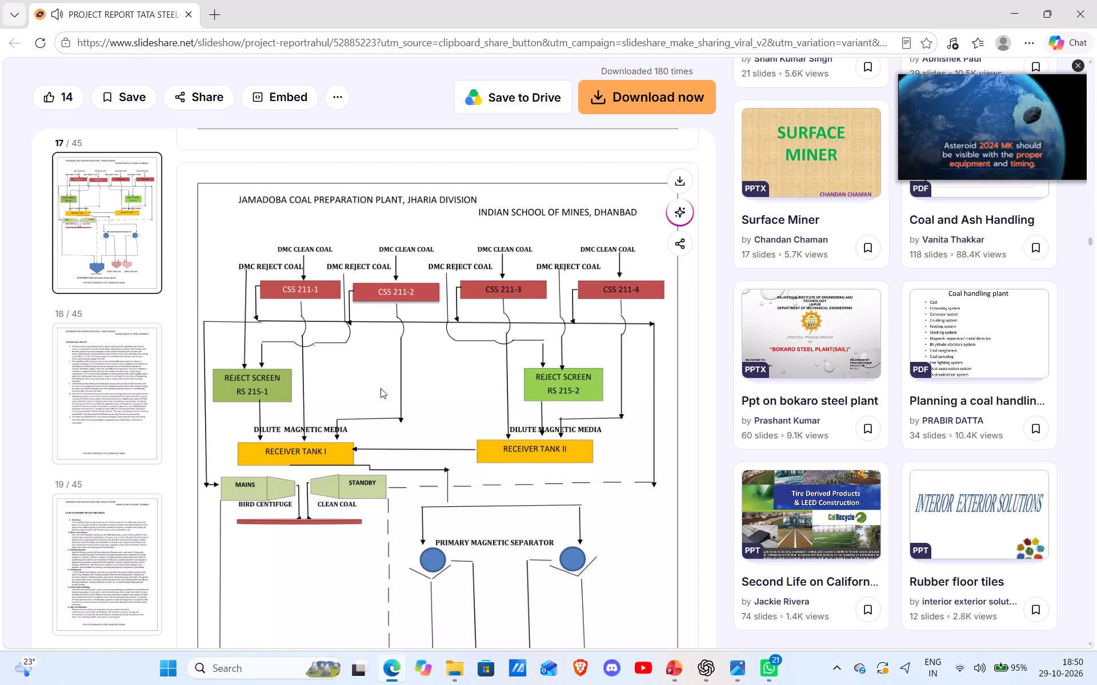
scroll(523, 466, "down", 3)
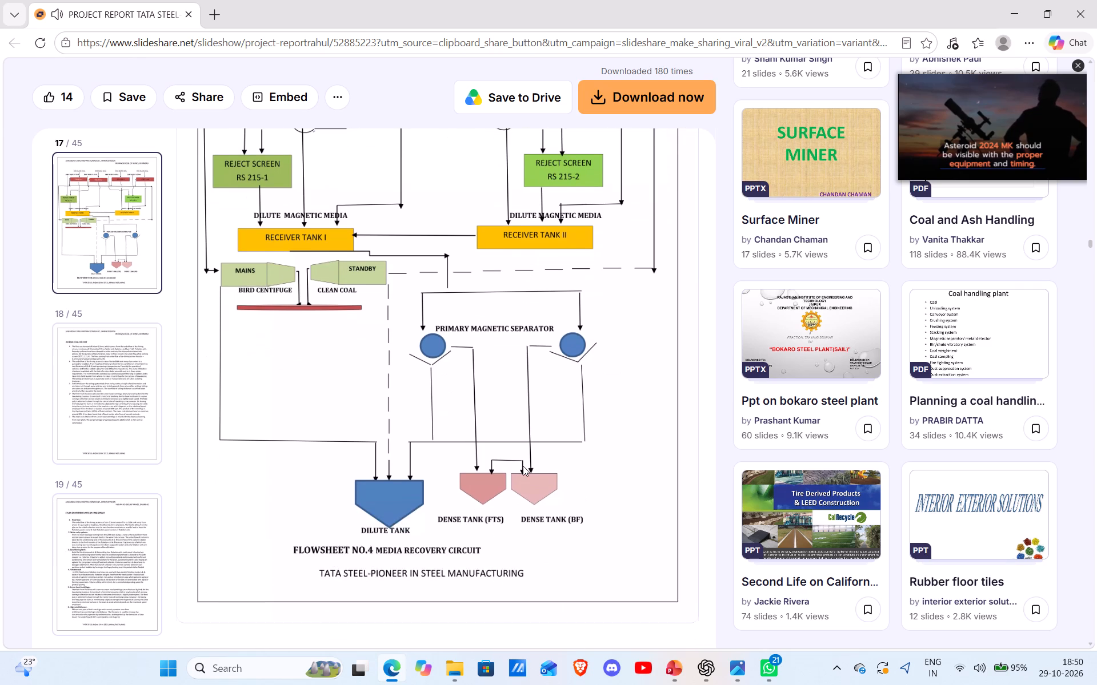
Skim the fine coal circuit from slide 18 onward to the Major Failures and Prevention tables on slide 21.
scroll(523, 466, "down", 5)
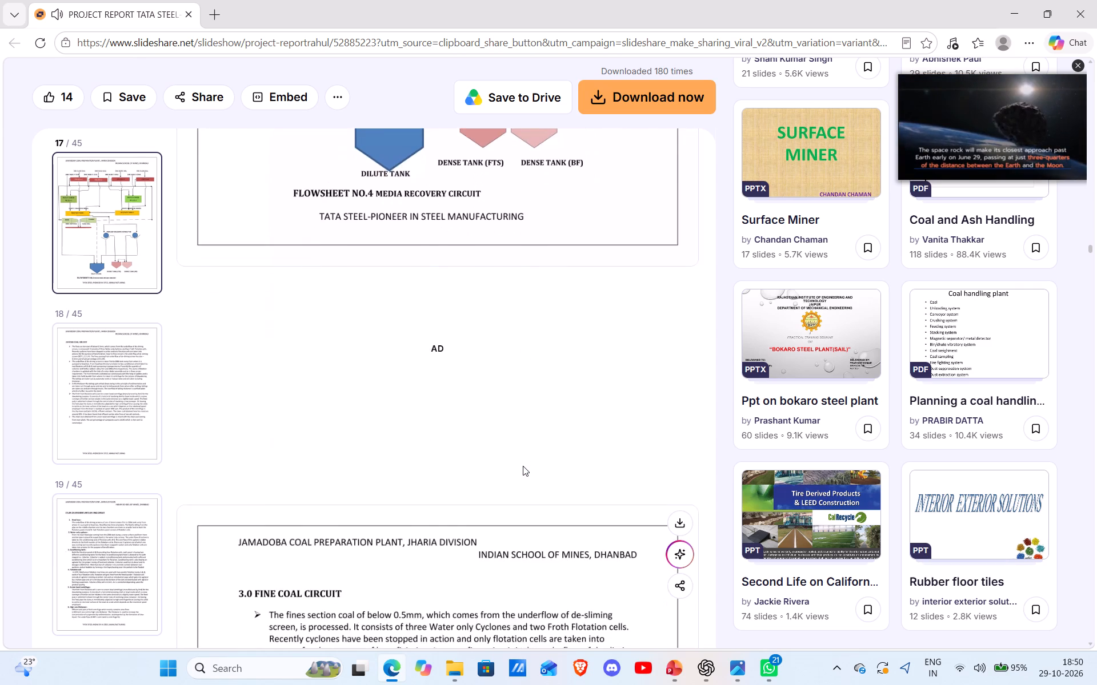
scroll(523, 466, "down", 13)
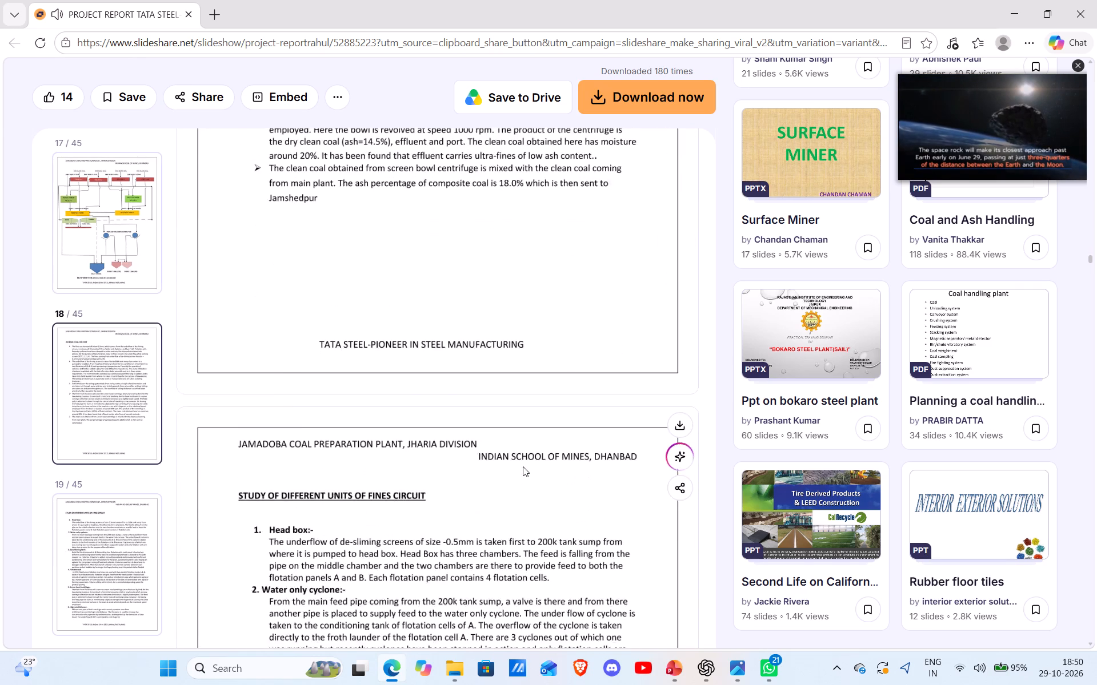
scroll(523, 466, "down", 2)
scroll(523, 466, "down", 20)
scroll(523, 466, "down", 6)
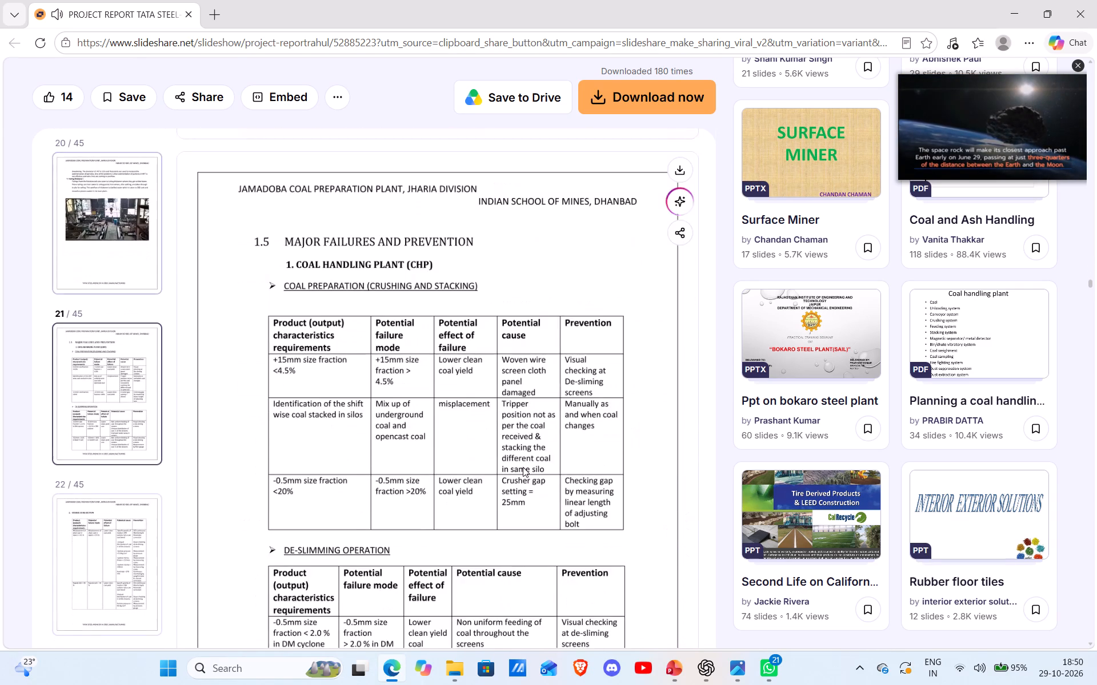
Skim slides 22 to 26 on dense media cyclone design and operating principle, and go back over the failure tables to slide 21.
scroll(523, 467, "down", 20)
scroll(523, 467, "down", 11)
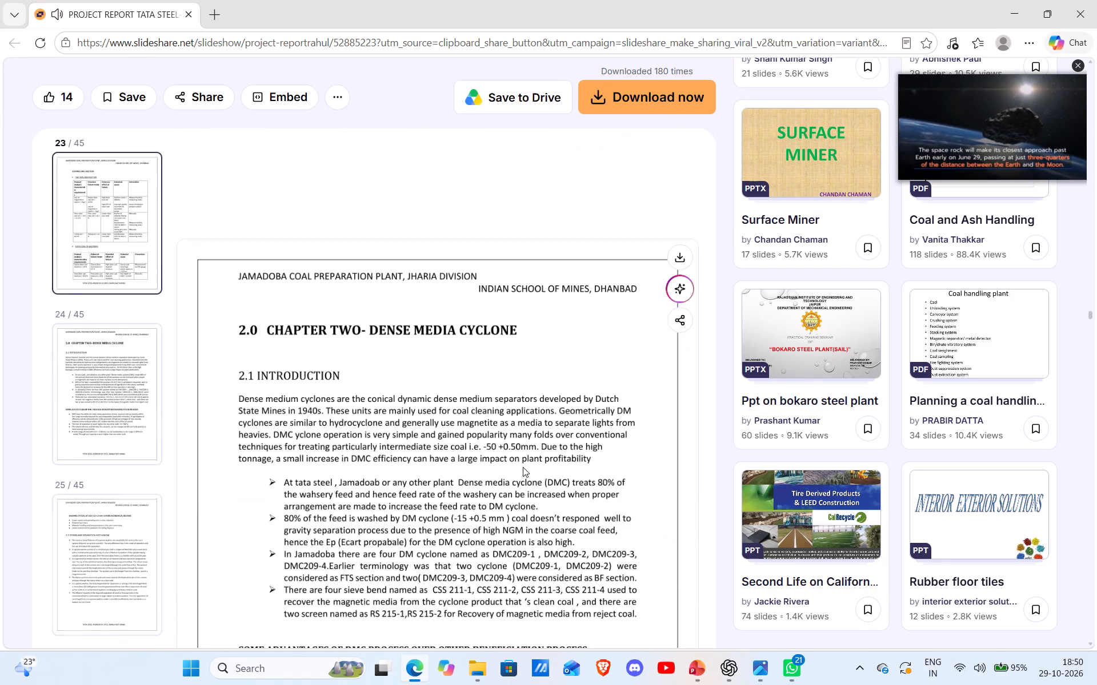
scroll(523, 467, "down", 12)
scroll(434, 497, "down", 9)
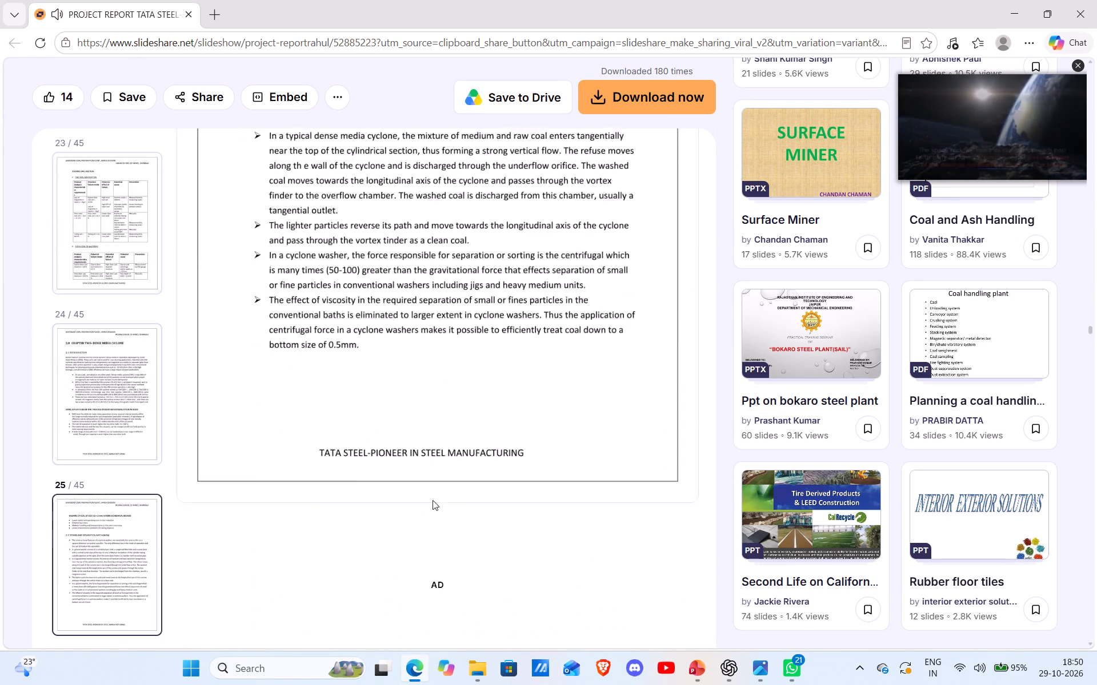
scroll(433, 500, "down", 5)
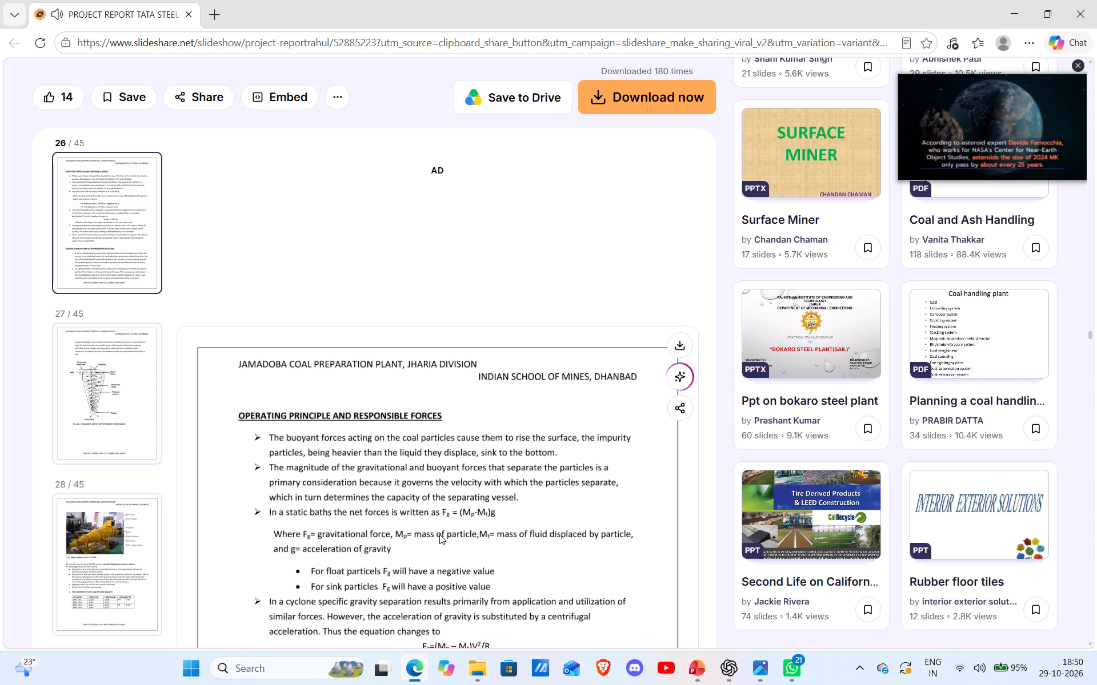
scroll(322, 553, "up", 8)
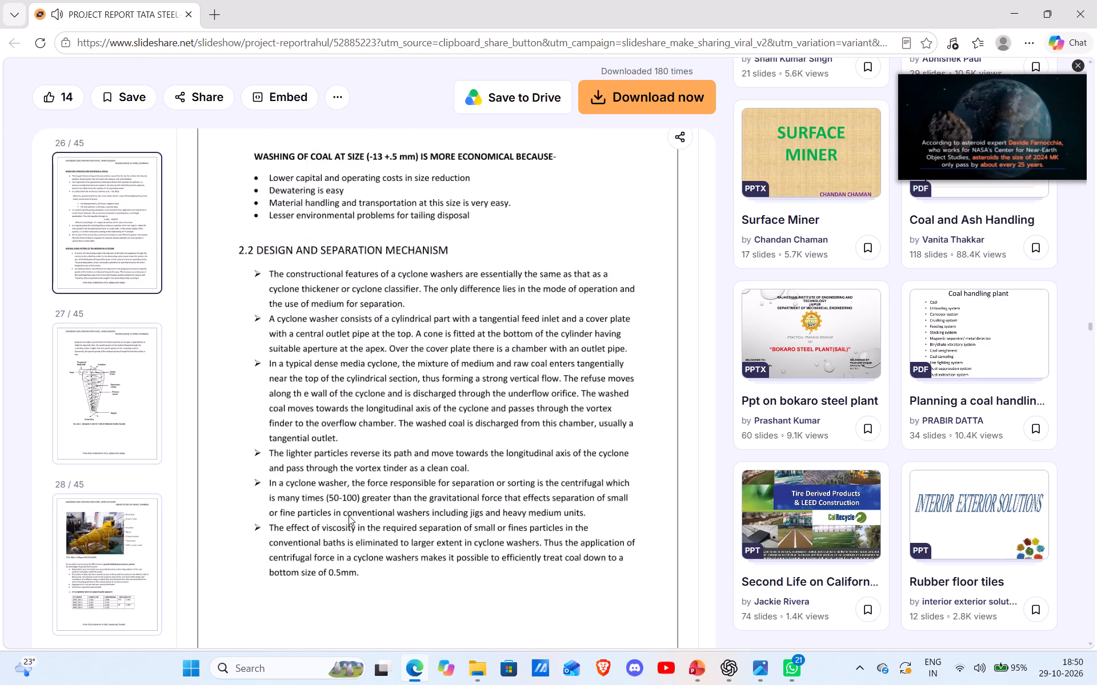
scroll(349, 515, "up", 14)
scroll(355, 497, "up", 12)
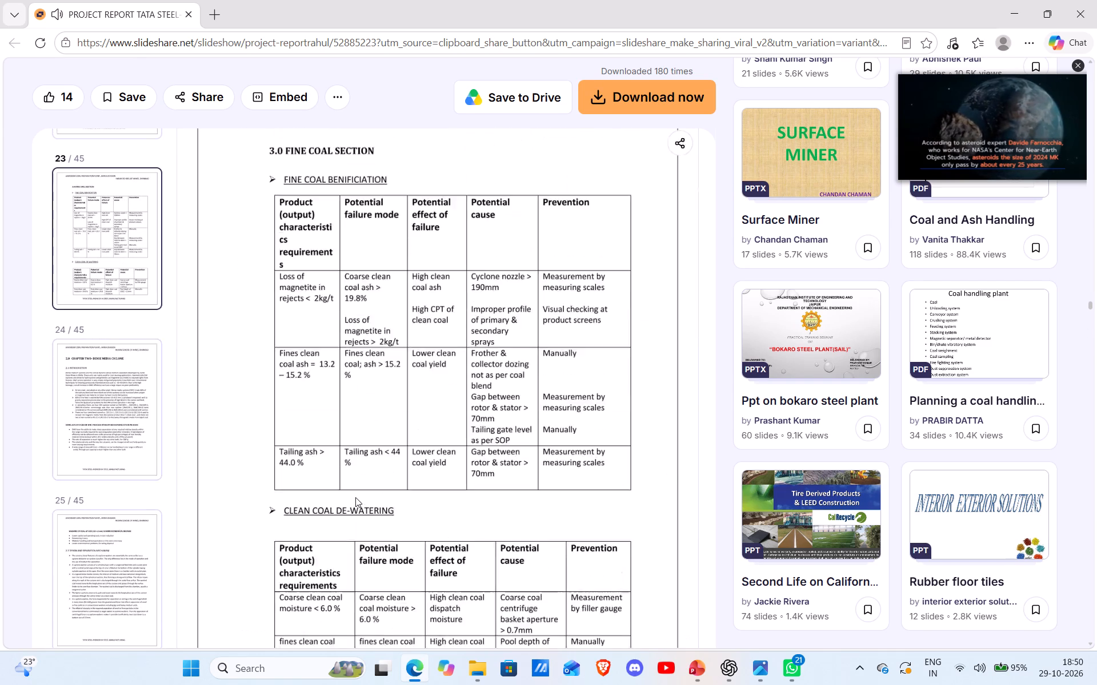
scroll(355, 497, "up", 18)
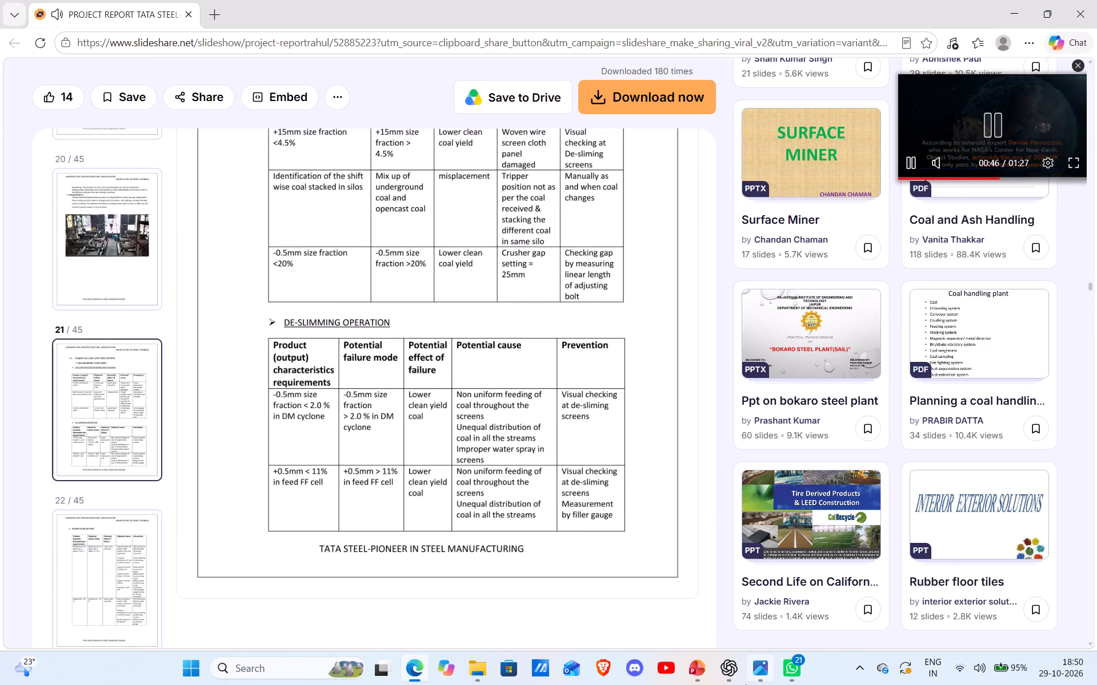
Switch to the Jamadoba Coal Washery PowerPoint presentation and delete the block arrow leading into the Intermediate box on the flowchart slide.
left_click(699, 662)
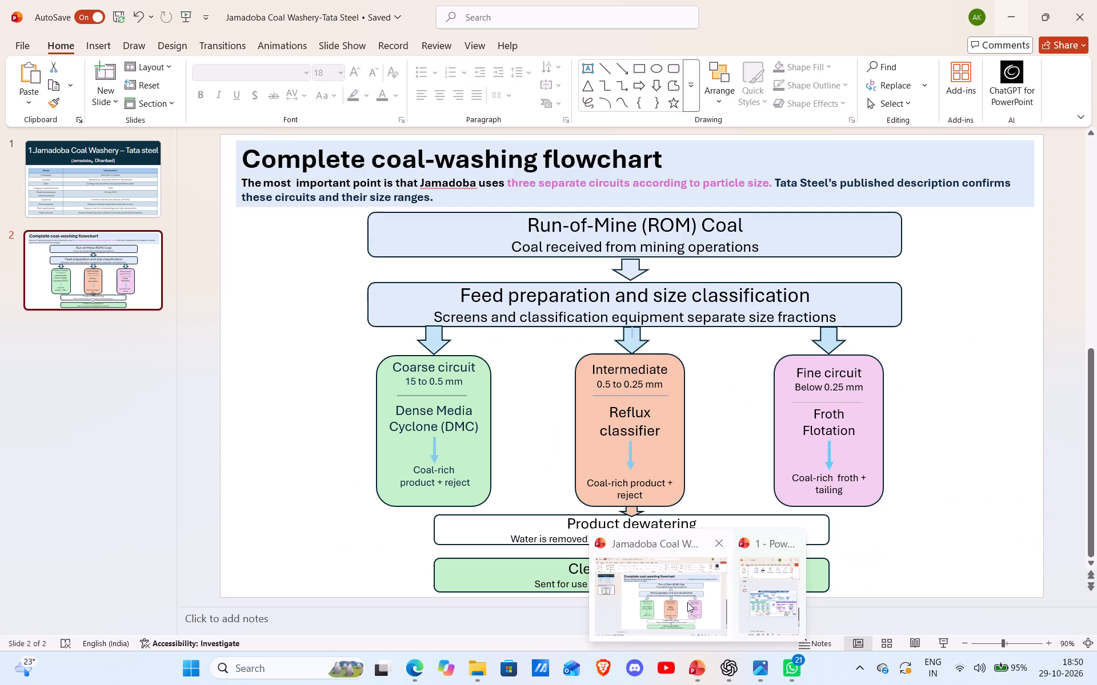
left_click(686, 601)
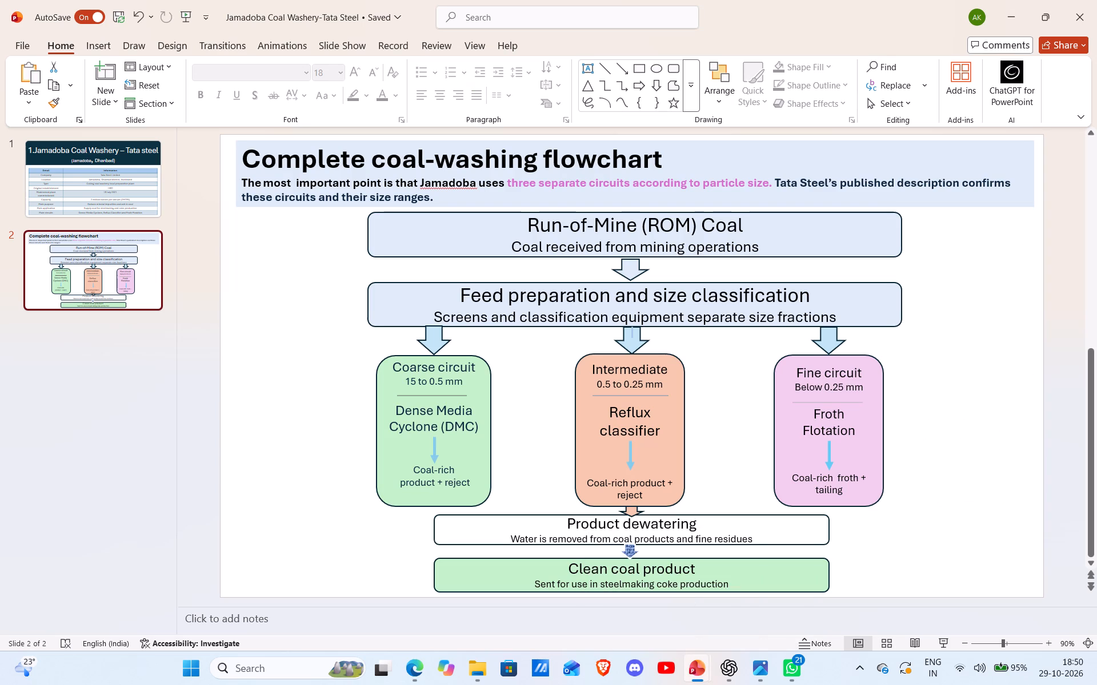
left_click(632, 342)
right_click(632, 342)
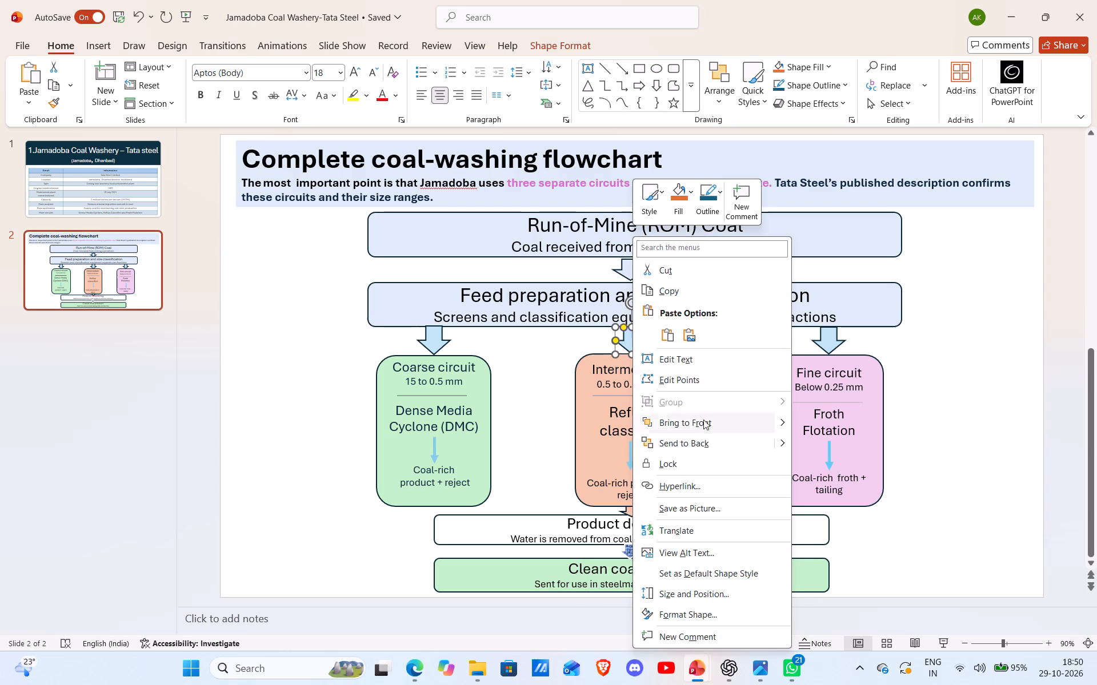
left_click(600, 352)
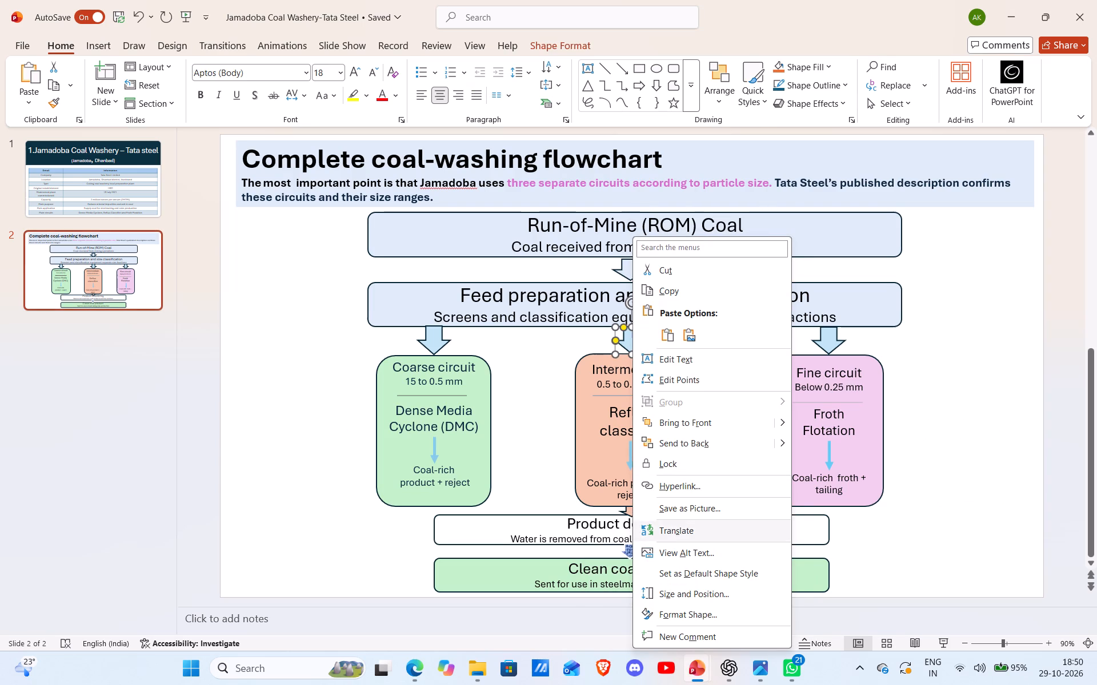
left_click_drag(634, 346, 631, 382)
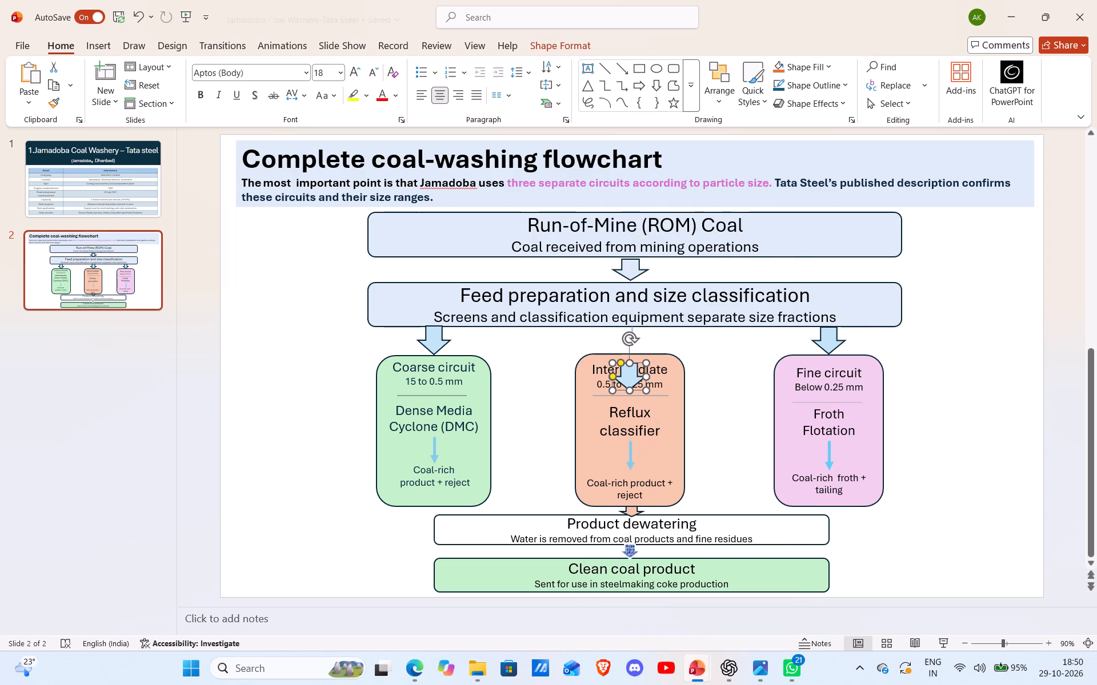
right_click(631, 382)
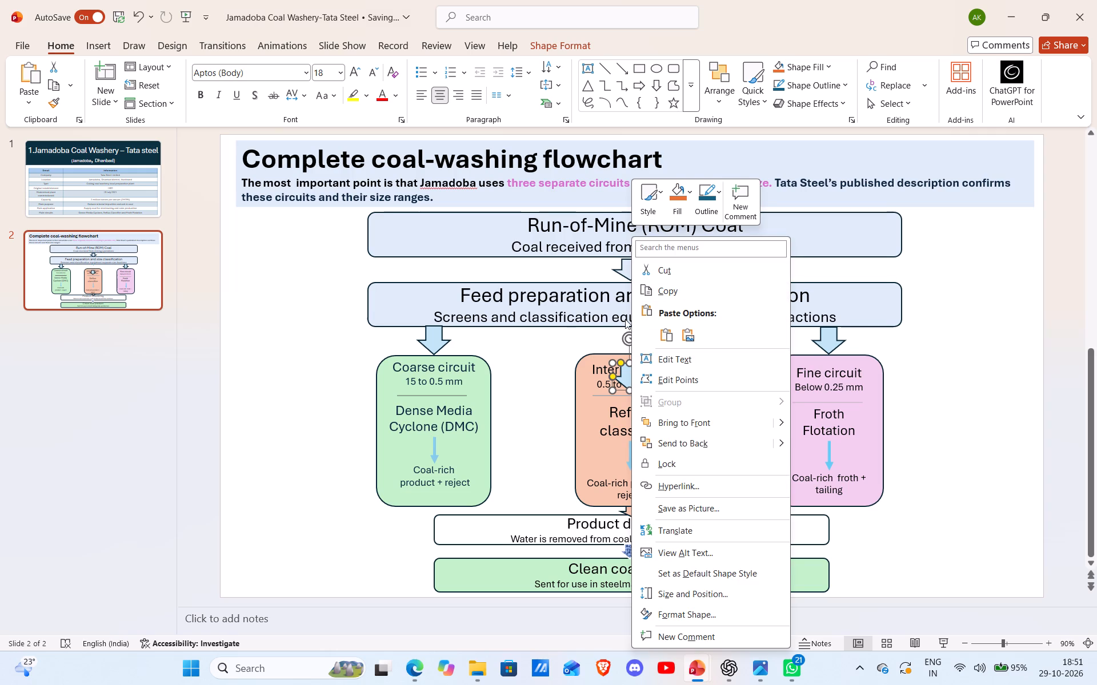
left_click(608, 345)
left_click(630, 376)
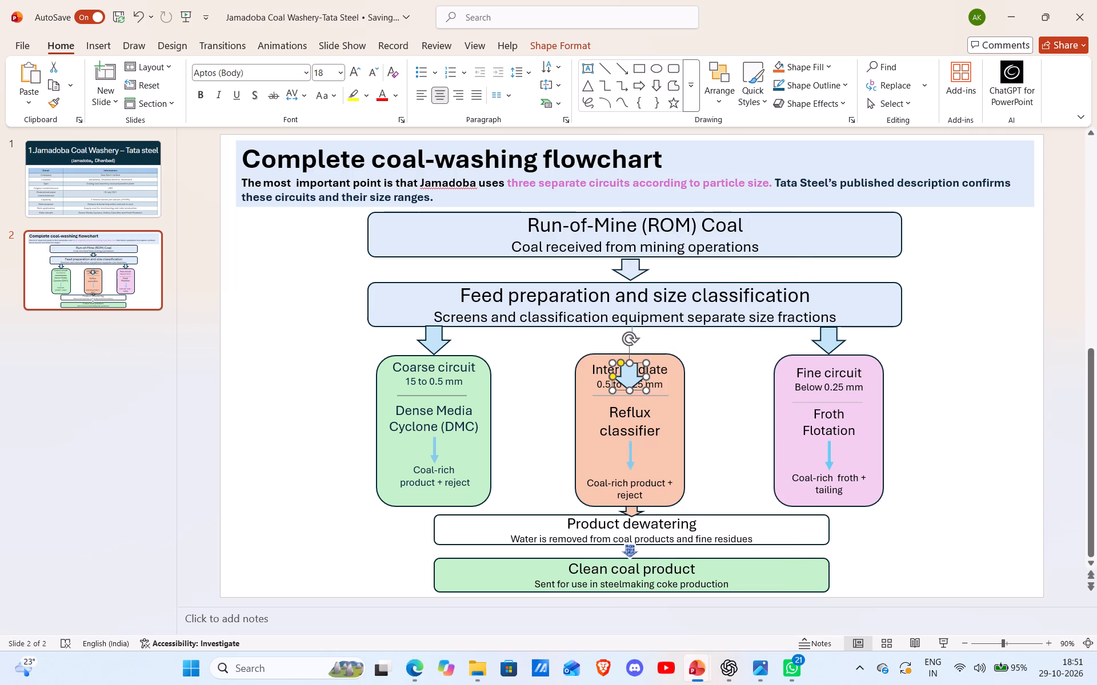
right_click(631, 376)
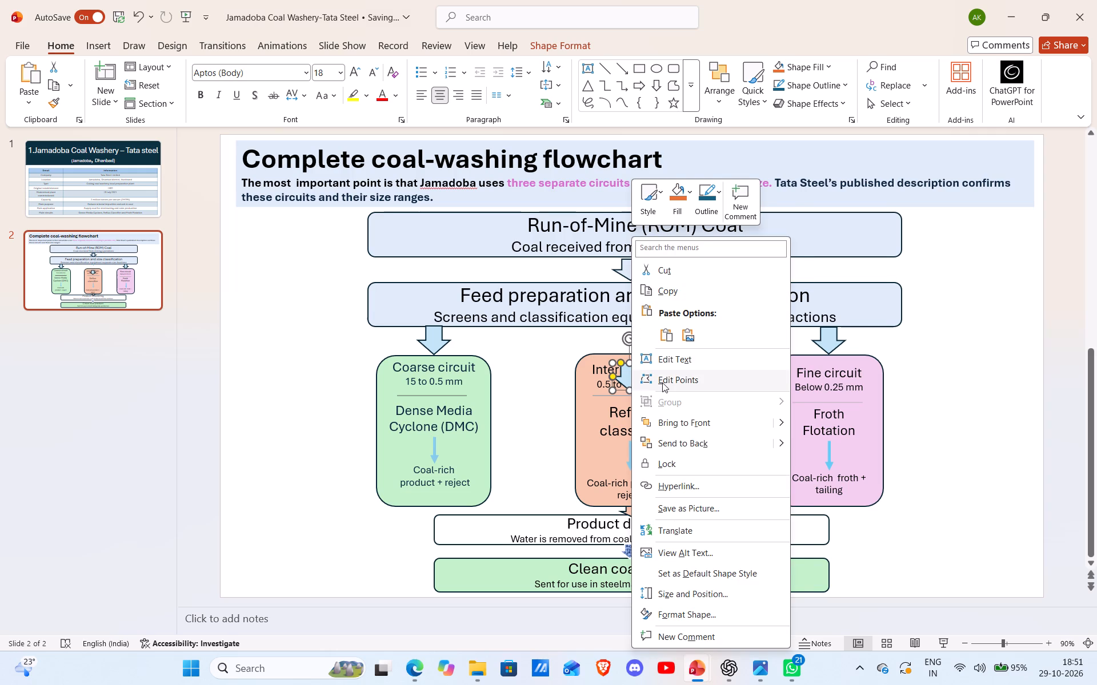
key("BackSpace")
key("BackSpace")
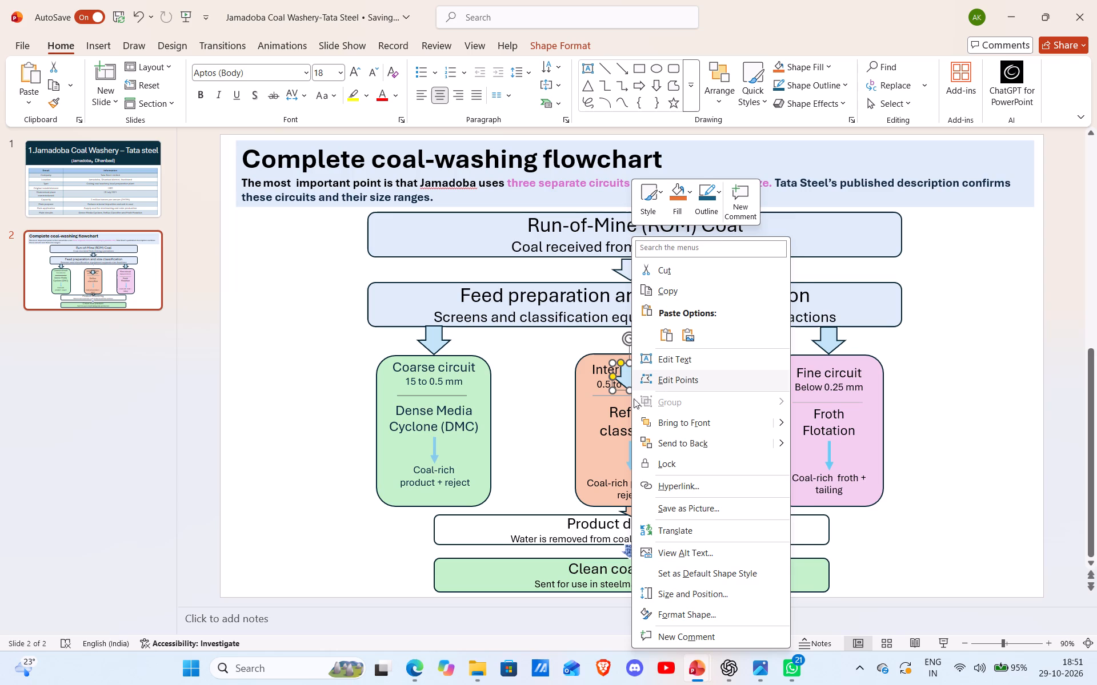
left_click(582, 396)
key("Delete")
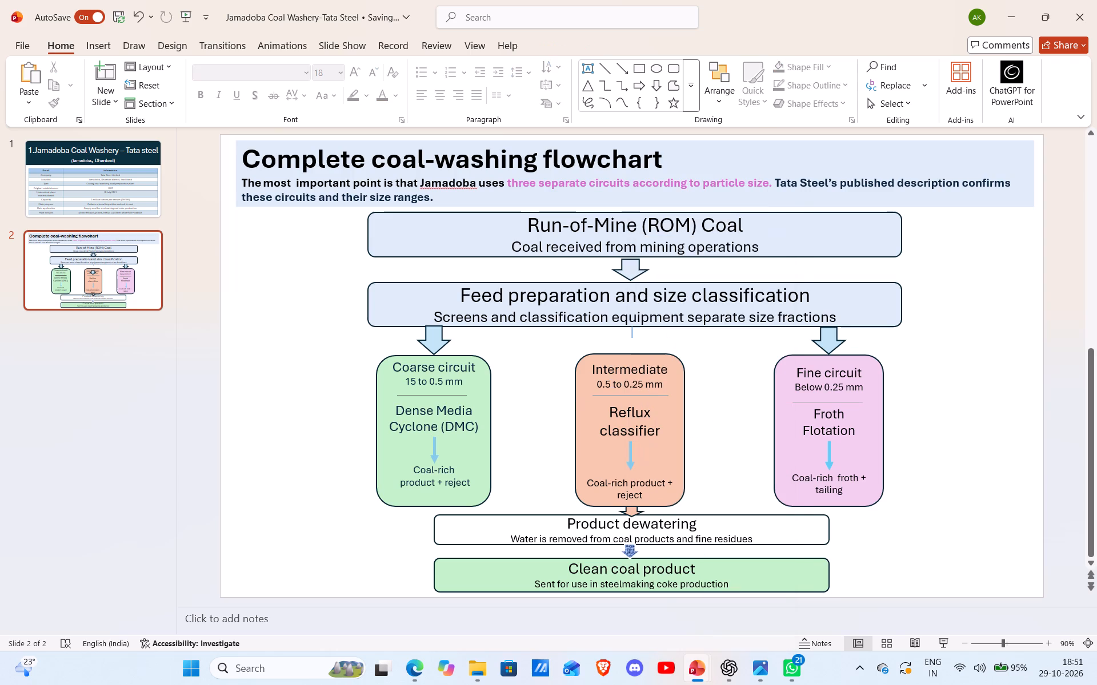
Delete the Intermediate reflux classifier box and its divider line from the flowchart.
left_click(615, 397)
key("Delete")
left_click(628, 383)
key("Delete")
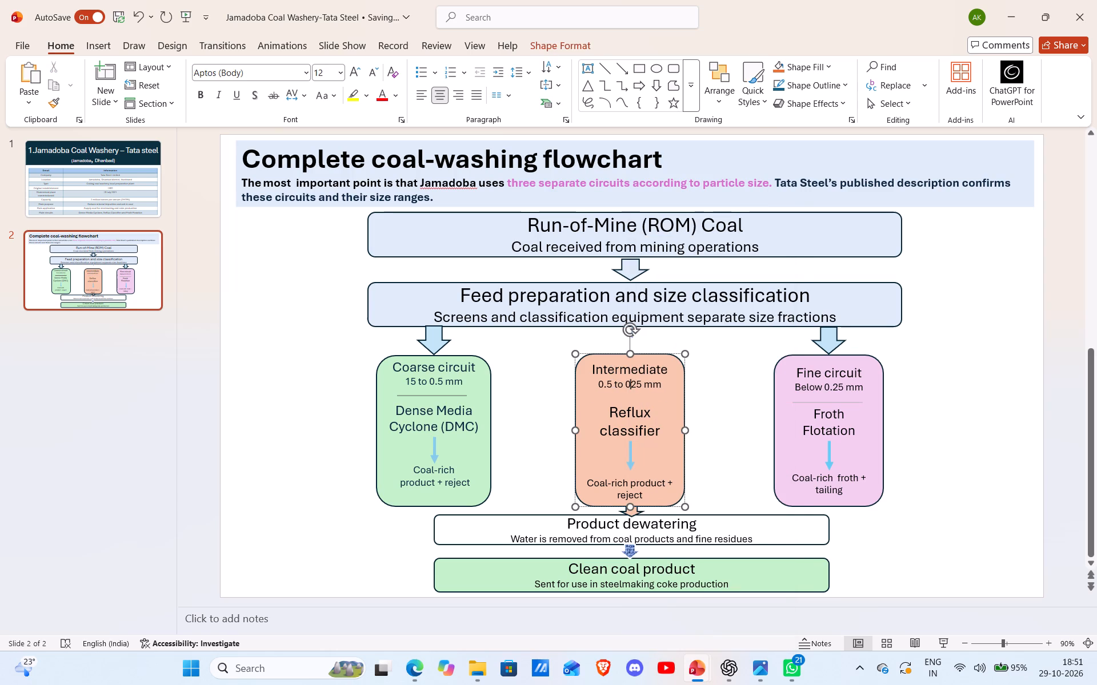
key("Delete")
left_click(671, 364)
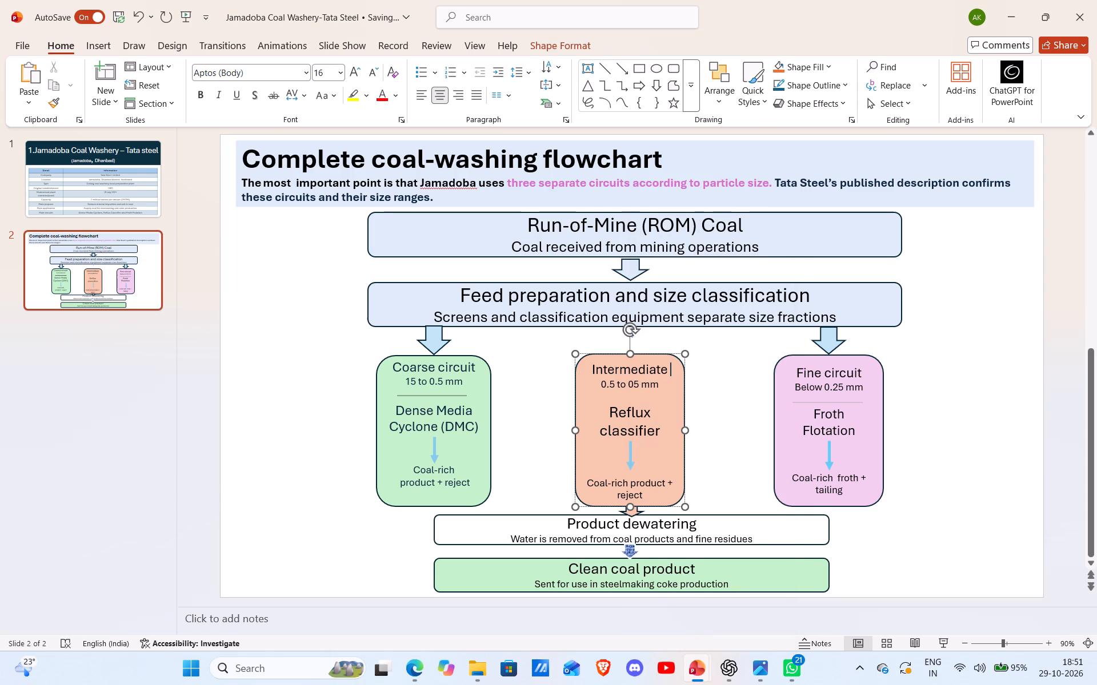
left_click(689, 396)
left_click(683, 378)
key("Delete")
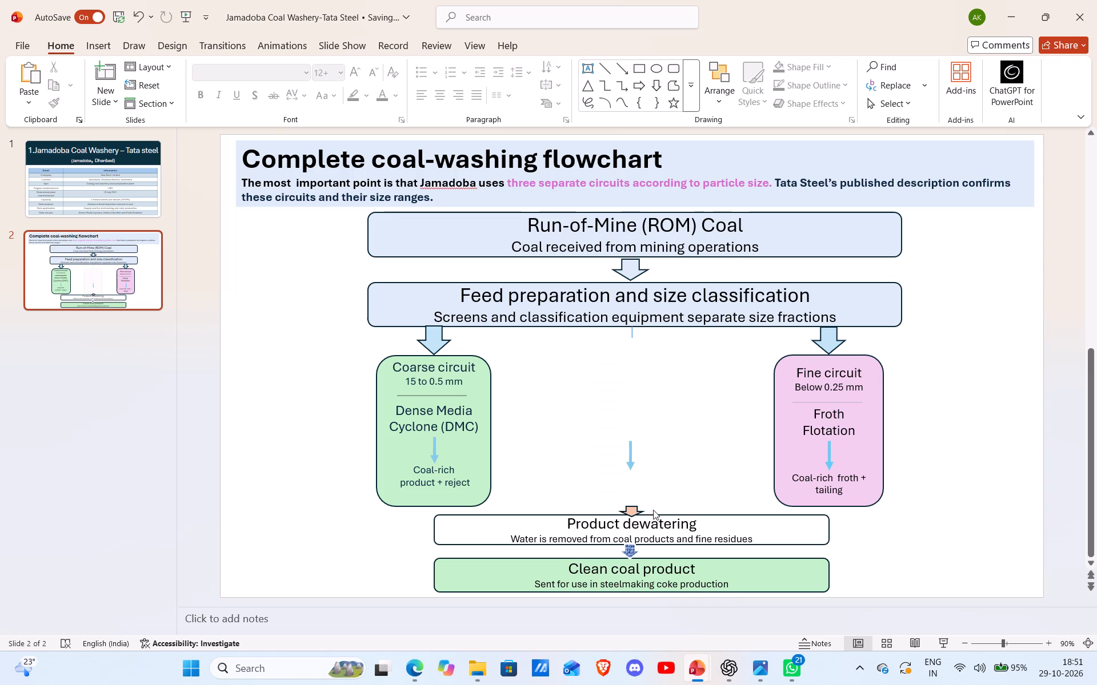
Delete the leftover middle-branch pieces: the orange arrow above Product dewatering, the thin blue arrow and the short line below Feed preparation.
left_click(636, 511)
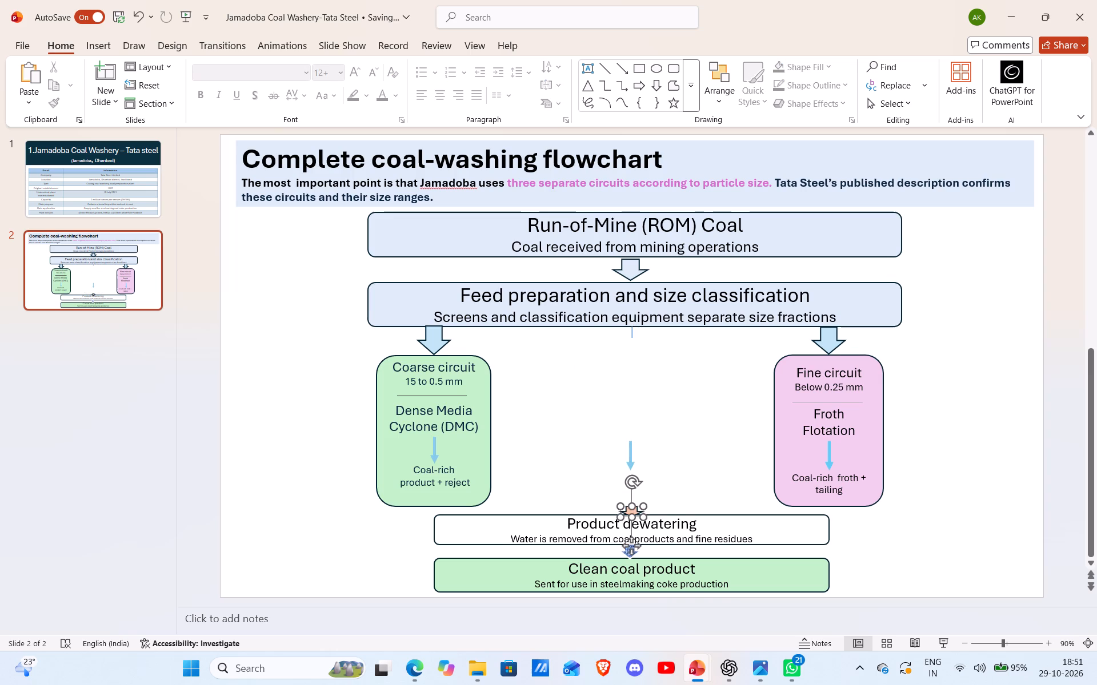
key("Delete")
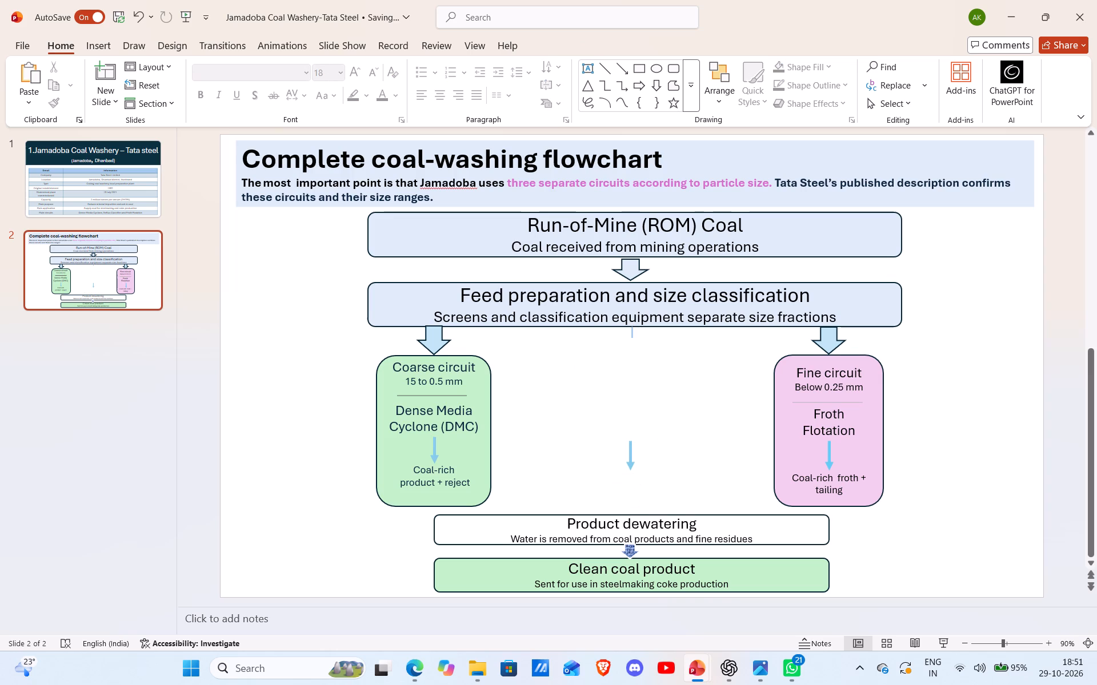
left_click(632, 463)
key("Delete")
left_click(632, 334)
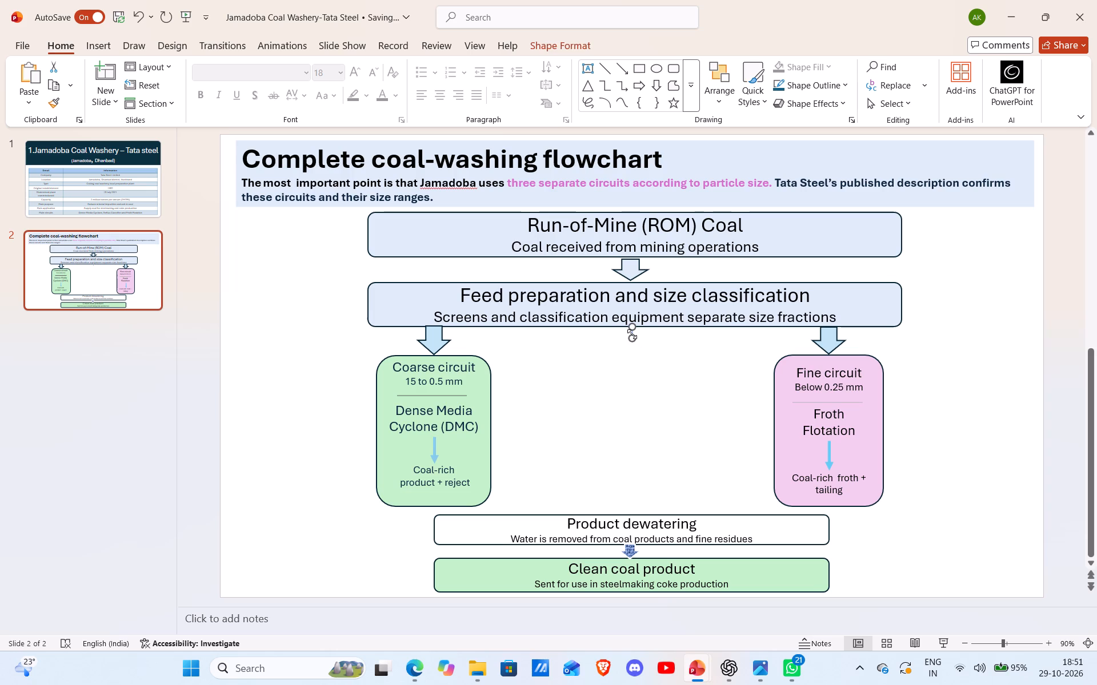
key("Delete")
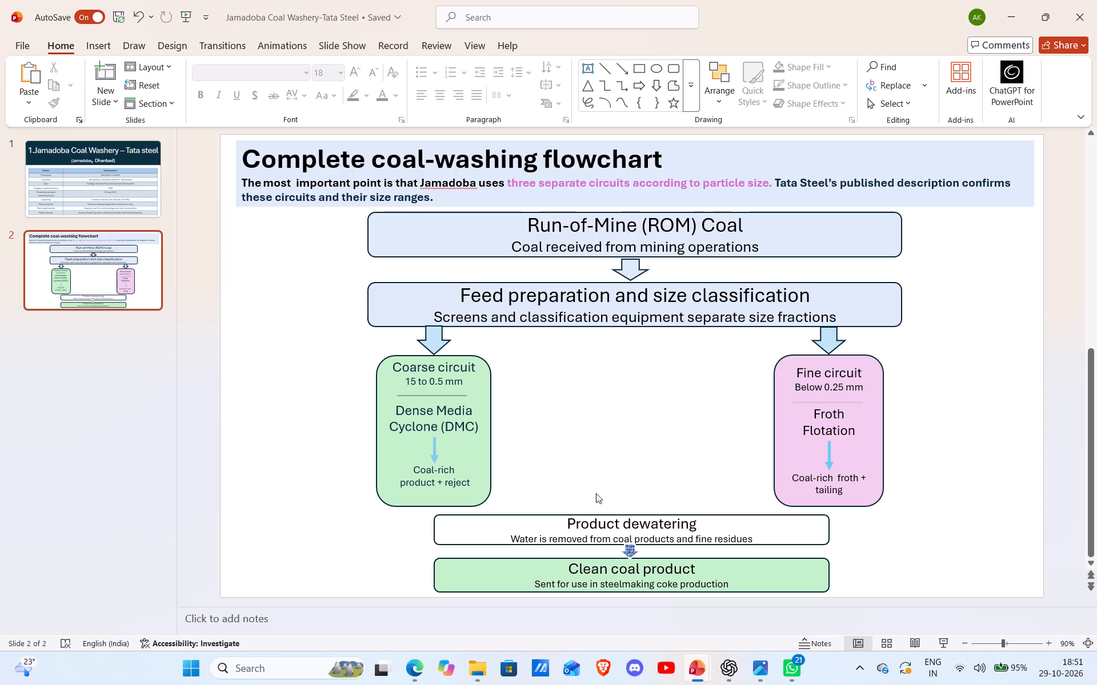
Move the green Coarse circuit box horizontally inward toward the flowchart's centre, keeping its vertical position.
scroll(596, 447, "down", 2)
left_click(387, 393)
left_click_drag(387, 393, 397, 391)
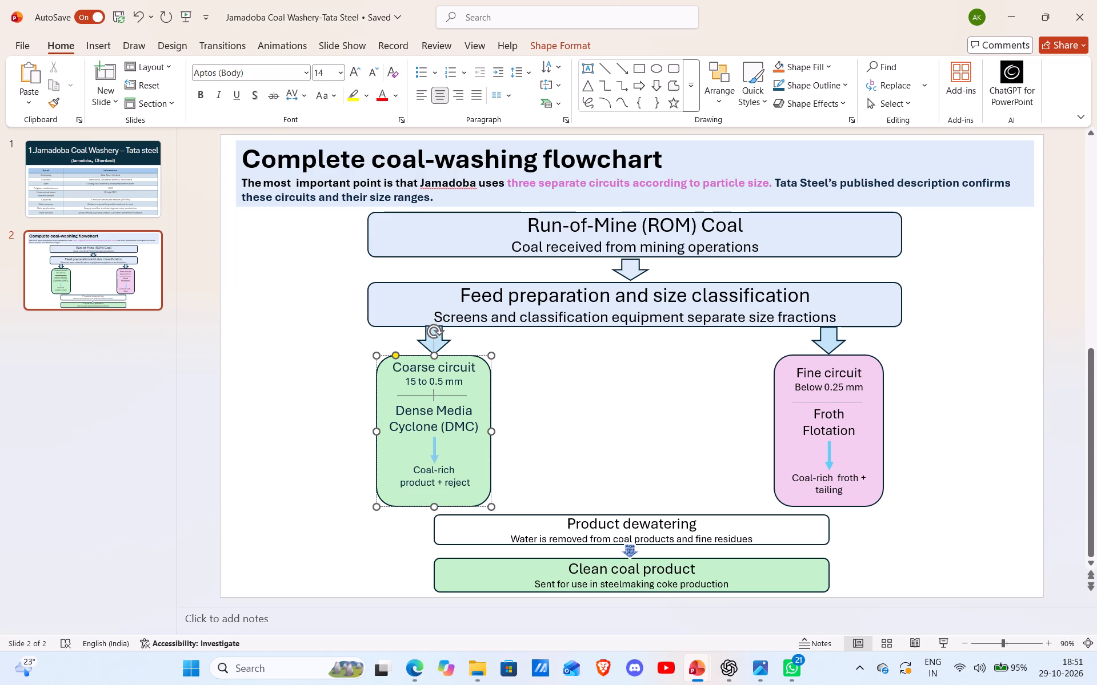
left_click_drag(491, 374, 495, 373)
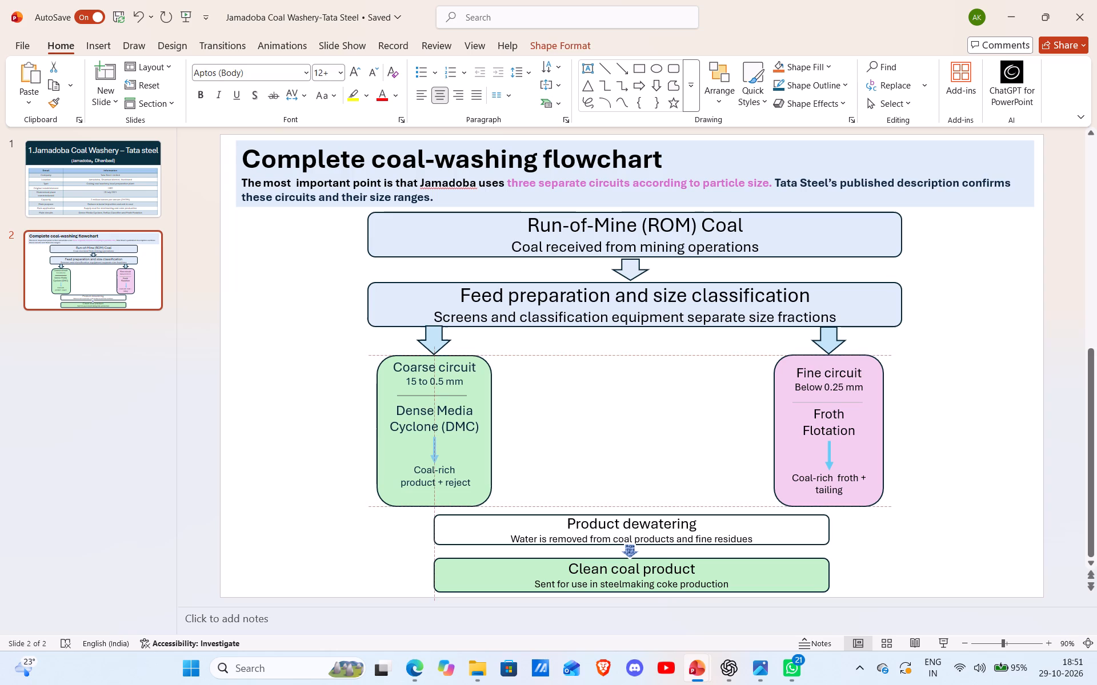
left_click_drag(495, 373, 567, 375)
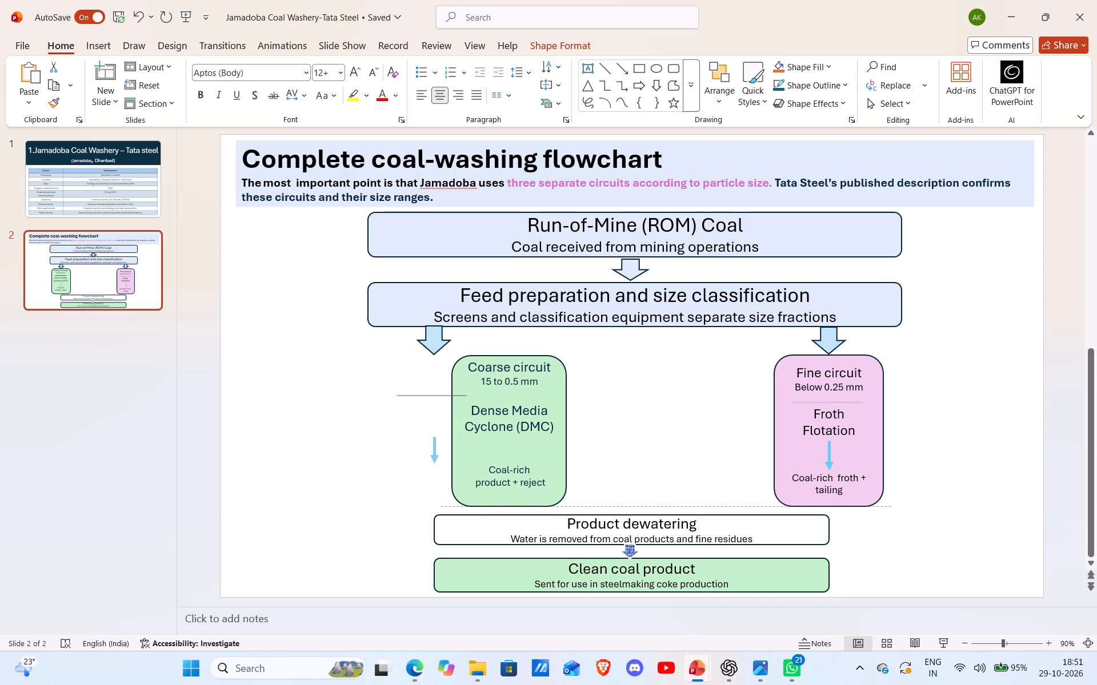
left_click_drag(567, 375, 568, 375)
Move the pink Fine circuit box inward, level with the Coarse circuit box and spaced equally from the flowchart's centre line.
left_click_drag(788, 373, 732, 373)
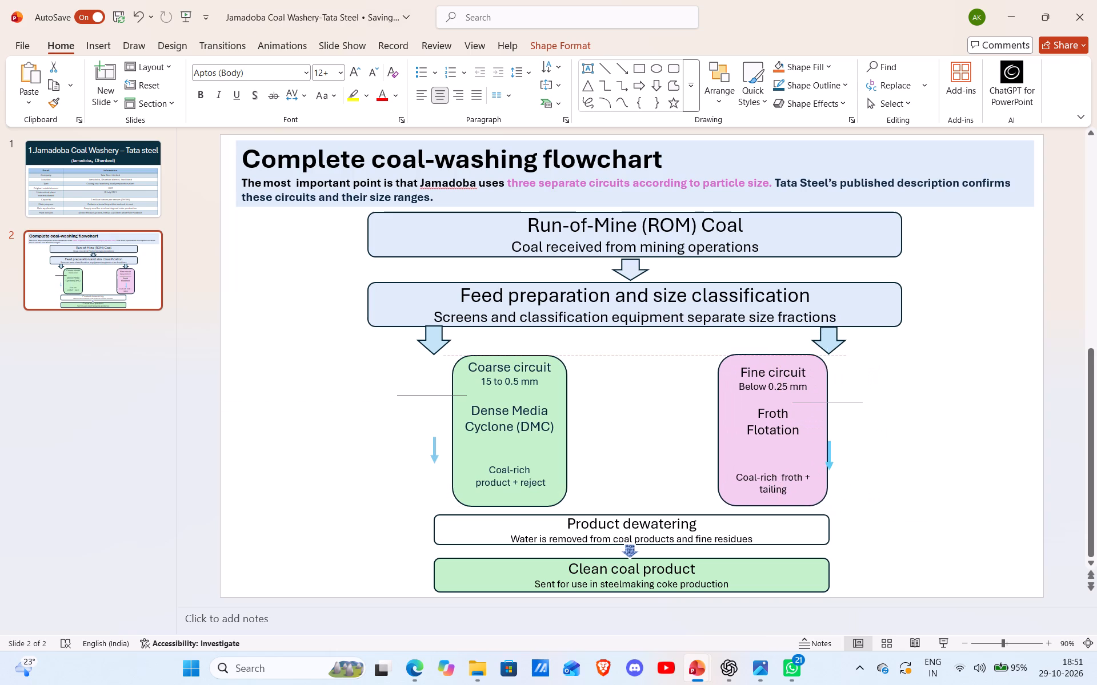
left_click_drag(732, 373, 723, 372)
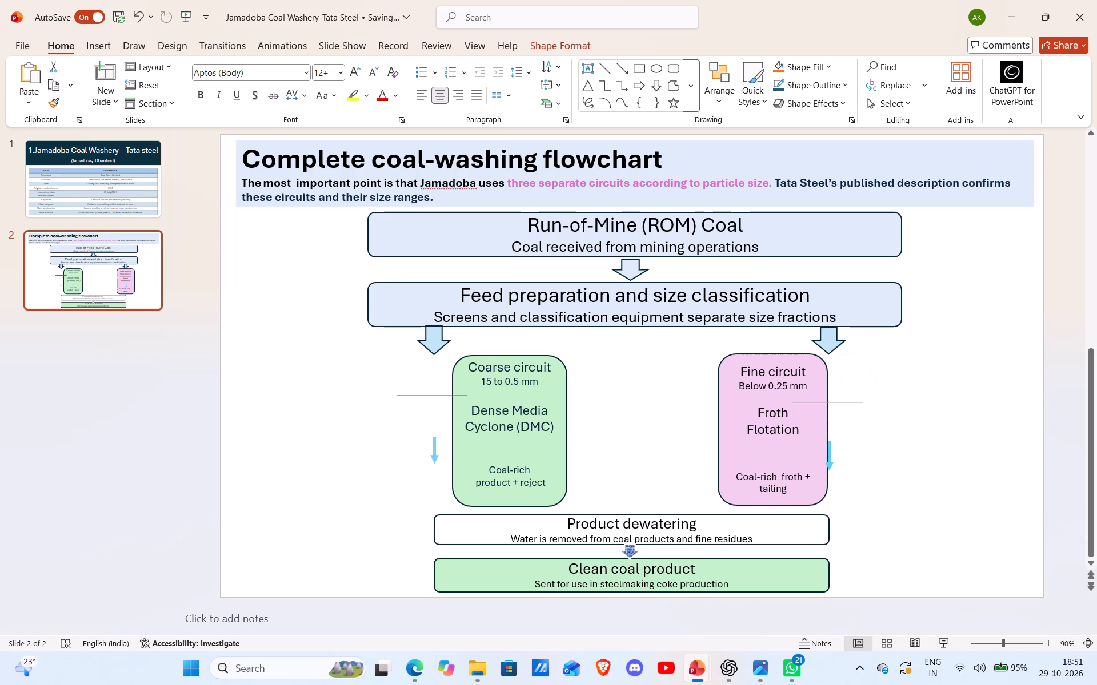
left_click_drag(723, 372, 714, 376)
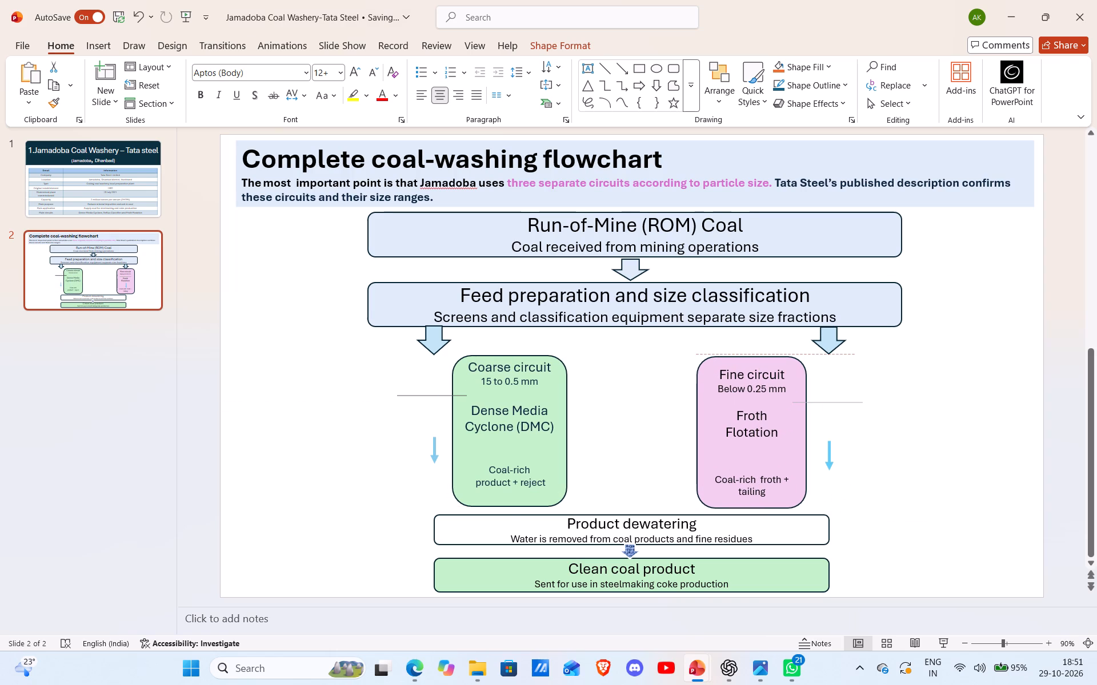
left_click_drag(714, 376, 714, 374)
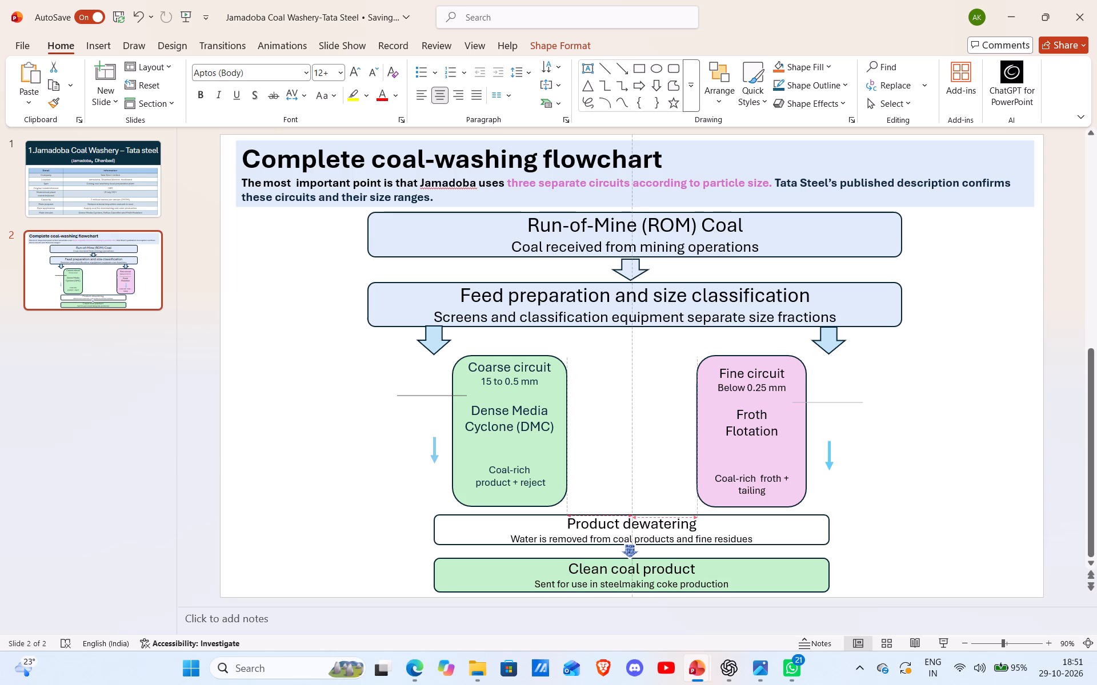
left_click_drag(714, 374, 714, 373)
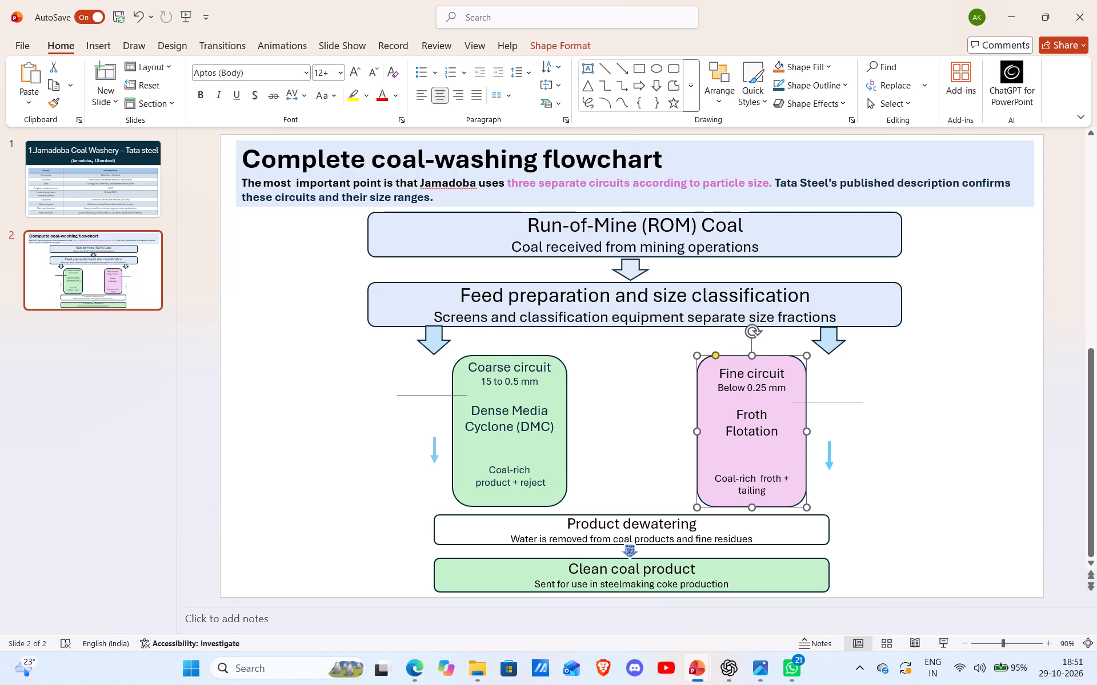
Move the two block arrows below Feed preparation inward, centring one above the Fine circuit box and the other above the Coarse circuit box.
left_click_drag(826, 335, 758, 335)
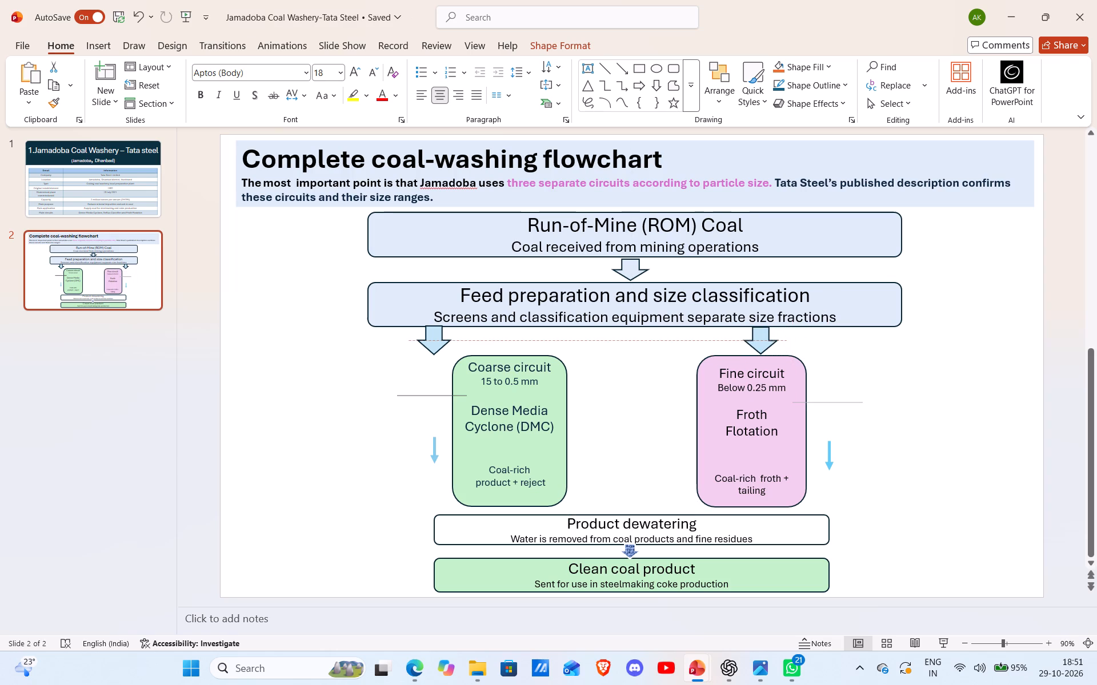
left_click_drag(758, 335, 753, 335)
left_click_drag(753, 335, 746, 334)
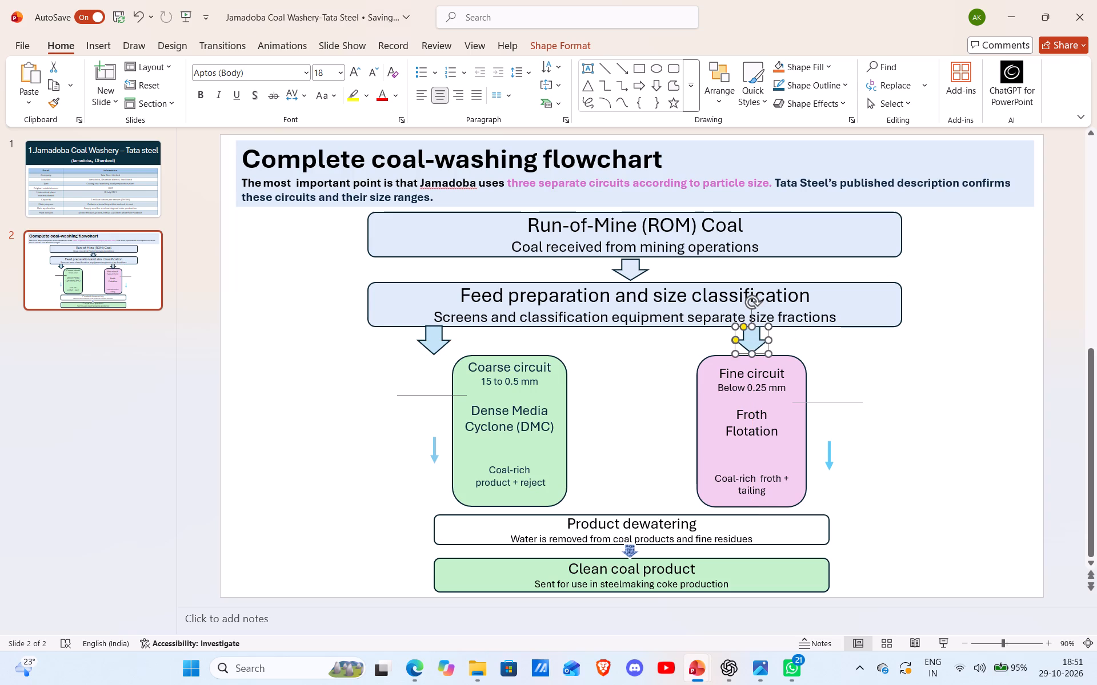
left_click_drag(432, 332, 502, 333)
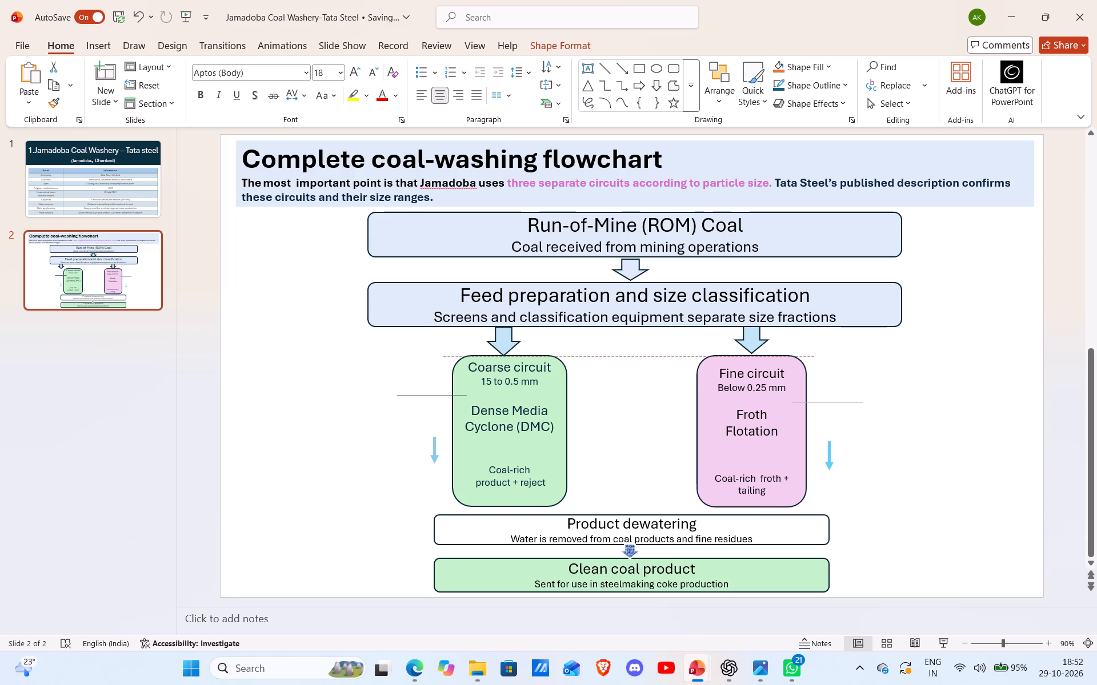
left_click_drag(502, 333, 508, 333)
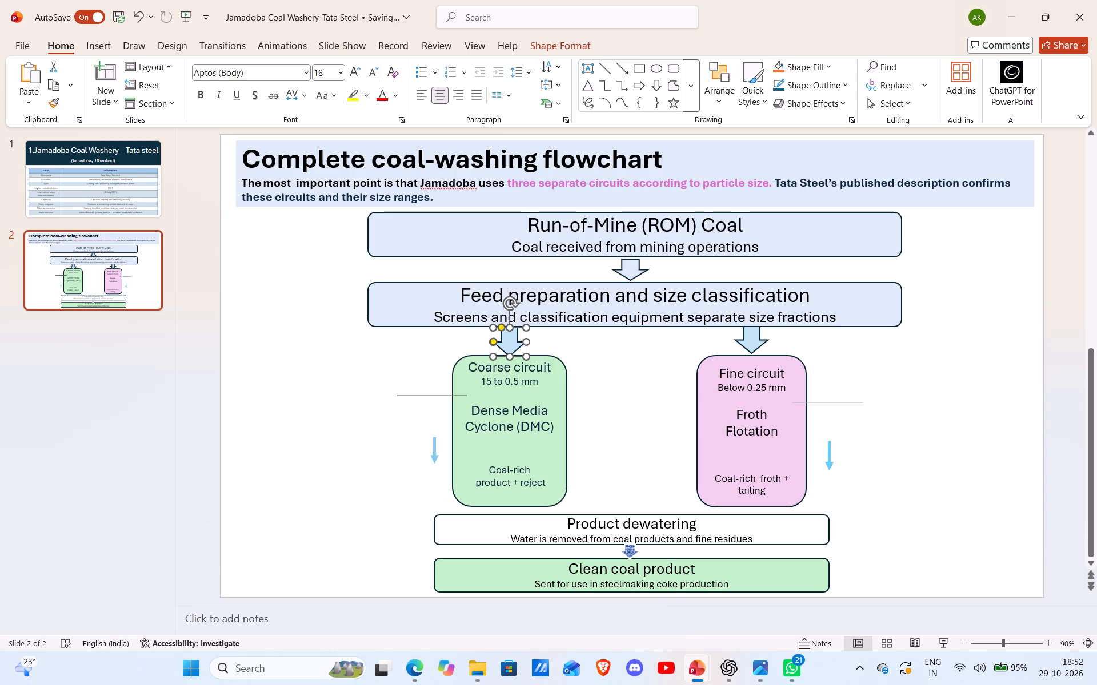
Move the two thin divider lines into the Coarse and Fine circuit boxes, centred between the size range and the process name.
left_click_drag(433, 395, 483, 400)
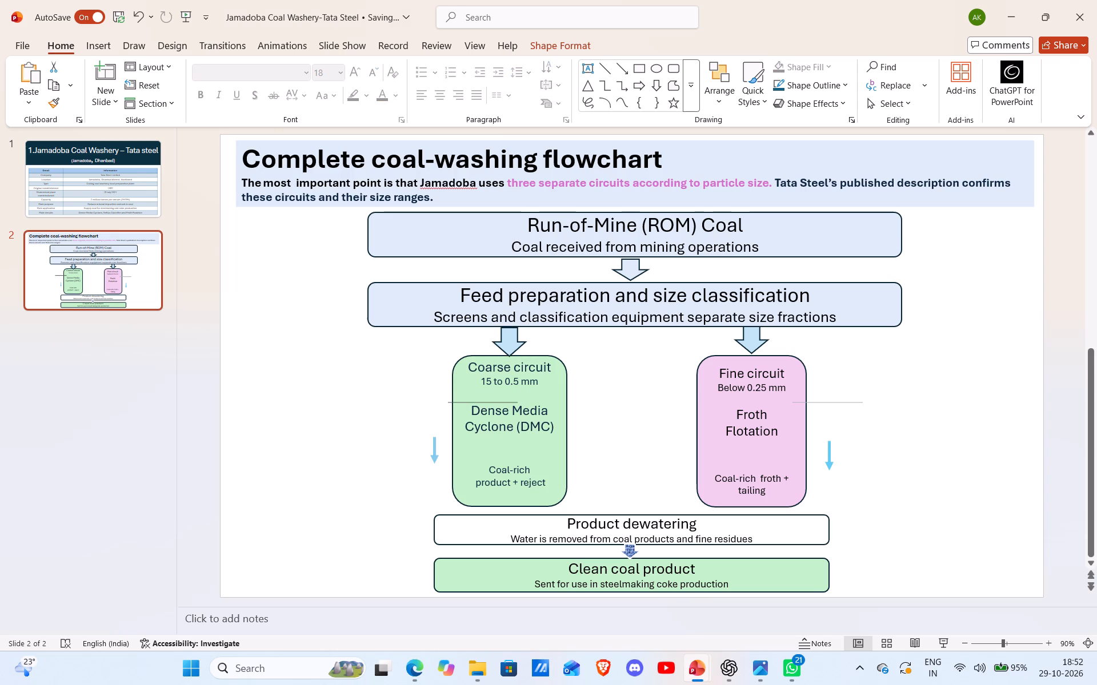
left_click_drag(483, 400, 506, 394)
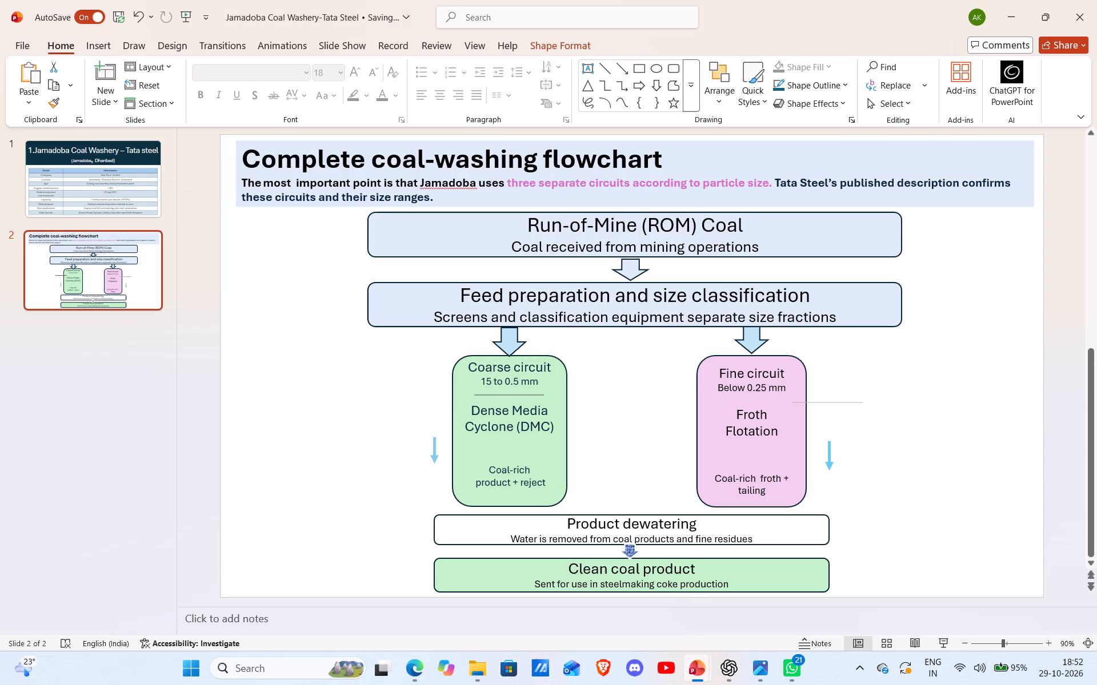
left_click_drag(506, 394, 506, 394)
left_click_drag(831, 401, 831, 400)
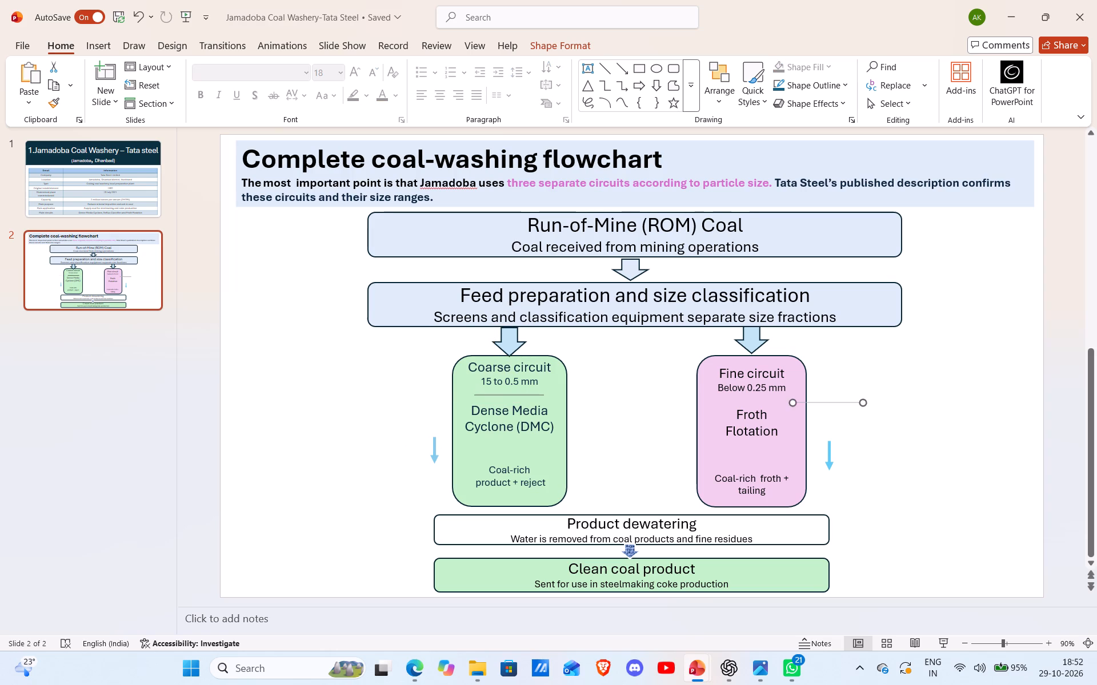
left_click_drag(831, 400, 754, 400)
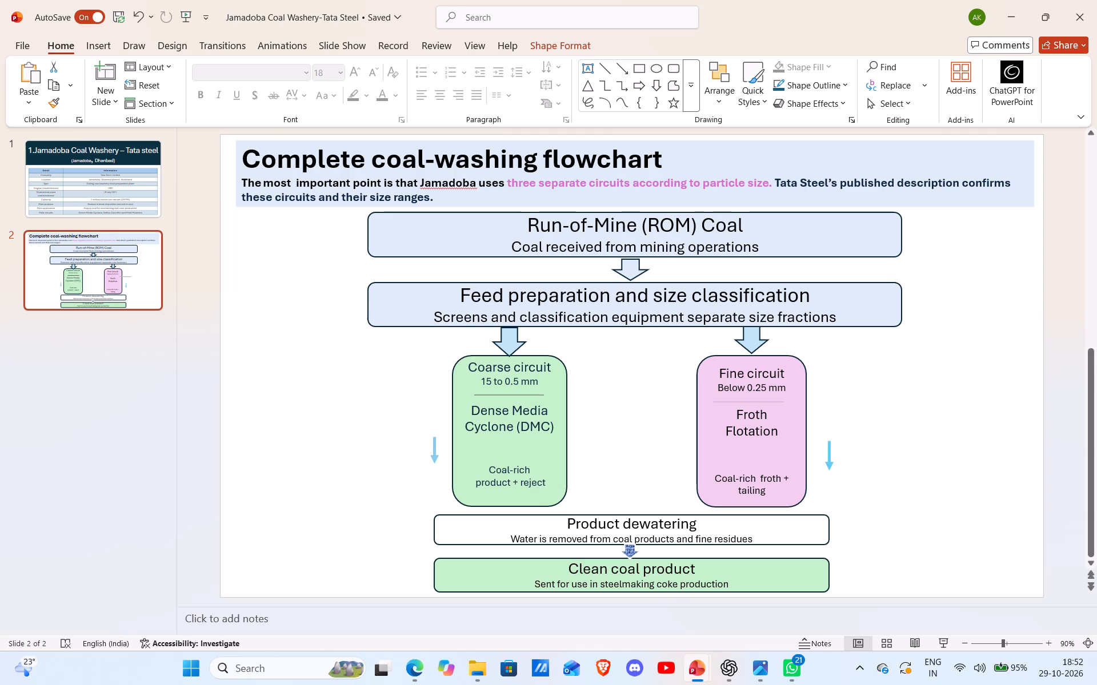
left_click_drag(754, 400, 755, 399)
left_click_drag(755, 399, 755, 403)
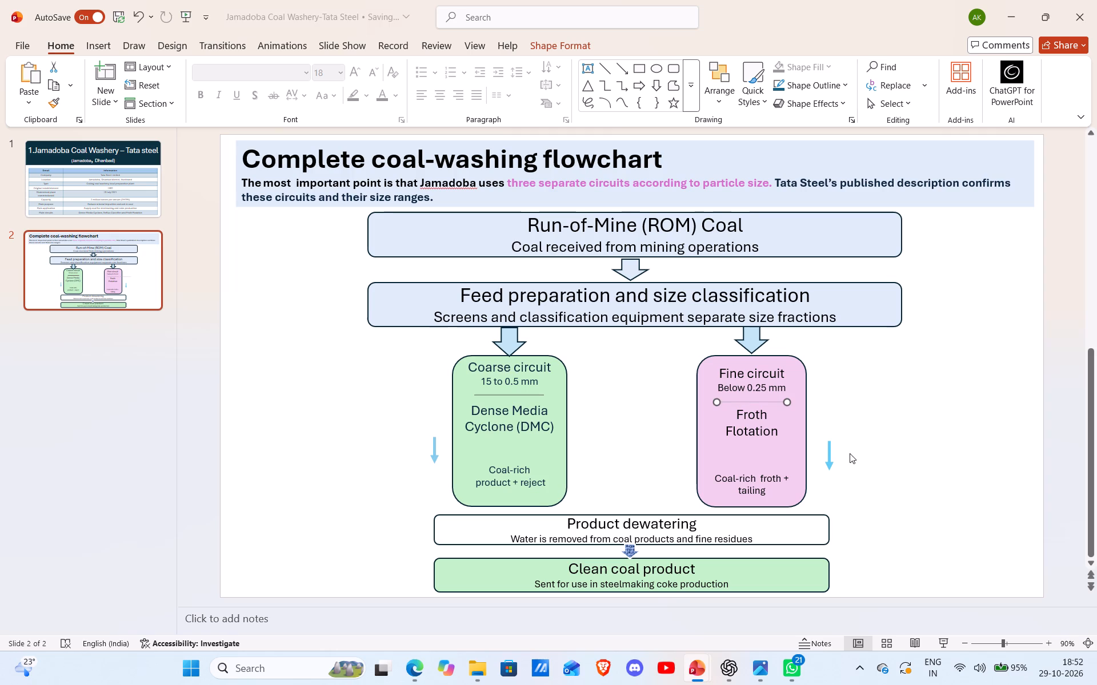
Move the two thin blue arrows into the Fine and Coarse circuit boxes, centred between the process name and the product text.
left_click_drag(831, 455, 755, 454)
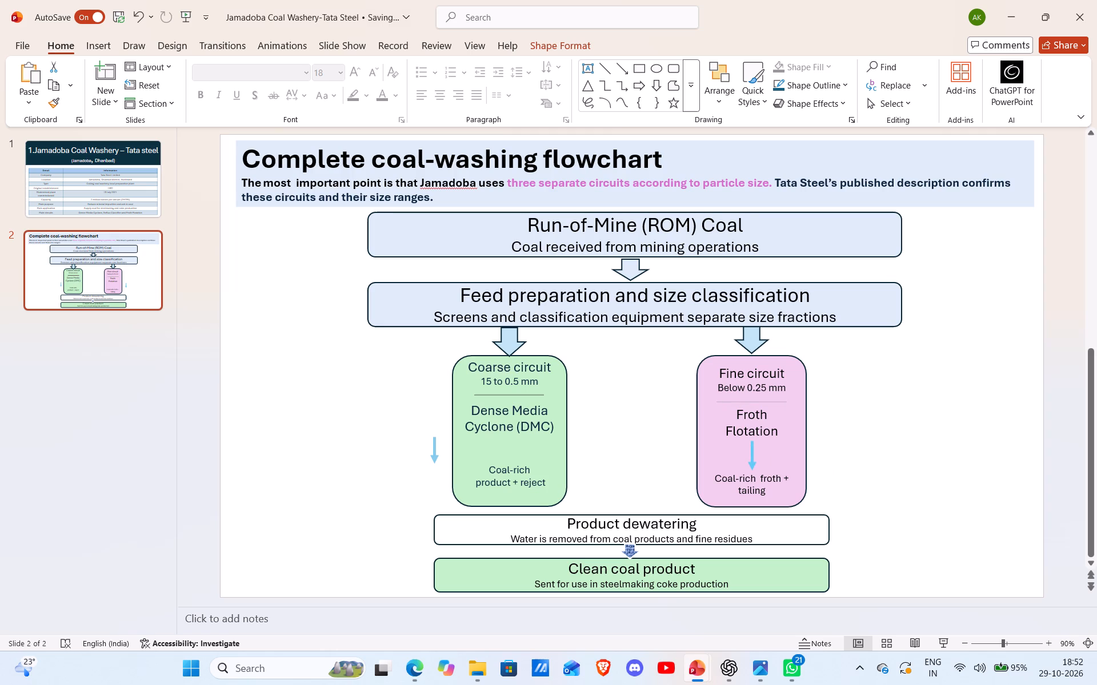
left_click_drag(755, 454, 755, 454)
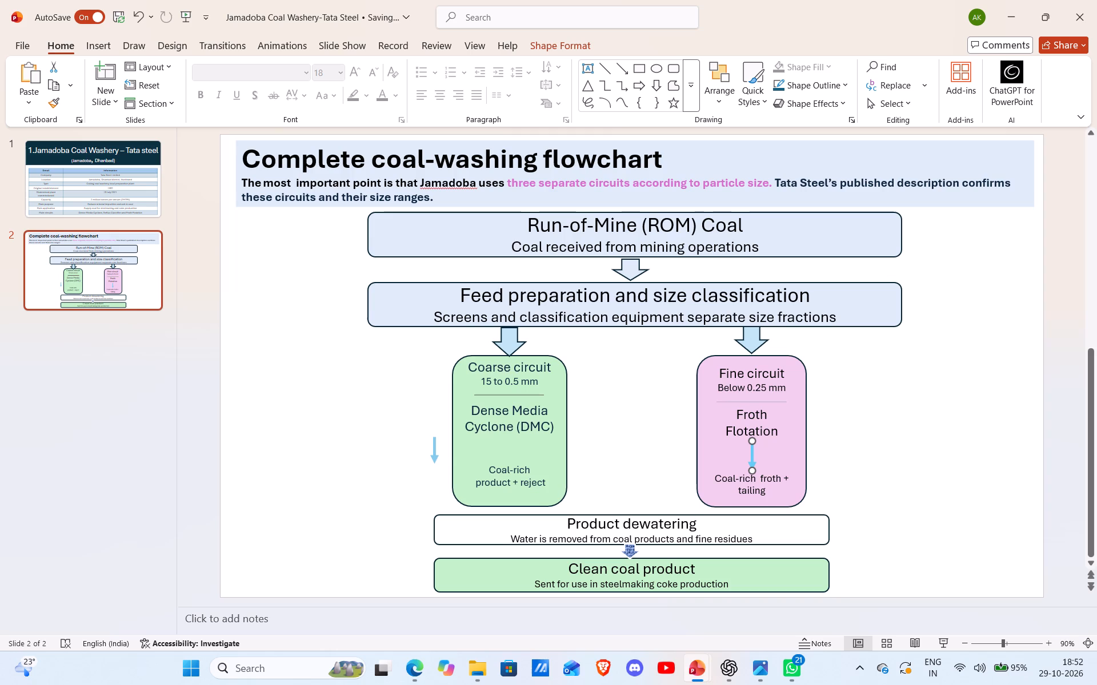
left_click_drag(437, 449, 511, 446)
left_click_drag(511, 446, 513, 448)
left_click_drag(513, 448, 513, 448)
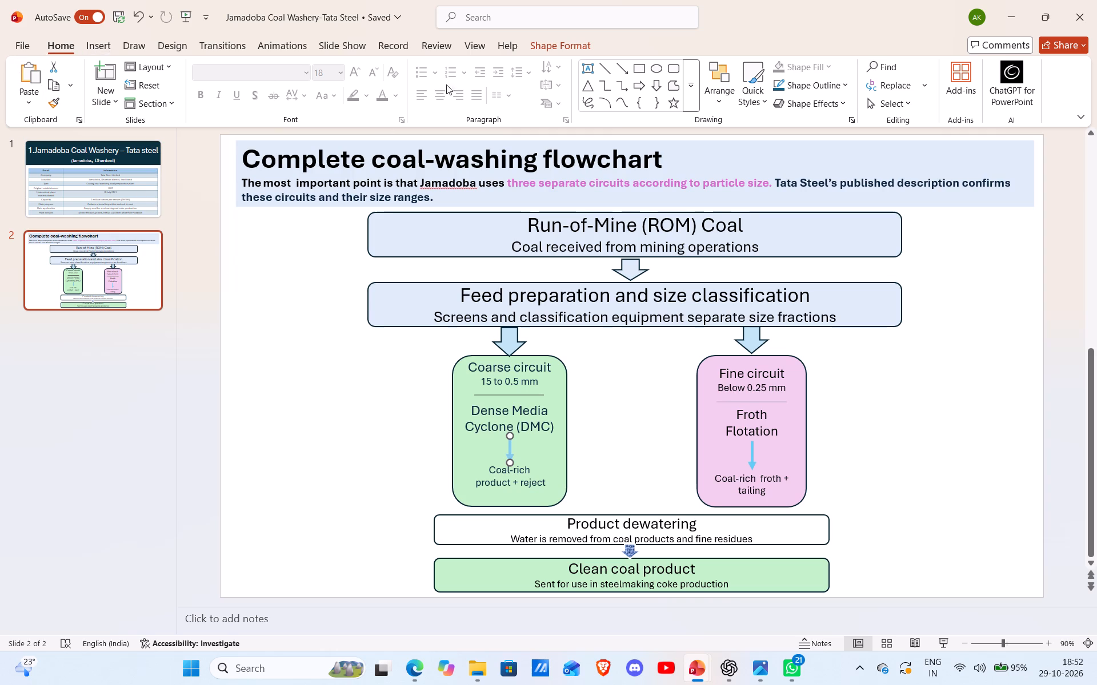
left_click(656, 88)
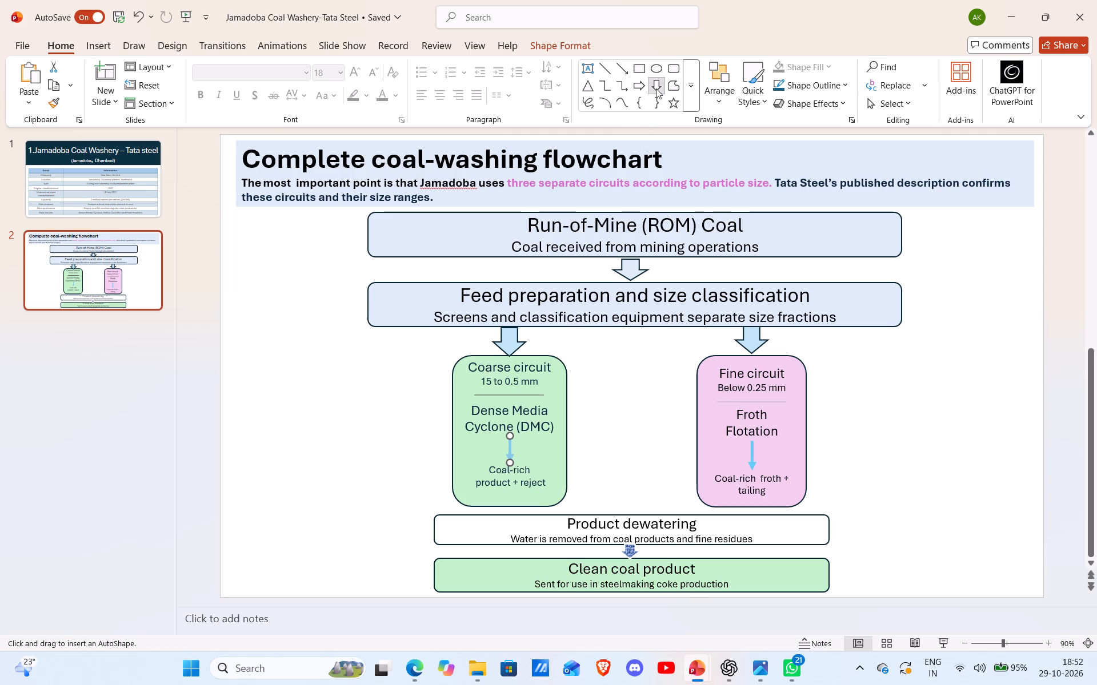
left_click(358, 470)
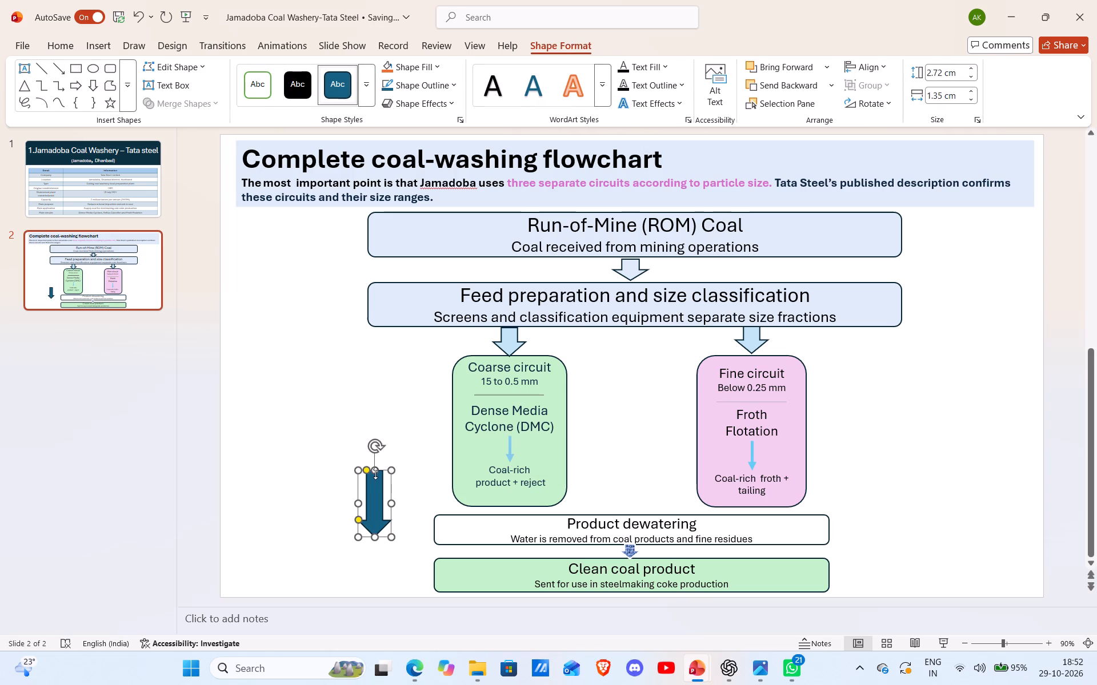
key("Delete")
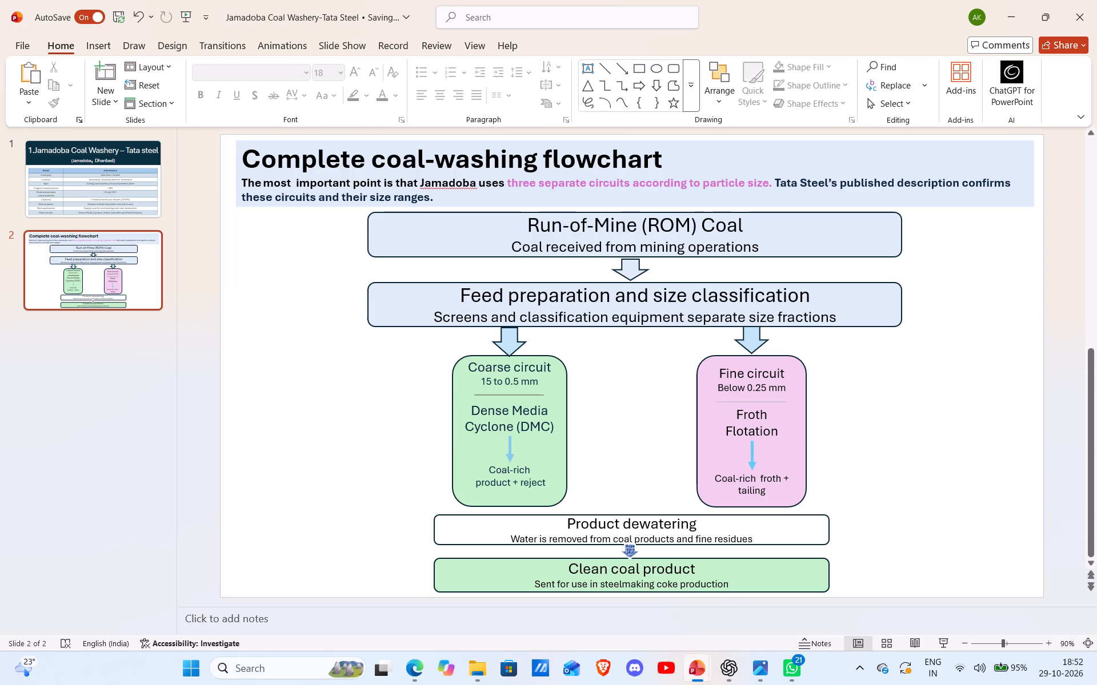
Draw a straight downward line arrow about 0.54 cm long and place it between the Coarse circuit box and Product dewatering.
left_click(622, 66)
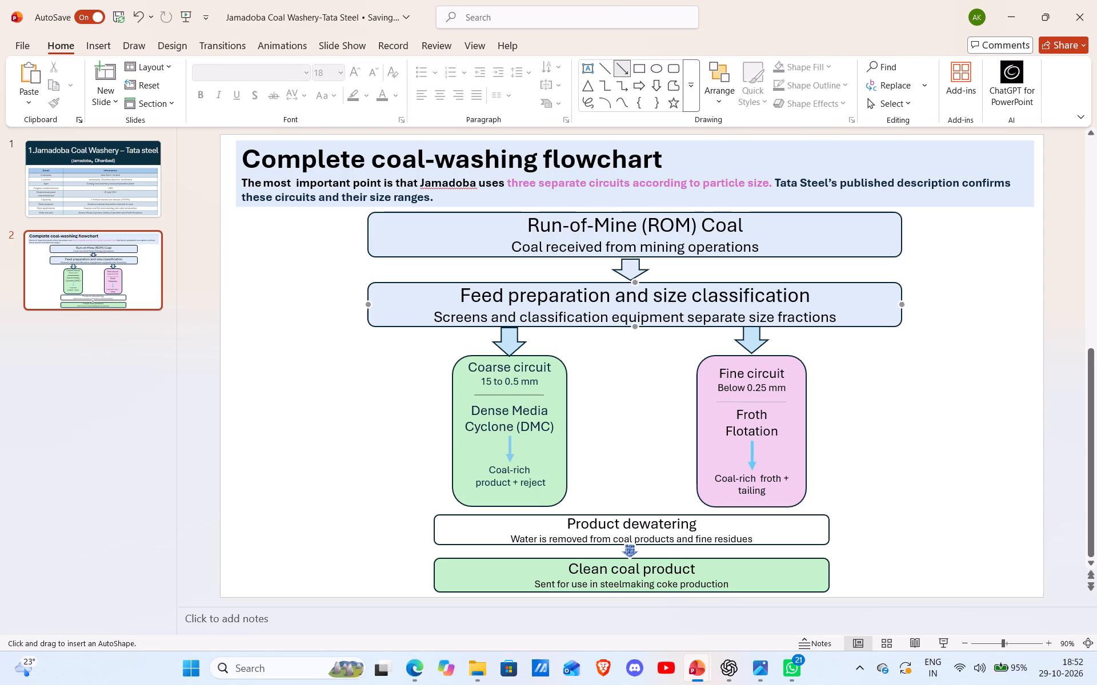
left_click(369, 462)
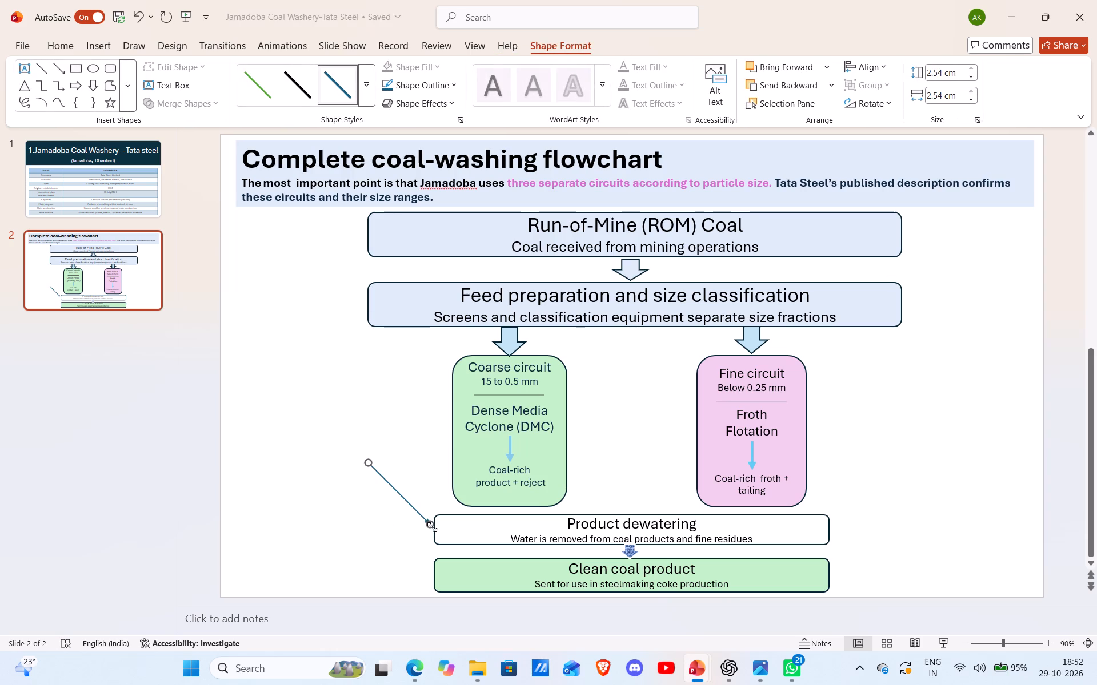
left_click_drag(428, 523, 365, 513)
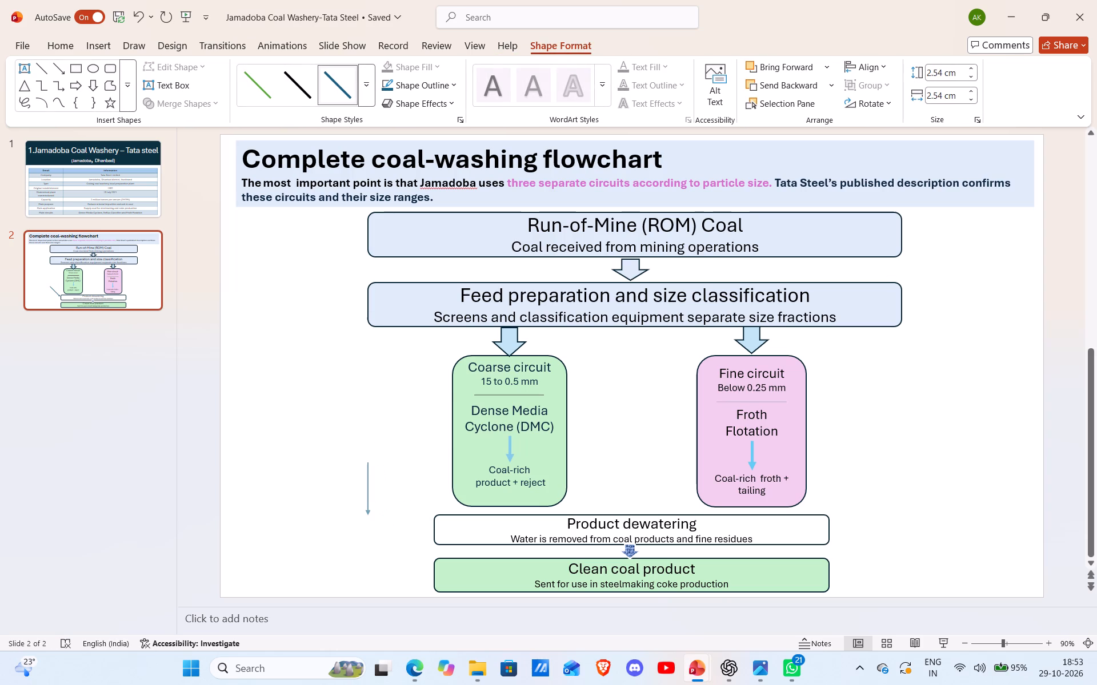
left_click_drag(365, 513, 367, 487)
left_click_drag(367, 487, 367, 482)
left_click_drag(367, 463, 367, 466)
left_click_drag(367, 466, 365, 473)
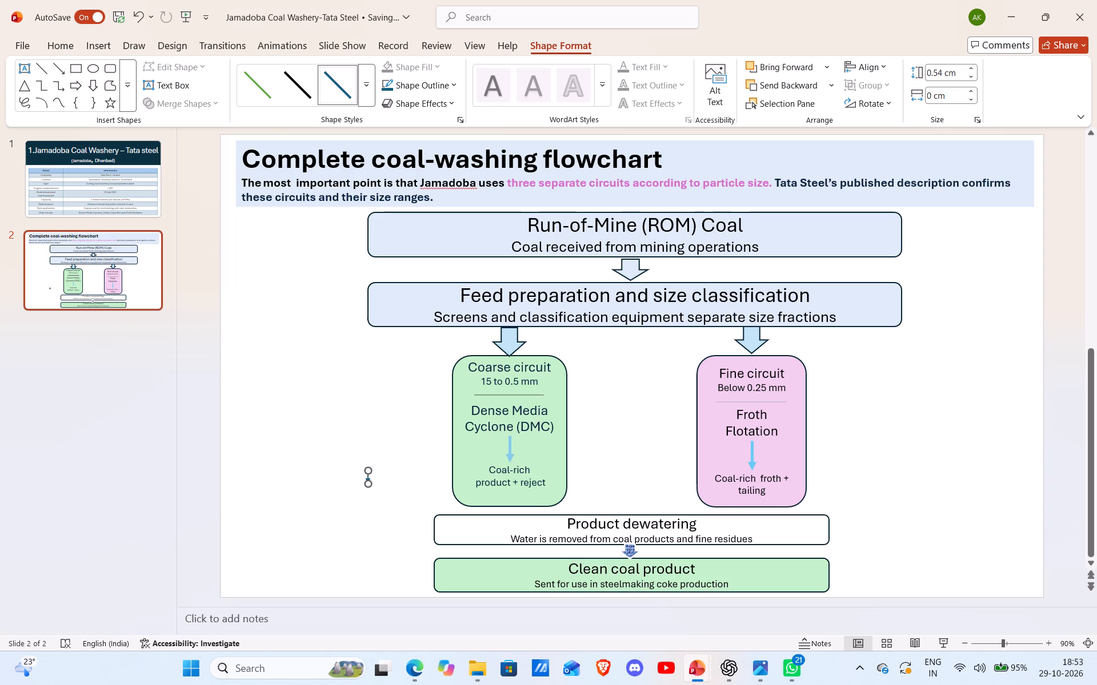
left_click_drag(370, 478, 400, 485)
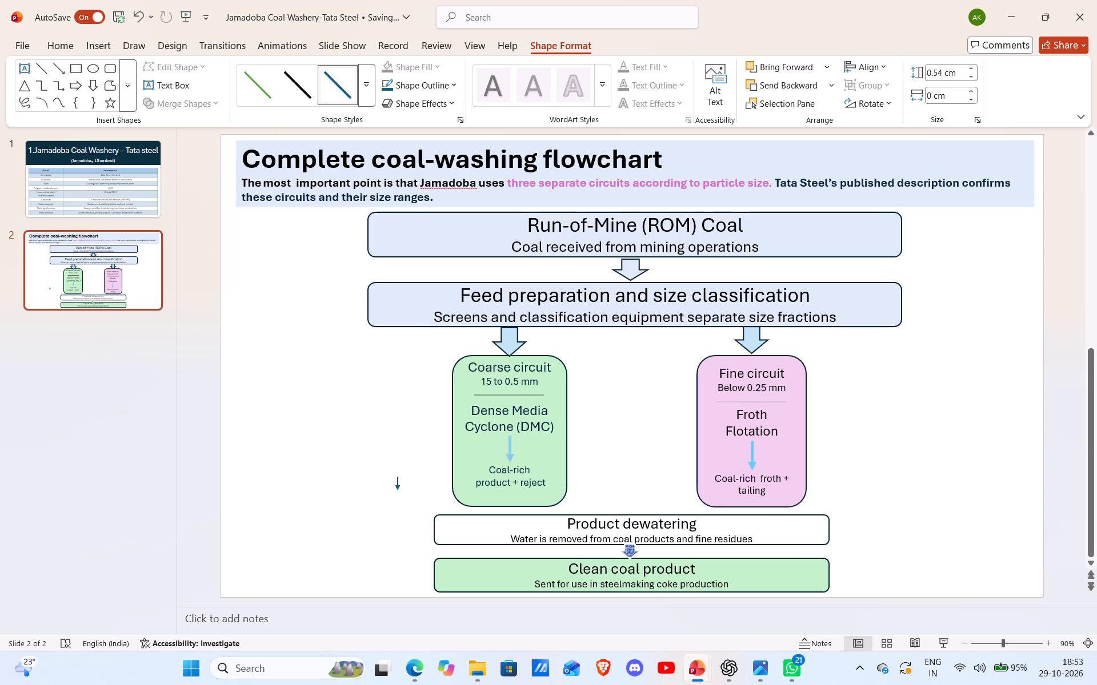
left_click_drag(400, 485, 506, 509)
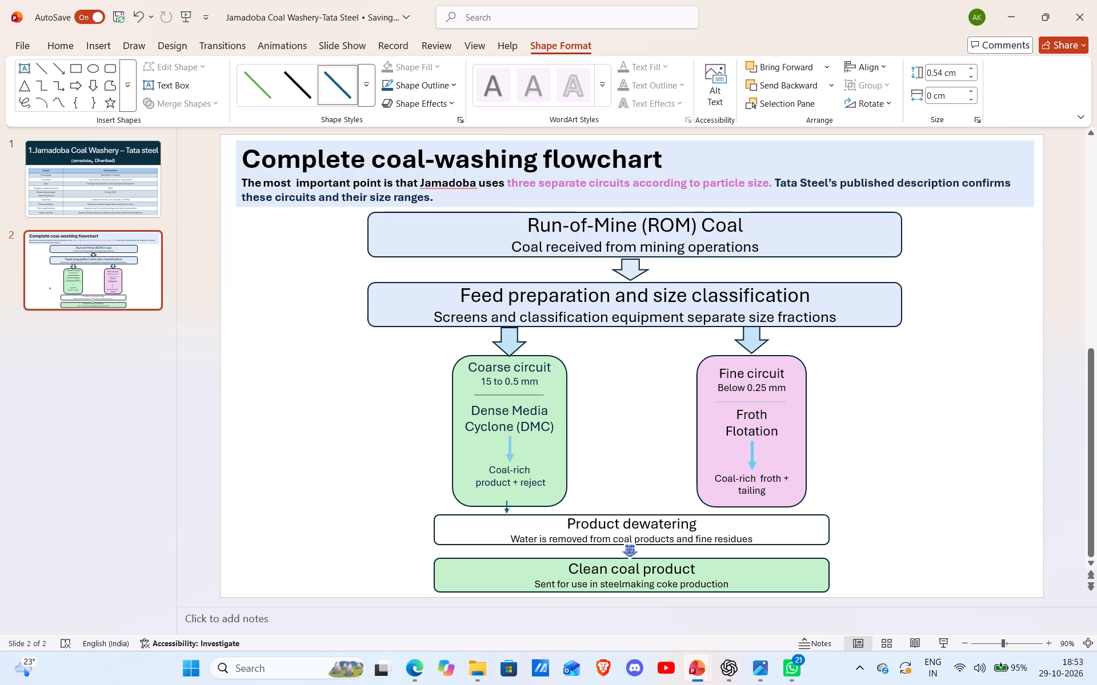
left_click_drag(506, 509, 507, 511)
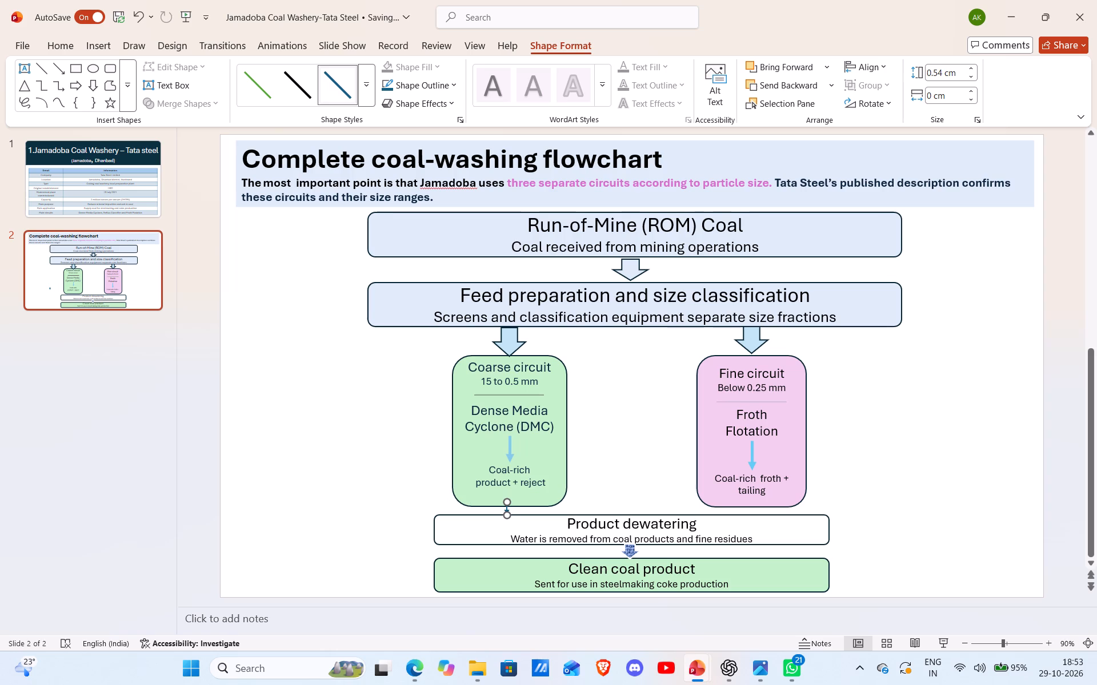
left_click(607, 480)
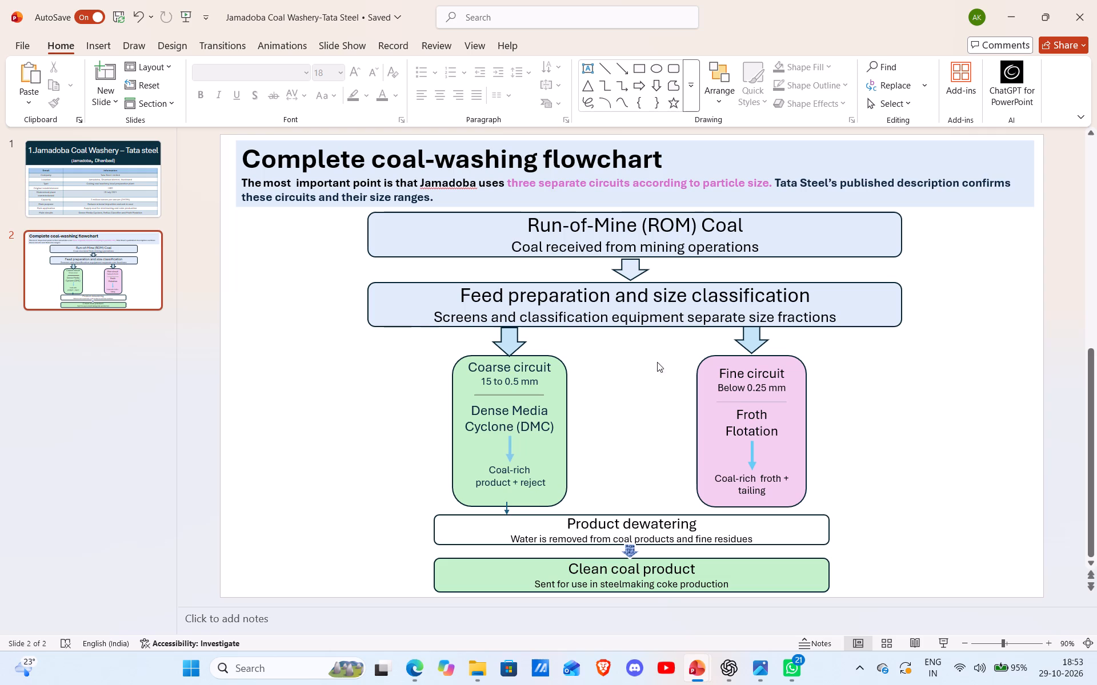
Draw a straight downward line arrow about 0.61 cm long and place it between the Fine circuit box and Product dewatering.
left_click(622, 70)
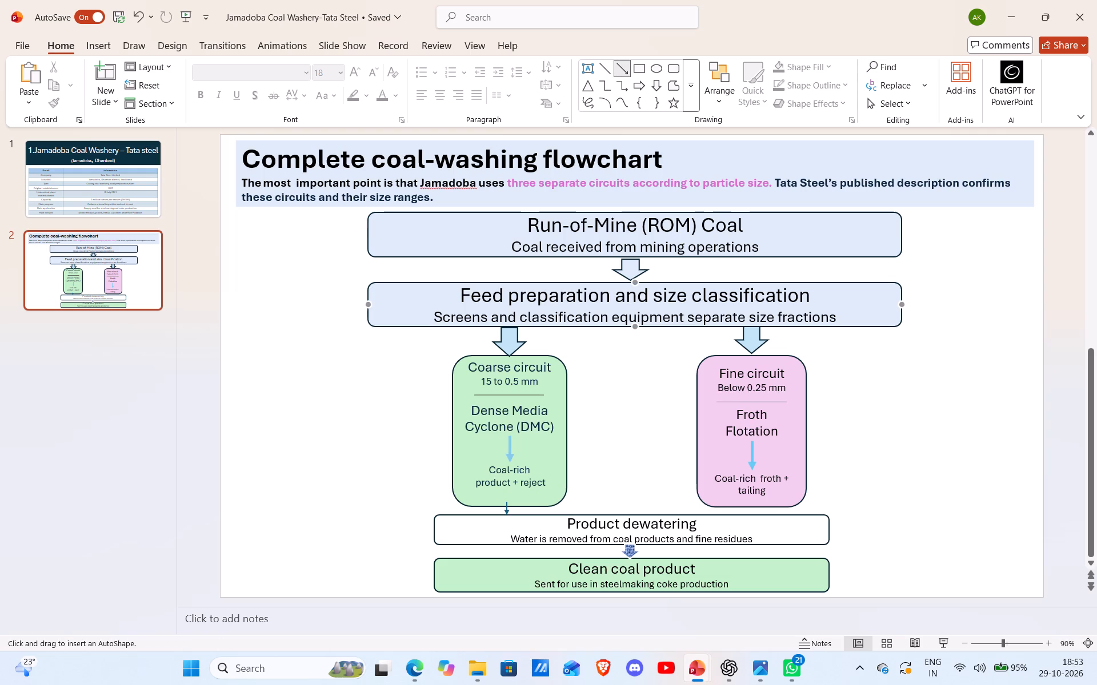
left_click(337, 440)
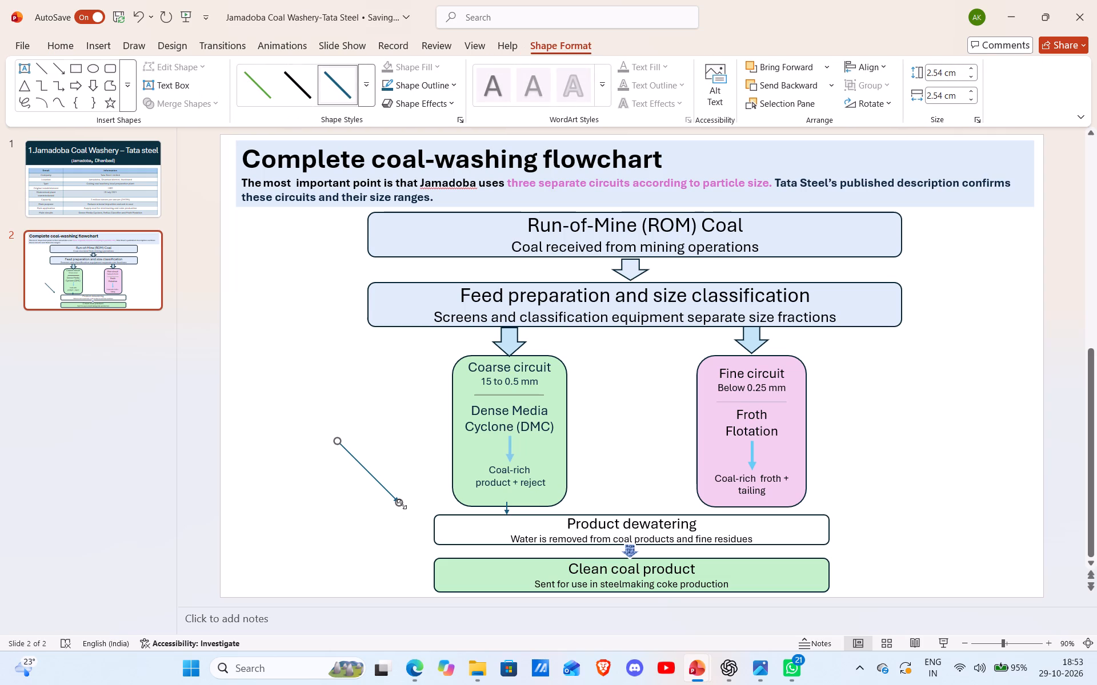
left_click_drag(402, 504, 329, 470)
left_click_drag(329, 470, 335, 457)
left_click_drag(335, 457, 335, 456)
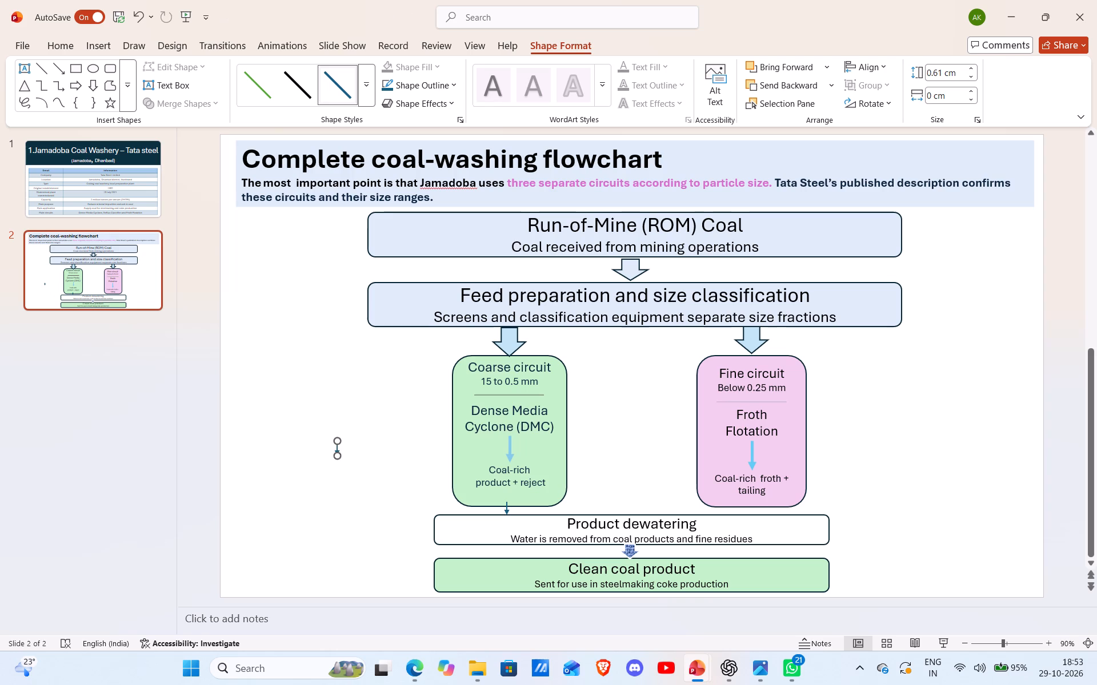
left_click_drag(338, 449, 688, 489)
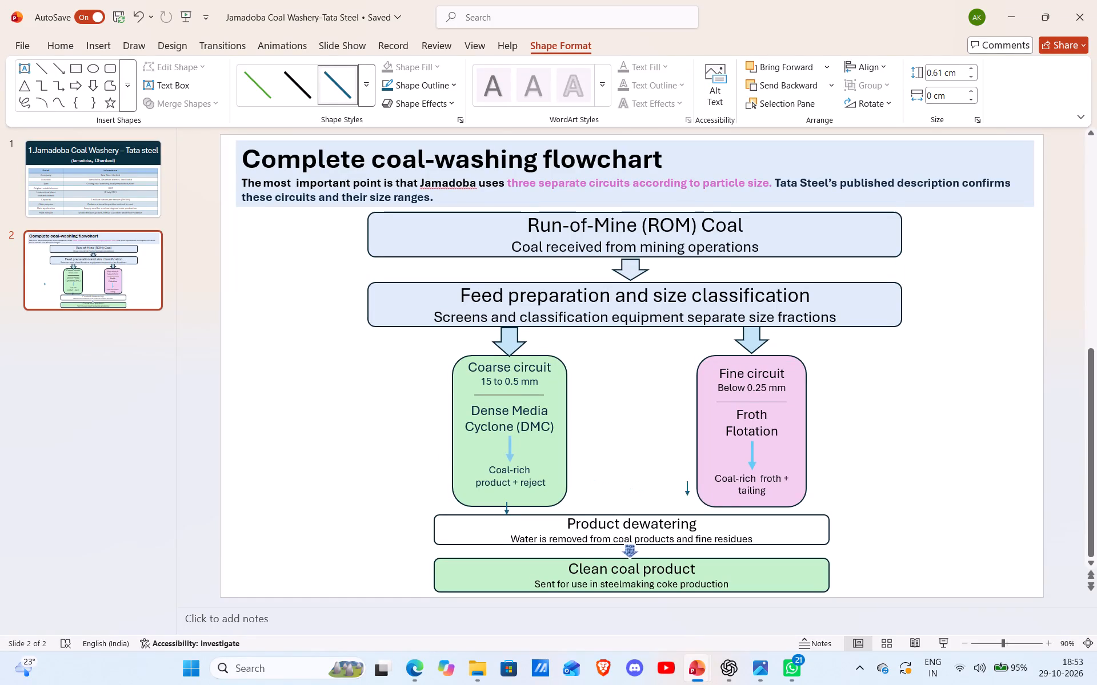
left_click_drag(688, 489, 756, 509)
left_click_drag(756, 509, 757, 509)
left_click(915, 463)
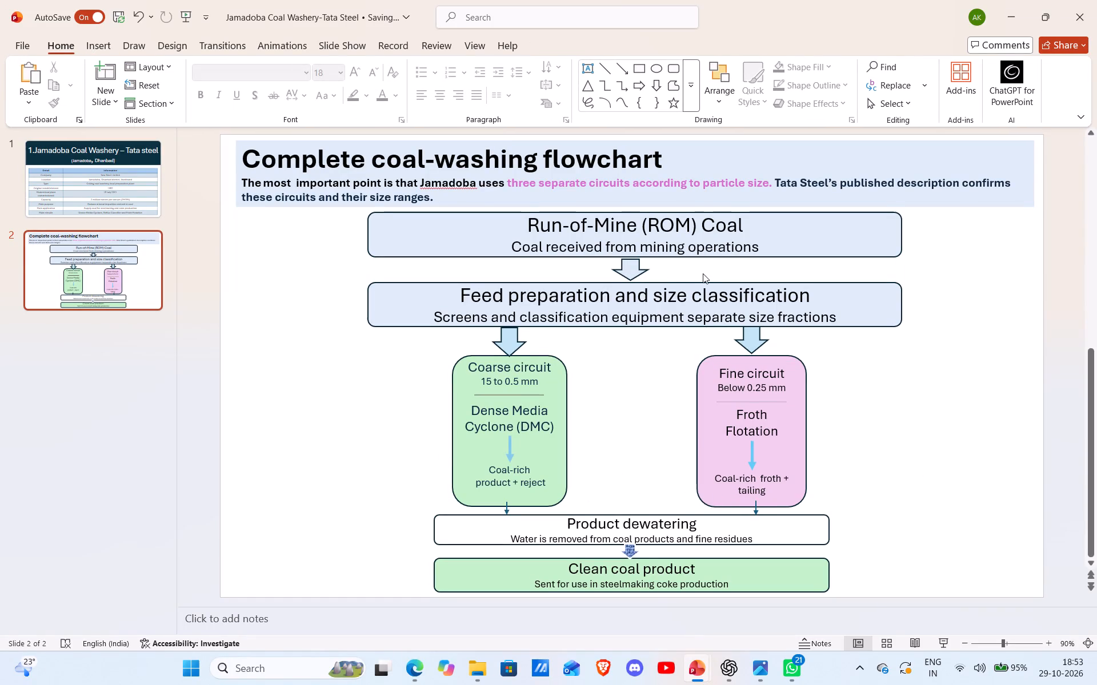
Add a new slide with the Blank layout after the flowchart slide.
scroll(569, 323, "down", 1)
left_click(117, 100)
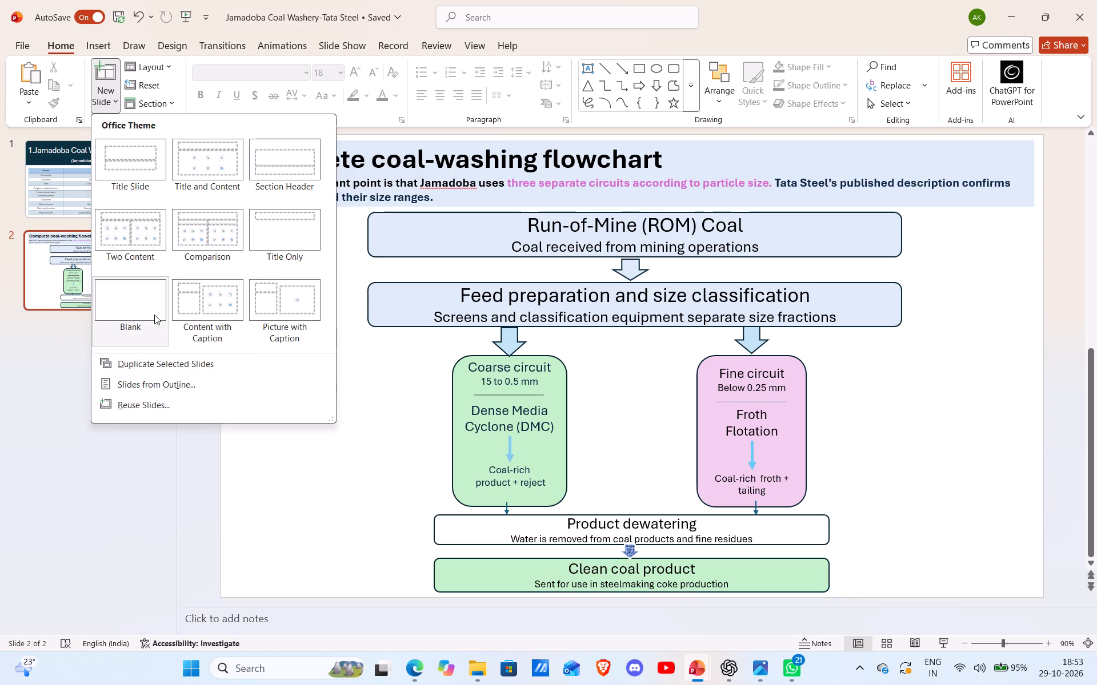
left_click(147, 305)
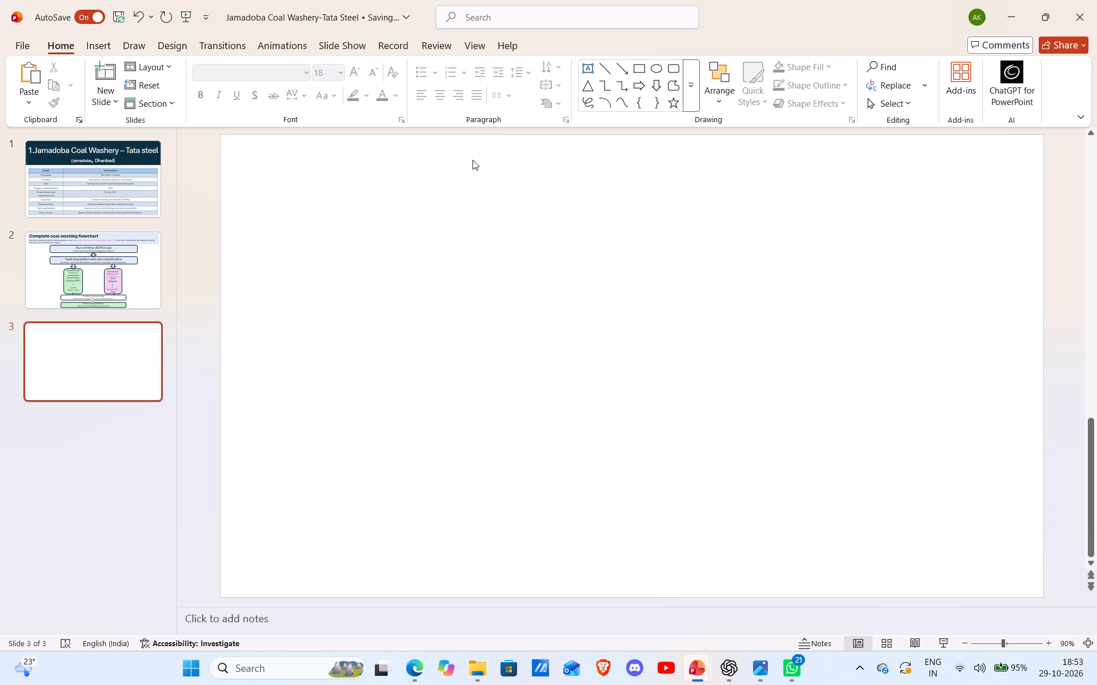
Switch to the Tata Steel project report in Edge and look back through it for the plant flowsheet on page 10.
left_click(1012, 15)
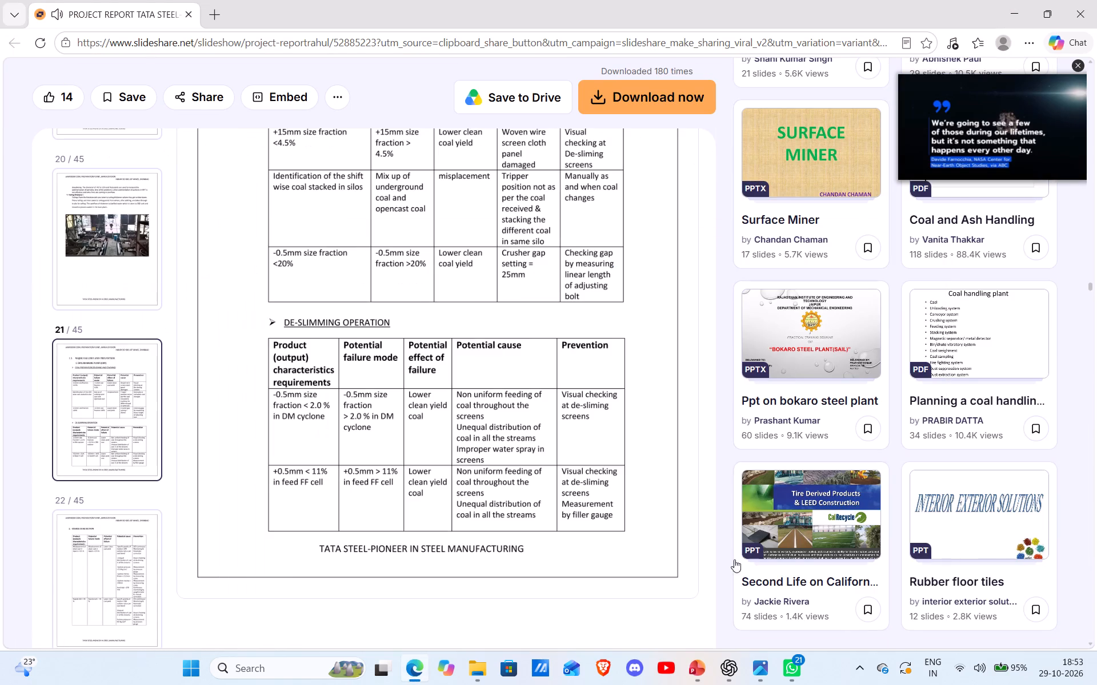
scroll(482, 292, "up", 19)
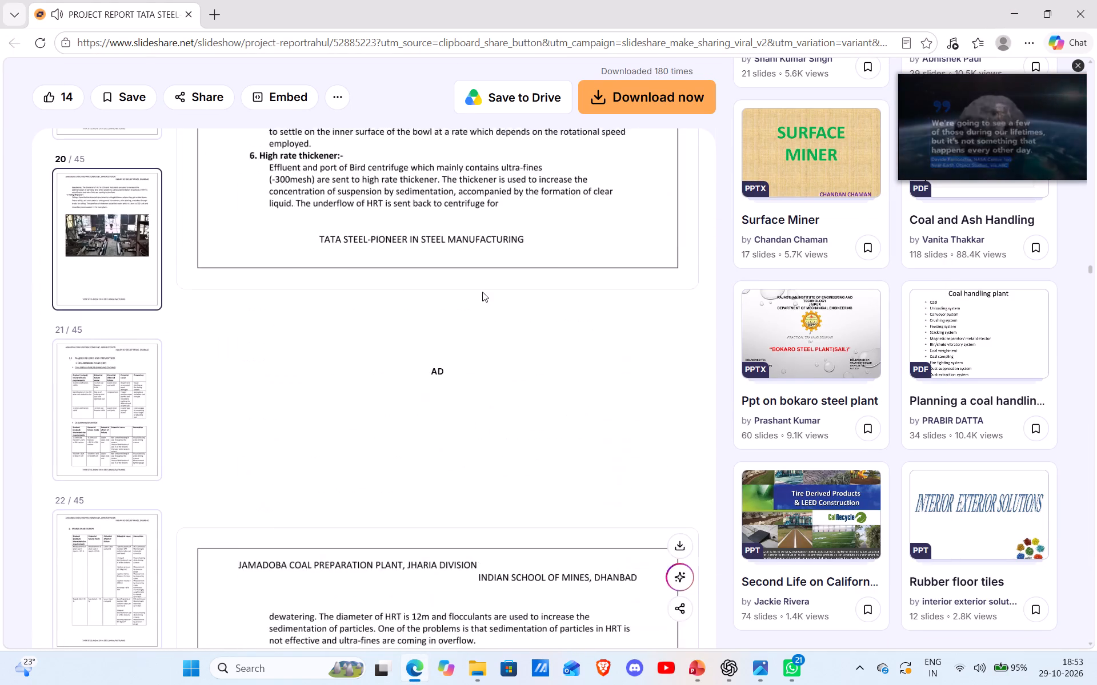
scroll(482, 292, "up", 20)
scroll(482, 292, "up", 10)
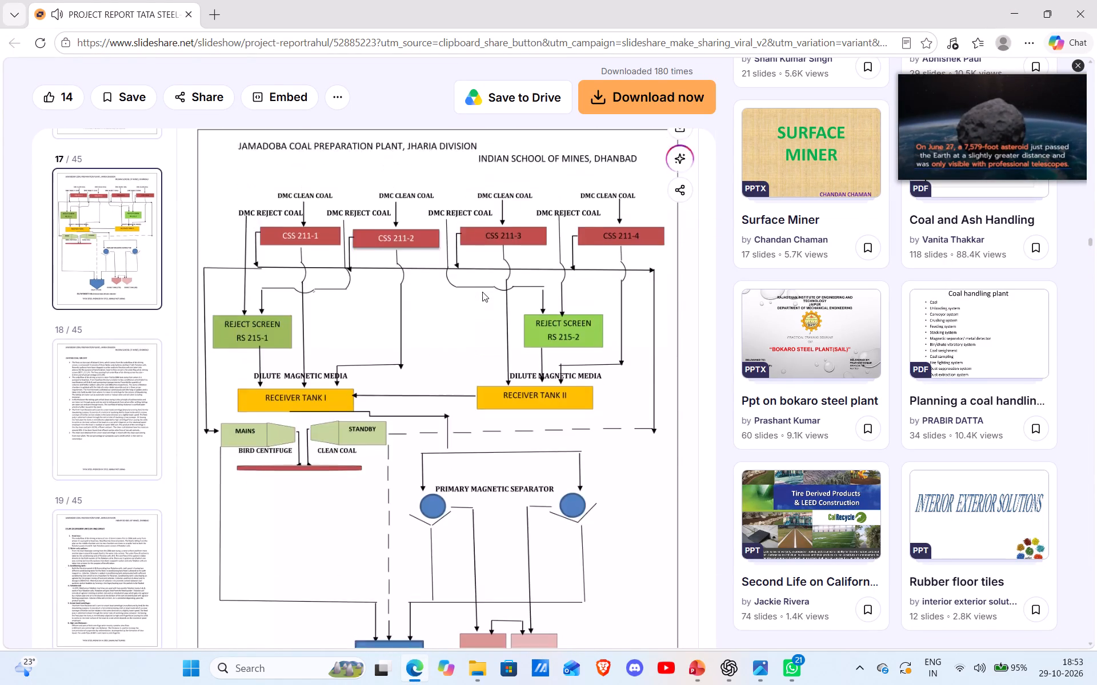
scroll(482, 292, "up", 20)
scroll(482, 292, "up", 10)
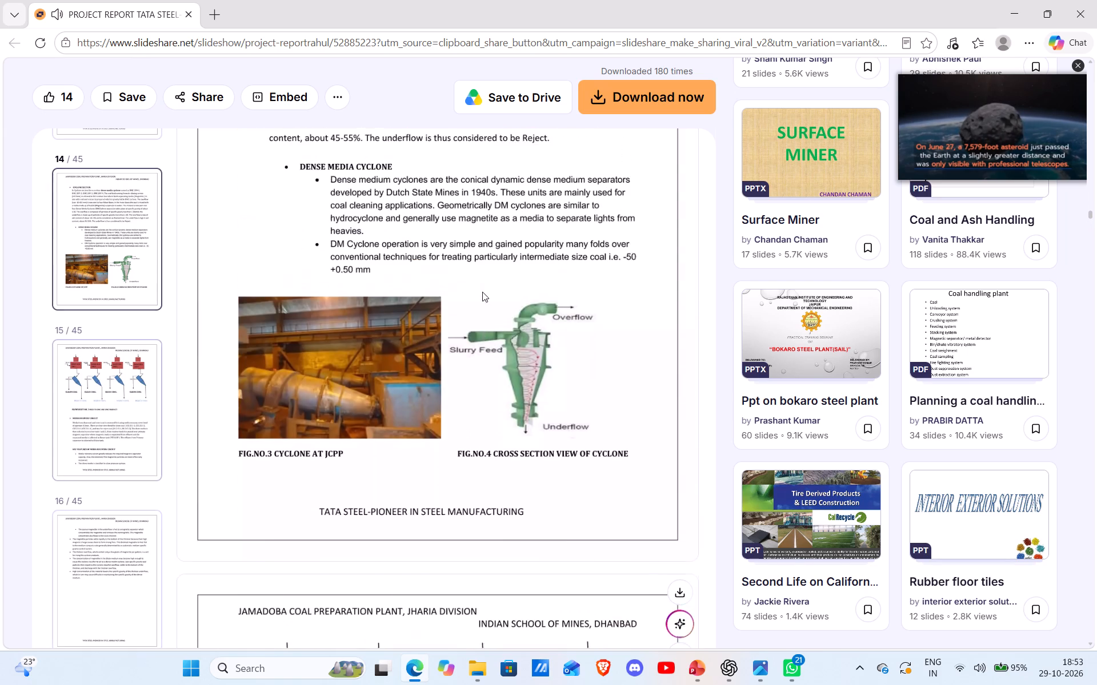
scroll(482, 292, "up", 13)
scroll(482, 292, "up", 12)
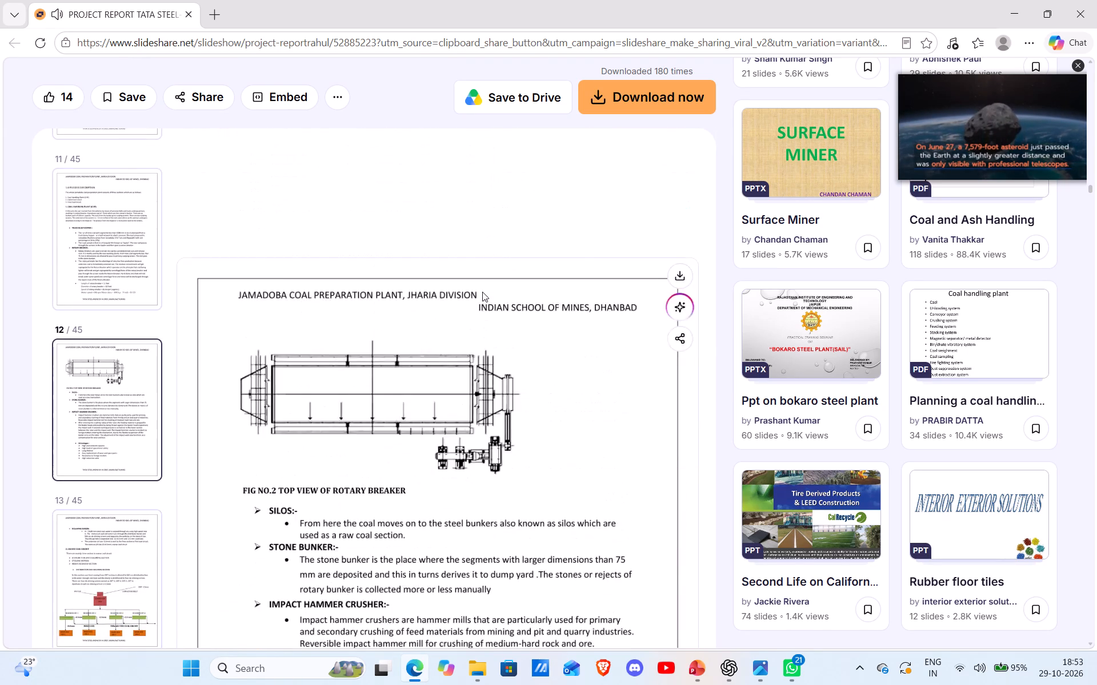
scroll(482, 292, "up", 20)
scroll(482, 292, "up", 2)
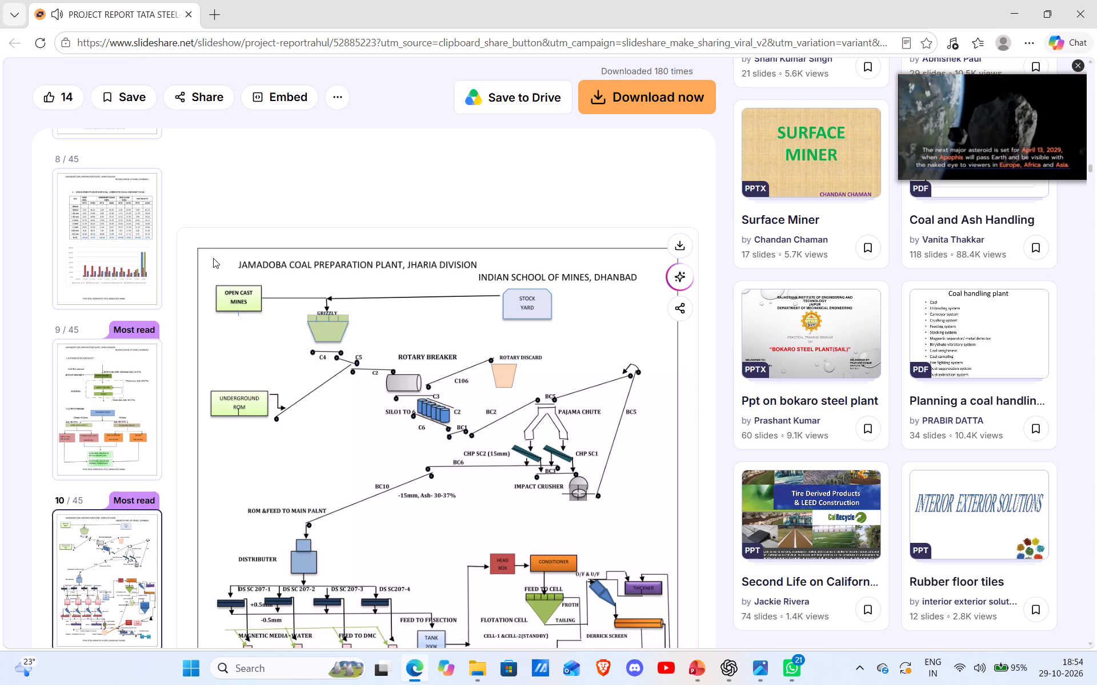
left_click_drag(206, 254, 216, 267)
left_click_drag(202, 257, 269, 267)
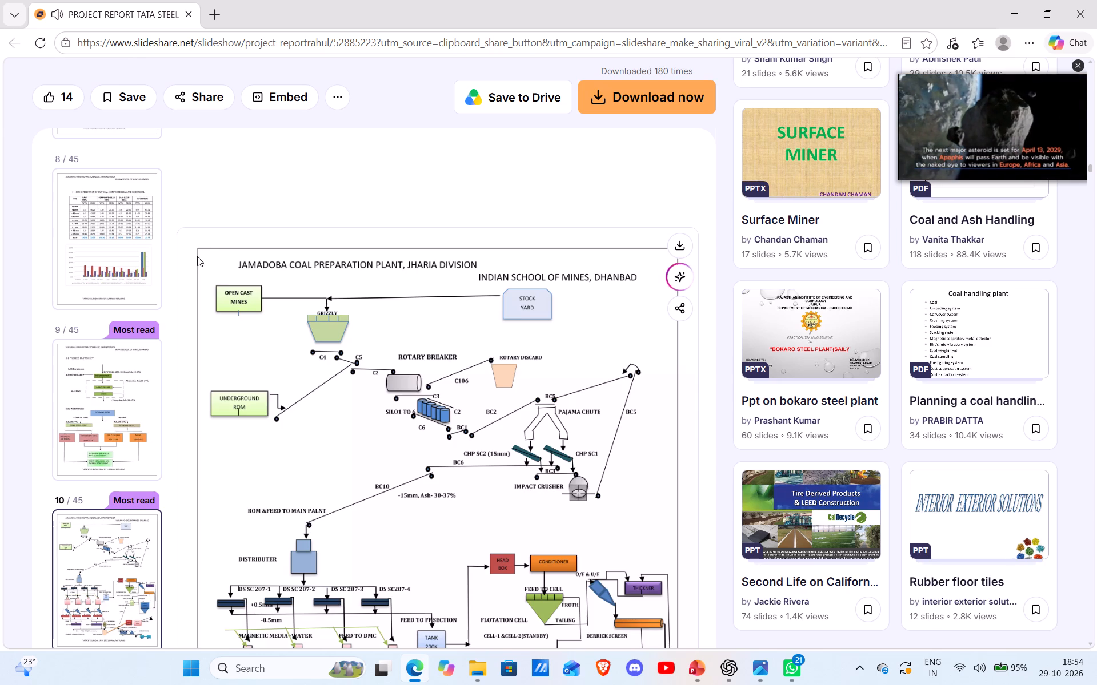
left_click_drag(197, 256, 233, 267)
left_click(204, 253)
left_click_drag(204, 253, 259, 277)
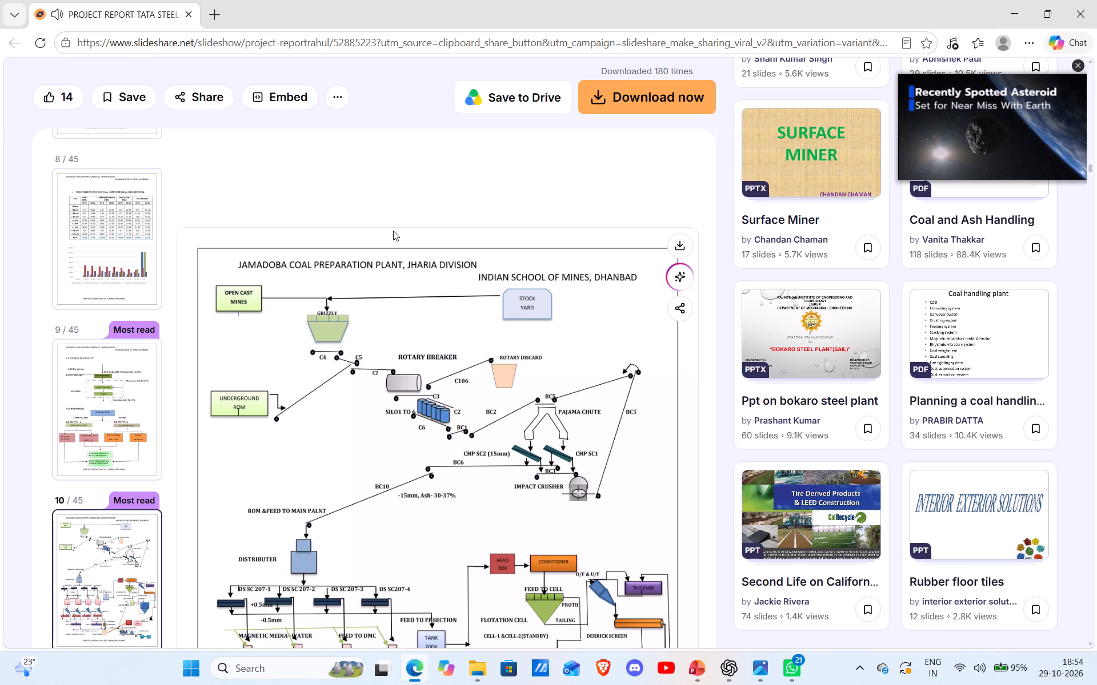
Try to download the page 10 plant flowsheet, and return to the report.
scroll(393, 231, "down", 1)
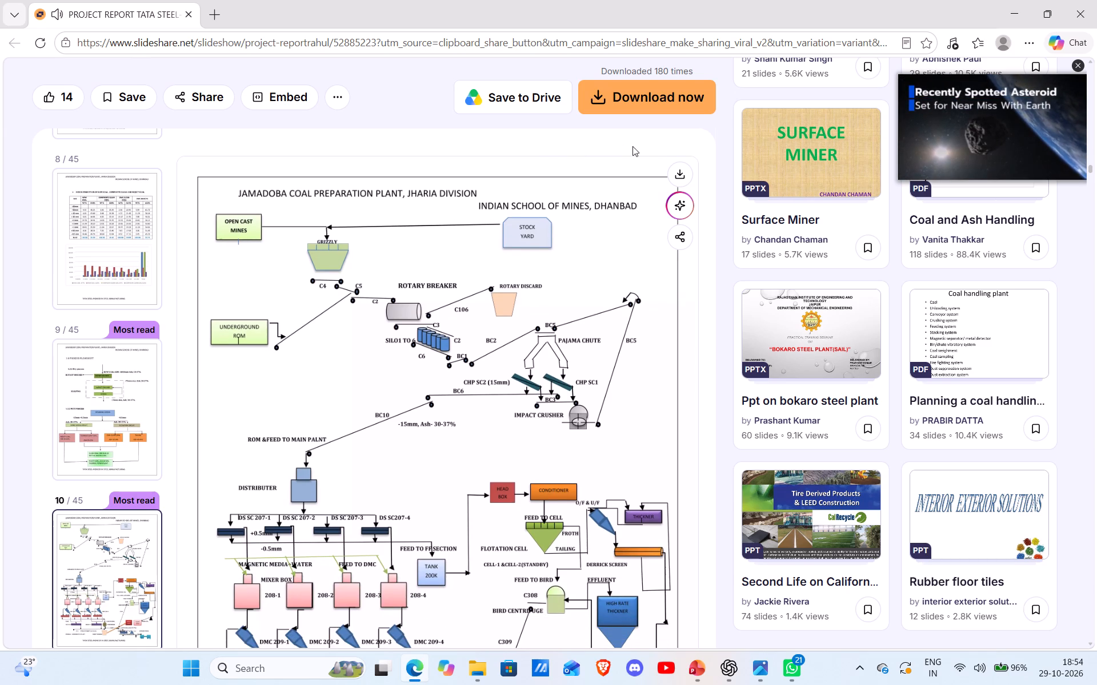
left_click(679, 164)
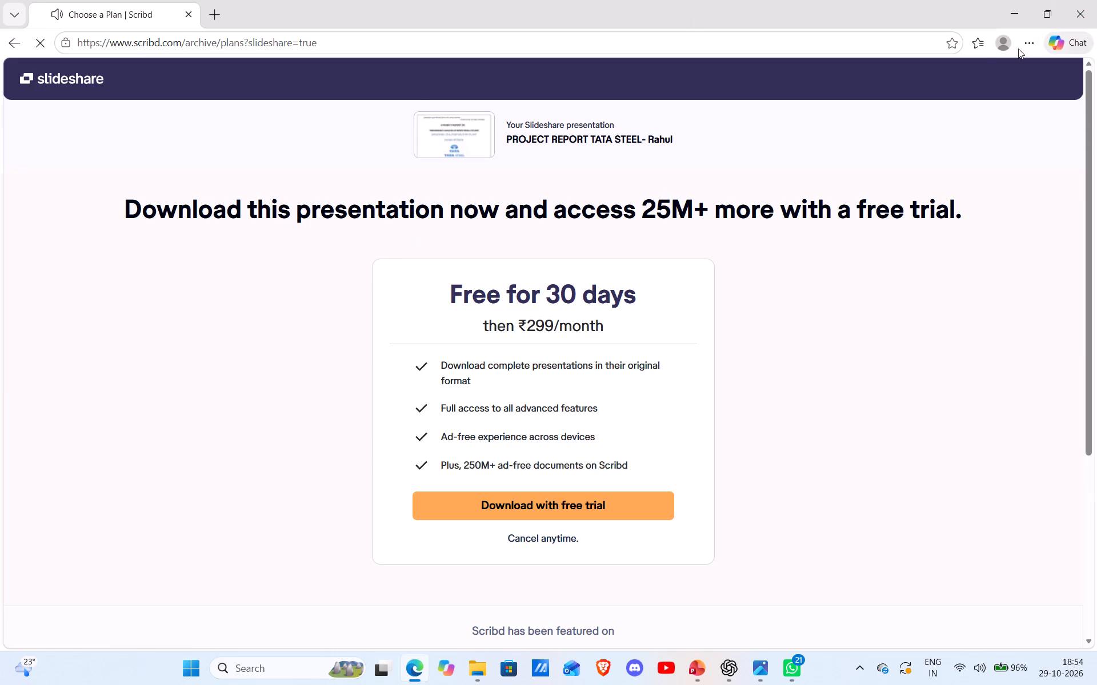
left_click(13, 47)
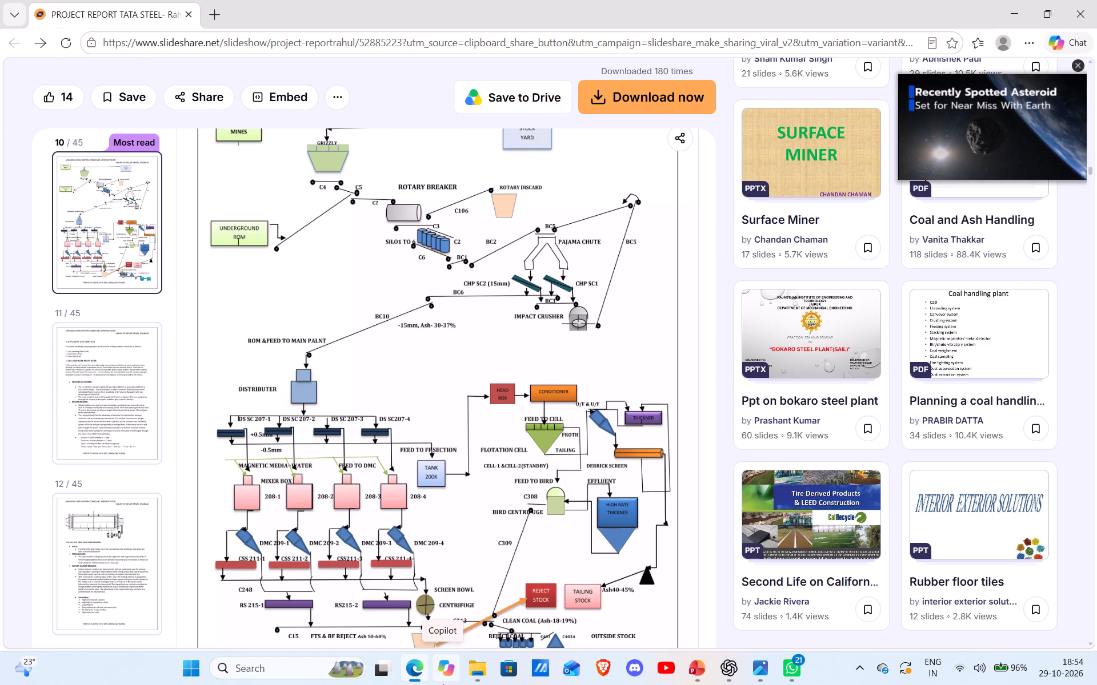
Capture a rectangular screenshot of the flowsheet's upper part, from Open Cast Mines and Stock Yard down to the Impact Crusher.
scroll(448, 481, "down", 3)
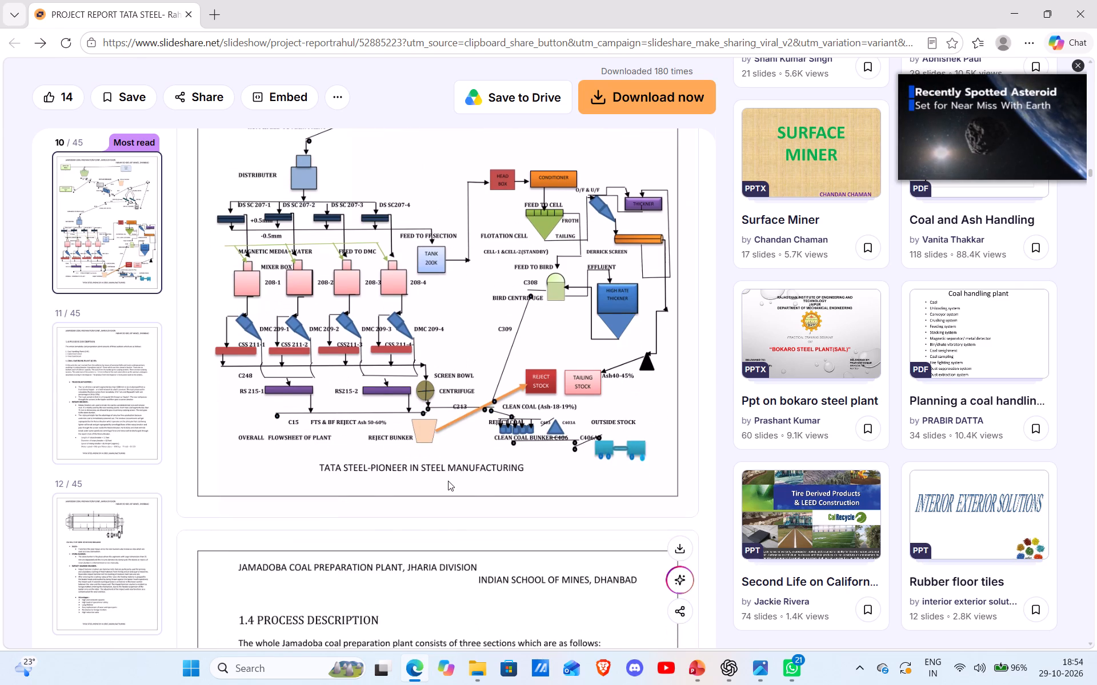
scroll(448, 481, "up", 3)
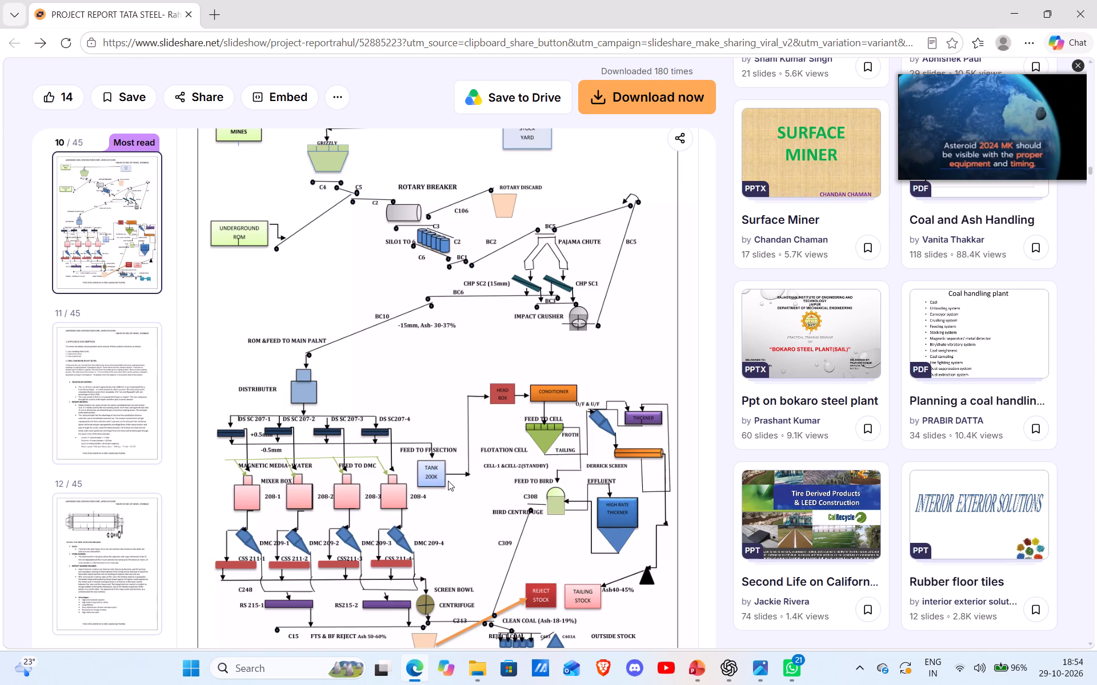
scroll(448, 481, "right", 1)
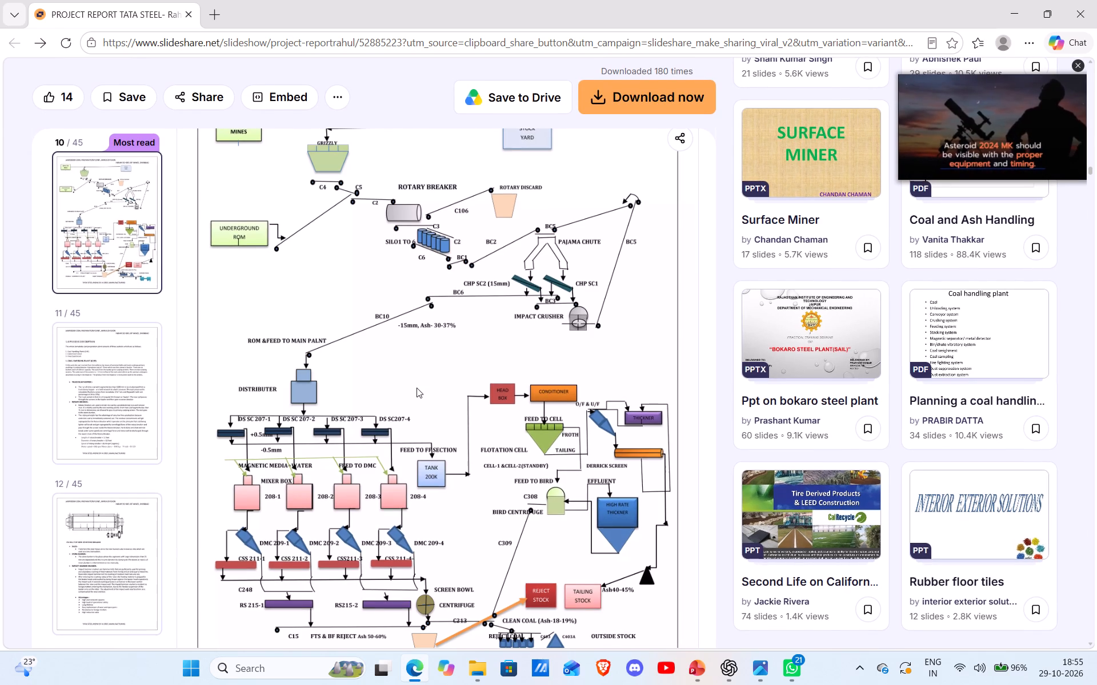
left_click_drag(417, 388, 346, 406)
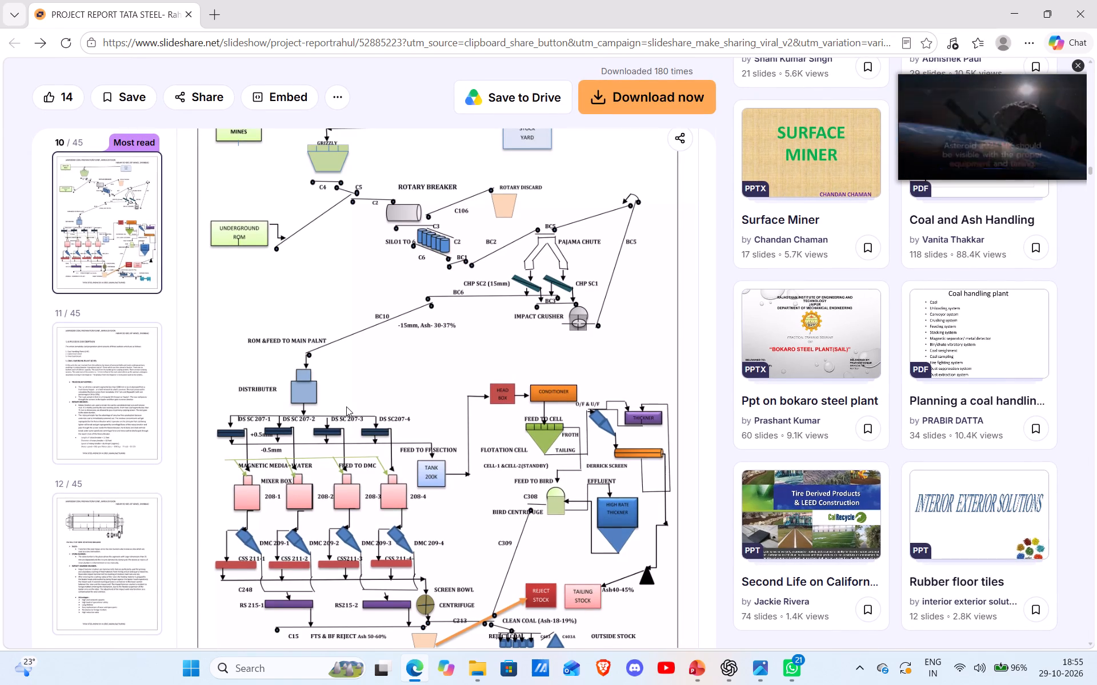
left_click(379, 405)
scroll(345, 223, "up", 1)
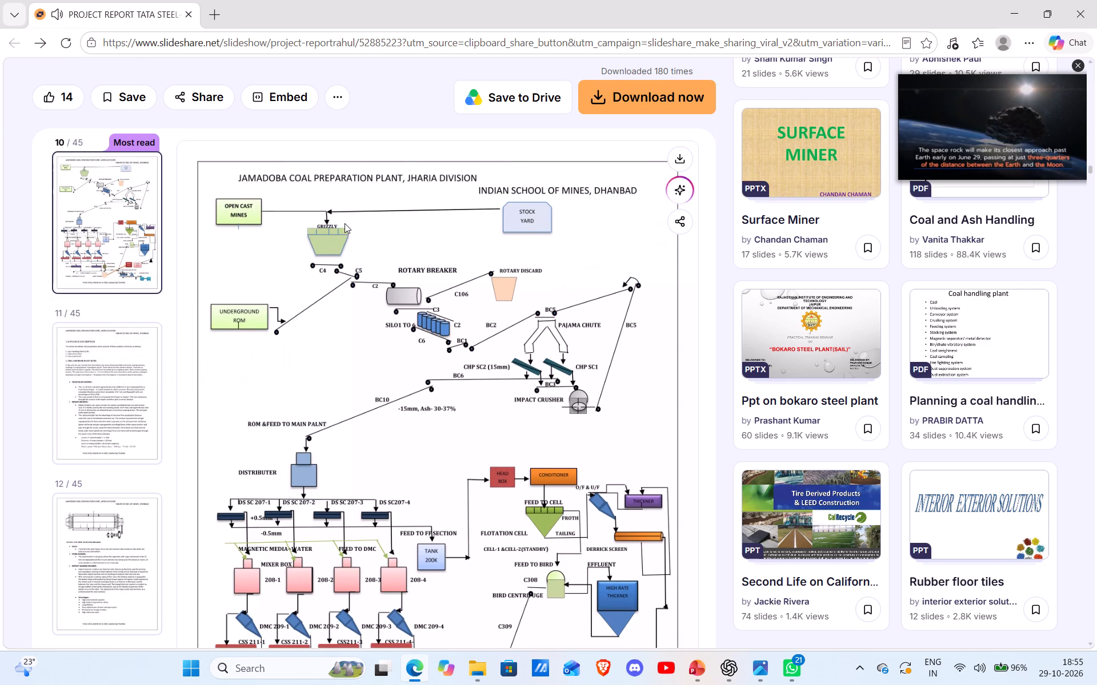
scroll(345, 223, "up", 1)
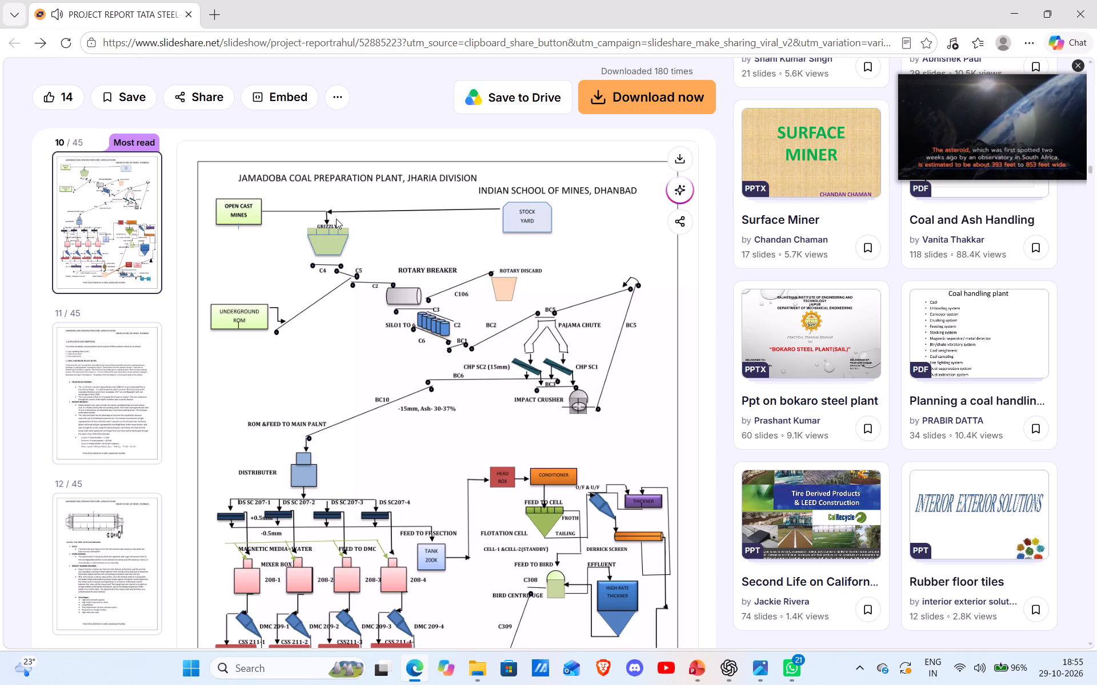
key("shift+super+s")
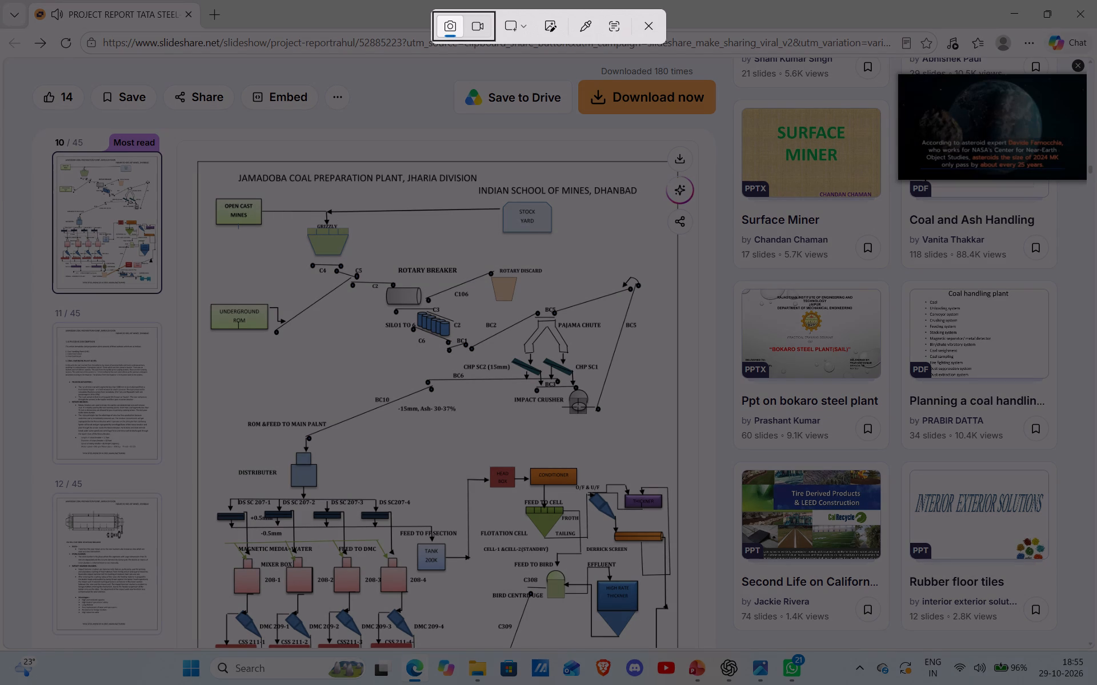
left_click_drag(201, 188, 266, 271)
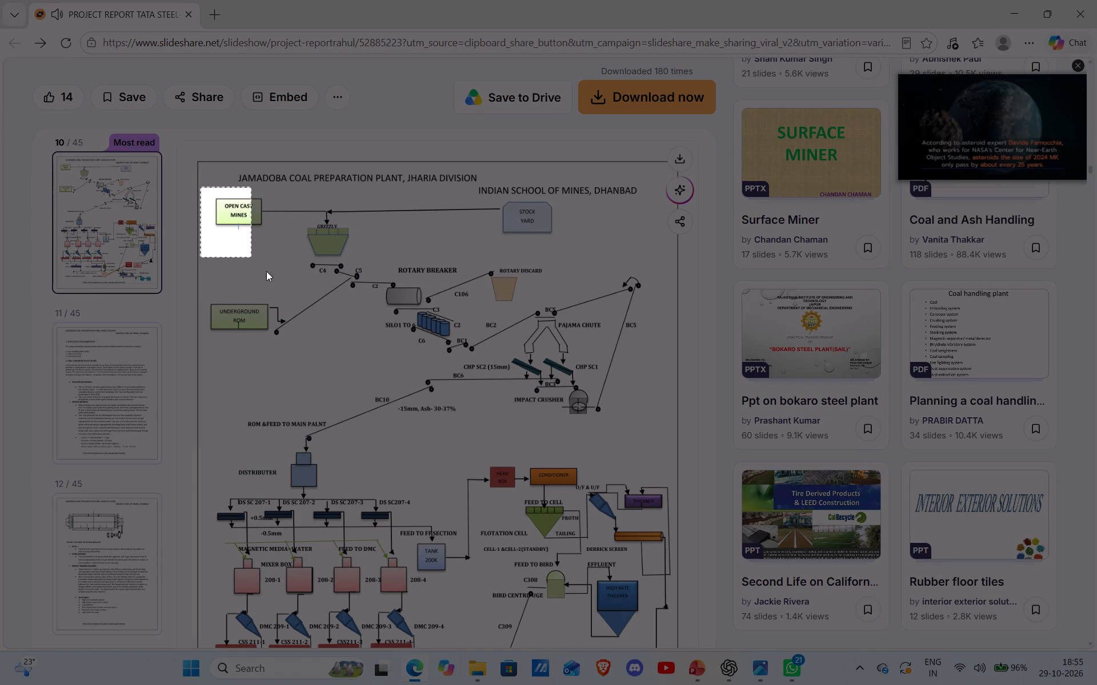
left_click_drag(266, 271, 688, 417)
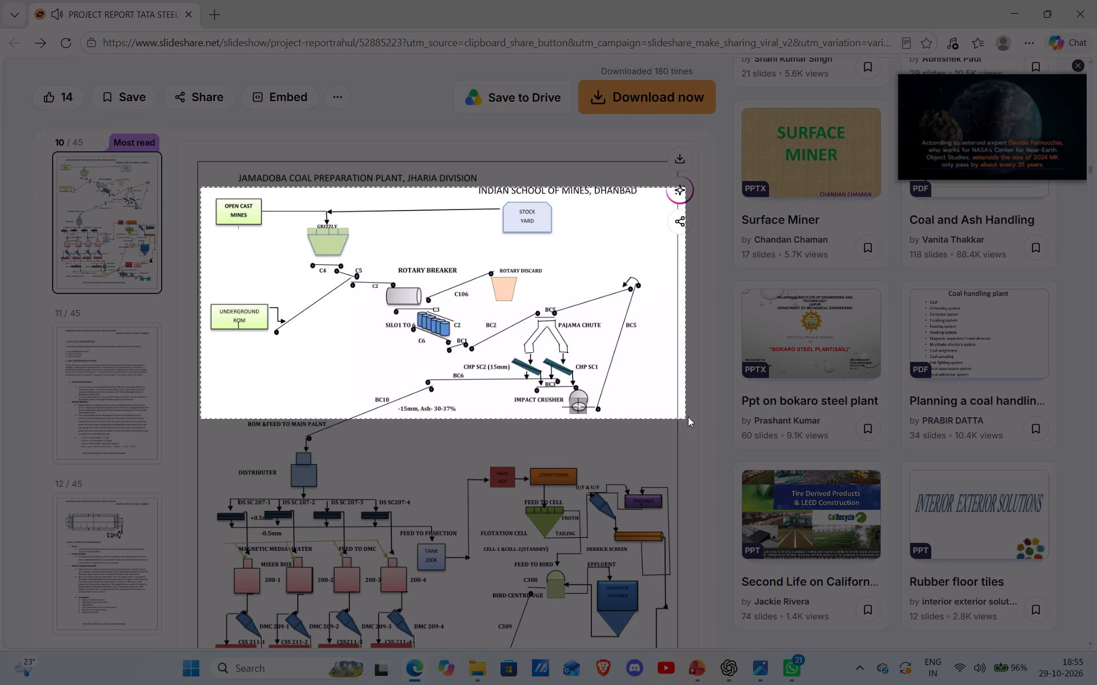
left_click_drag(688, 417, 664, 410)
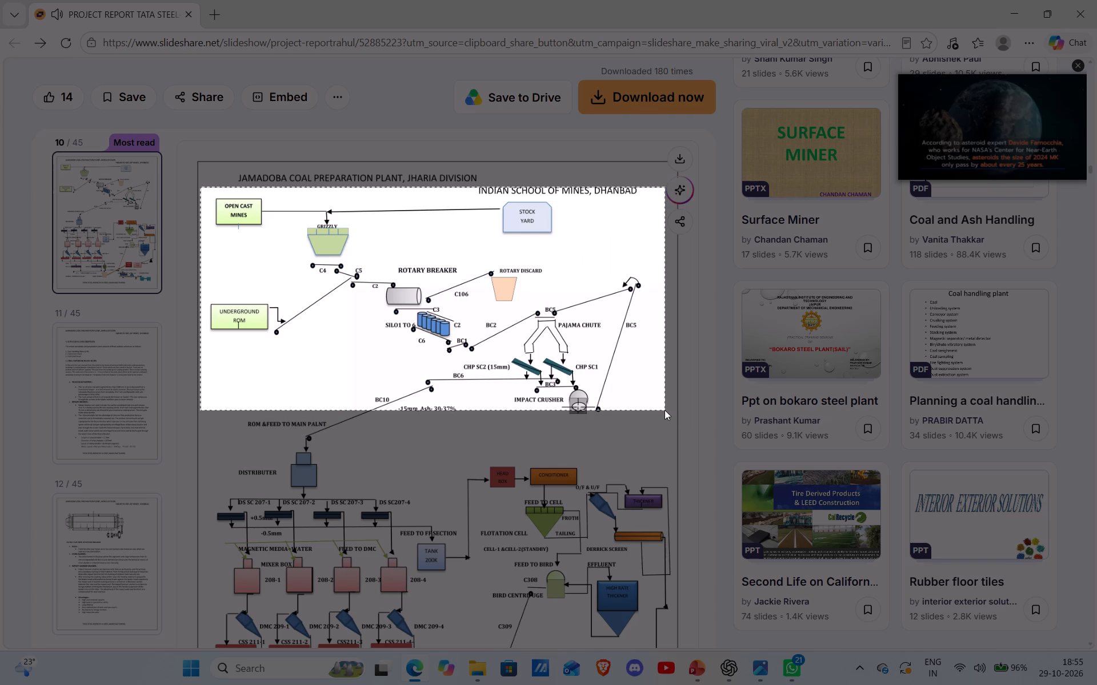
left_click_drag(664, 410, 660, 421)
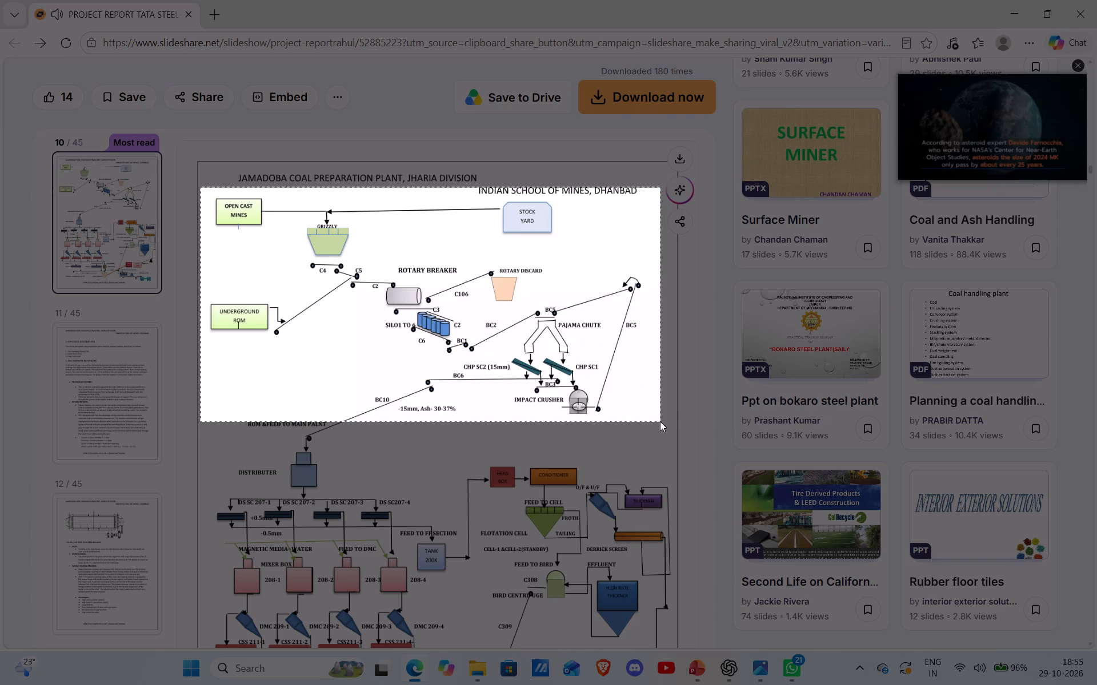
left_click_drag(660, 421, 660, 419)
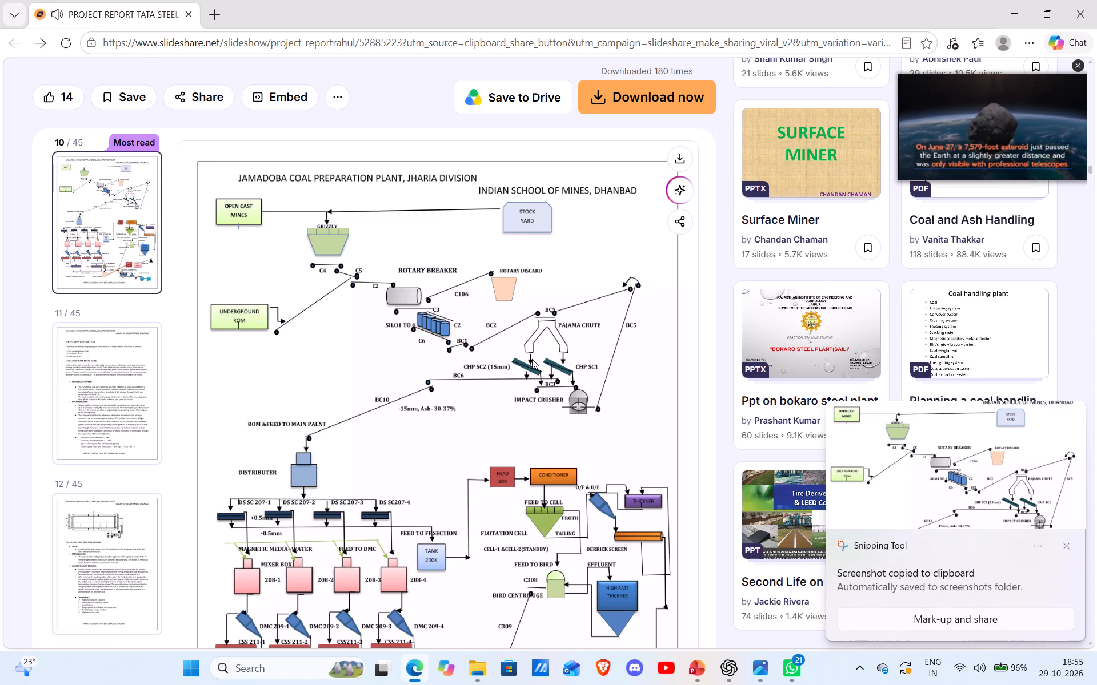
Capture a rectangular screenshot of the flowsheet's lower part, from ROM & Feed to Main Plant and the Distributer down to the Reject Bunker and Clean Coal Bunker.
scroll(555, 220, "down", 2)
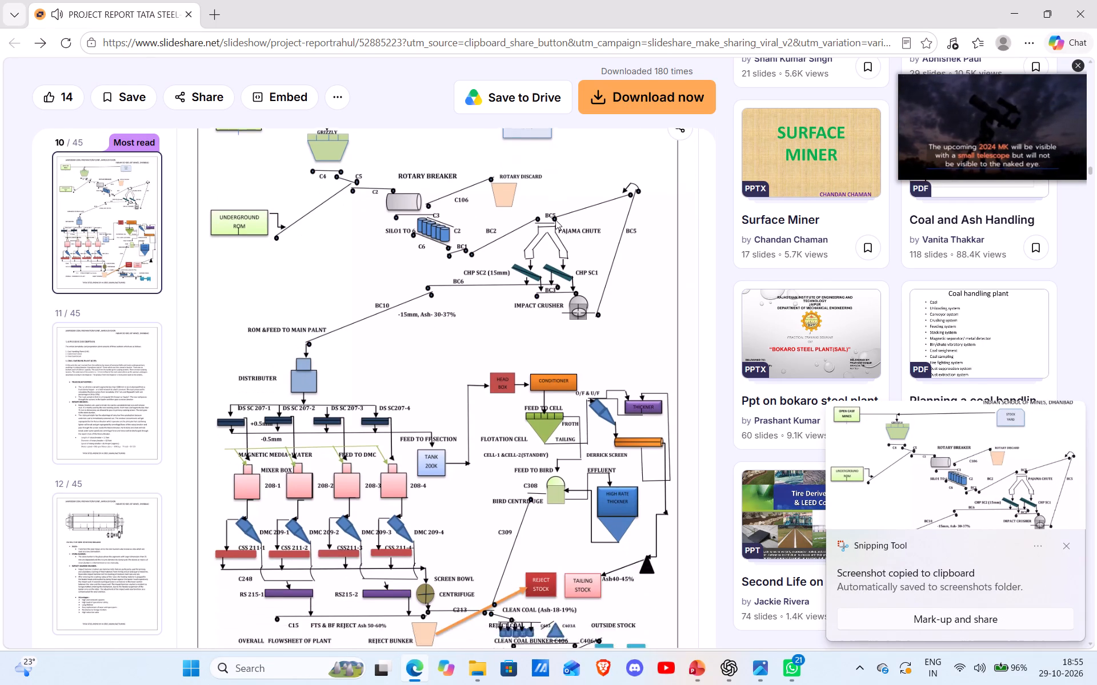
scroll(555, 220, "down", 1)
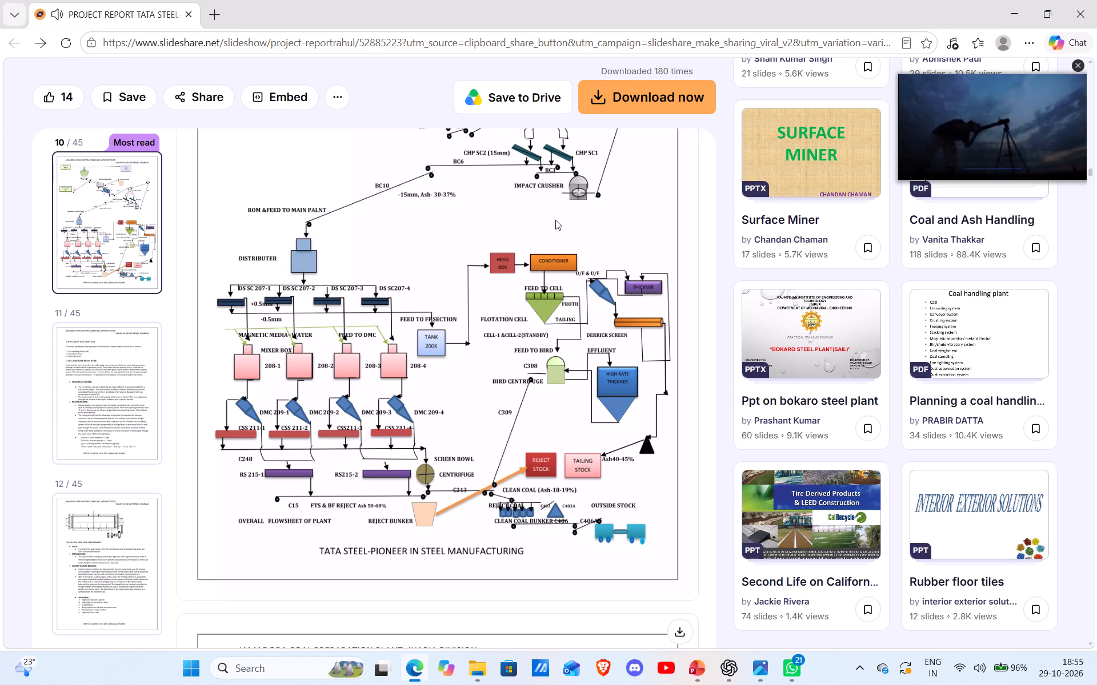
key("shift+super+s")
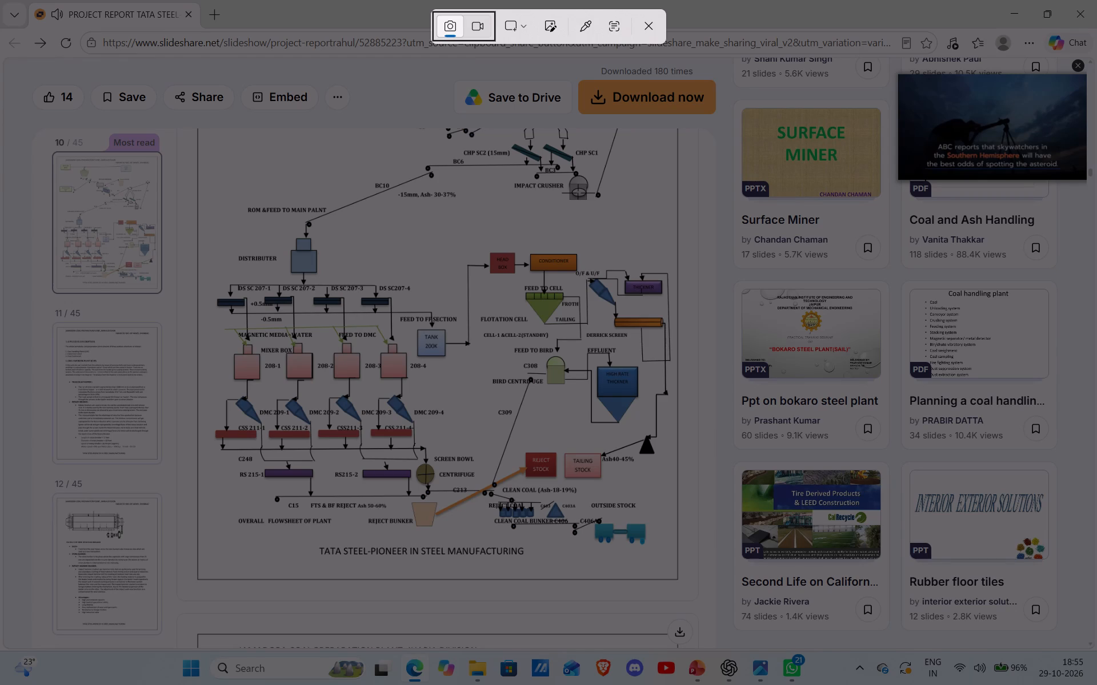
left_click(205, 199)
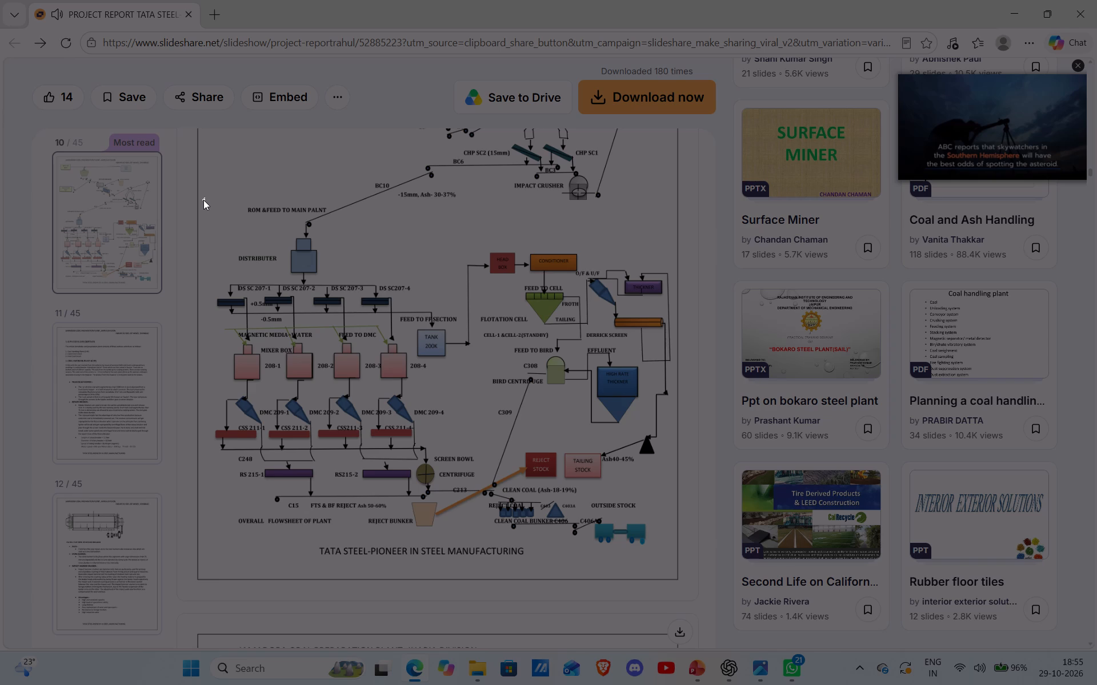
key("Escape")
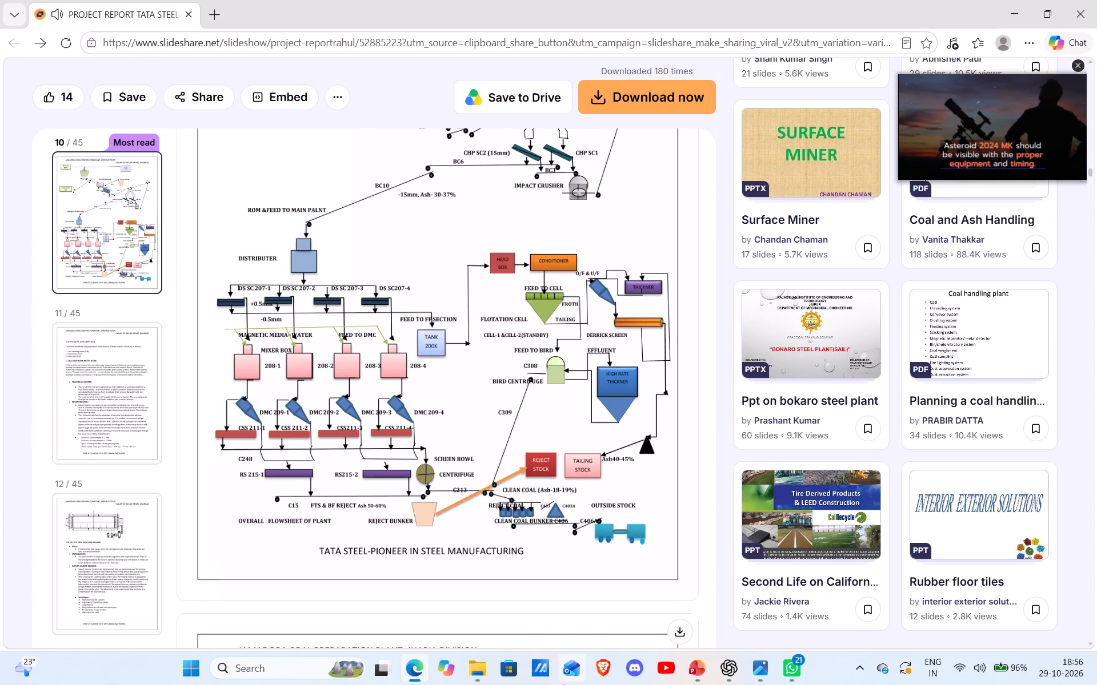
left_click(564, 684)
key("shift+super+s")
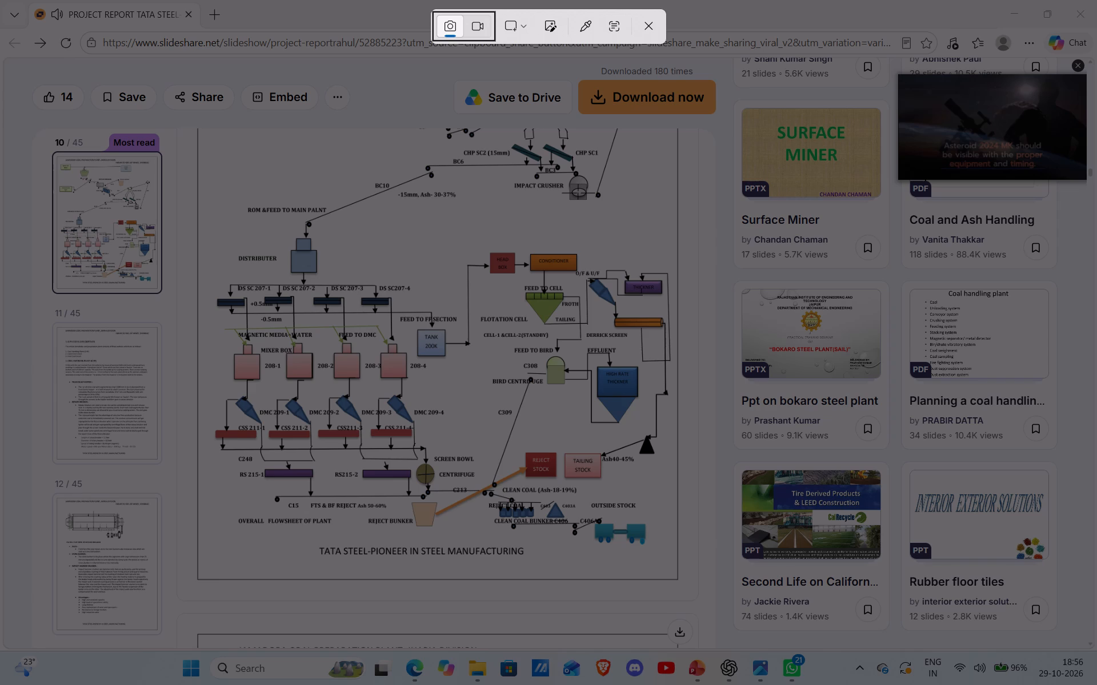
left_click_drag(206, 202, 387, 342)
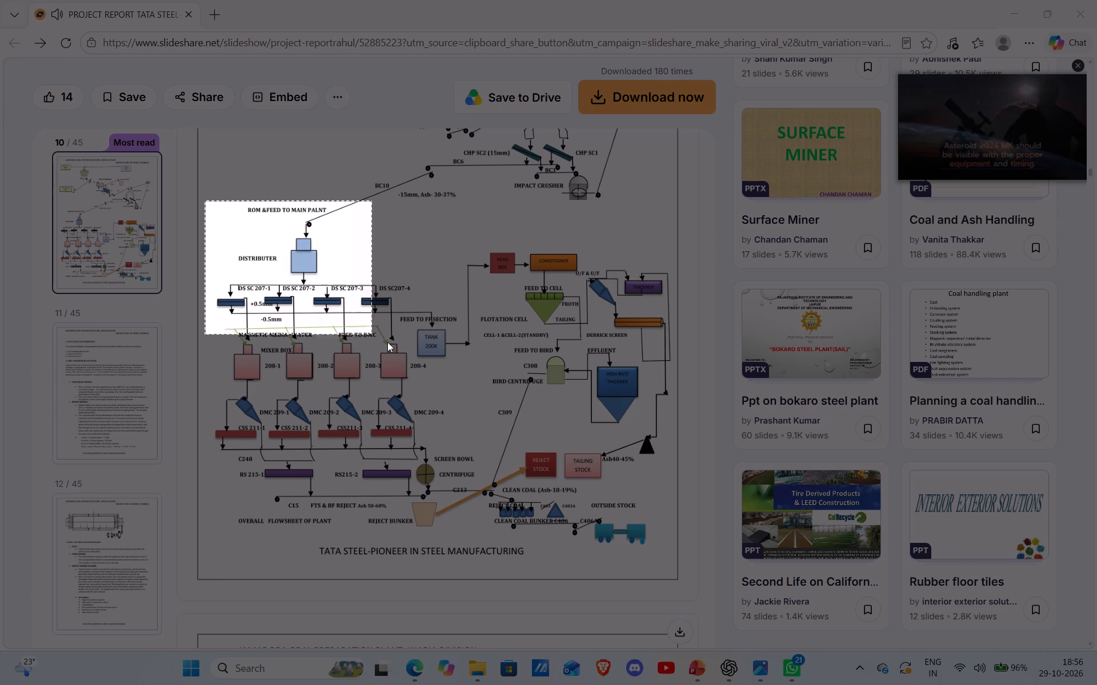
left_click_drag(387, 342, 675, 552)
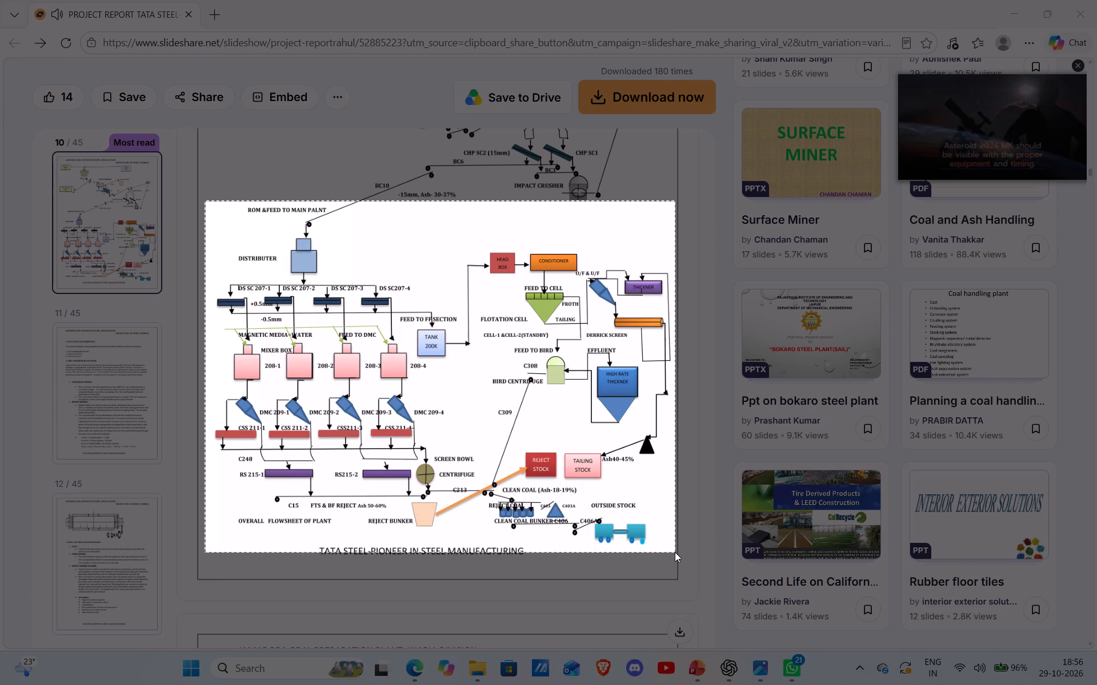
Finish the rectangular screenshot of the flowsheet's lower part, ending just below the Reject Bunker and Clean Coal Bunker.
left_click_drag(675, 552, 673, 545)
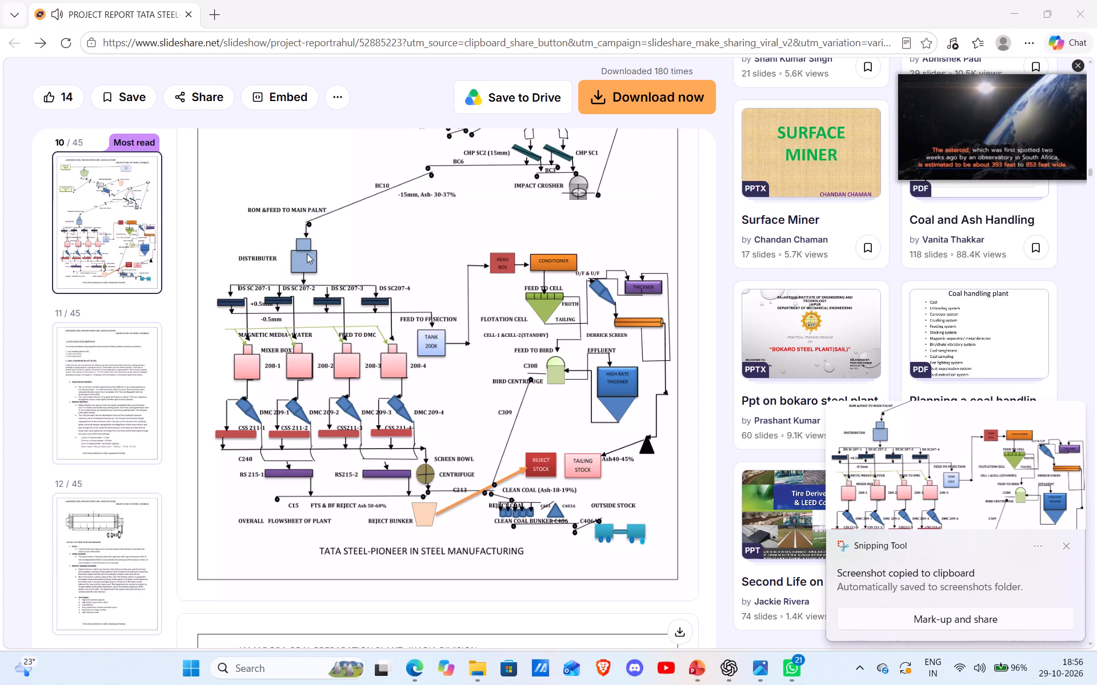
Capture a rectangular screenshot of the lower flowsheet's left half, from ROM & Feed and the Distributer to Tank 200K and the Reject Bunker.
key("shift+super+s")
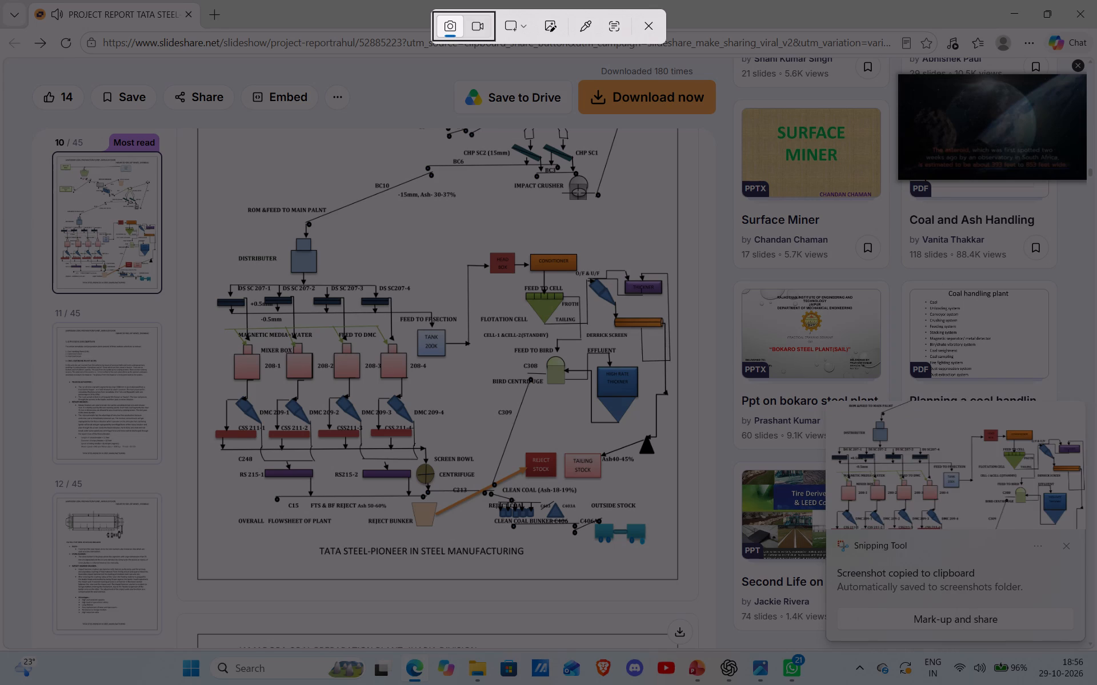
left_click_drag(207, 204, 311, 302)
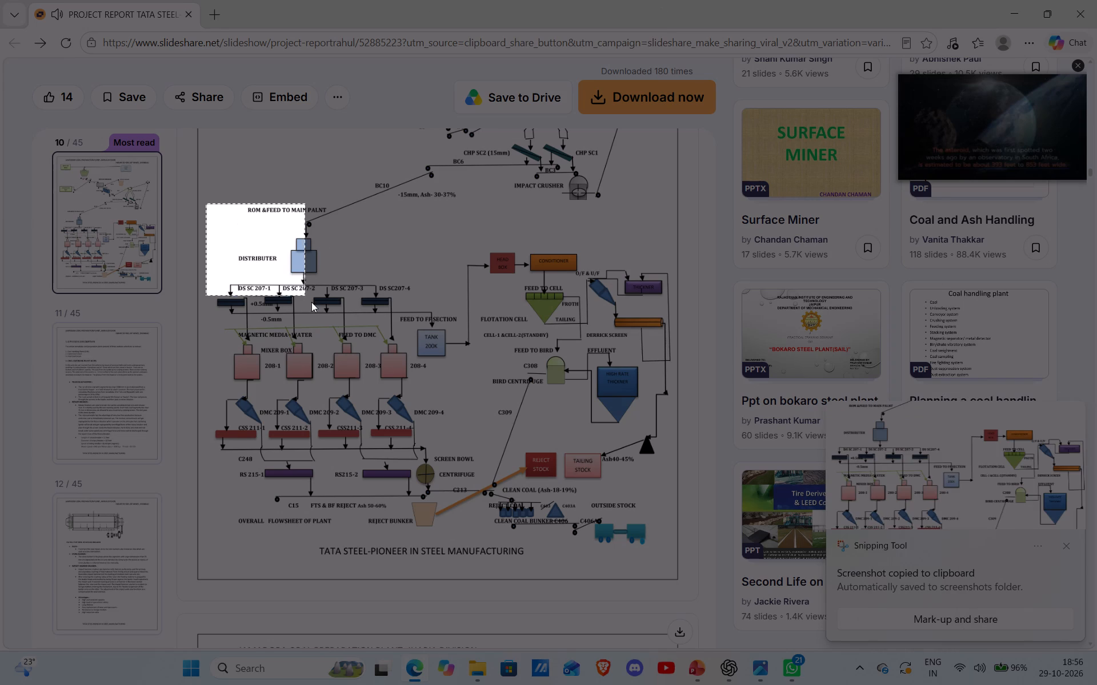
left_click_drag(311, 302, 474, 523)
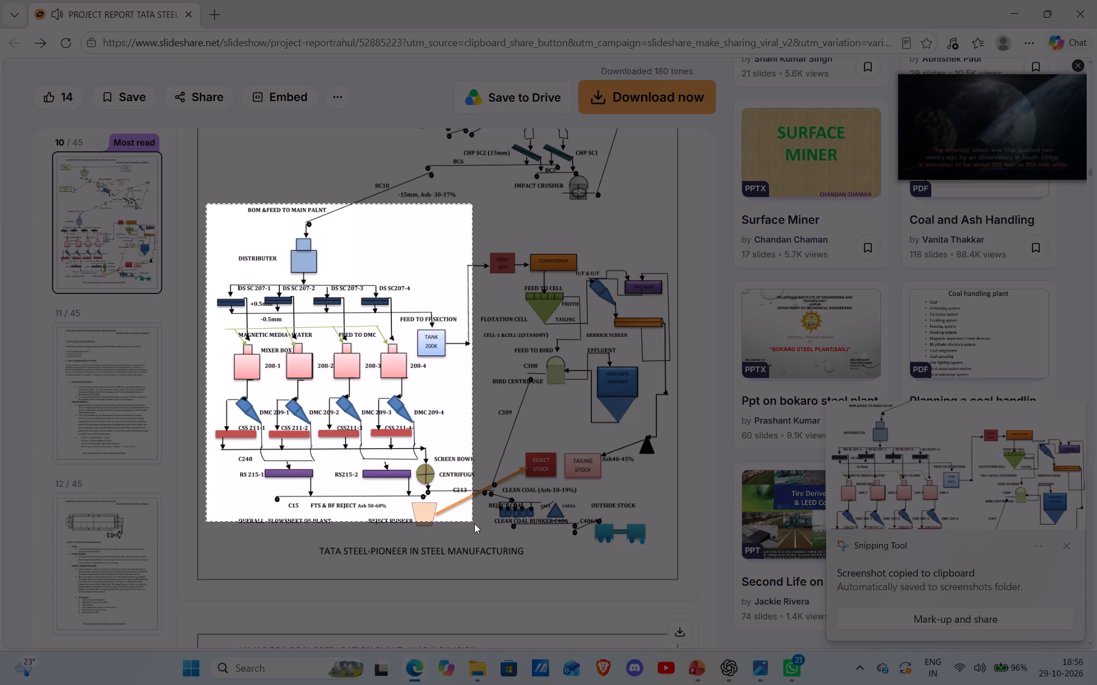
left_click_drag(474, 523, 479, 534)
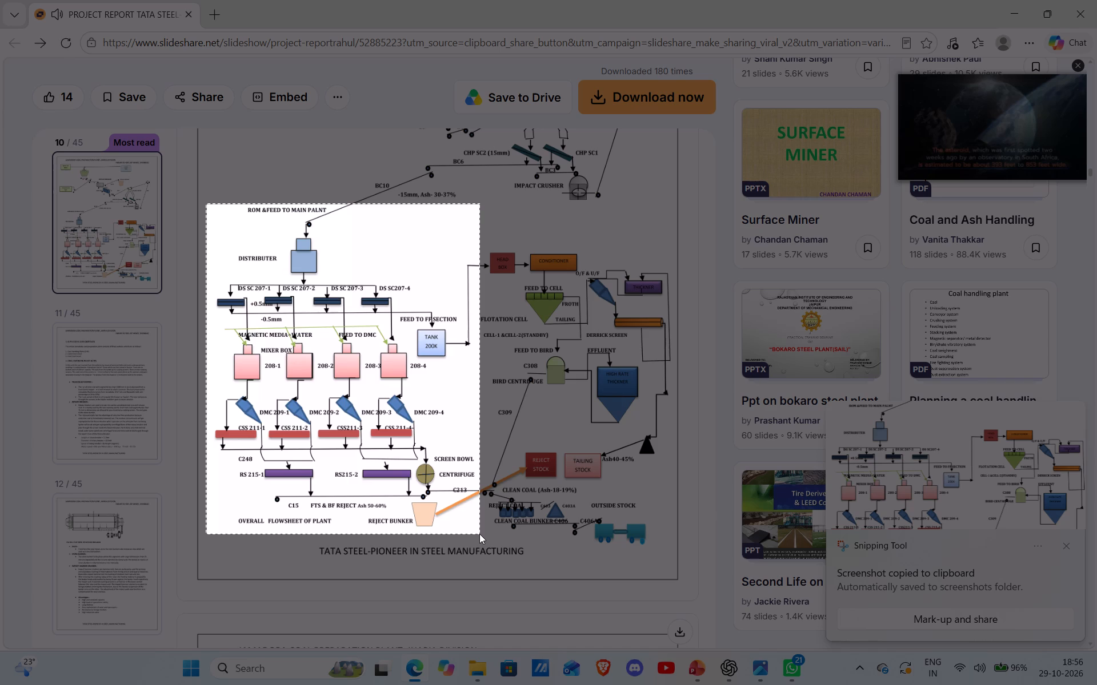
left_click_drag(479, 534, 475, 534)
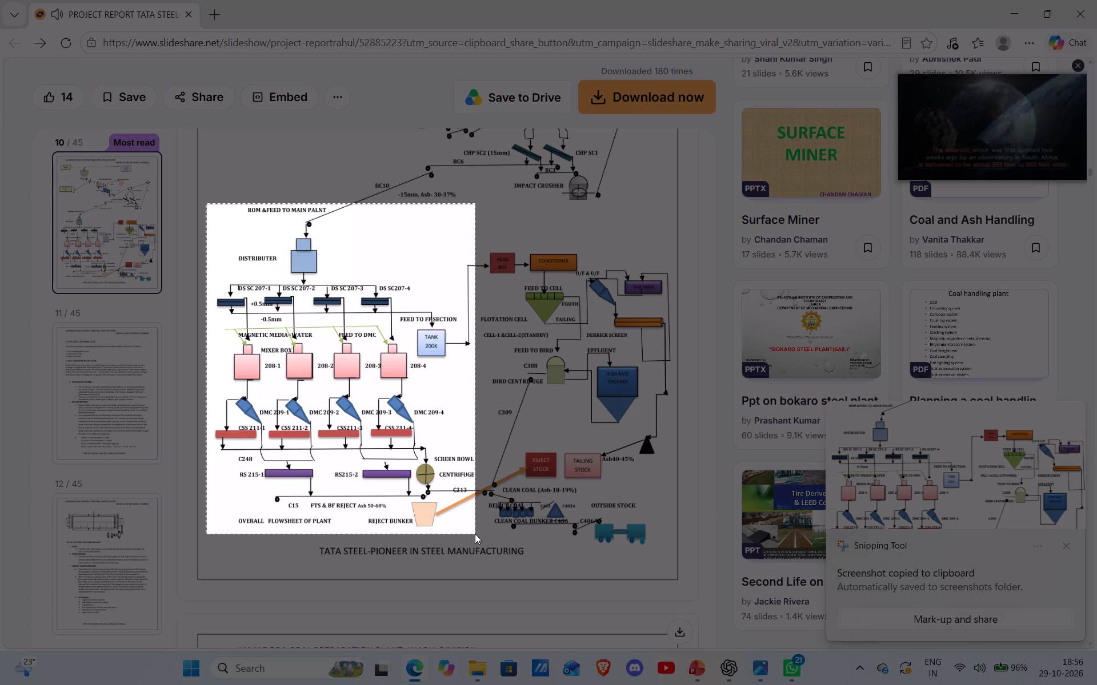
left_click_drag(475, 534, 473, 534)
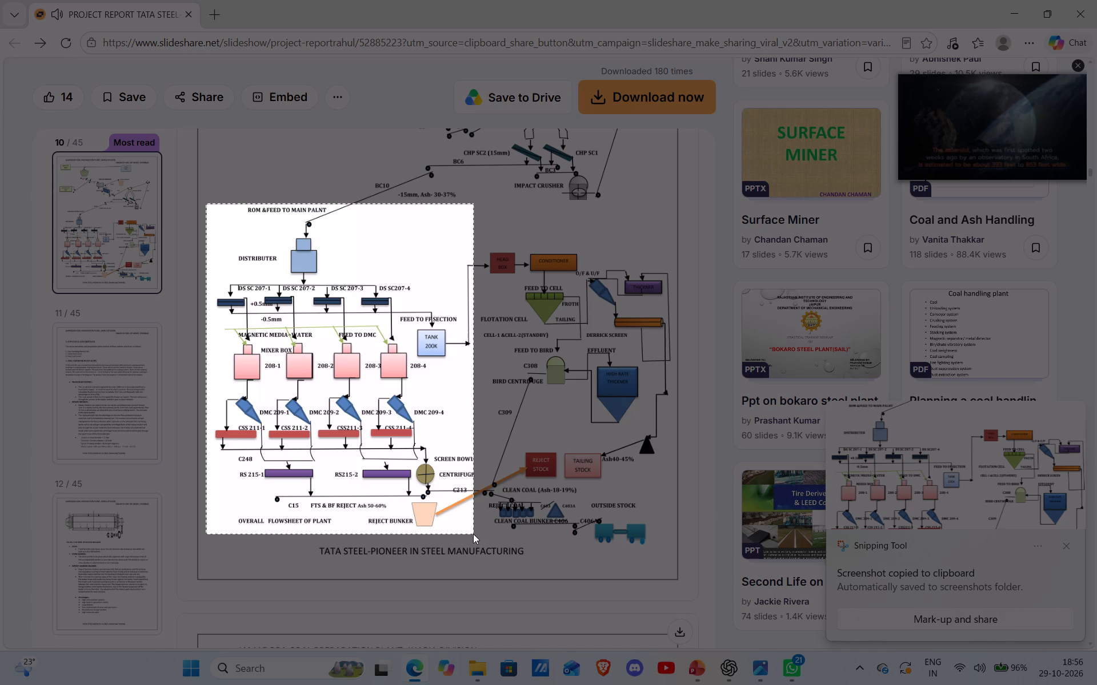
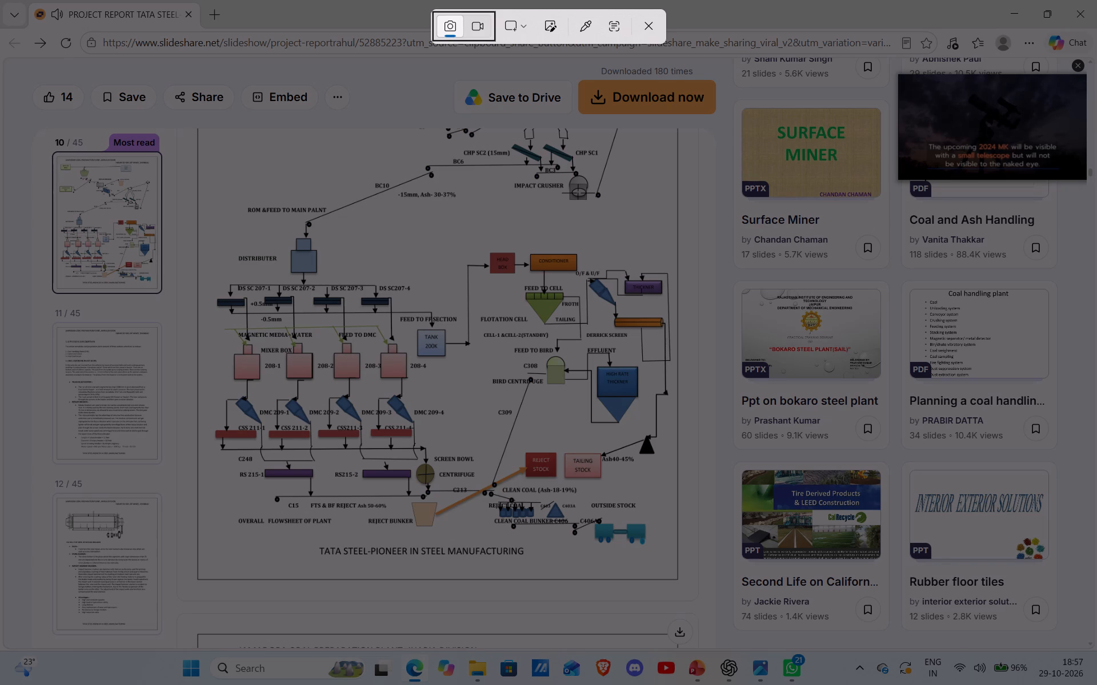
Complete the rectangular screenshot of the flowsheet's lower part, with its lower corner just beyond the Outside Stock wagons.
left_click(671, 538)
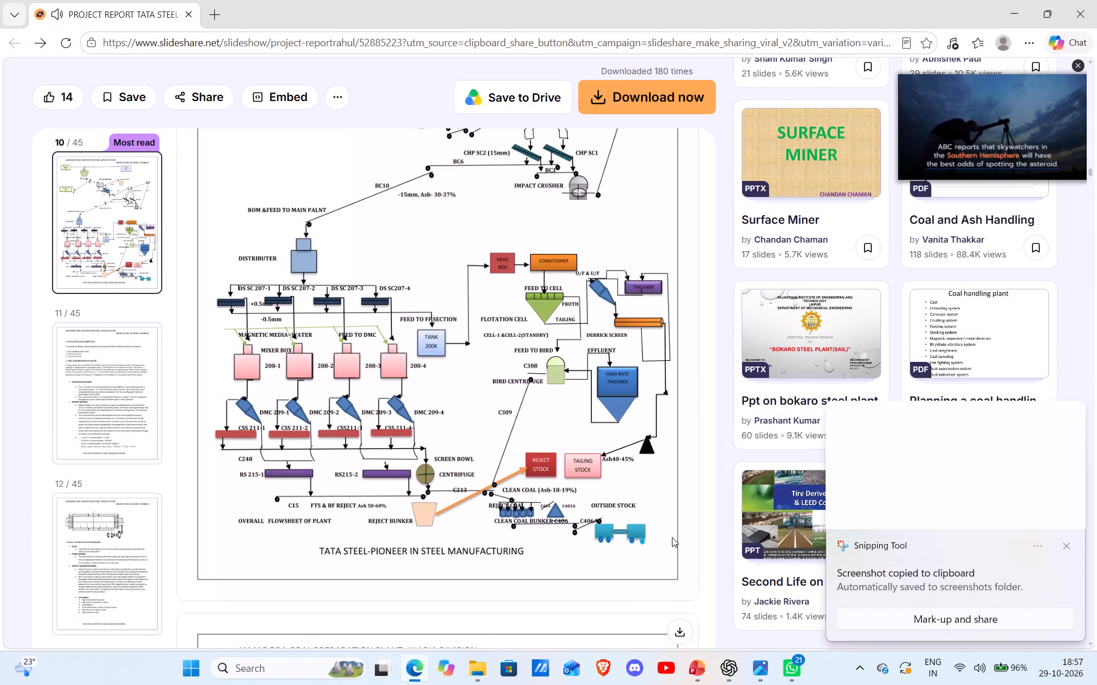
Capture a rectangular screenshot of the page 10 flotation section, from Head Box and Conditioner down to Tailing Stock and Outside Stock.
key("shift+super+s")
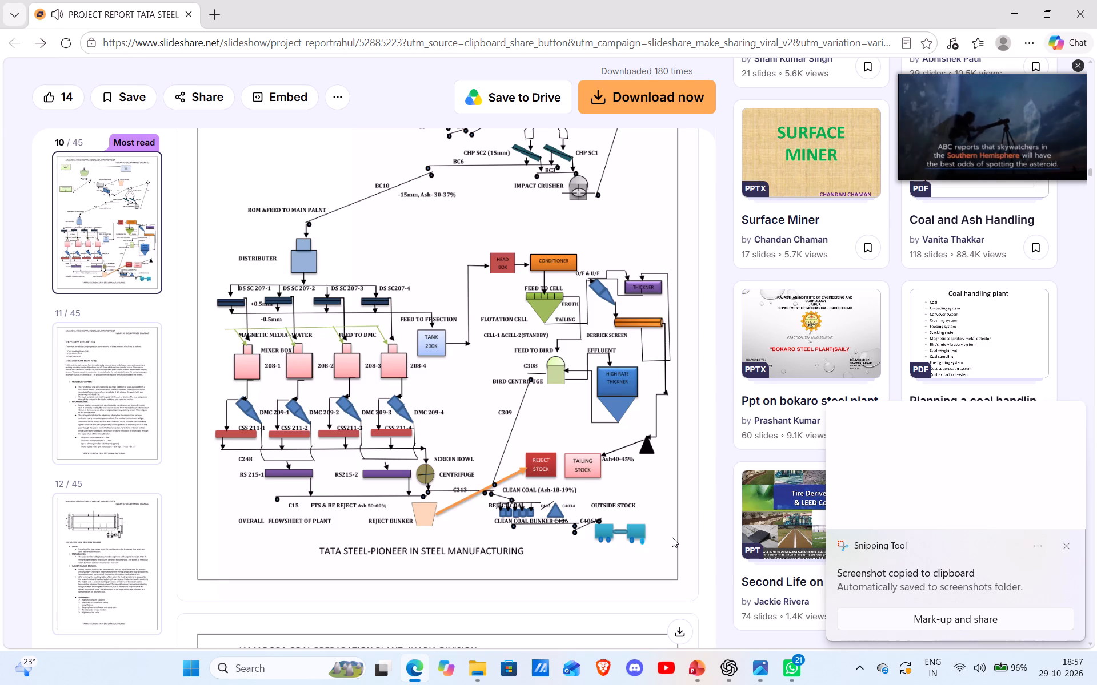
left_click_drag(673, 542, 672, 543)
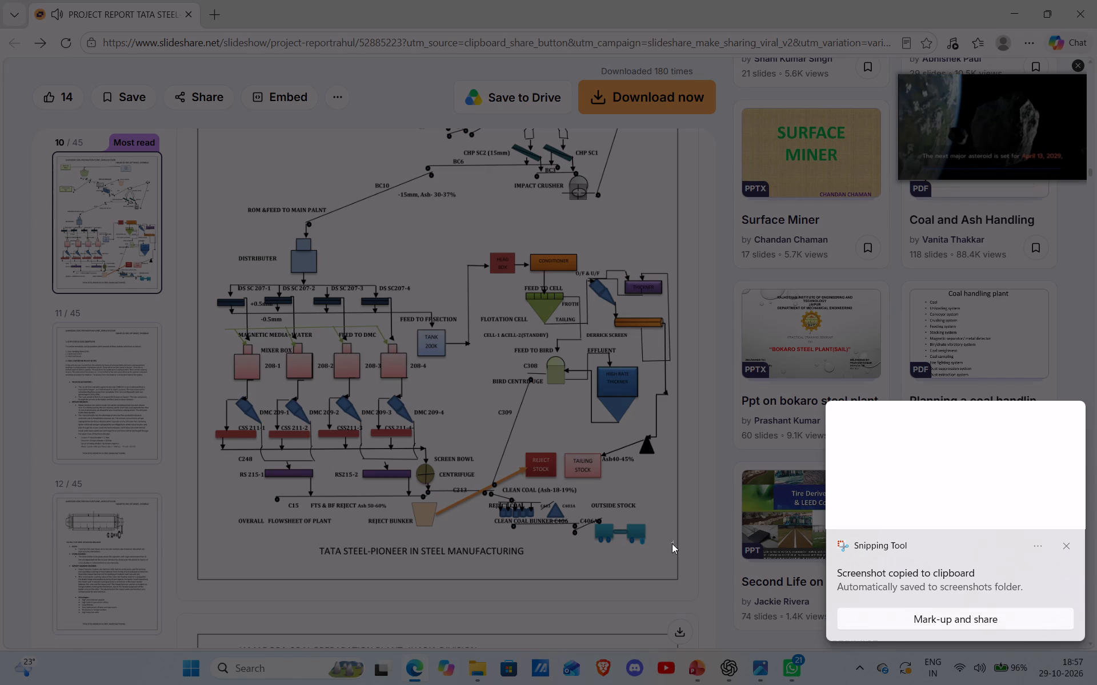
left_click_drag(672, 543, 477, 420)
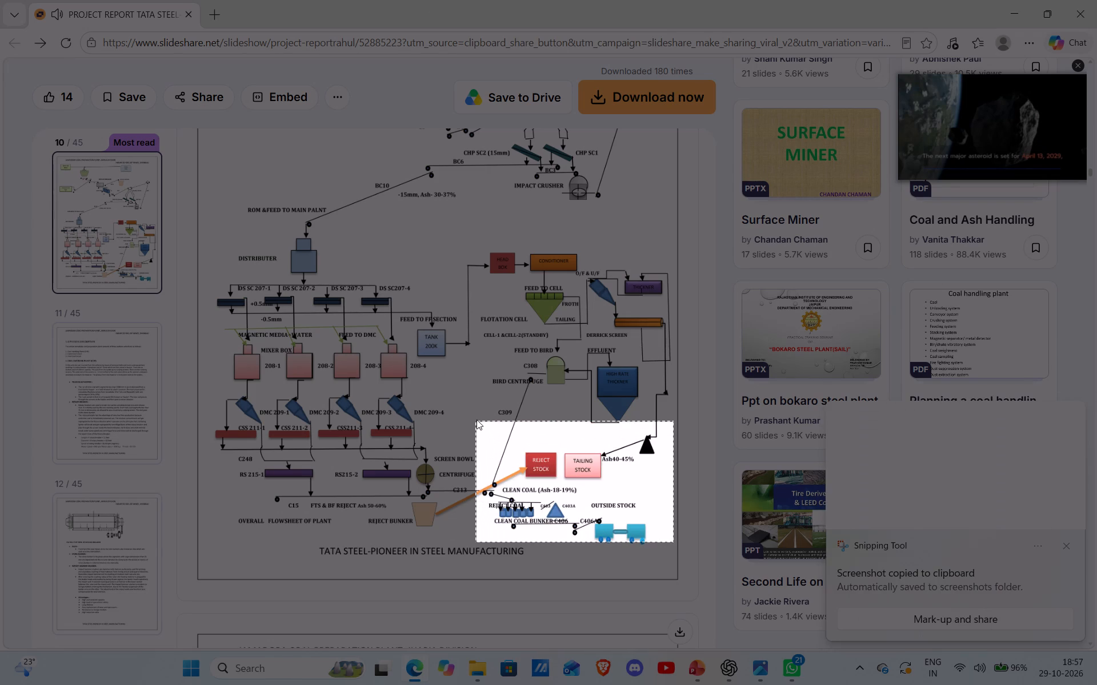
left_click_drag(477, 420, 478, 265)
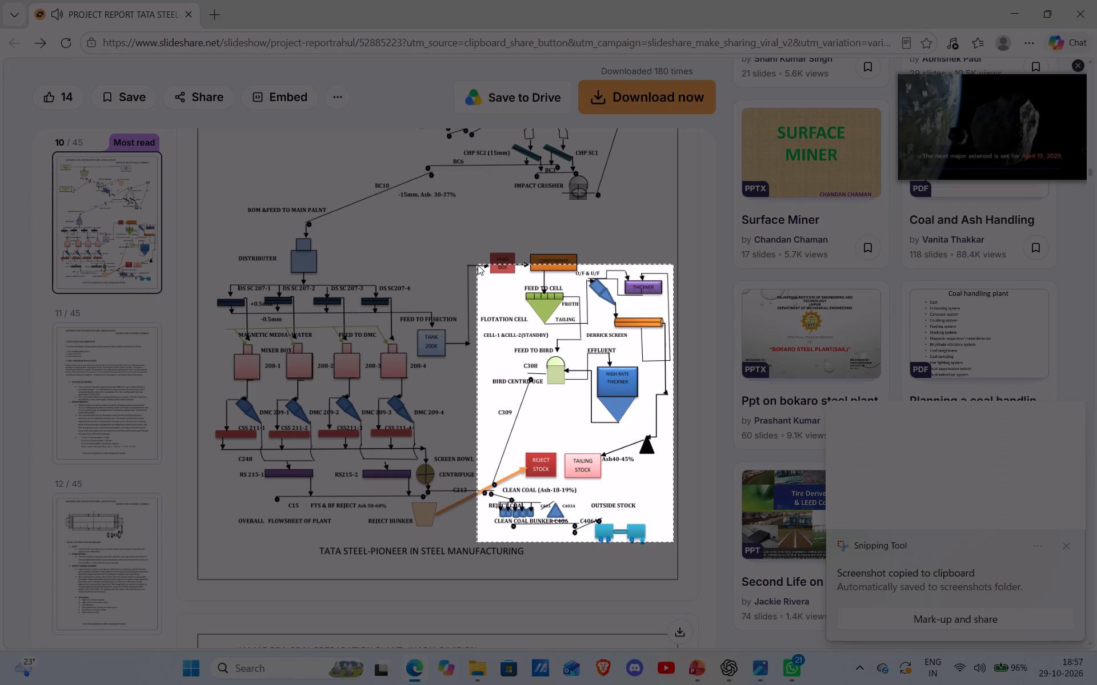
left_click_drag(478, 265, 477, 244)
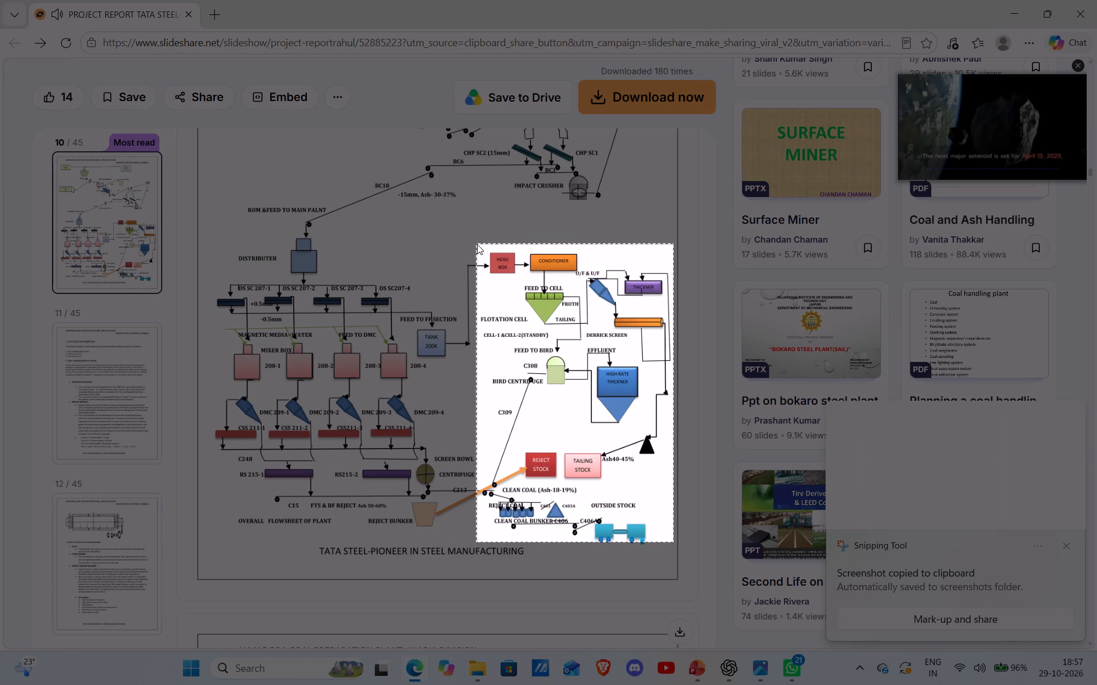
left_click_drag(477, 244, 441, 243)
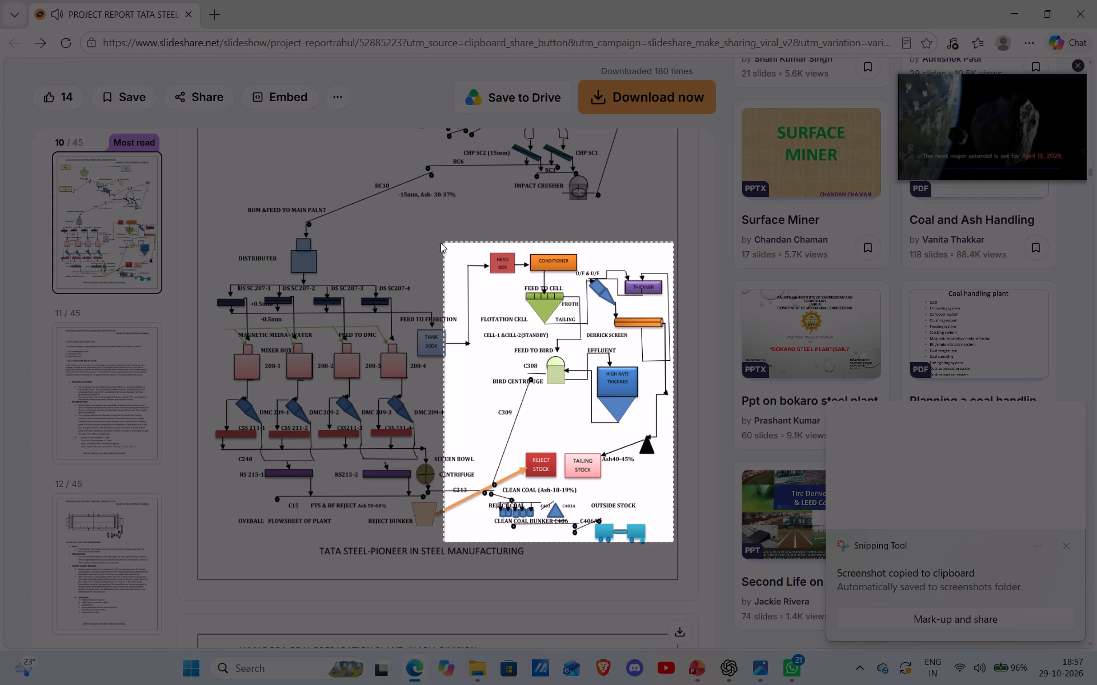
left_click_drag(441, 243, 409, 240)
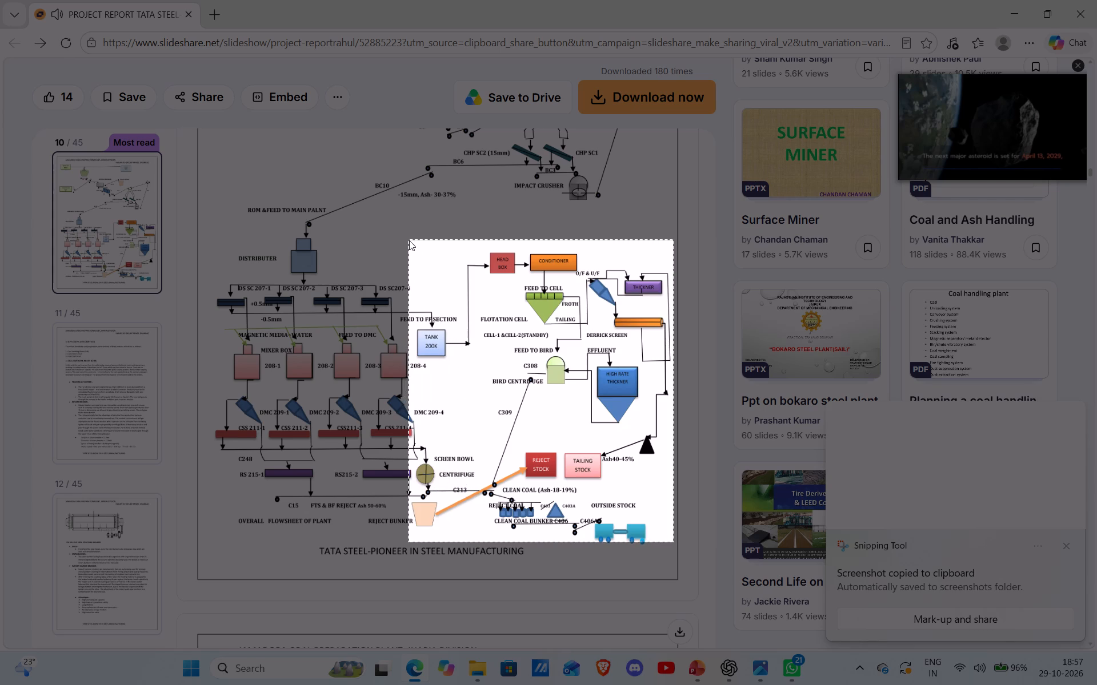
left_click_drag(409, 240, 407, 242)
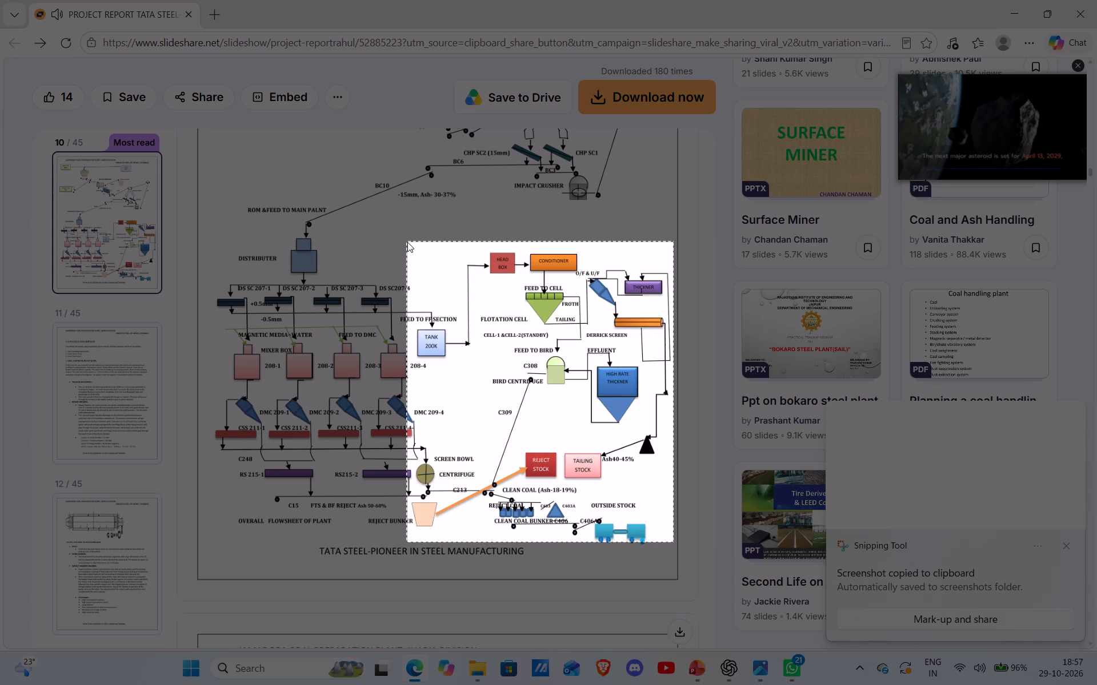
left_click_drag(407, 242, 401, 247)
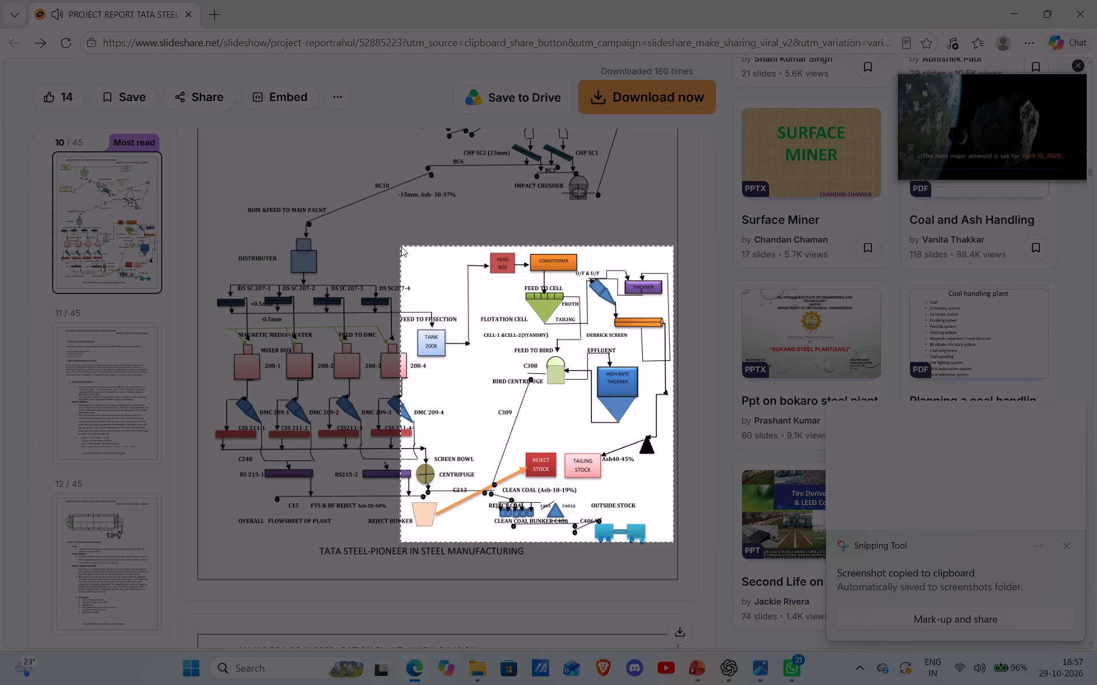
left_click_drag(401, 247, 399, 244)
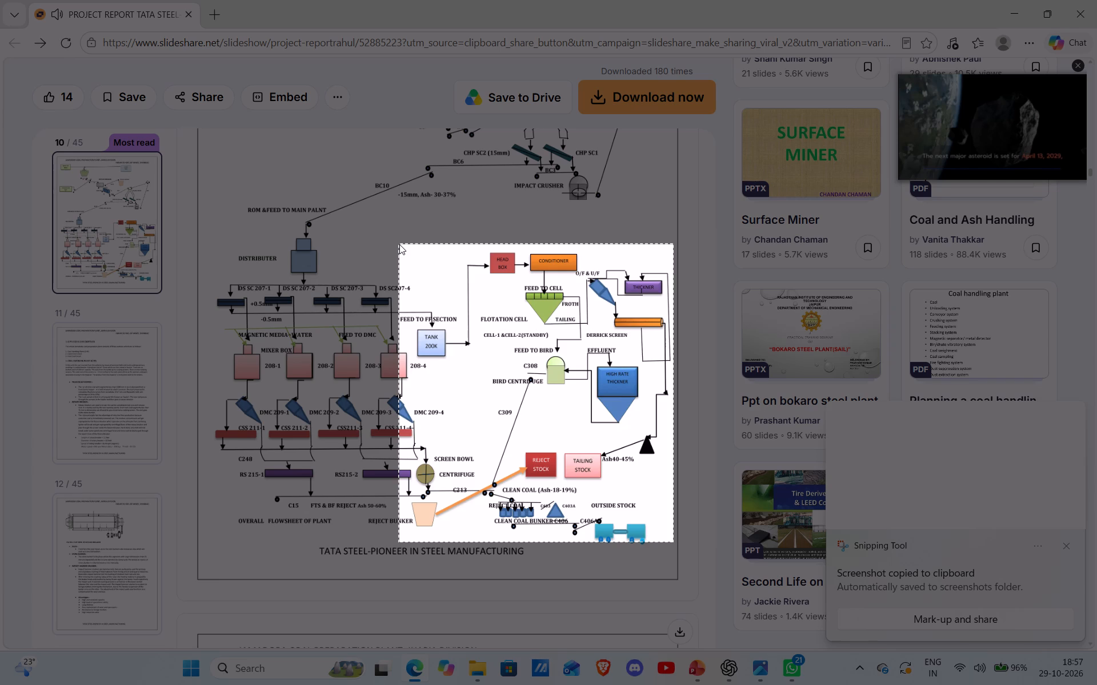
left_click_drag(399, 244, 473, 241)
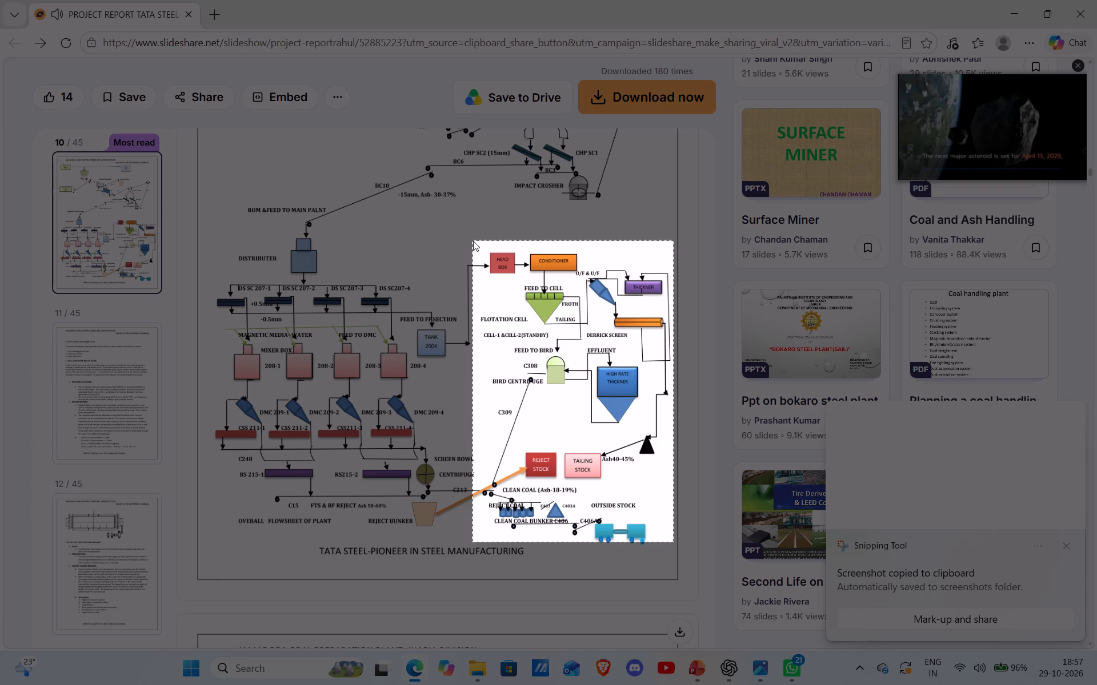
left_click_drag(473, 241, 475, 240)
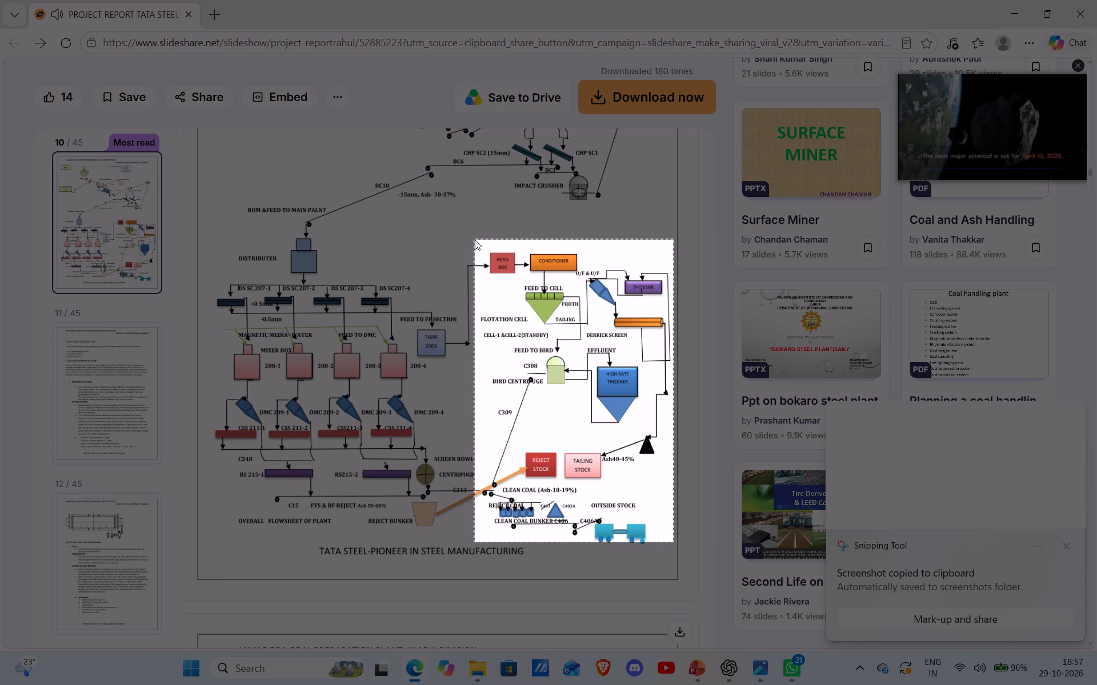
left_click_drag(475, 240, 477, 240)
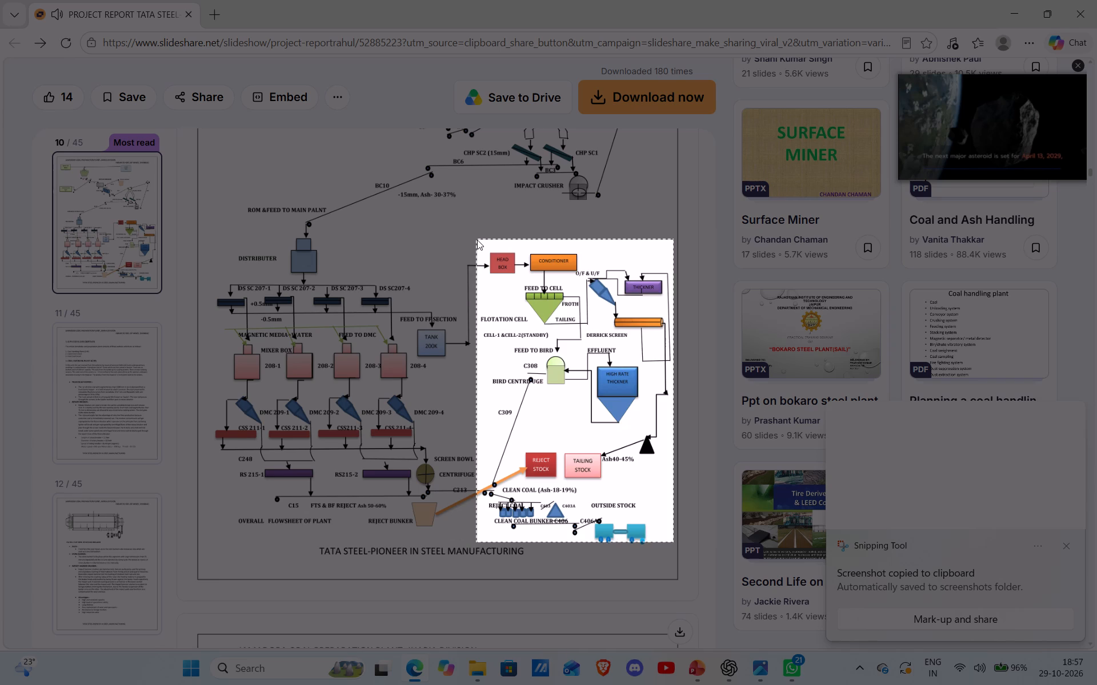
left_click_drag(477, 240, 469, 245)
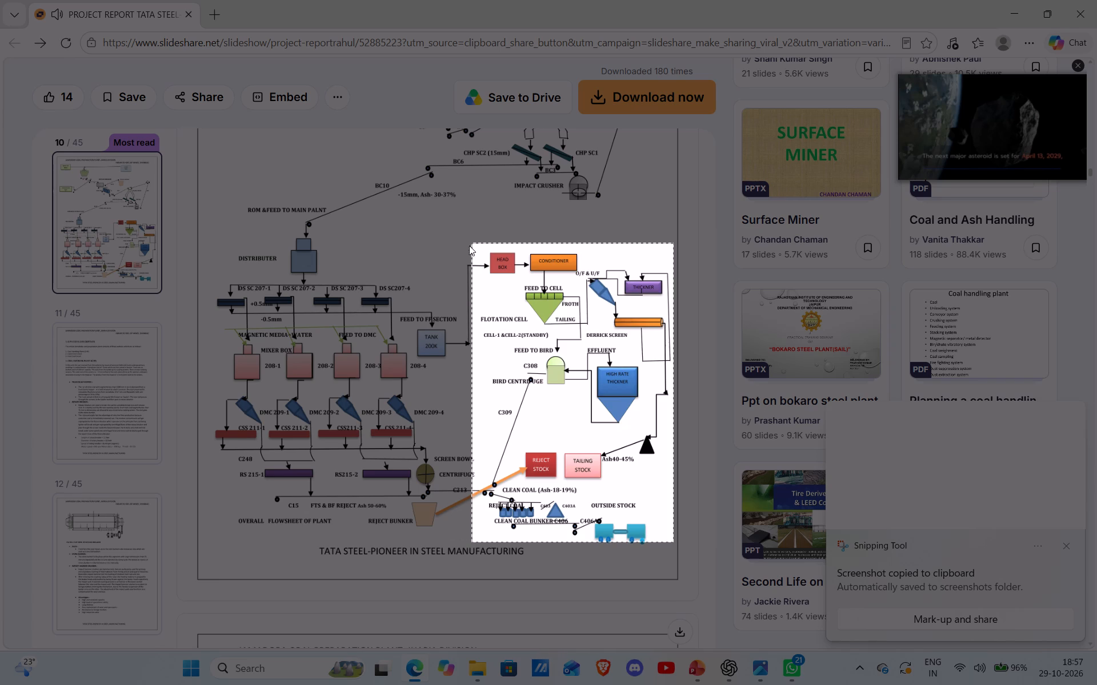
left_click_drag(469, 245, 447, 236)
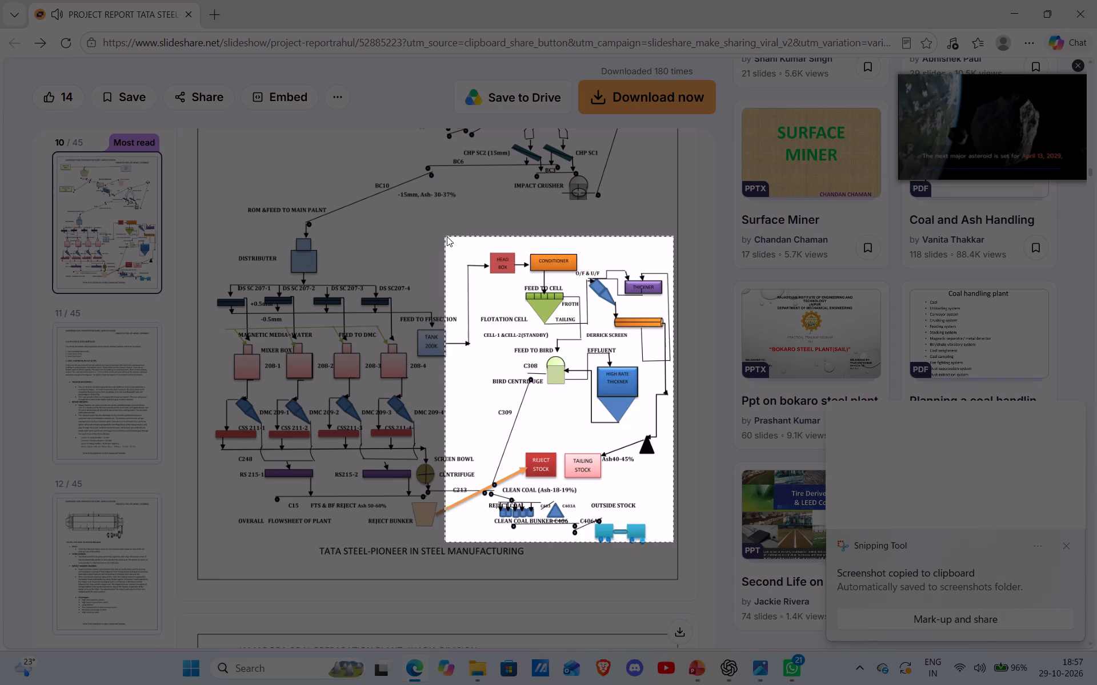
left_click_drag(447, 236, 459, 229)
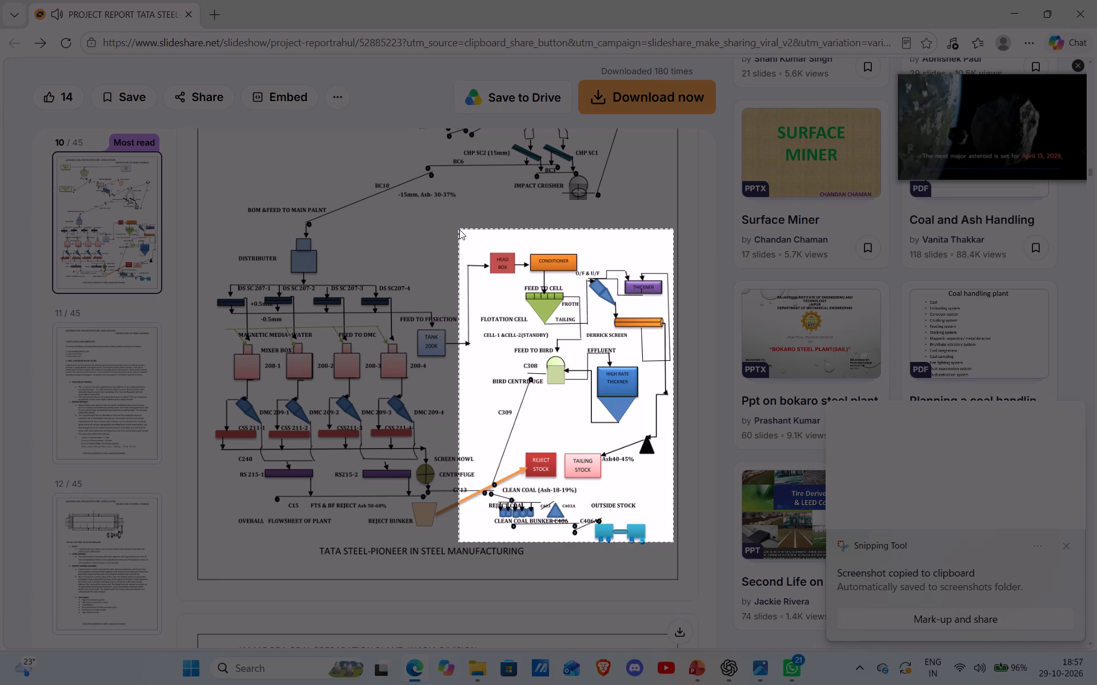
left_click_drag(459, 229, 478, 230)
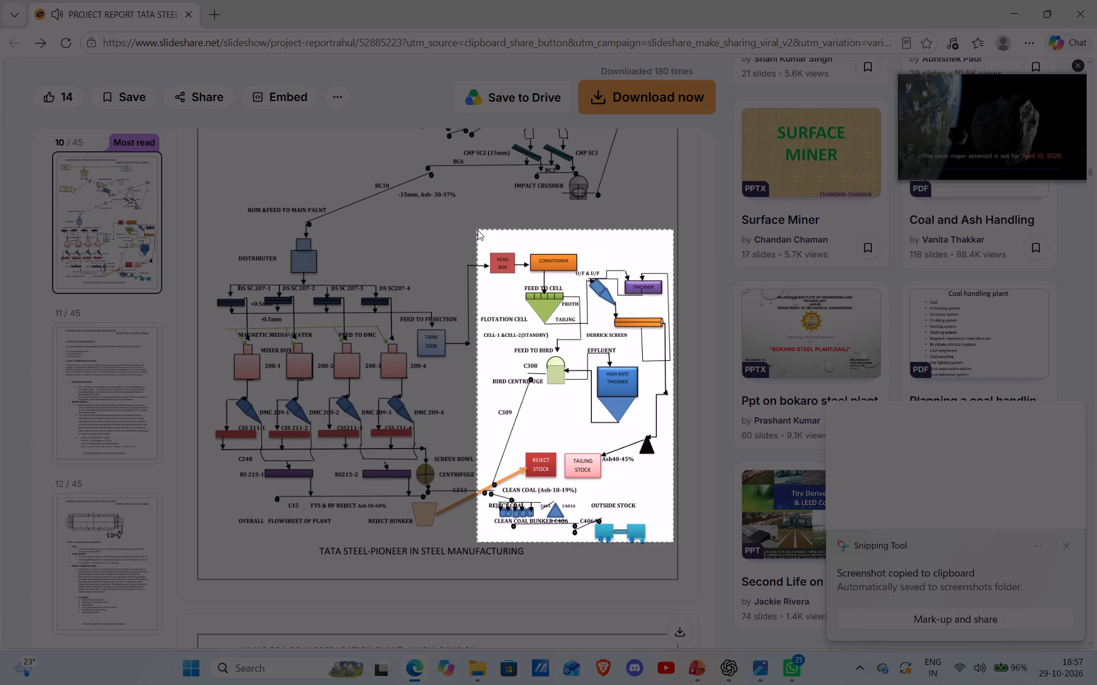
left_click_drag(478, 230, 479, 232)
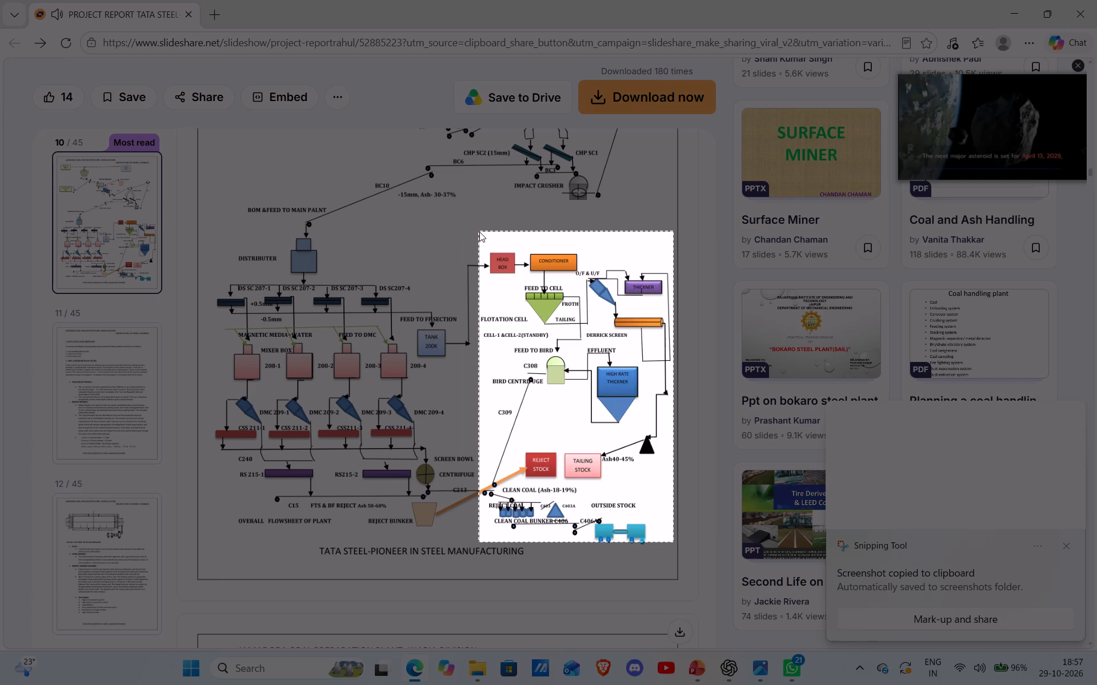
left_click_drag(479, 232, 477, 236)
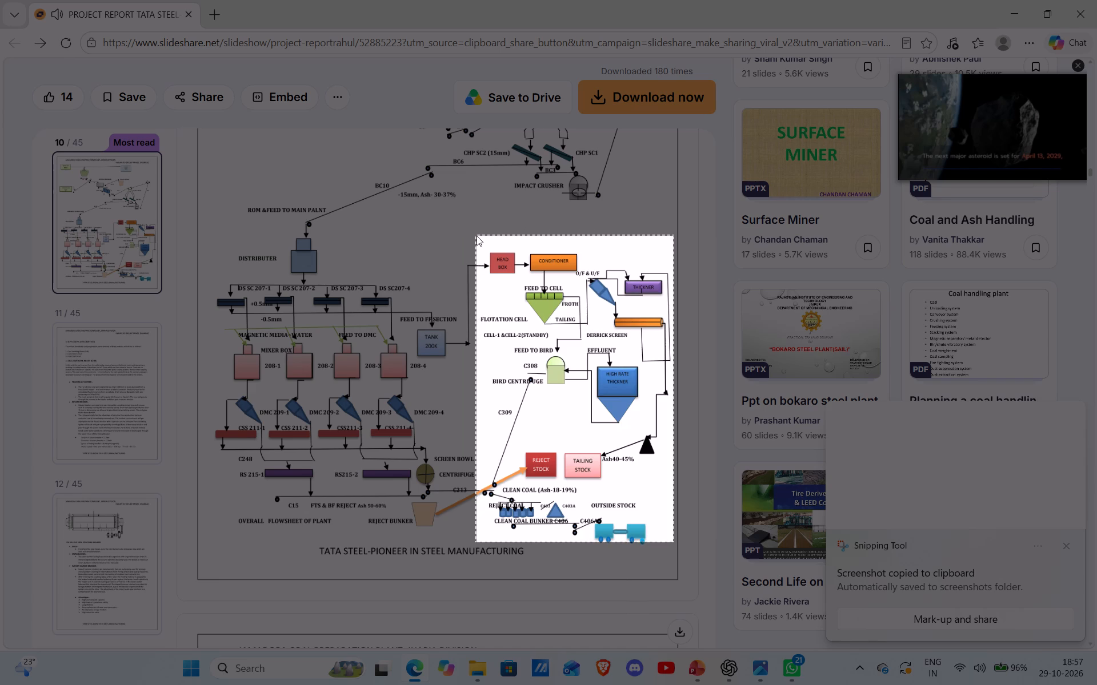
left_click_drag(477, 236, 455, 236)
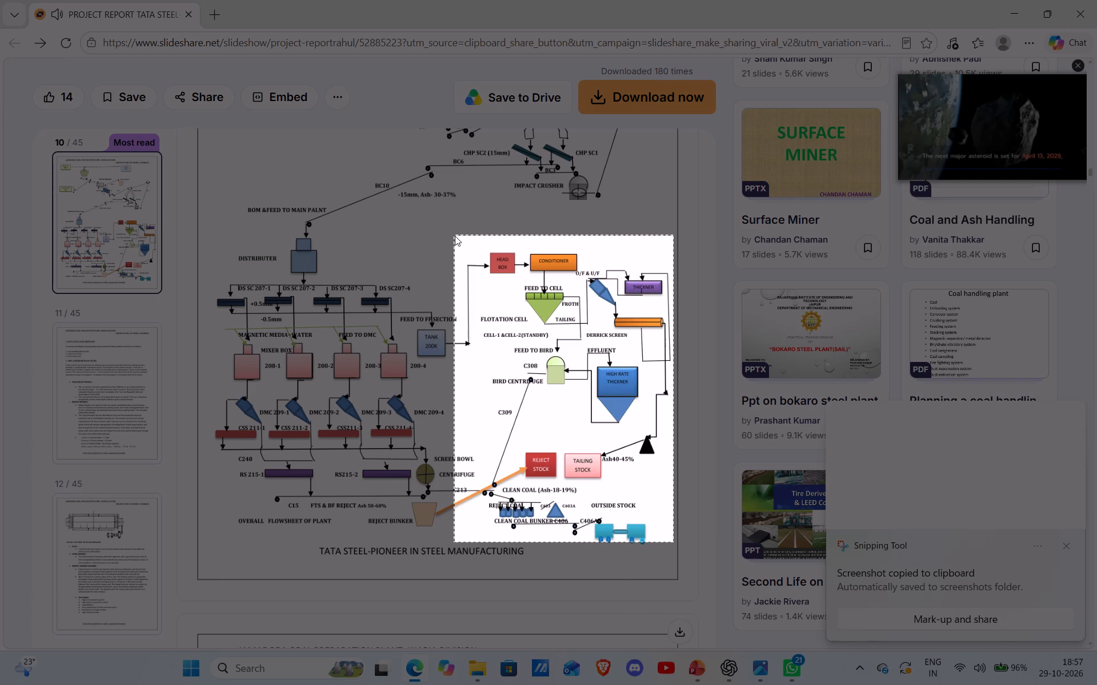
left_click_drag(455, 236, 459, 235)
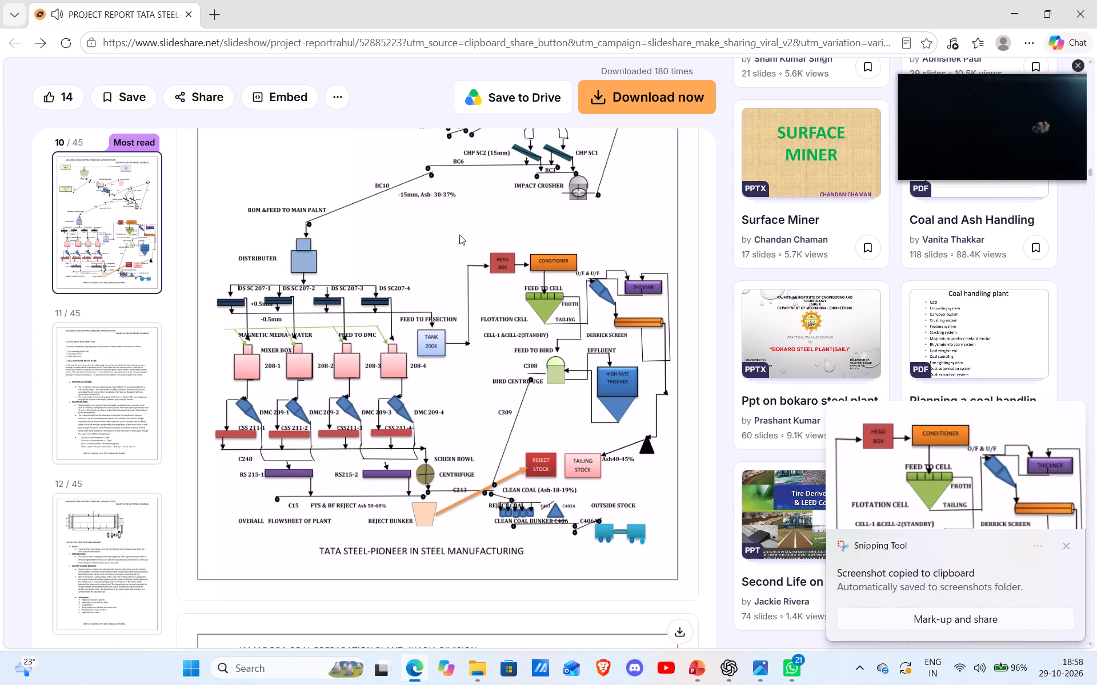
Look through the report's coarse coal circuit pages for further flowsheets, from page 11 to the media recovery flowsheet on page 17.
scroll(397, 258, "down", 16)
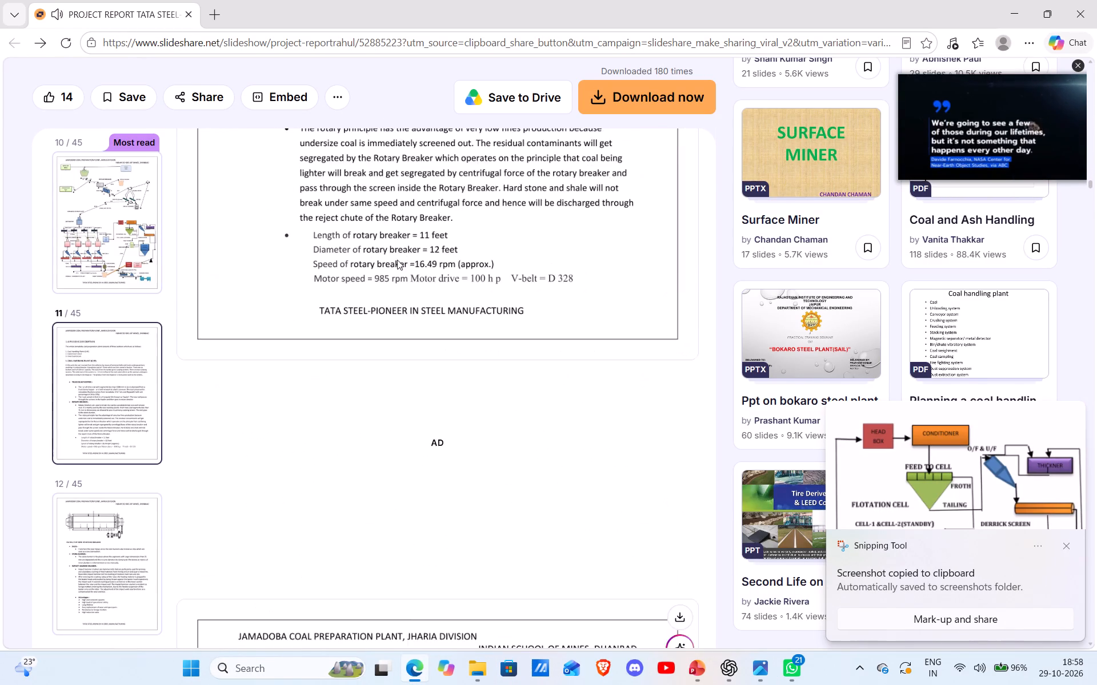
scroll(397, 260, "down", 17)
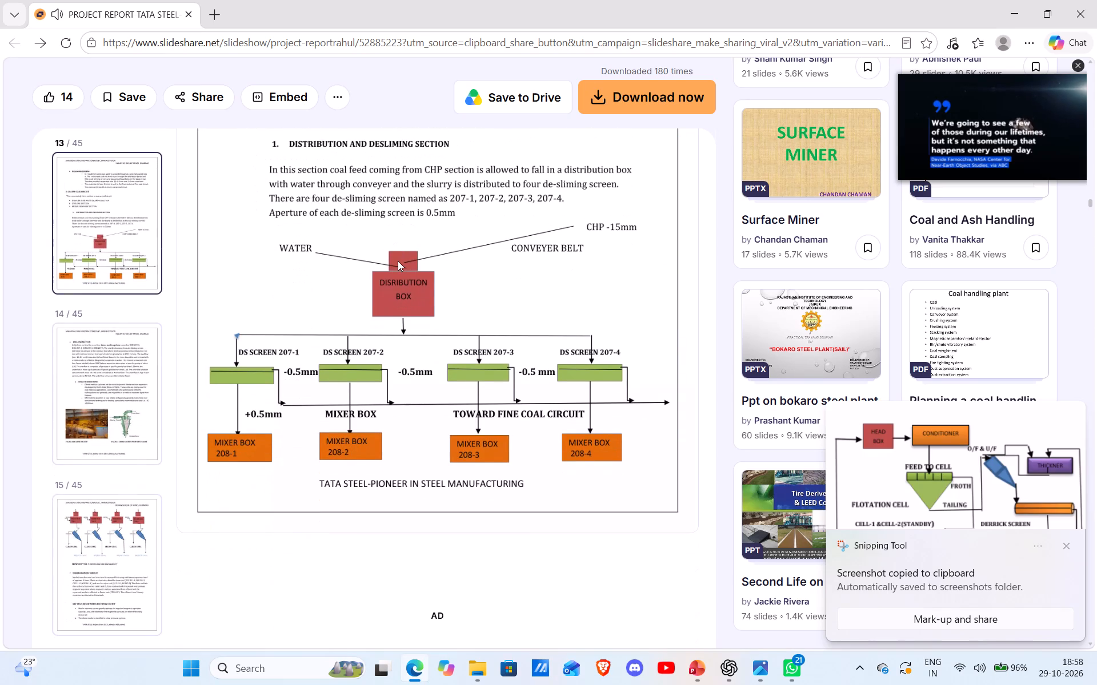
scroll(398, 261, "down", 17)
scroll(398, 261, "up", 11)
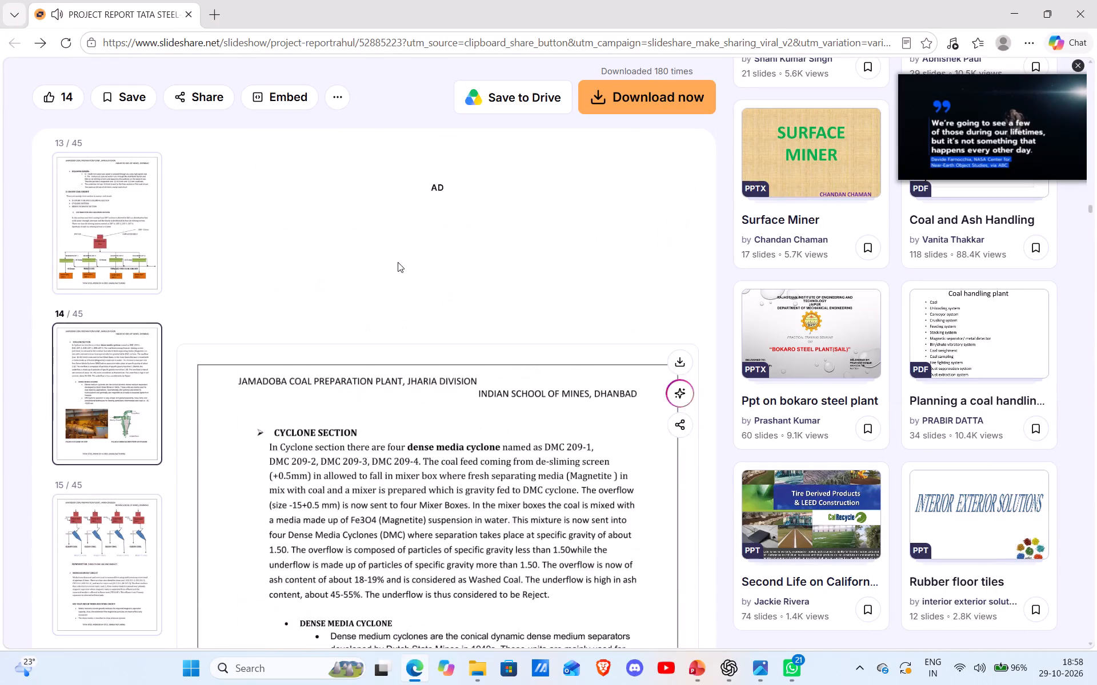
scroll(398, 262, "up", 9)
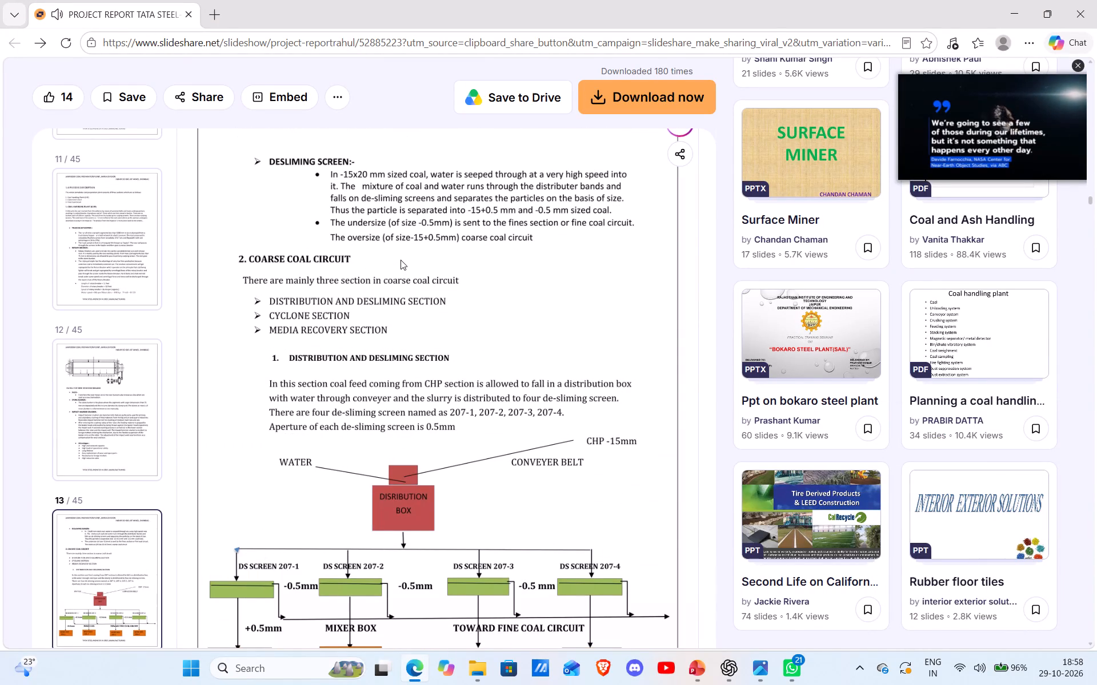
scroll(401, 260, "down", 10)
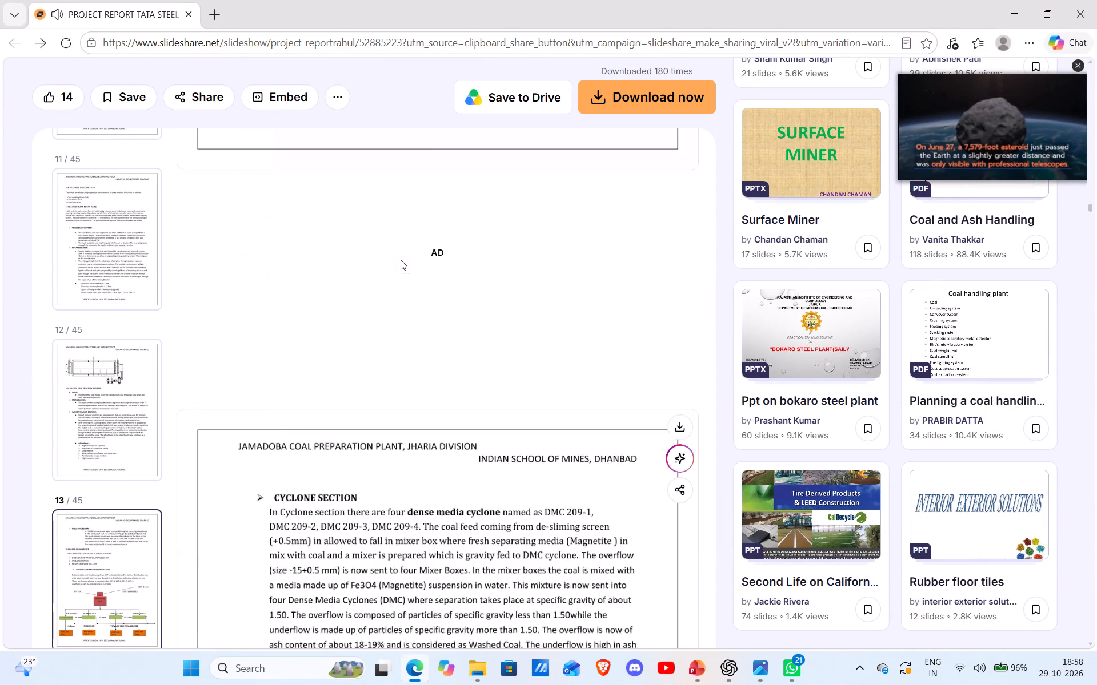
scroll(401, 260, "down", 11)
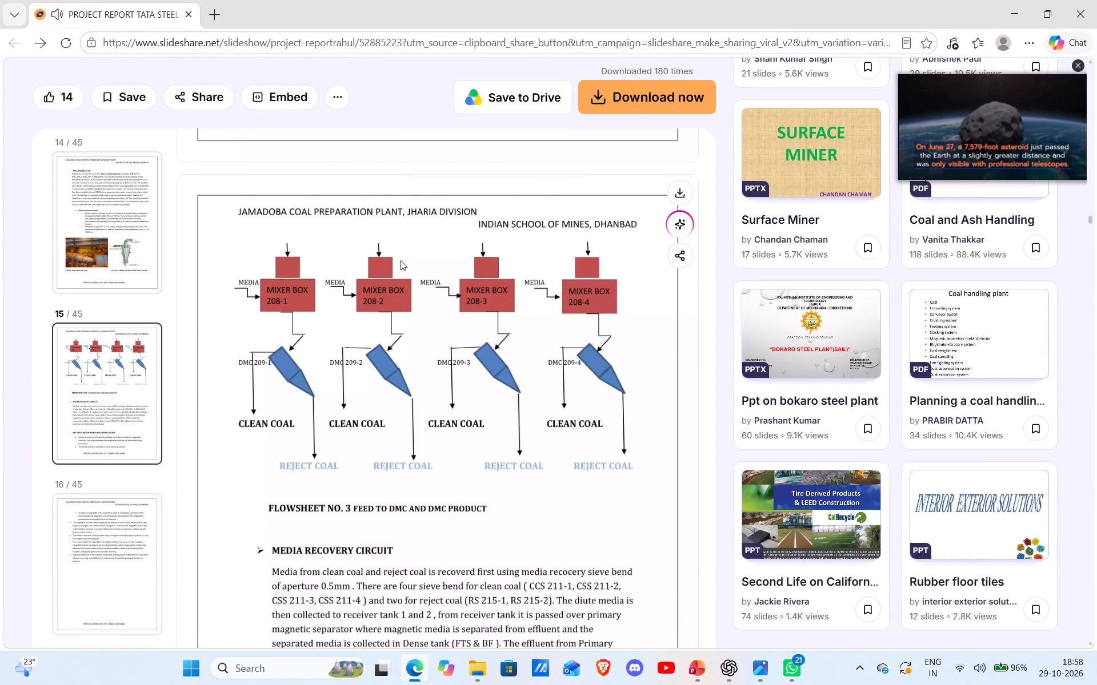
scroll(401, 260, "down", 19)
scroll(401, 260, "down", 5)
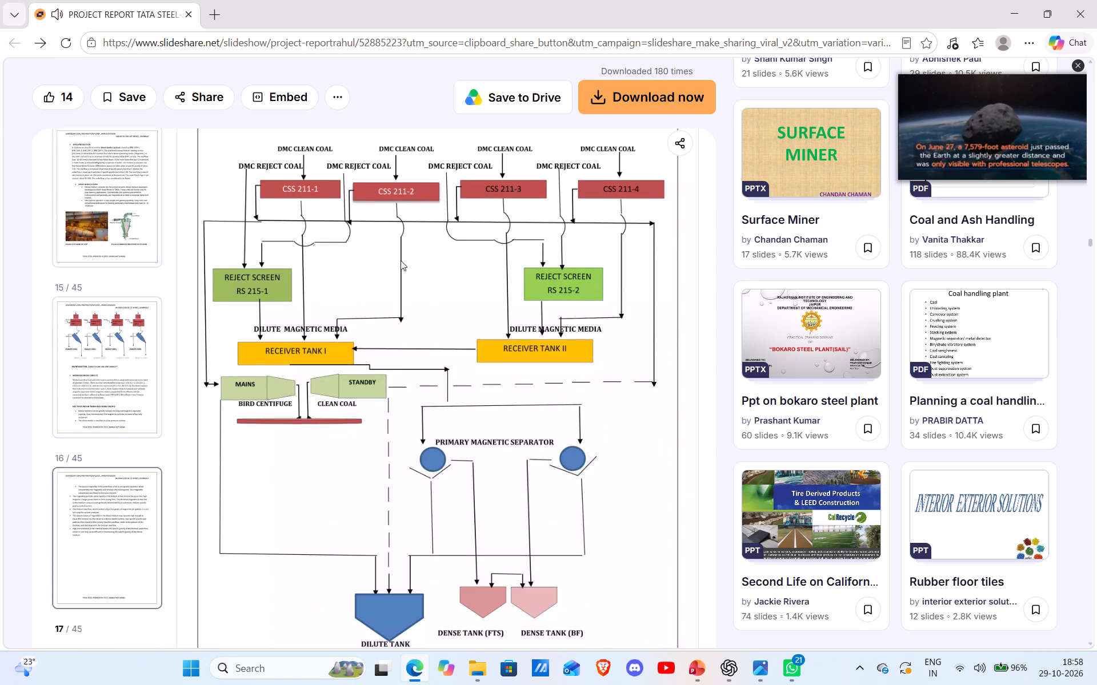
Capture a rectangular screenshot of the page 17 media recovery flowsheet, from the DMC Clean Coal feeds down to the Dilute Tank and Dense Tanks.
scroll(401, 260, "down", 1)
scroll(401, 260, "up", 2)
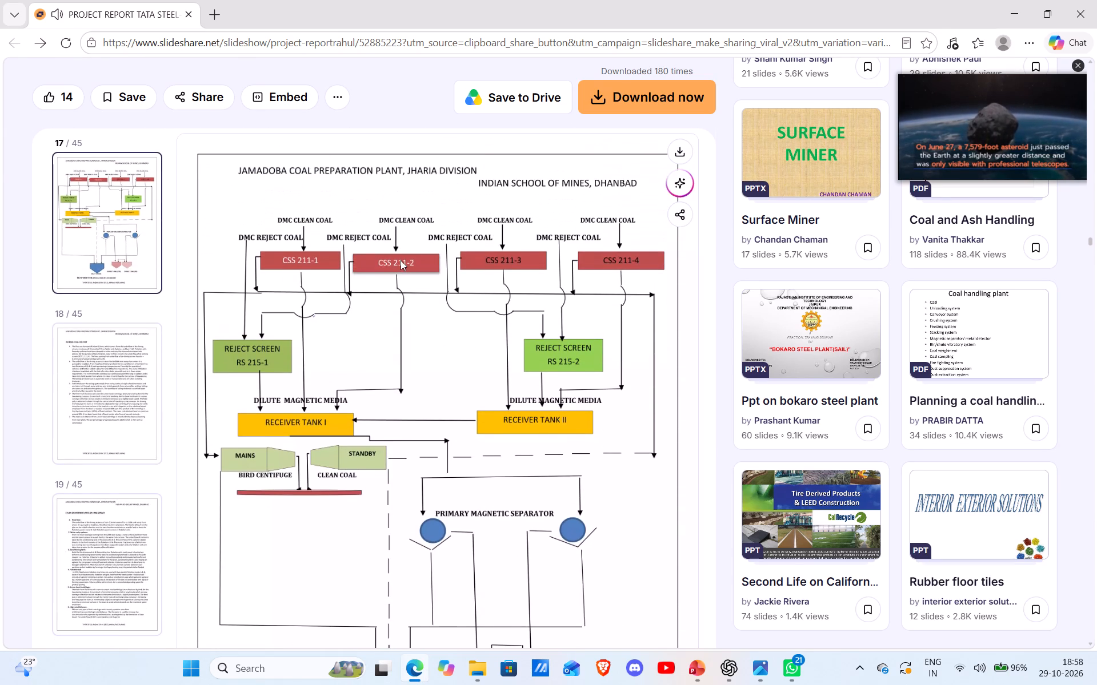
scroll(401, 260, "down", 1)
scroll(401, 260, "up", 1)
scroll(401, 260, "down", 1)
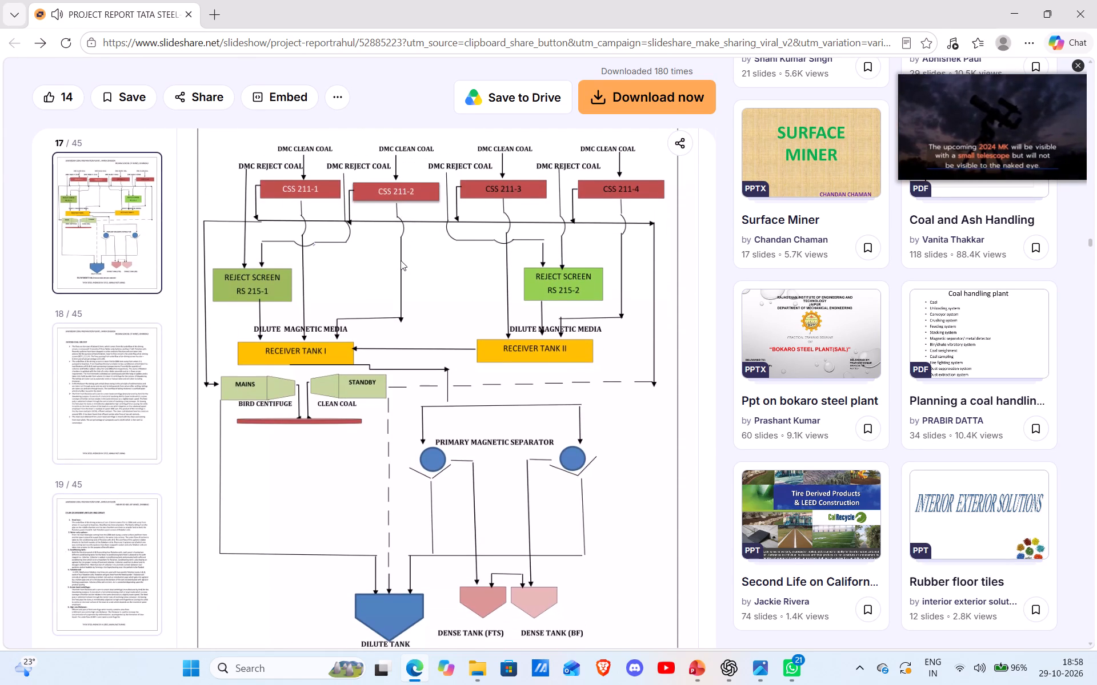
scroll(401, 260, "down", 1)
scroll(401, 260, "up", 1)
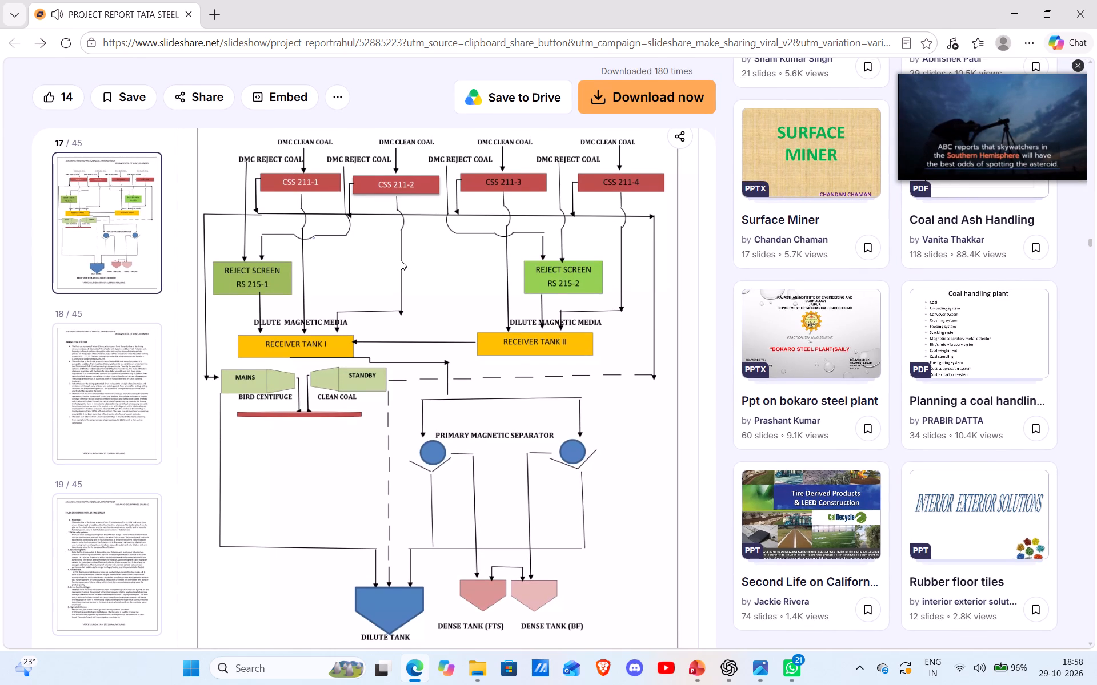
key("shift+super+s")
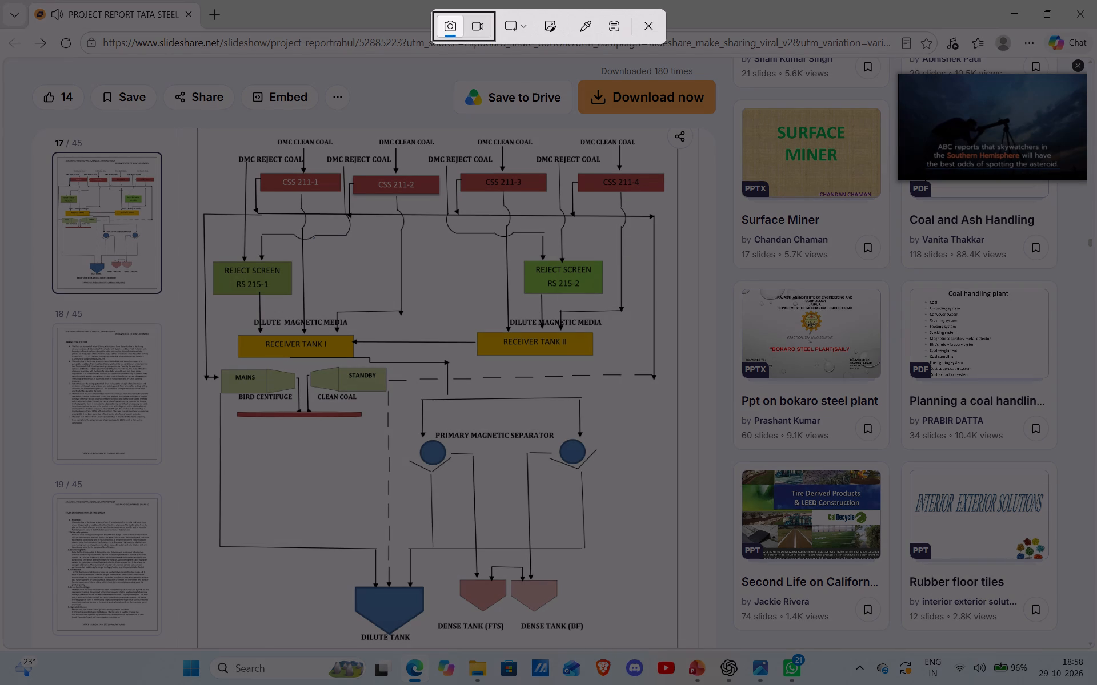
left_click_drag(200, 130, 510, 529)
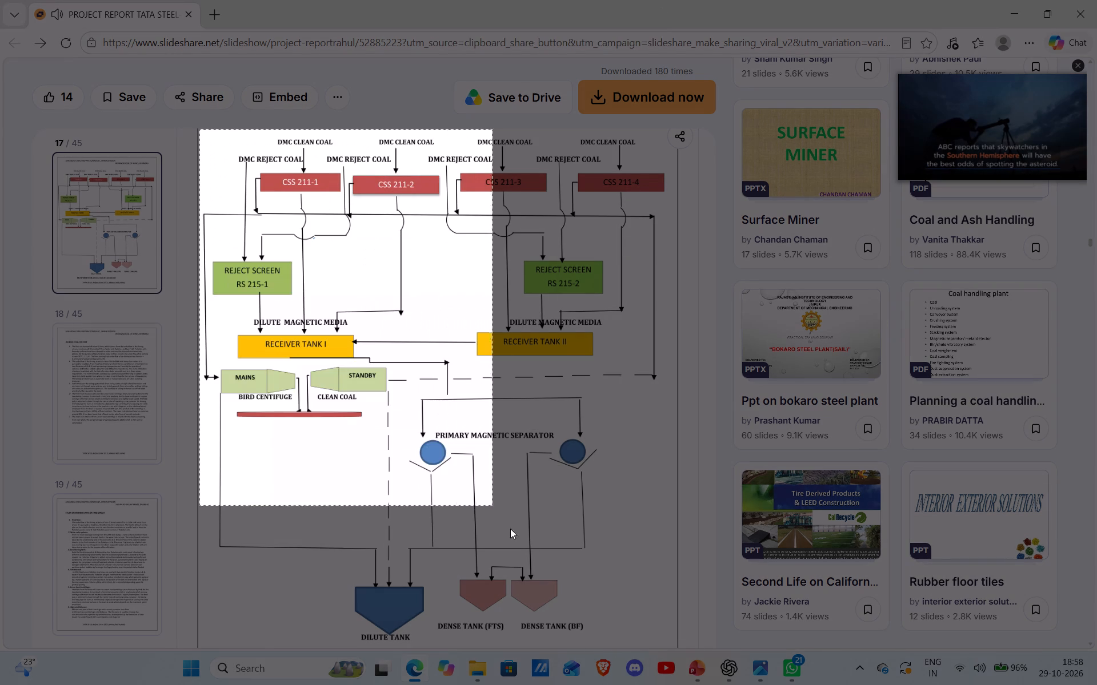
left_click_drag(510, 529, 671, 653)
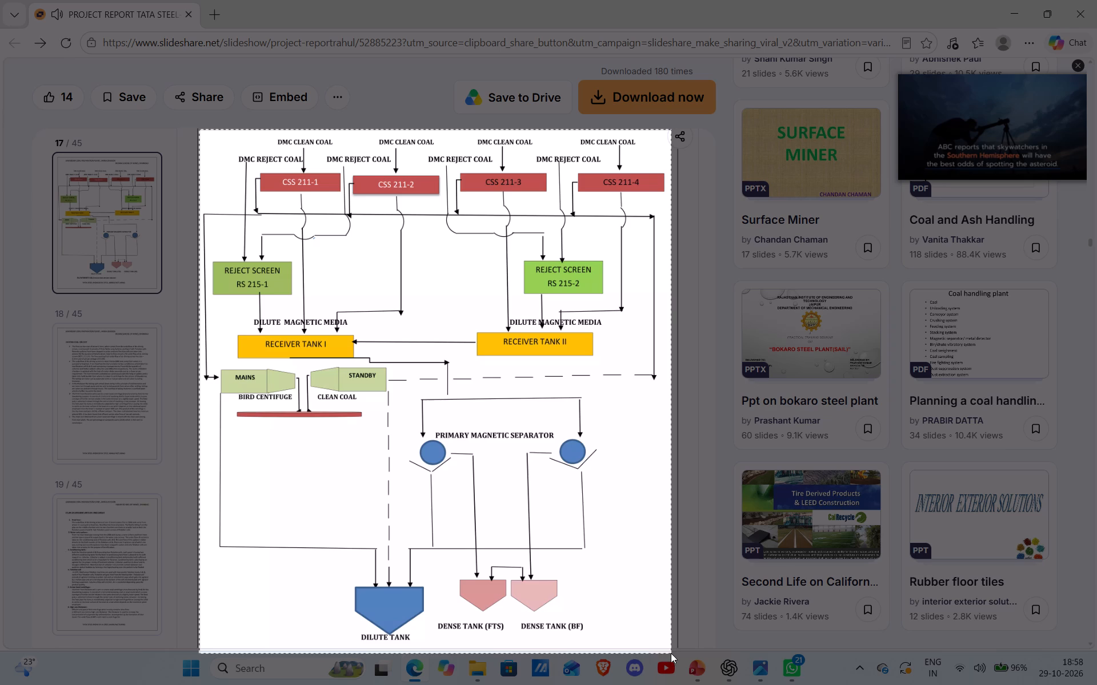
left_click_drag(671, 653, 671, 644)
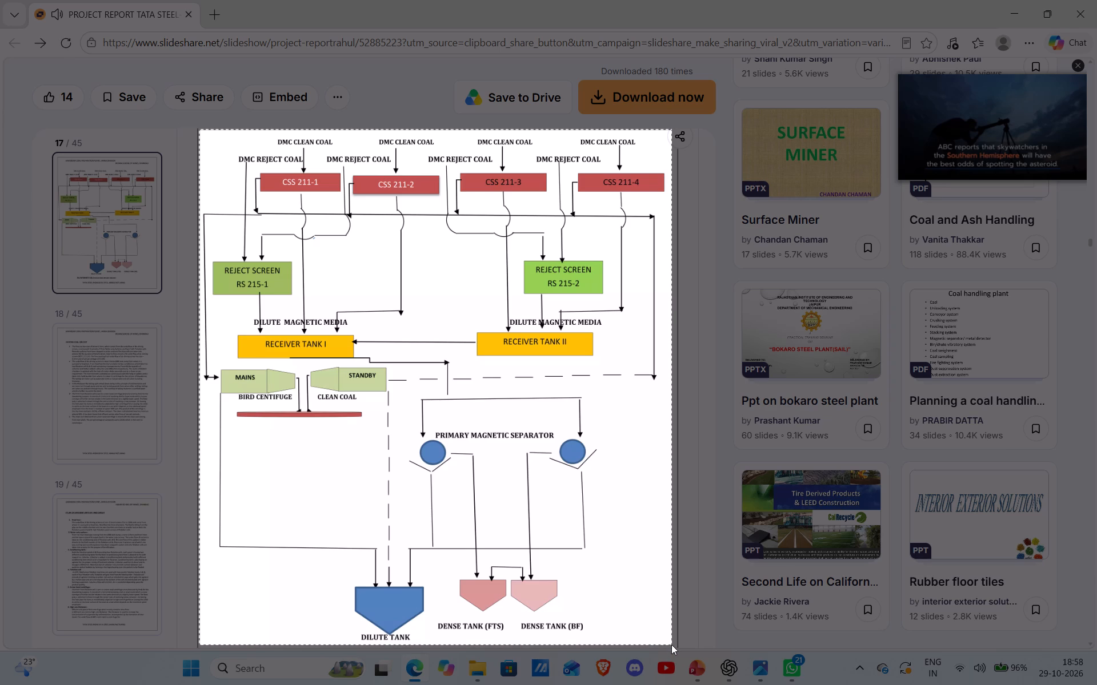
left_click_drag(671, 644, 664, 650)
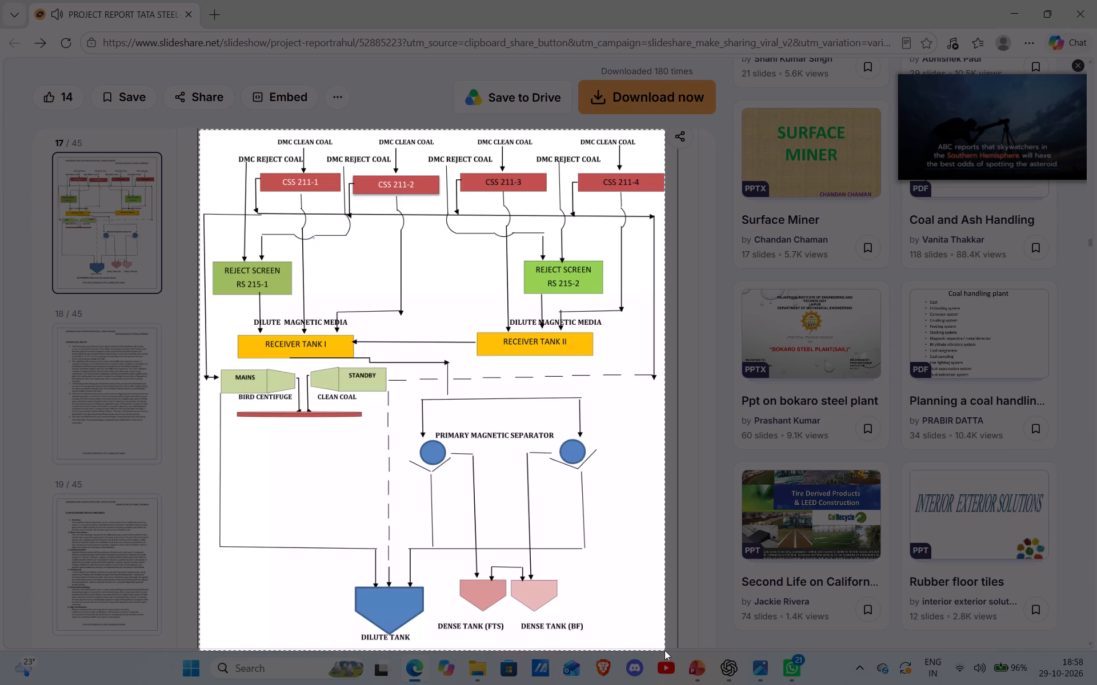
left_click_drag(664, 650, 667, 646)
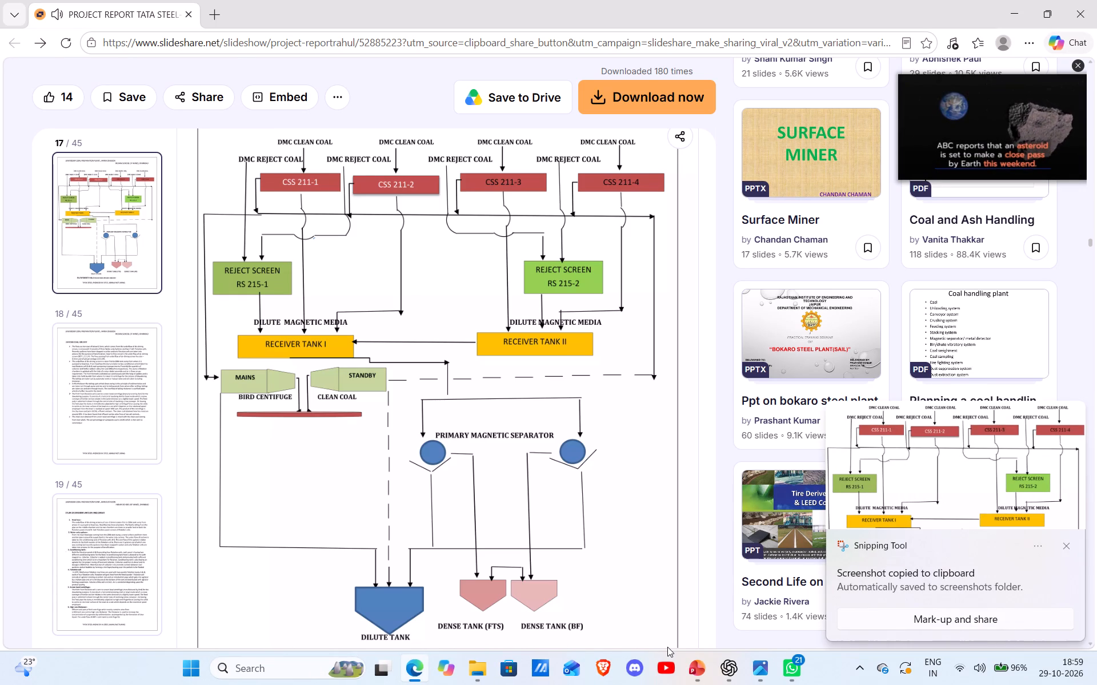
Go back through the report to page 9 and examine the dry and wet process sections of its Process Flowsheet.
scroll(486, 468, "up", 17)
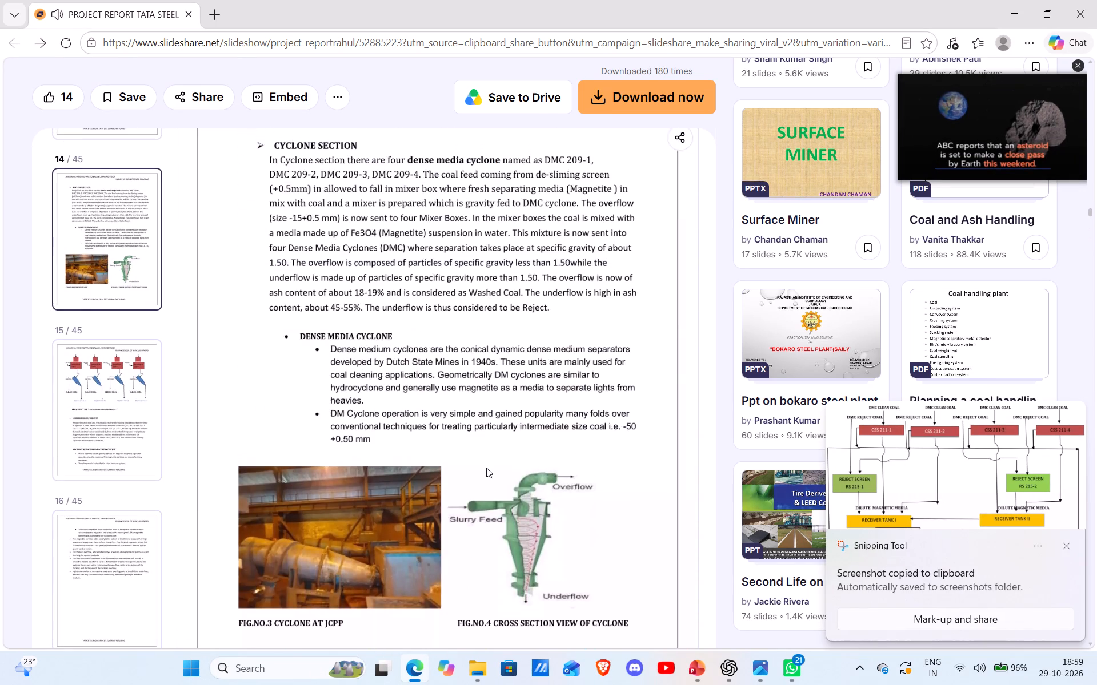
scroll(486, 468, "up", 13)
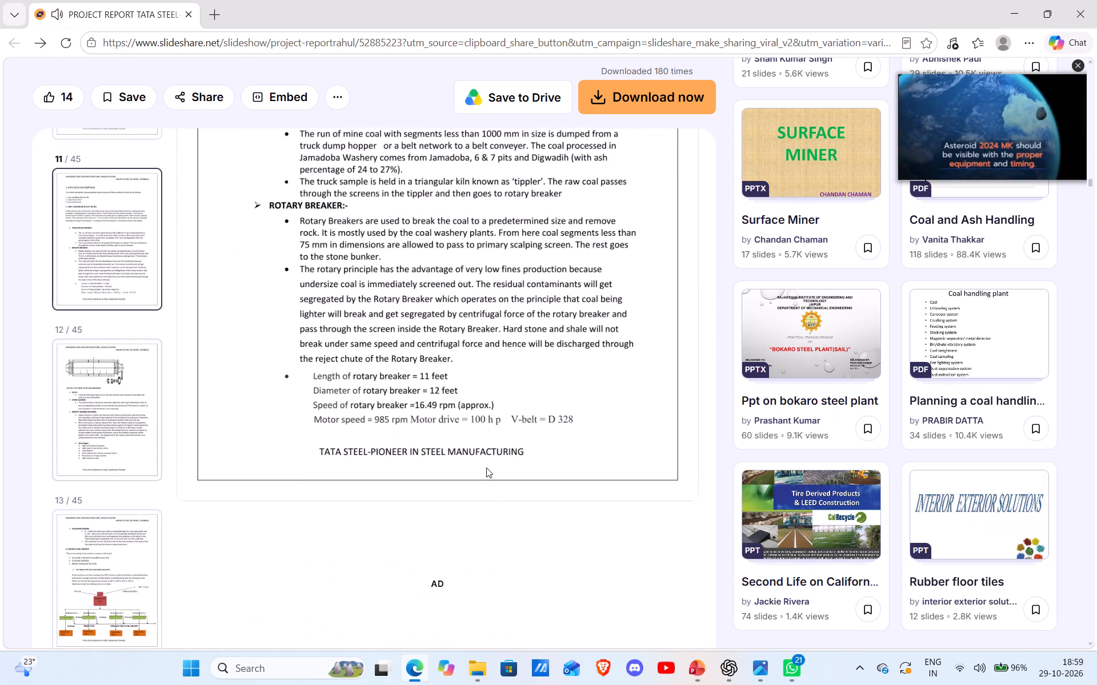
scroll(486, 468, "up", 8)
scroll(486, 468, "down", 2)
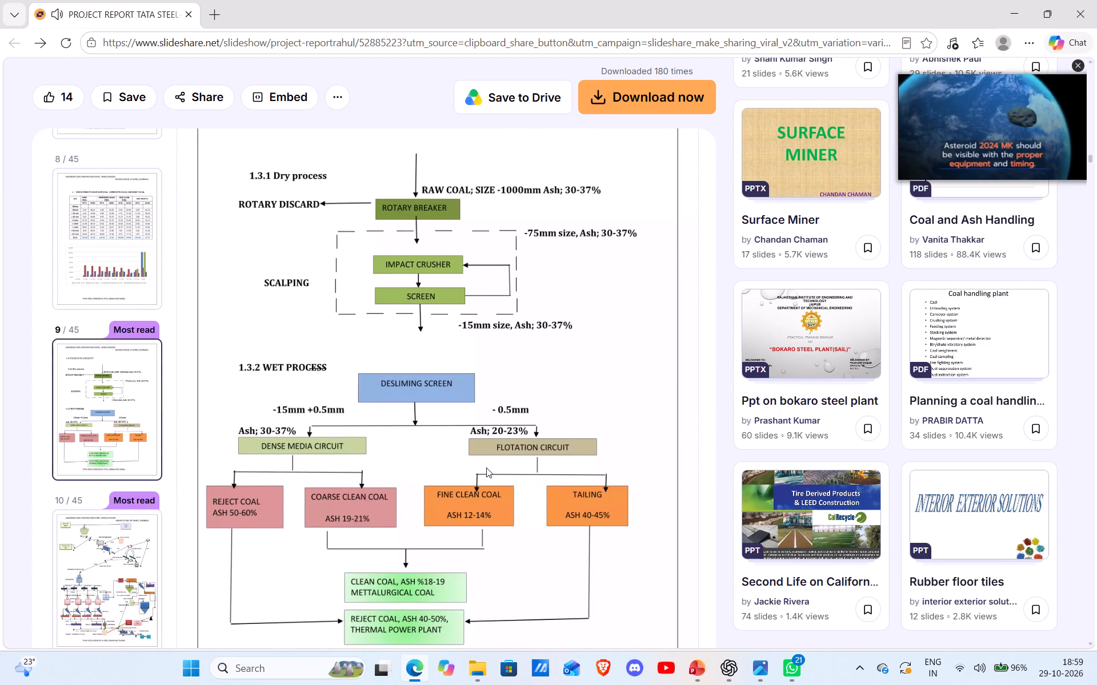
scroll(486, 468, "up", 1)
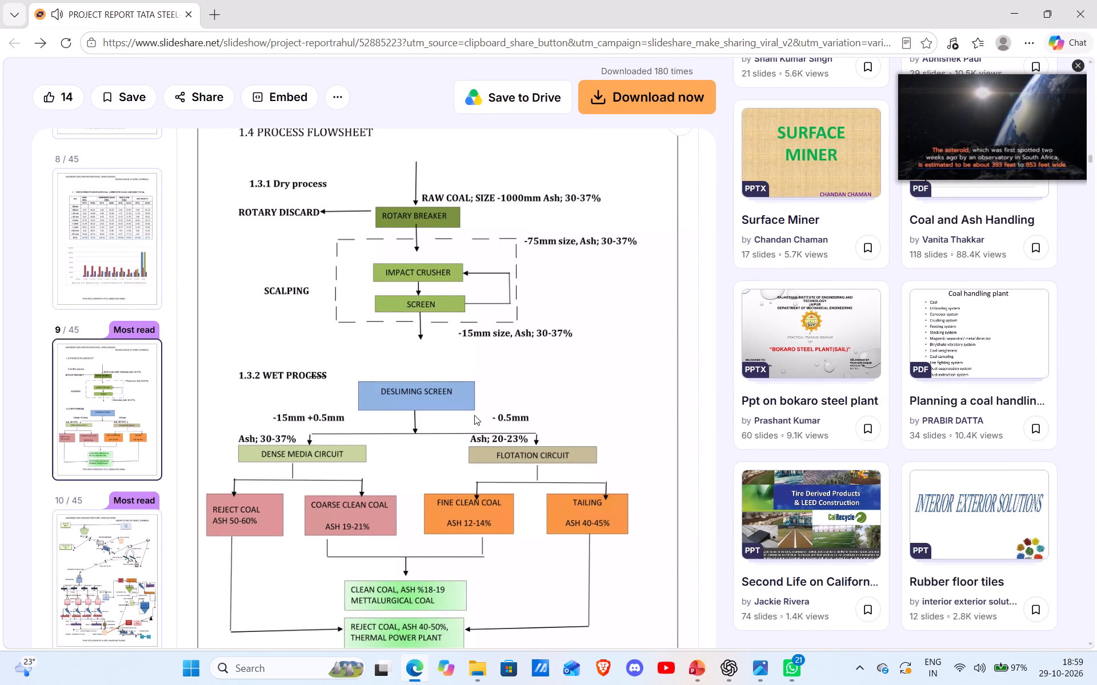
scroll(474, 415, "up", 2)
scroll(474, 415, "down", 1)
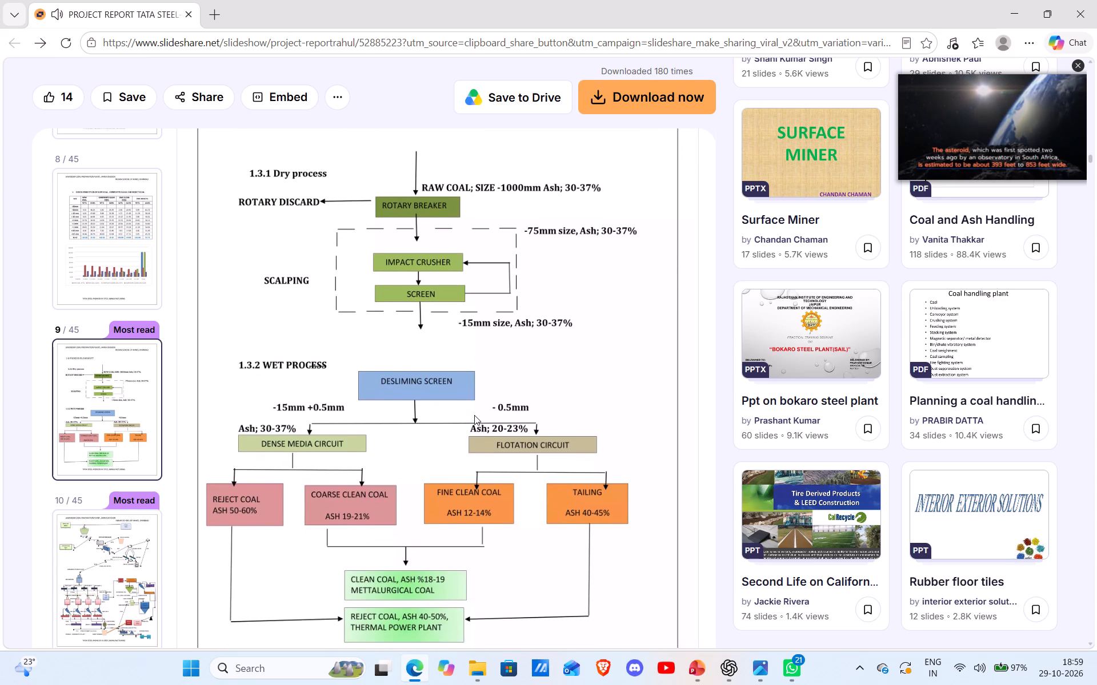
scroll(474, 415, "down", 2)
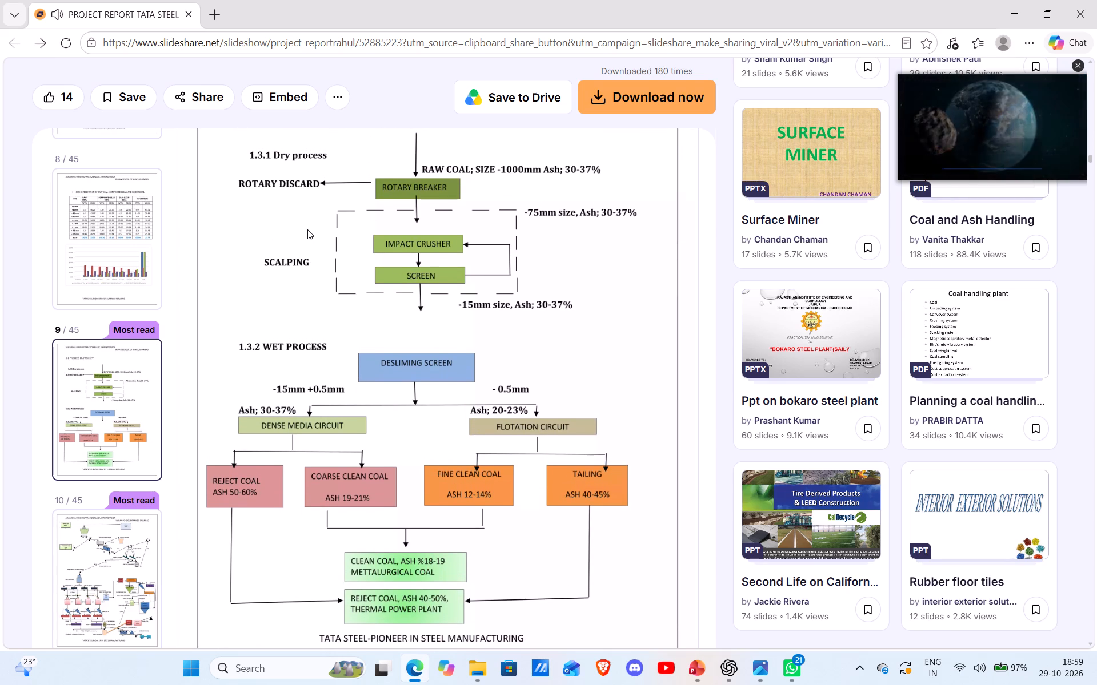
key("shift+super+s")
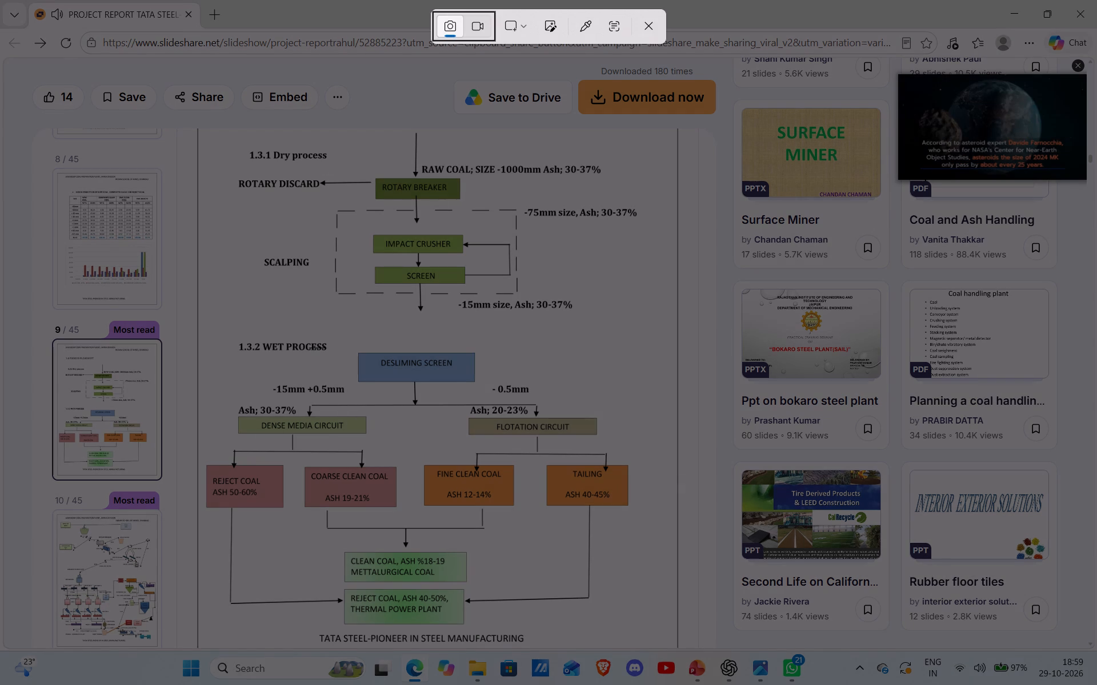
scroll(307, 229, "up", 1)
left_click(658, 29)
Capture a rectangular screenshot of page 9's Dry process section, from the 1.4 Process Flowsheet heading down to the -15mm size output.
scroll(565, 175, "up", 2)
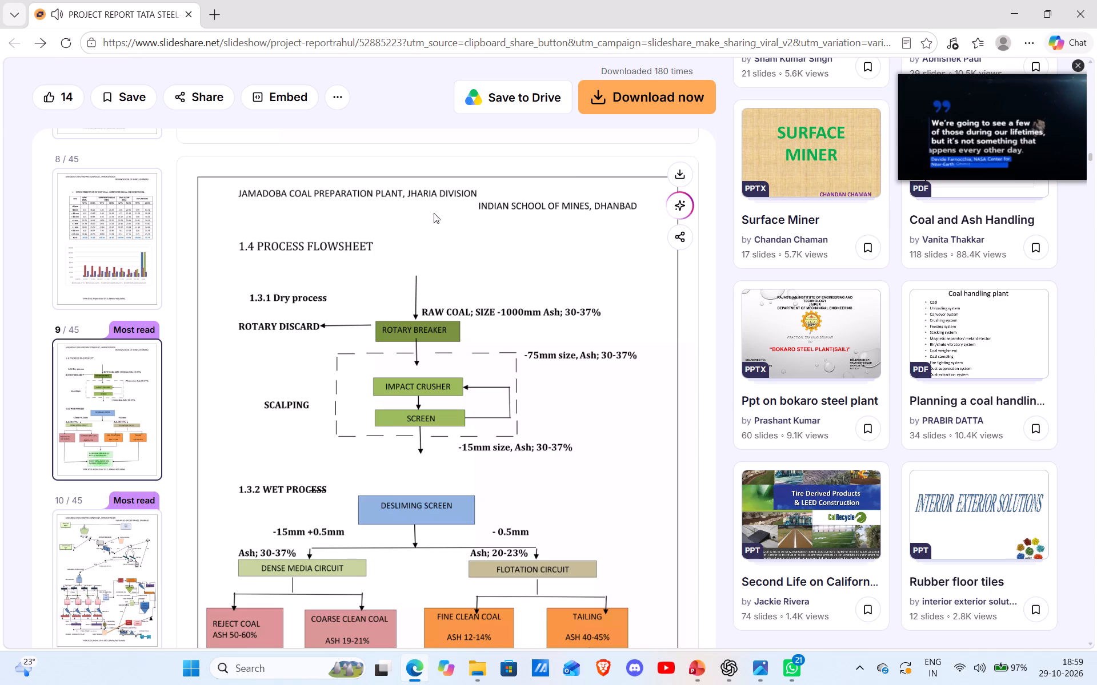
scroll(440, 233, "down", 2)
scroll(564, 265, "up", 1)
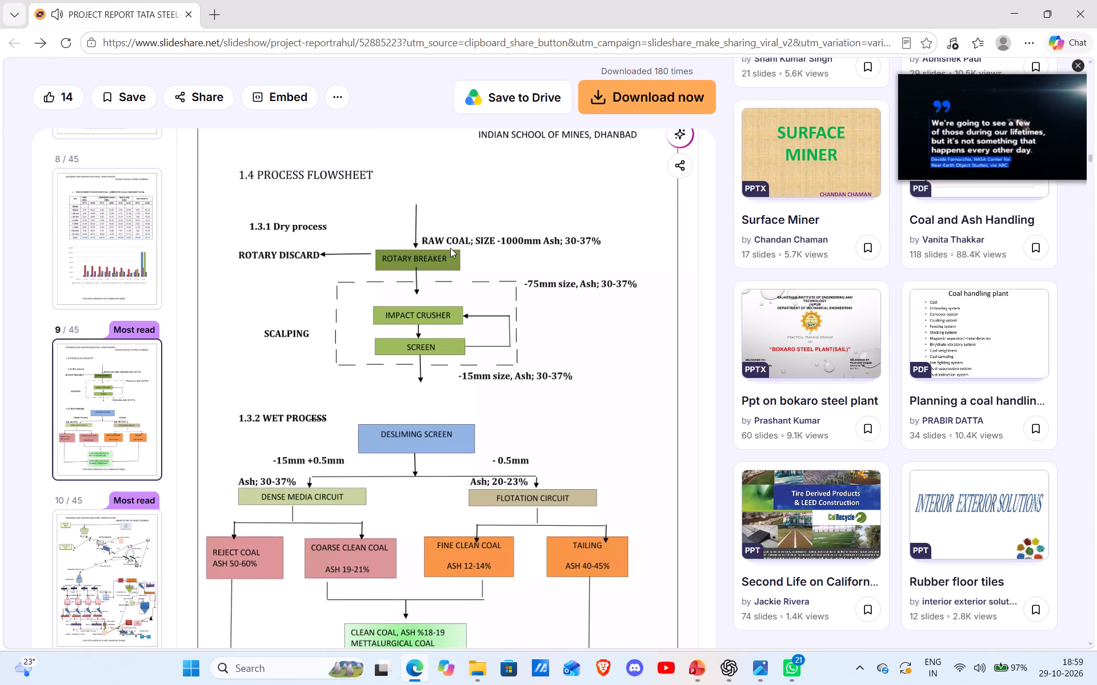
scroll(450, 248, "down", 1)
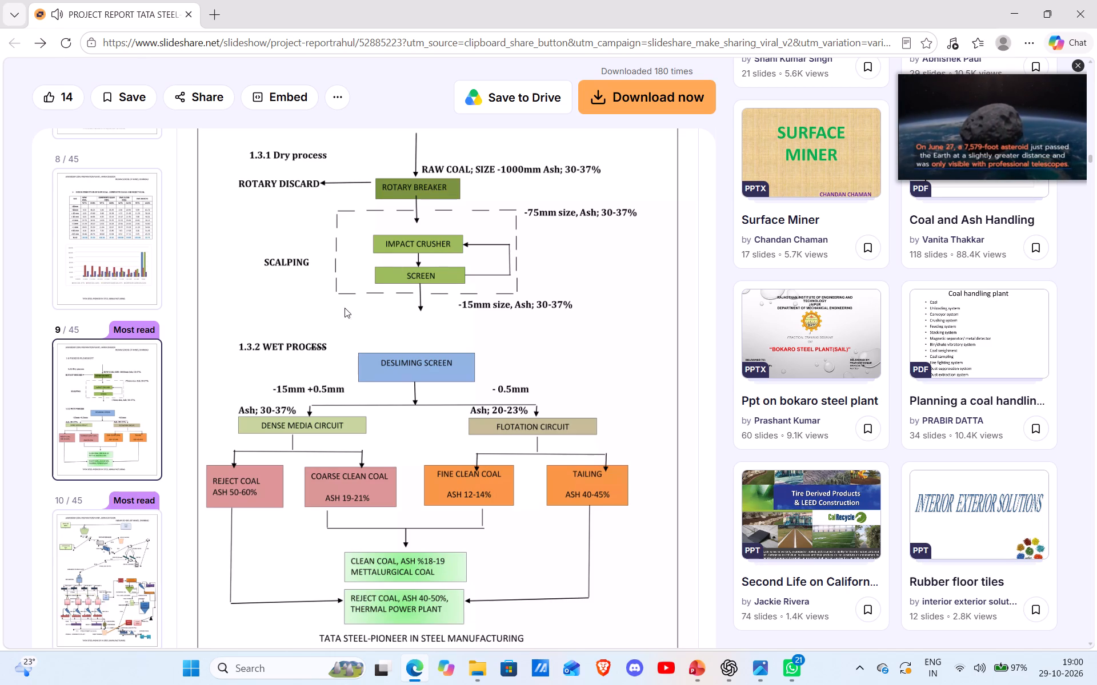
scroll(418, 232, "up", 2)
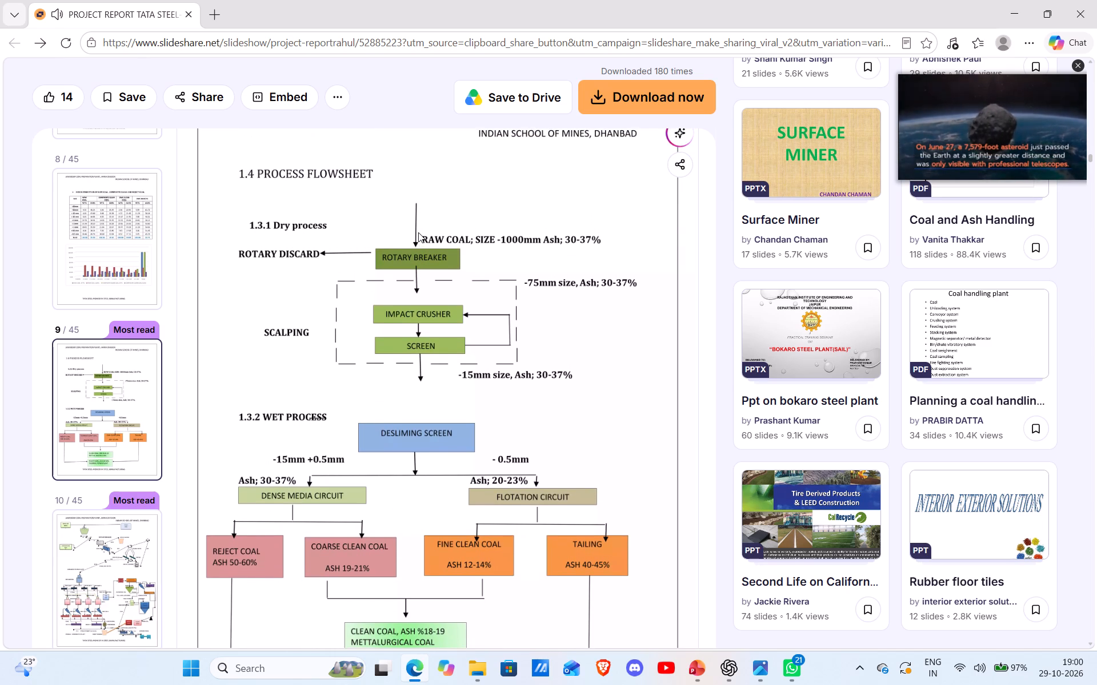
scroll(418, 232, "down", 1)
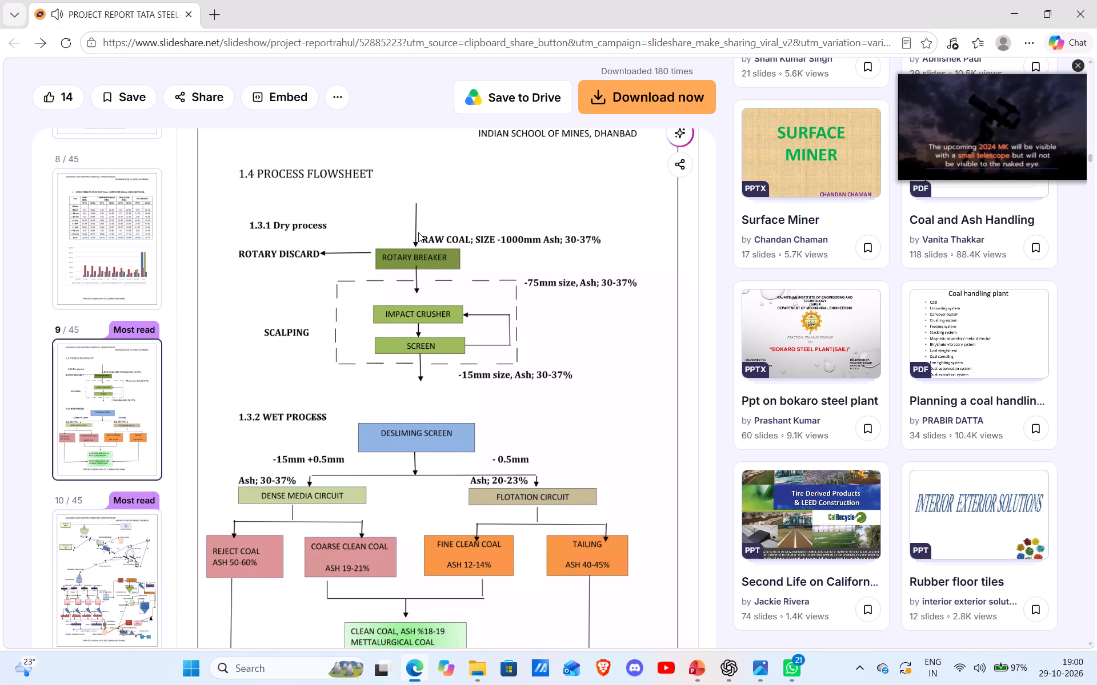
scroll(418, 232, "down", 1)
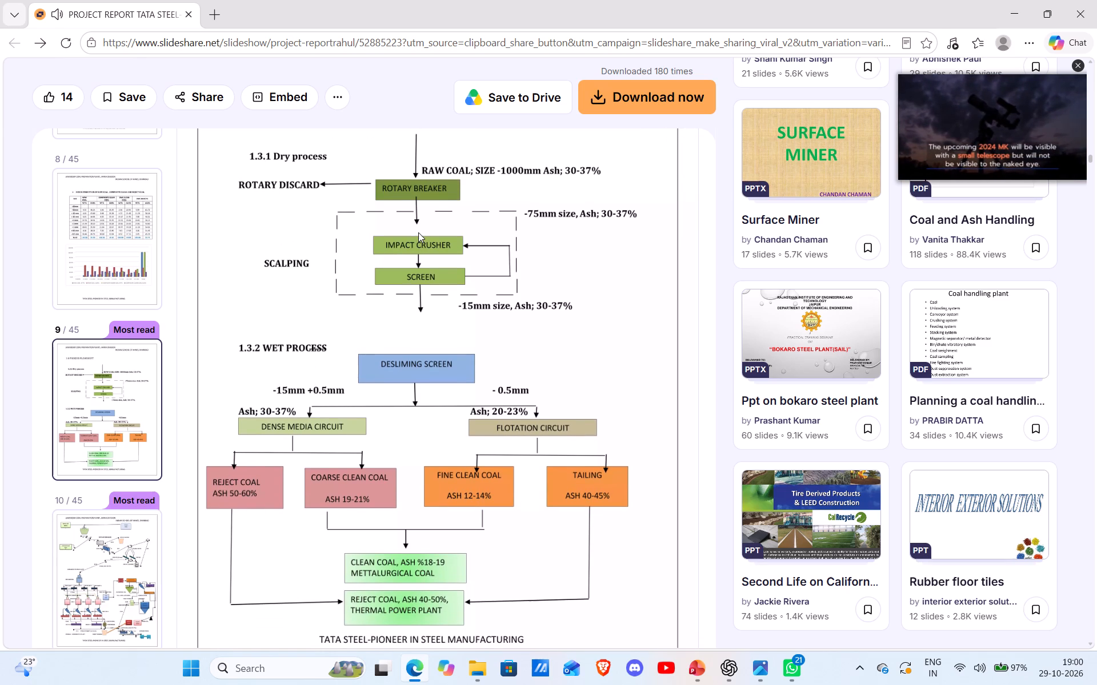
scroll(418, 232, "down", 1)
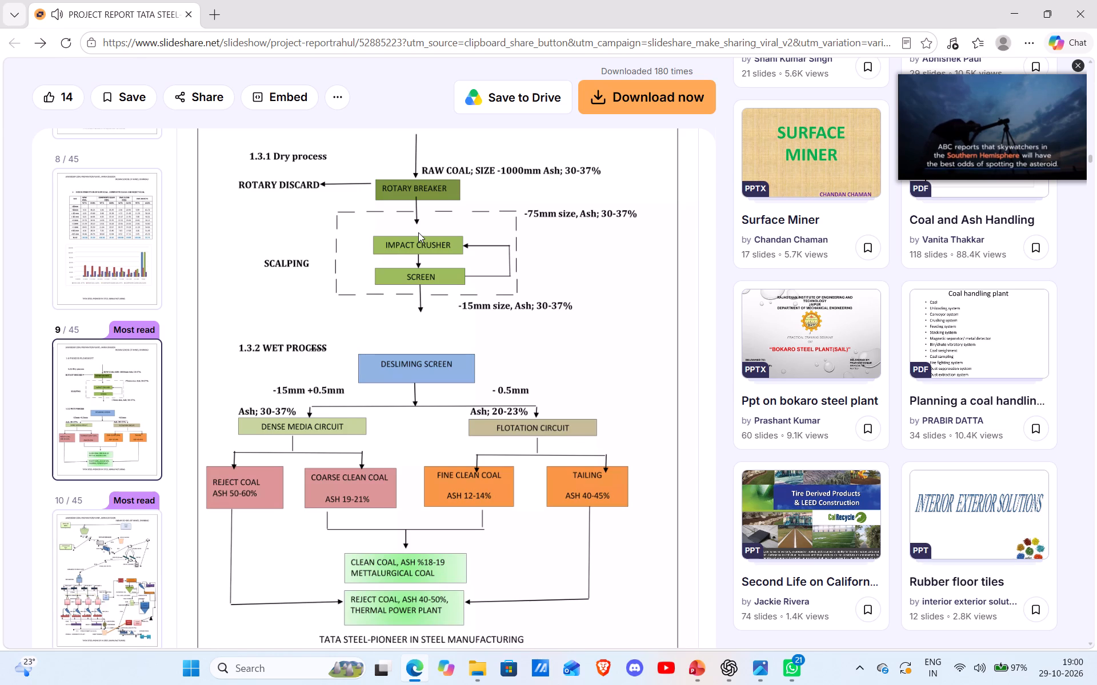
scroll(418, 232, "up", 1)
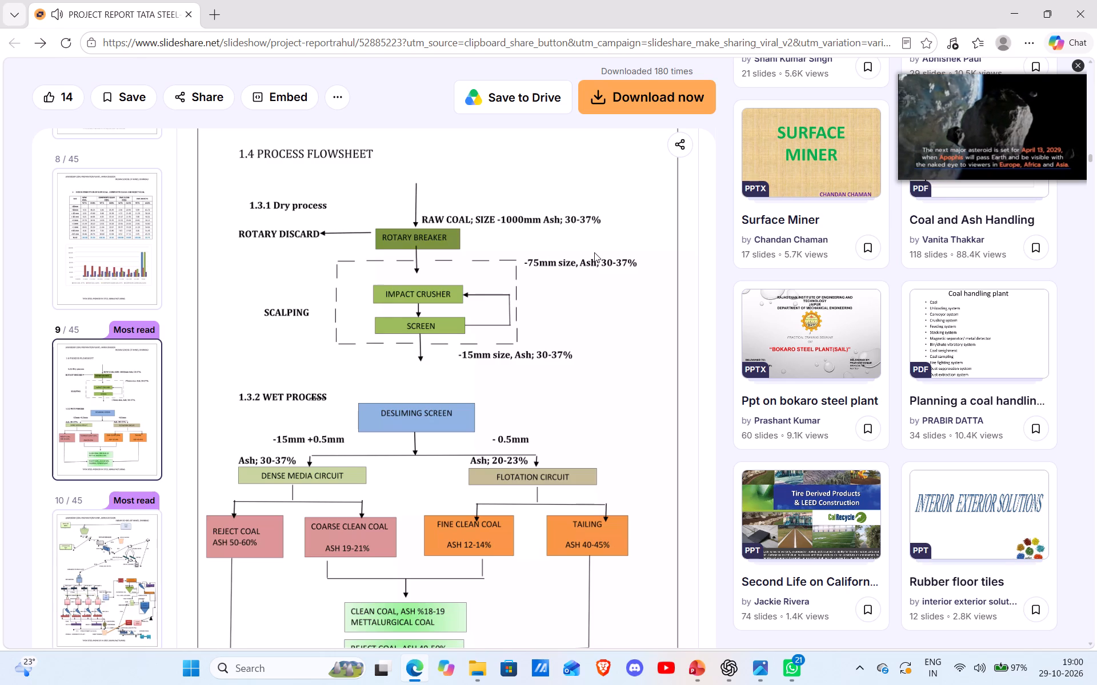
key("shift+super+s")
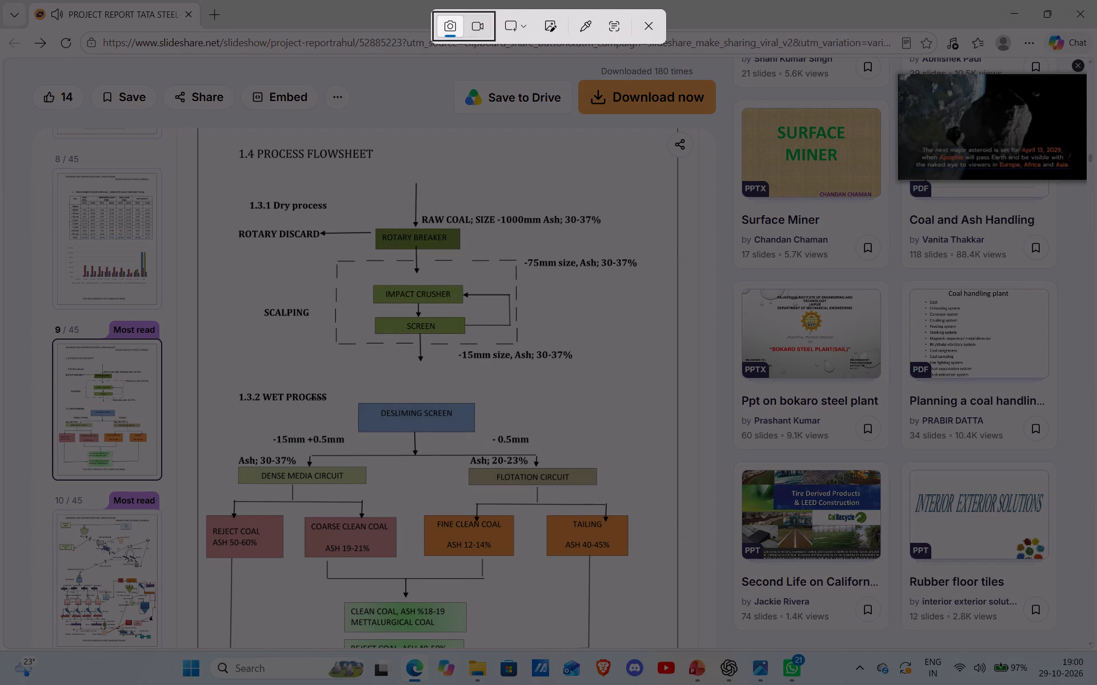
left_click_drag(217, 139, 398, 261)
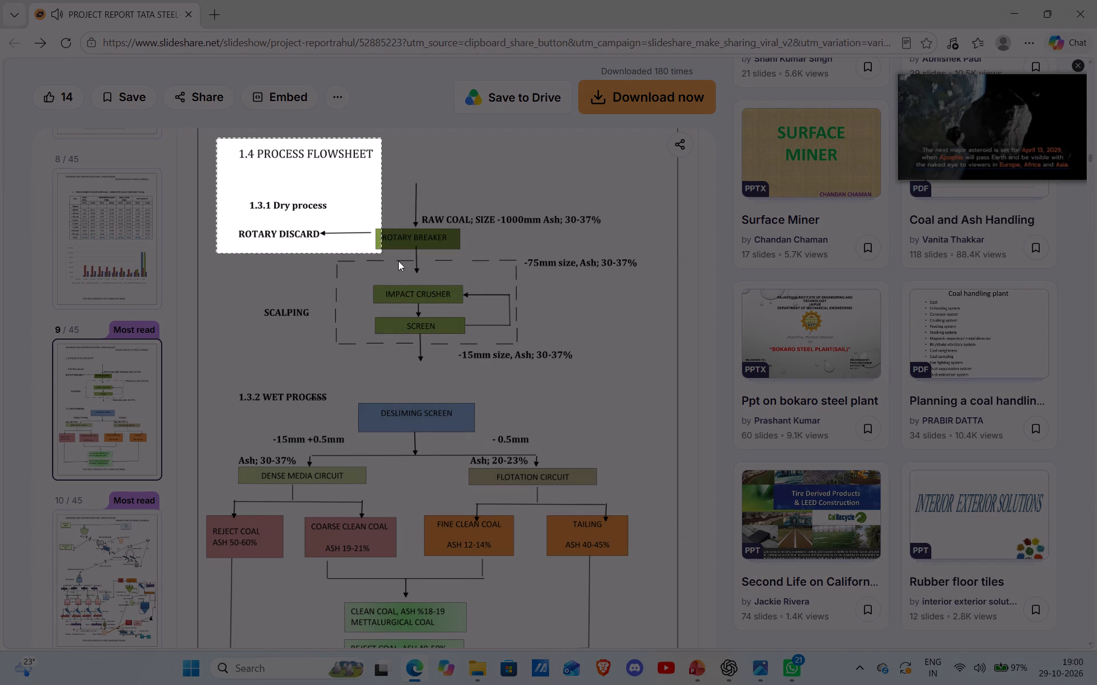
left_click_drag(398, 261, 658, 385)
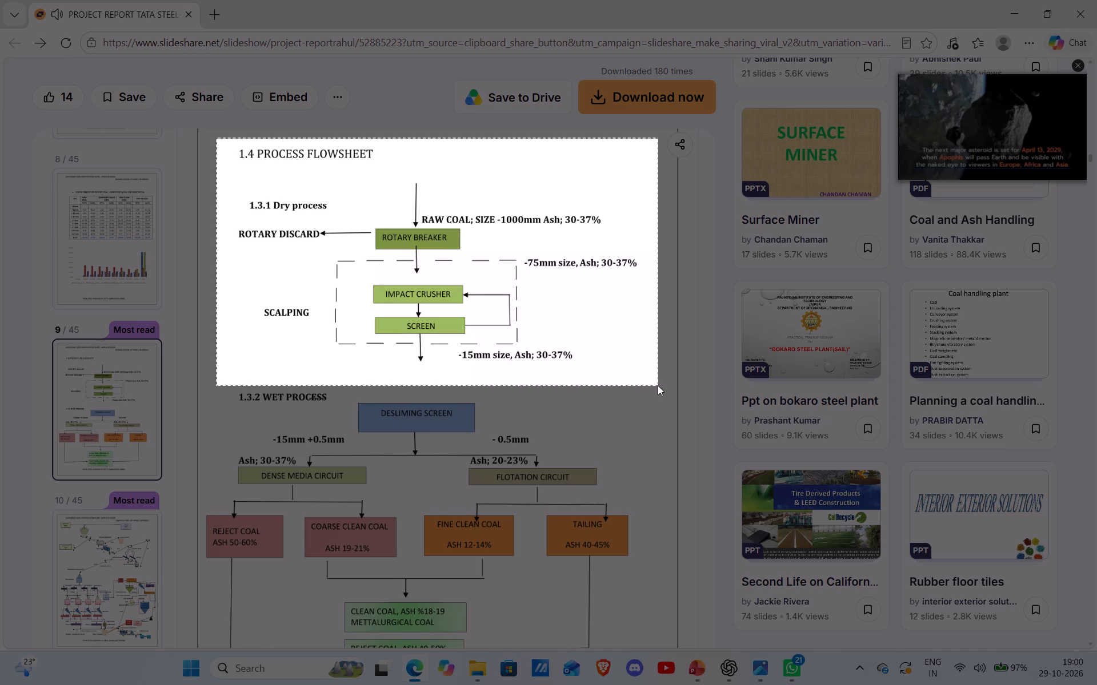
left_click_drag(658, 385, 660, 386)
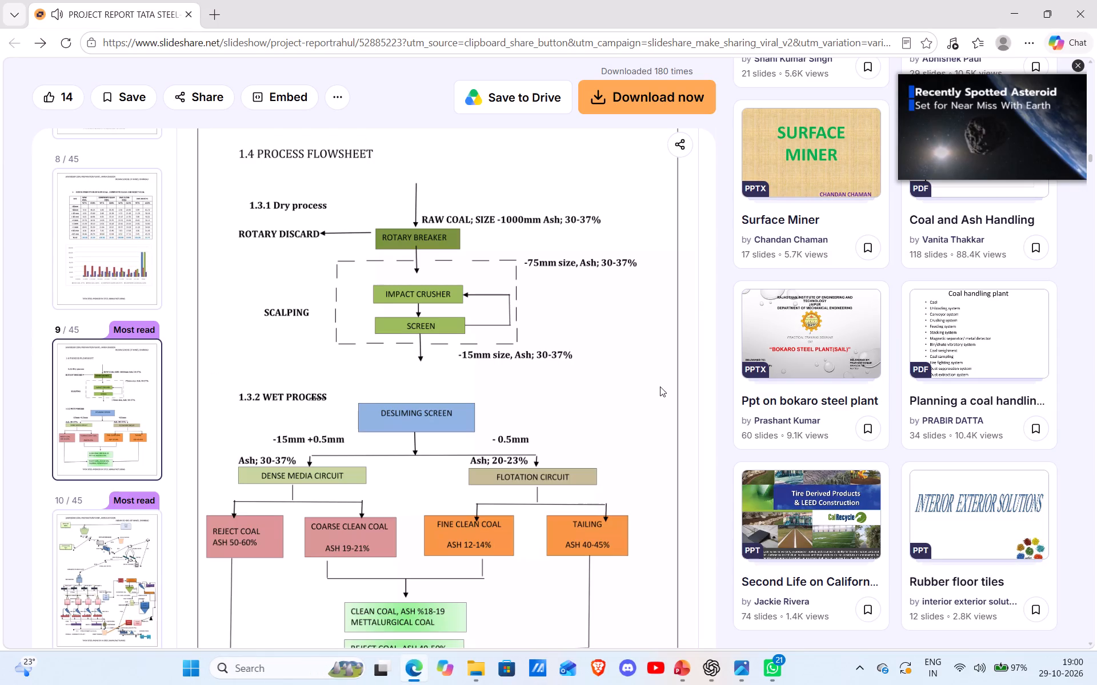
Capture a rectangular screenshot of page 9's 1.3.2 Wet Process section, from its heading down to the Reject Coal, Thermal Power Plant box.
scroll(660, 386, "down", 2)
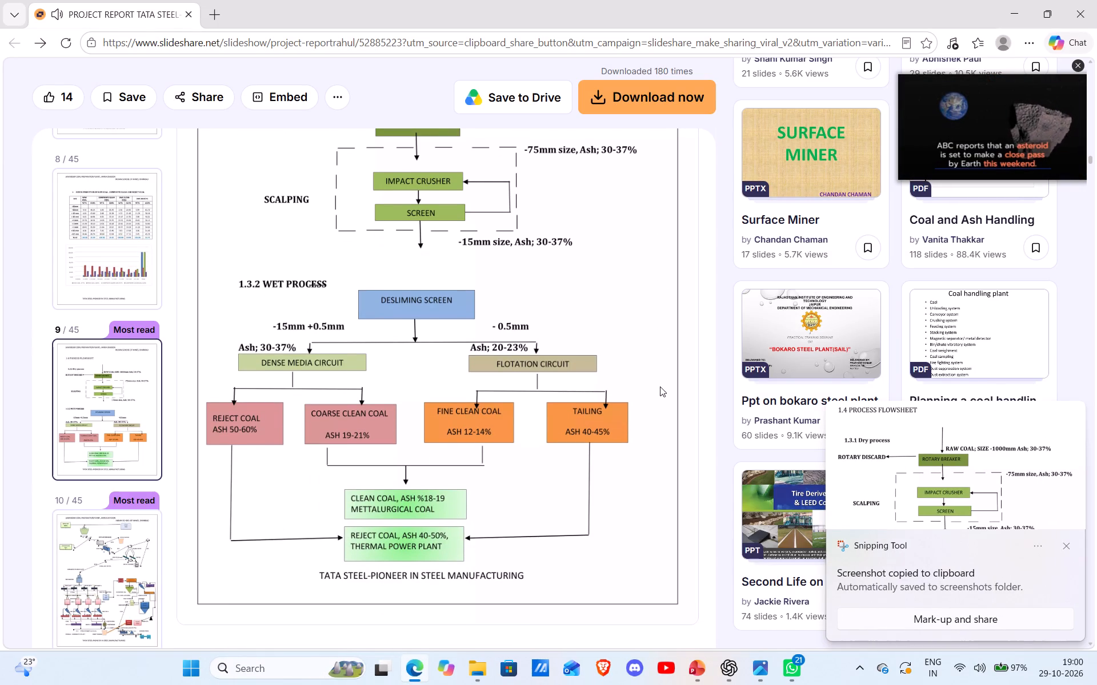
key("shift+super+s")
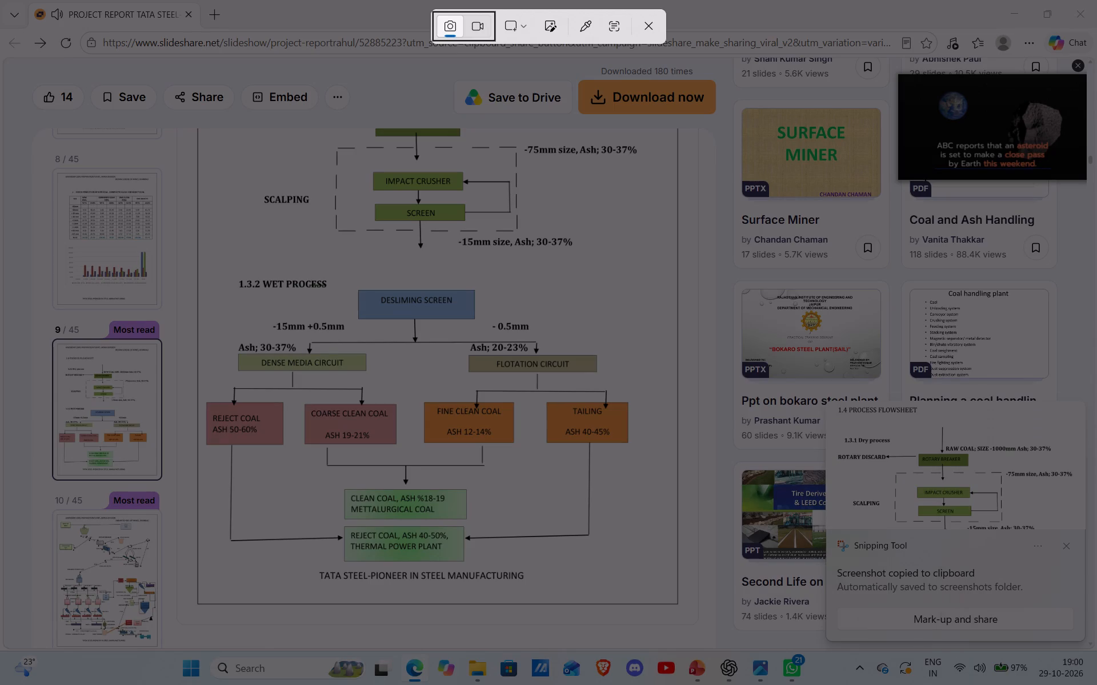
left_click_drag(674, 390, 693, 410)
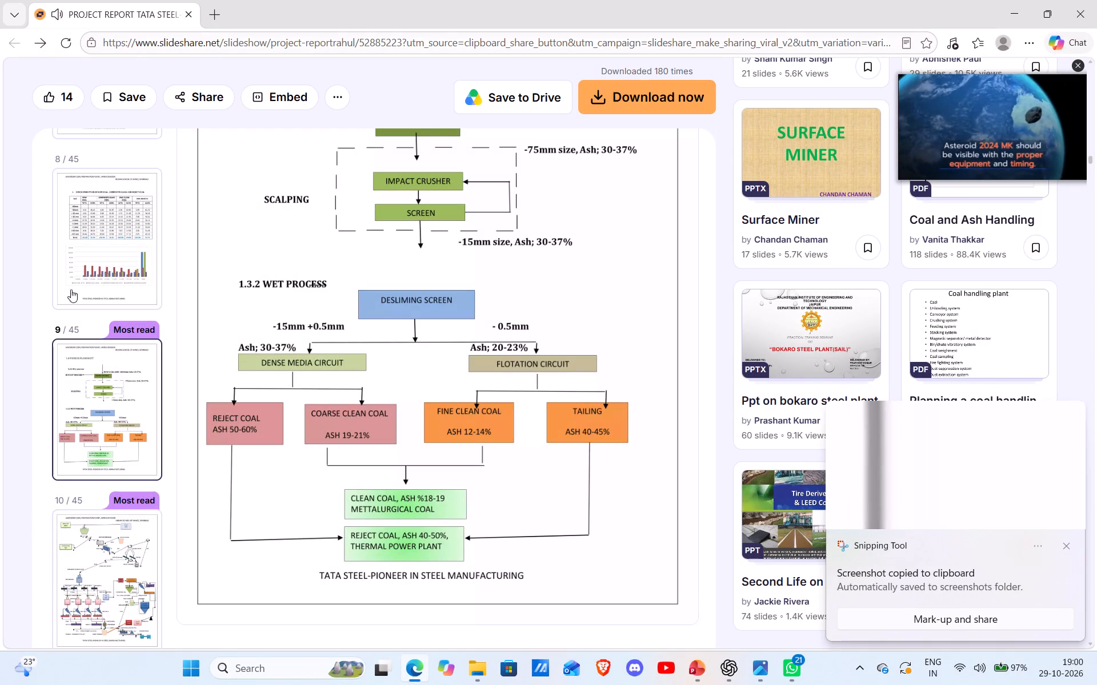
left_click(1073, 543)
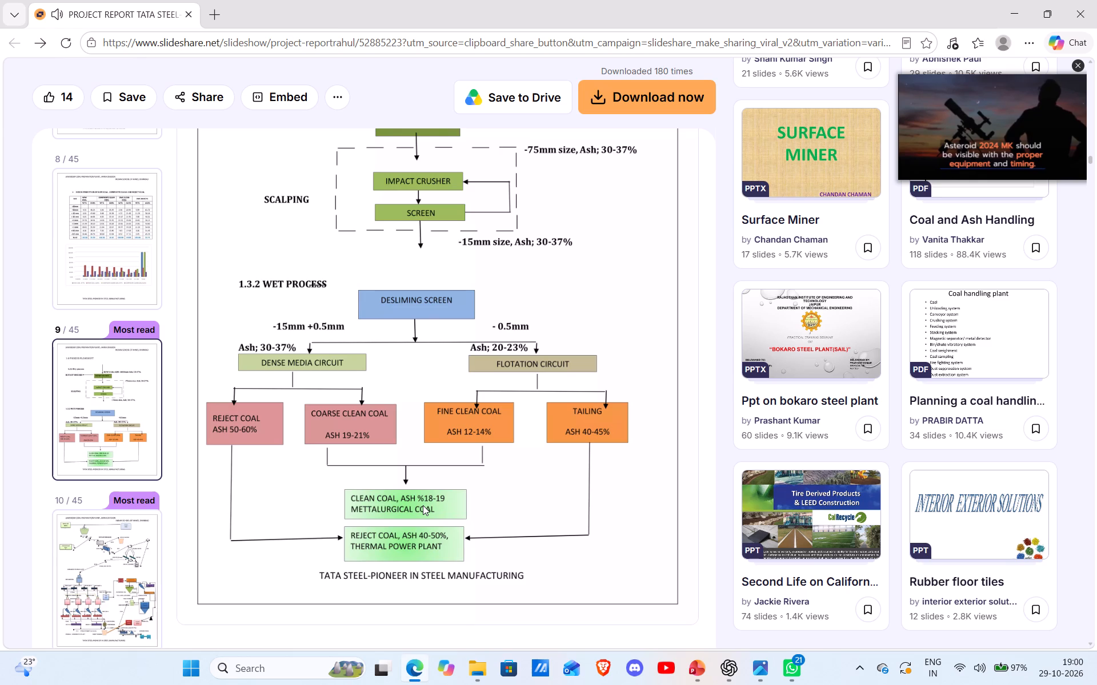
key("shift+super+s")
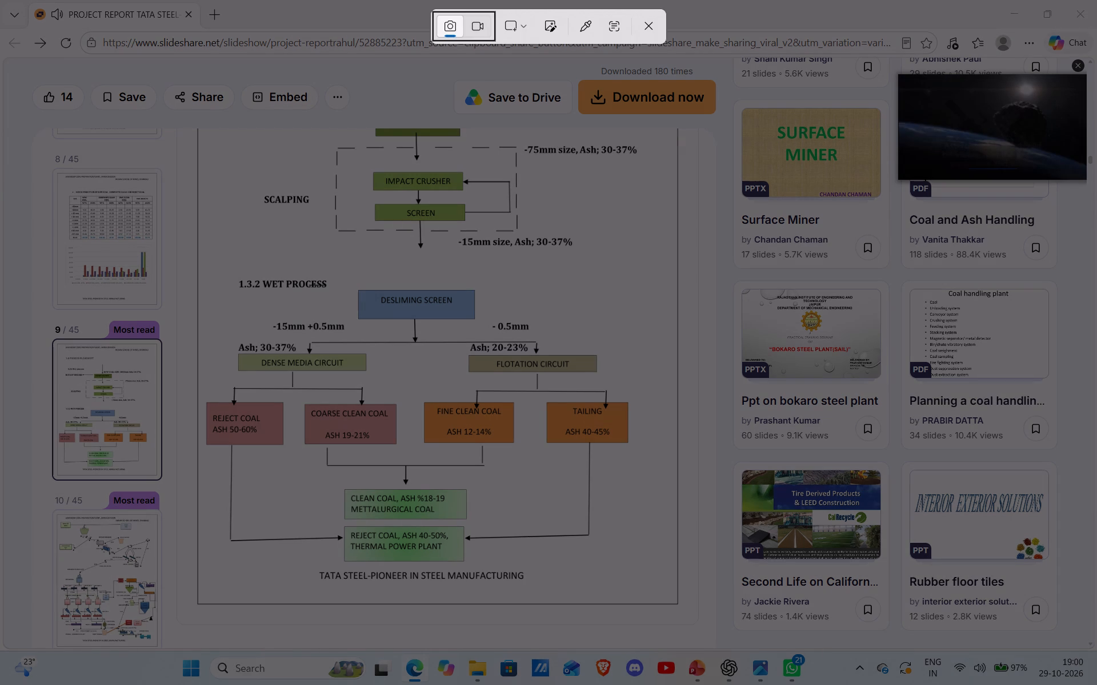
left_click_drag(203, 267, 635, 535)
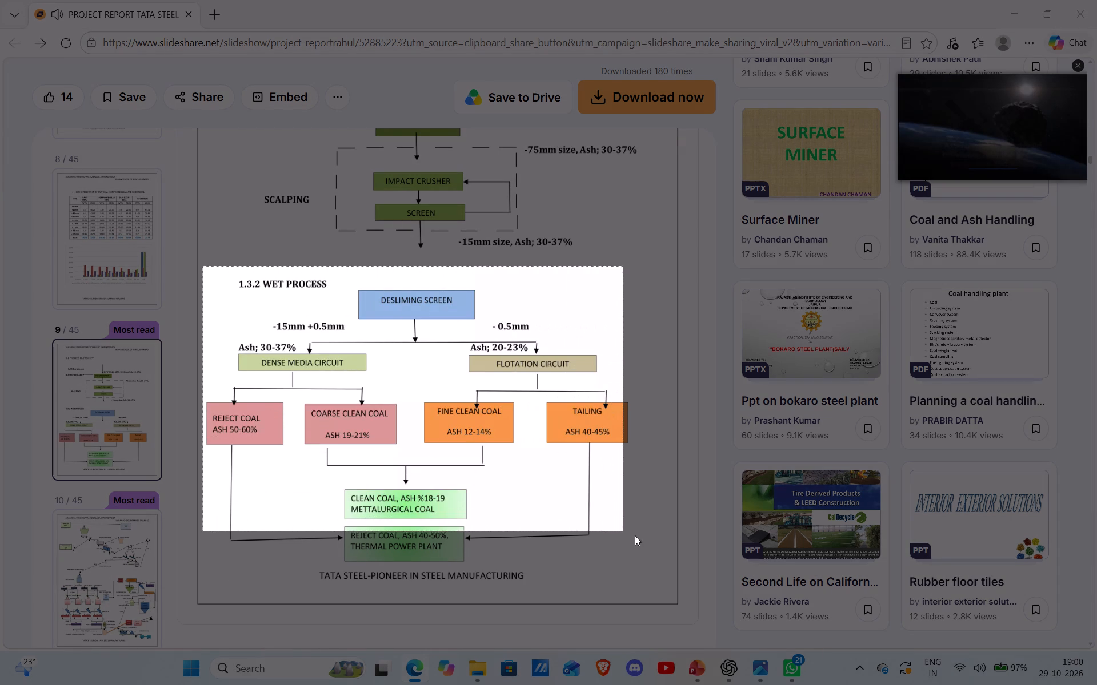
left_click_drag(635, 535, 649, 570)
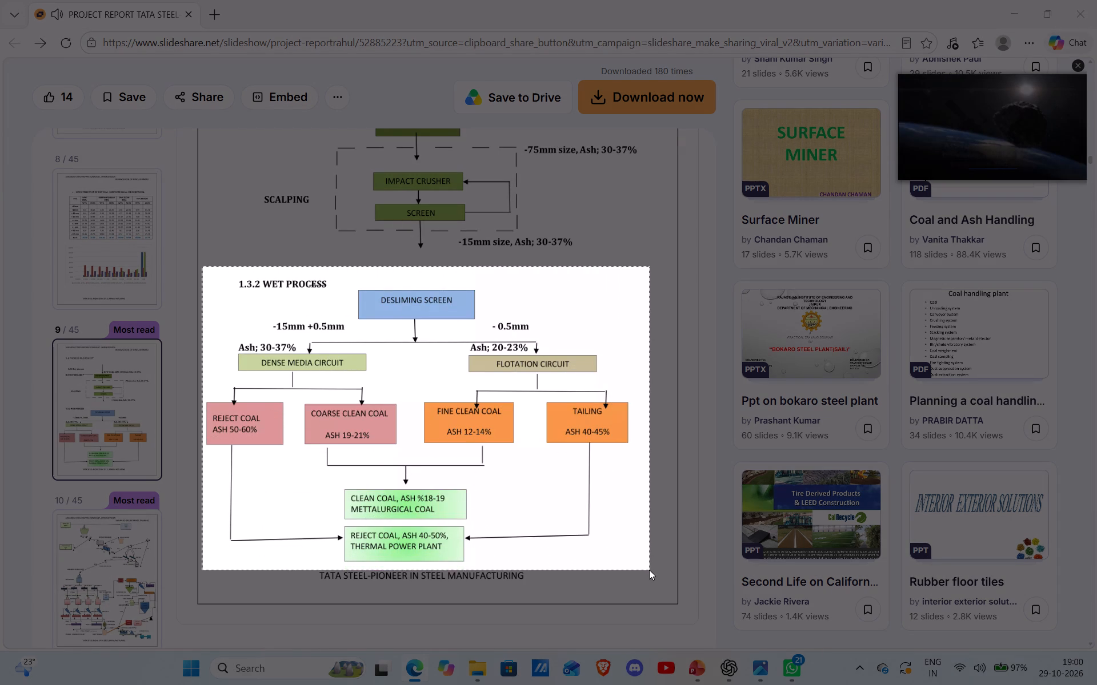
left_click_drag(649, 570, 639, 565)
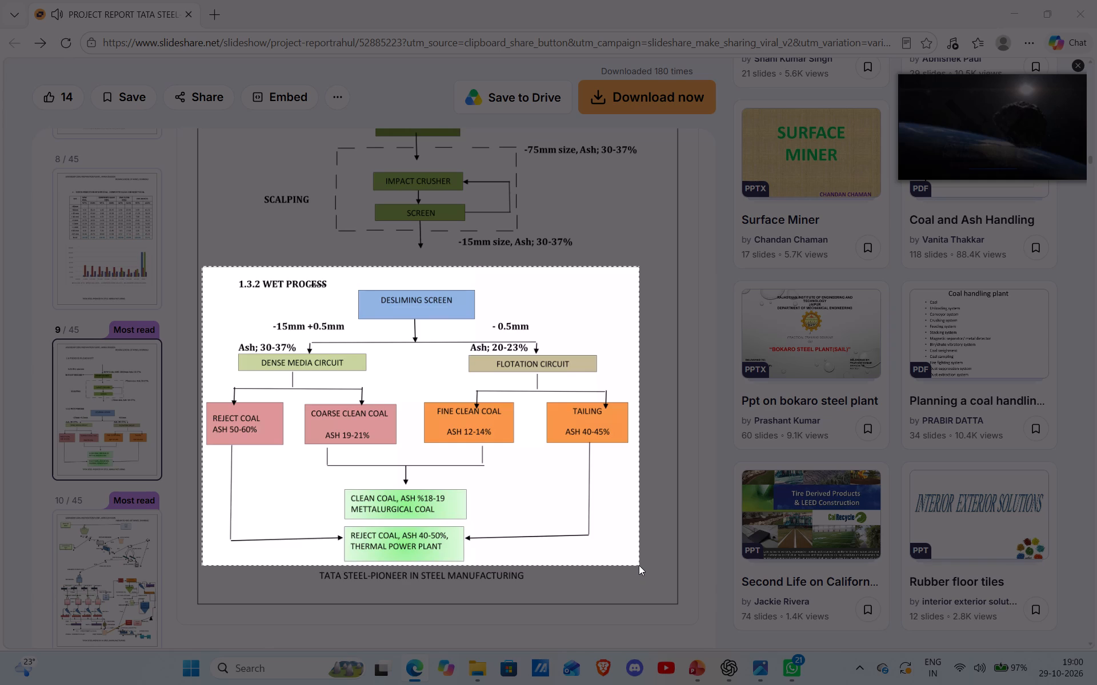
left_click_drag(639, 565, 635, 566)
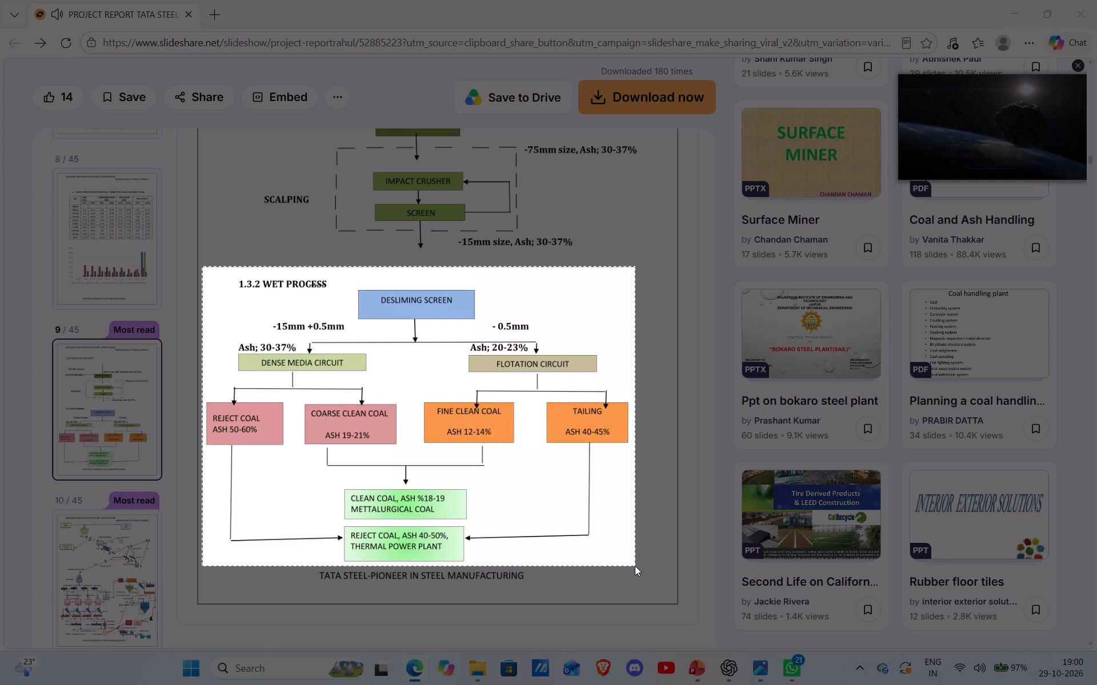
left_click_drag(635, 566, 633, 568)
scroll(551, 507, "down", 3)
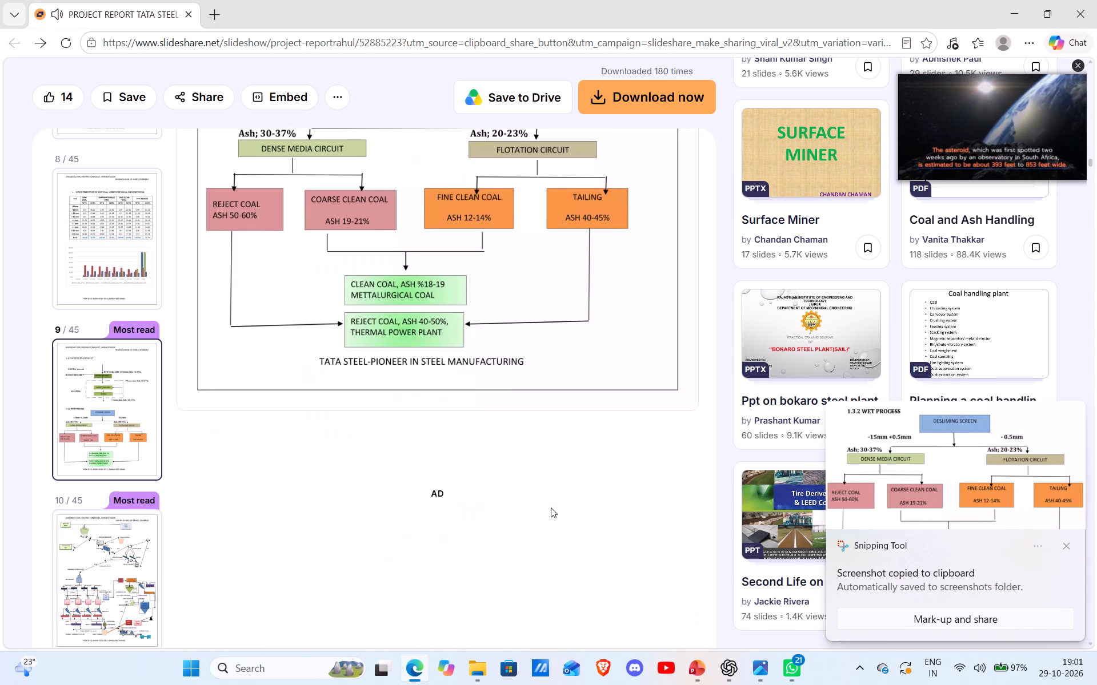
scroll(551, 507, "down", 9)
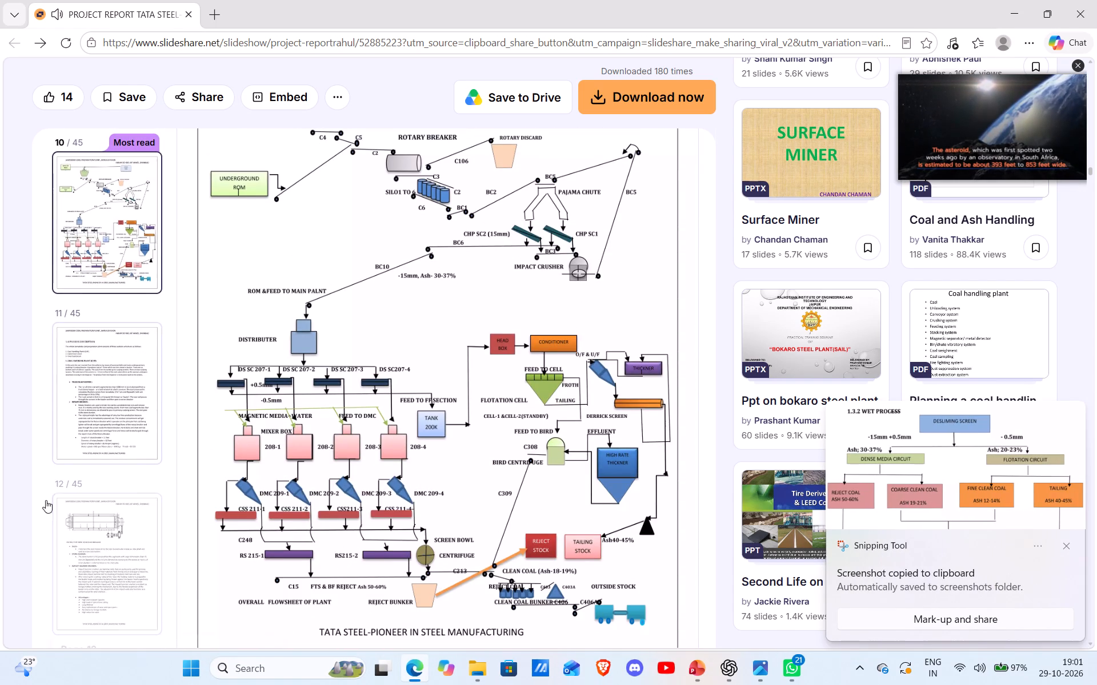
Switch to the Jamadoba Coal Washery-Tata Steel presentation in PowerPoint and select the blank slide 3.
left_click(704, 681)
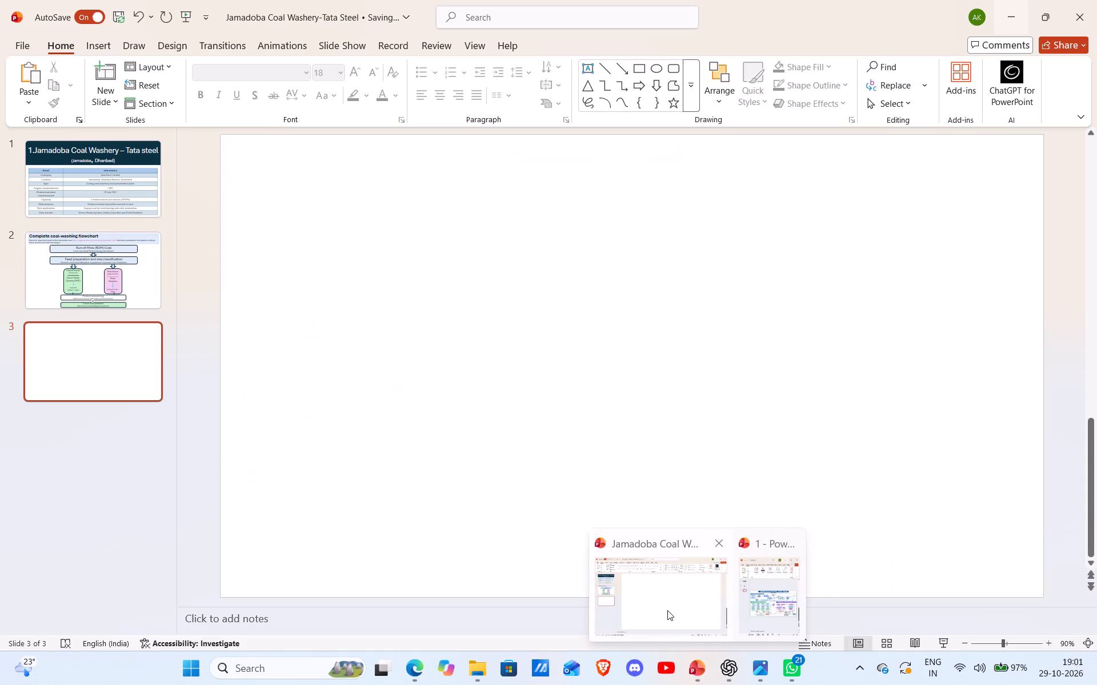
left_click(680, 604)
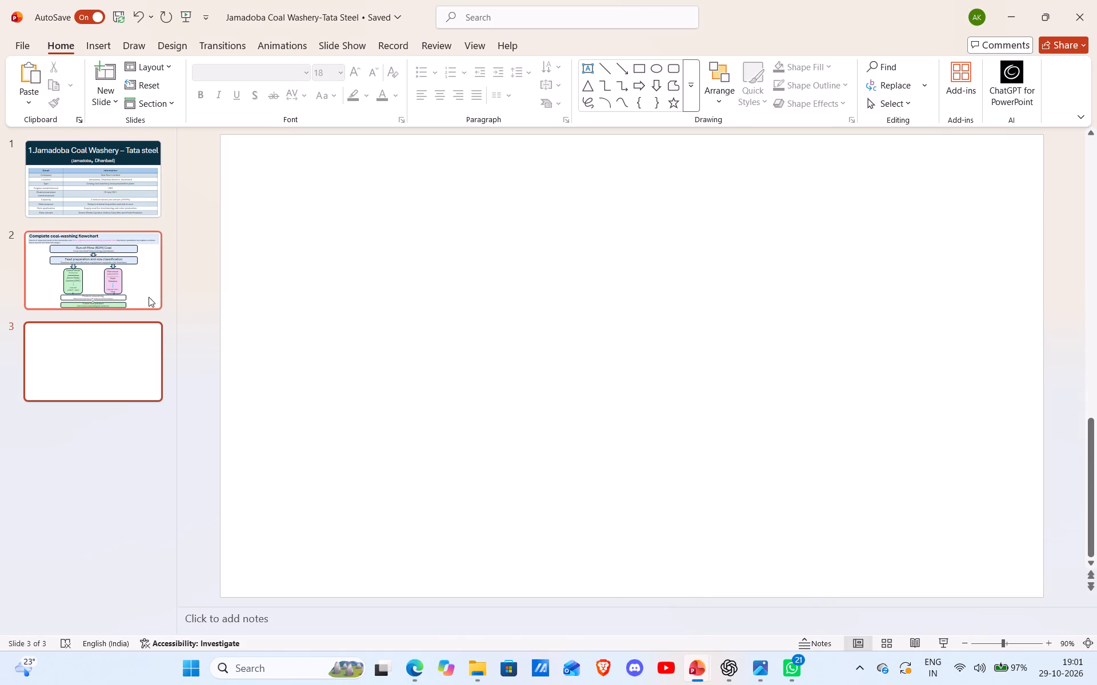
left_click(130, 298)
left_click(129, 352)
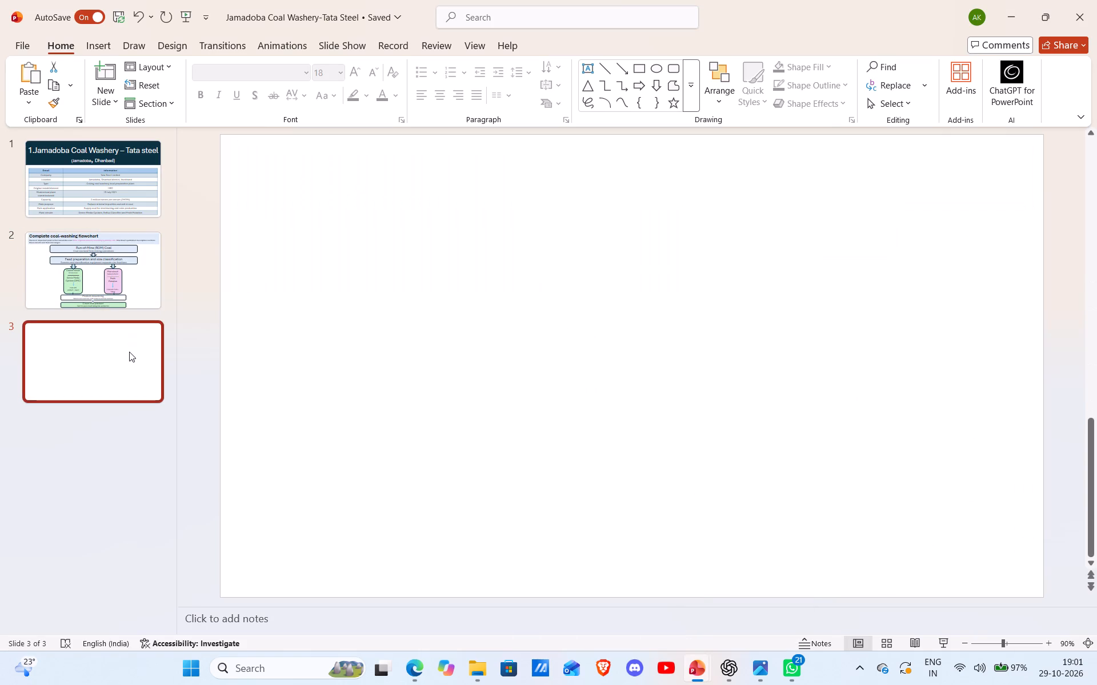
Bring up the WhatsApp image of the plant flowsheet in Photos and close it.
left_click(751, 667)
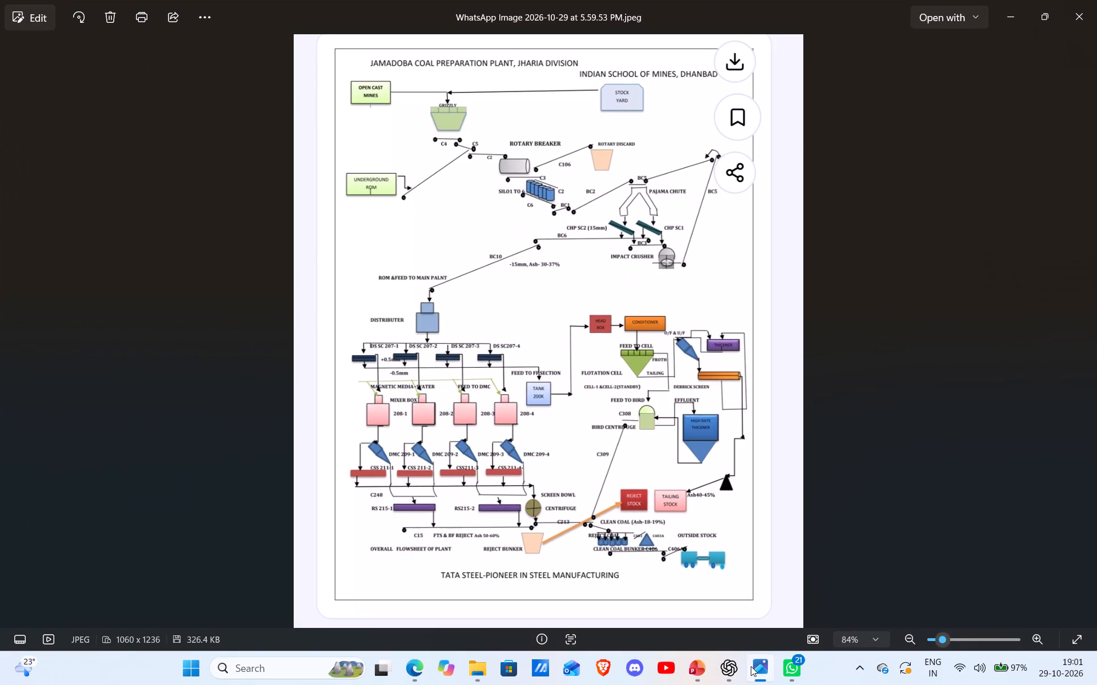
left_click(1077, 3)
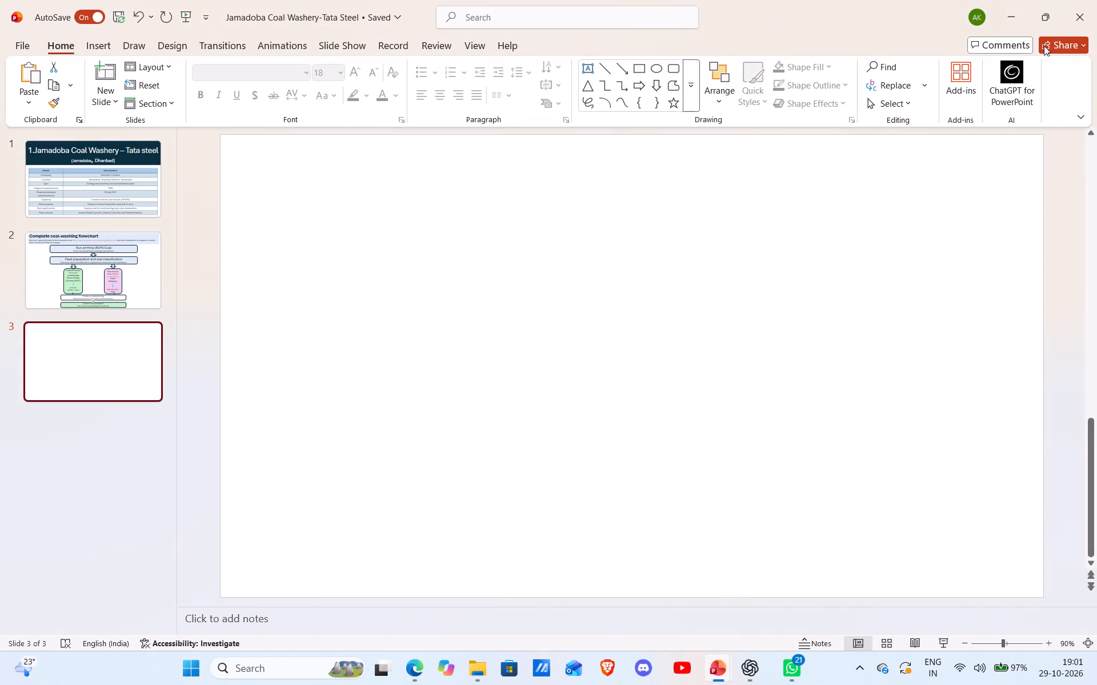
Search the computer for the Pictures folder and open its Screenshots subfolder in File Explorer.
left_click(329, 668)
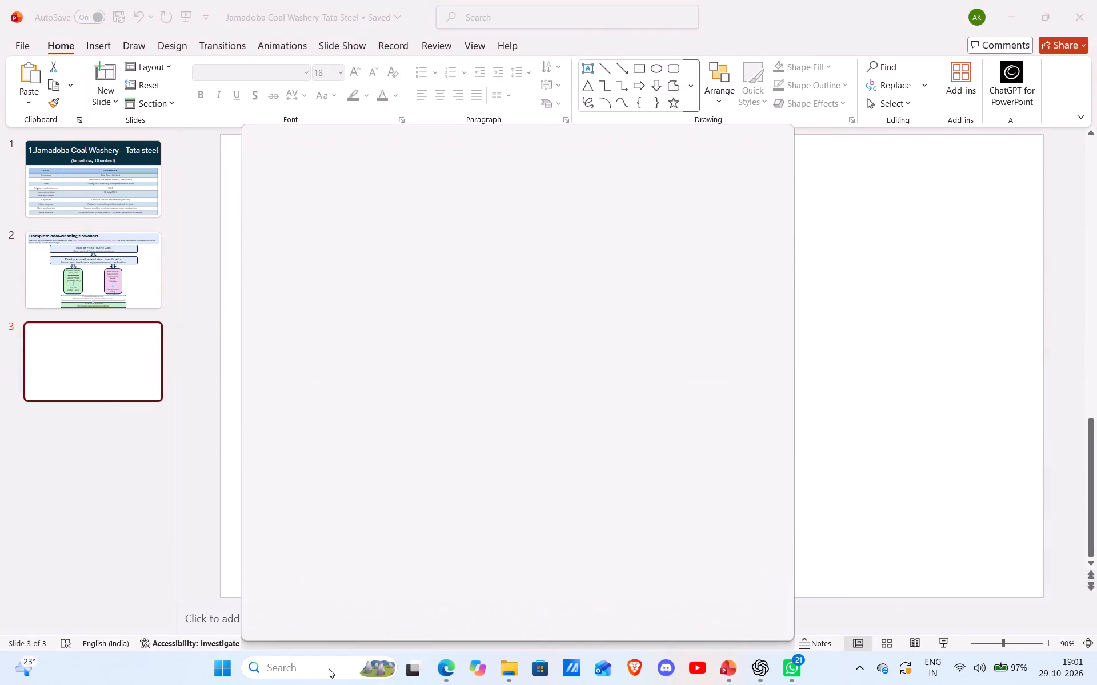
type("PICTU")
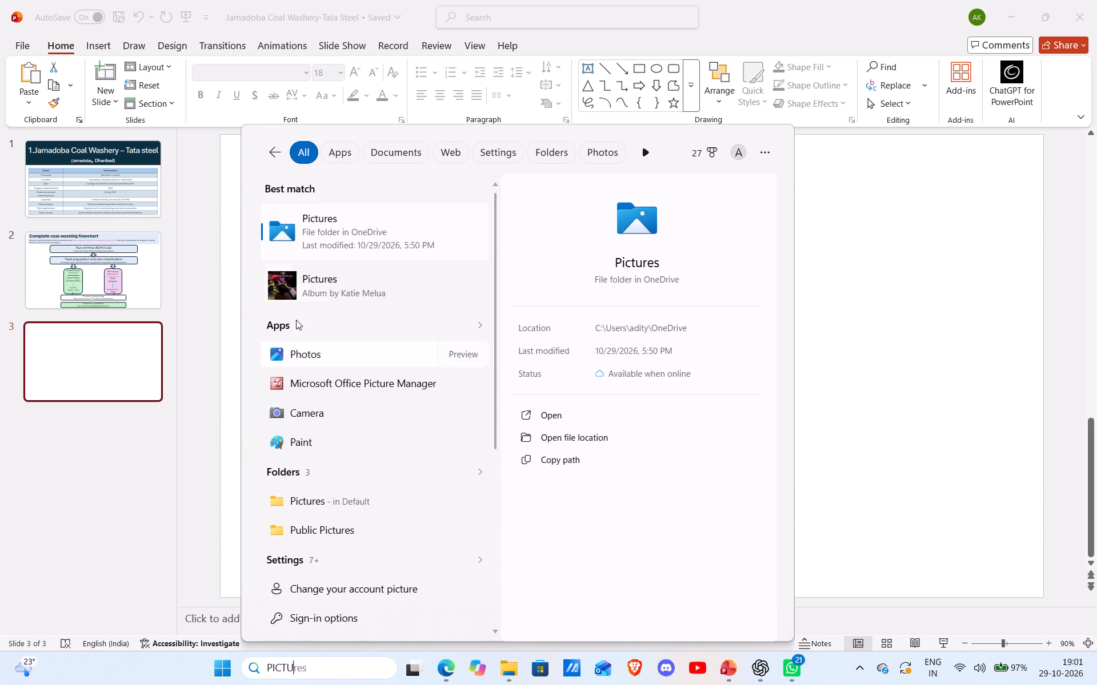
left_click(327, 213)
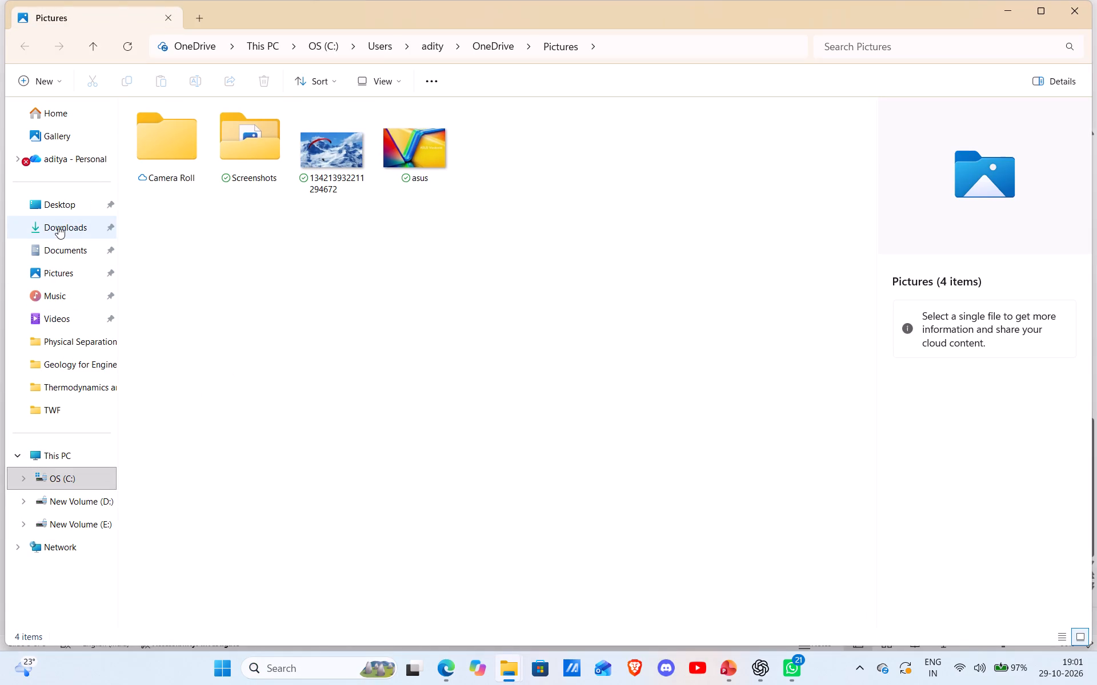
left_click(70, 282)
left_click(229, 142)
double_click(230, 142)
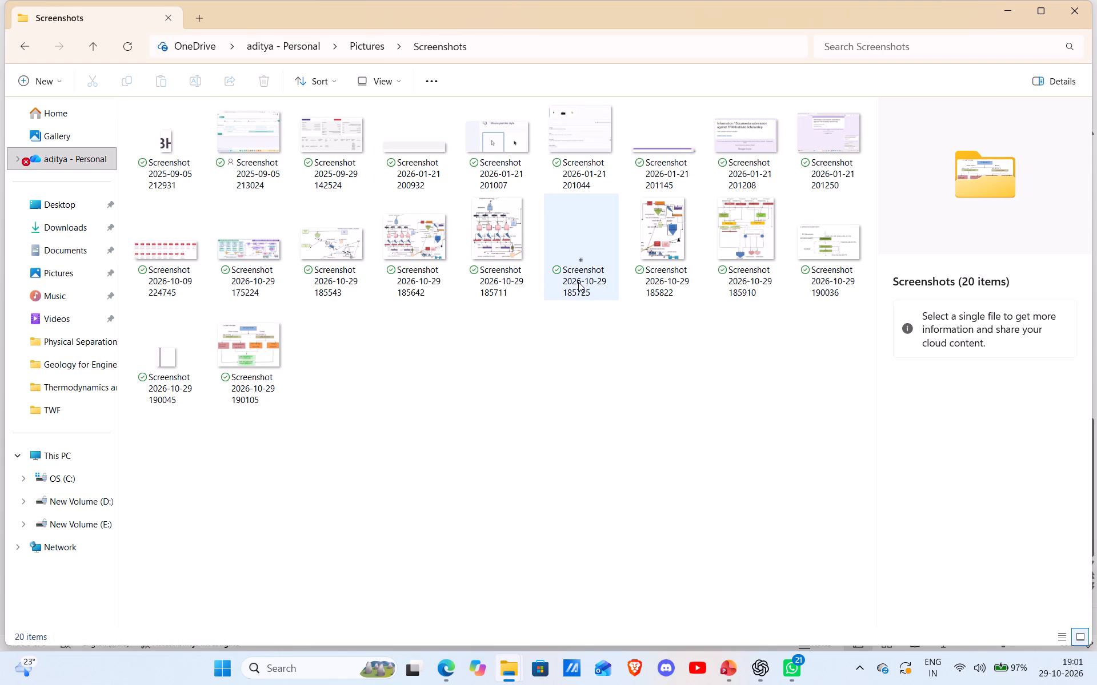
left_click(578, 282)
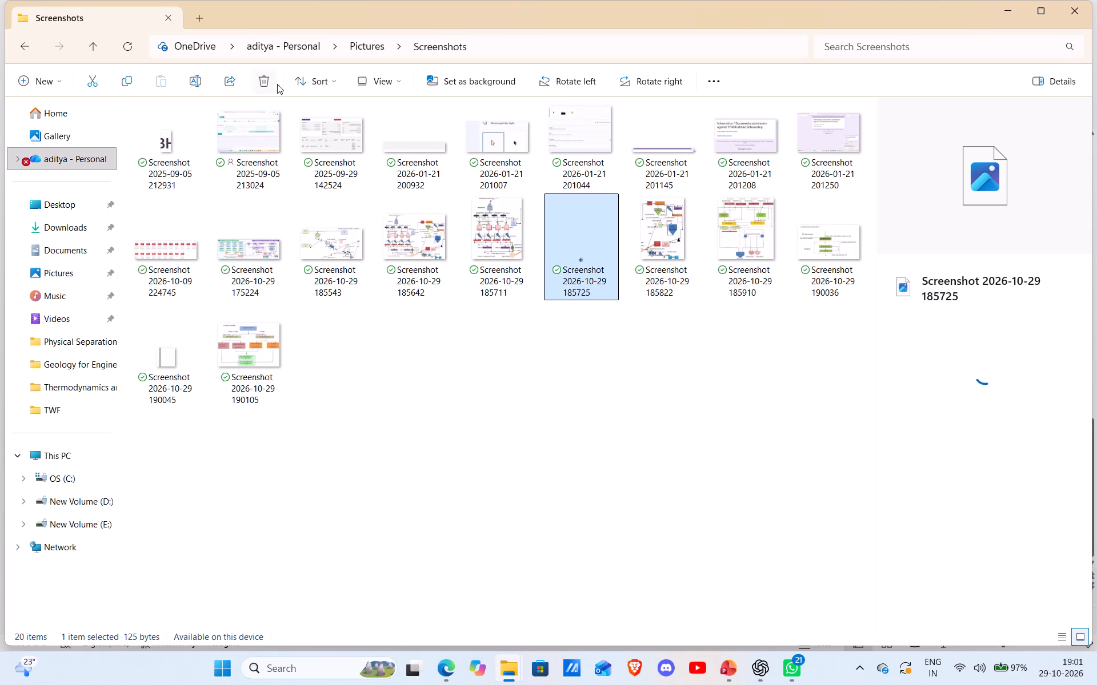
left_click(261, 79)
left_click(186, 134)
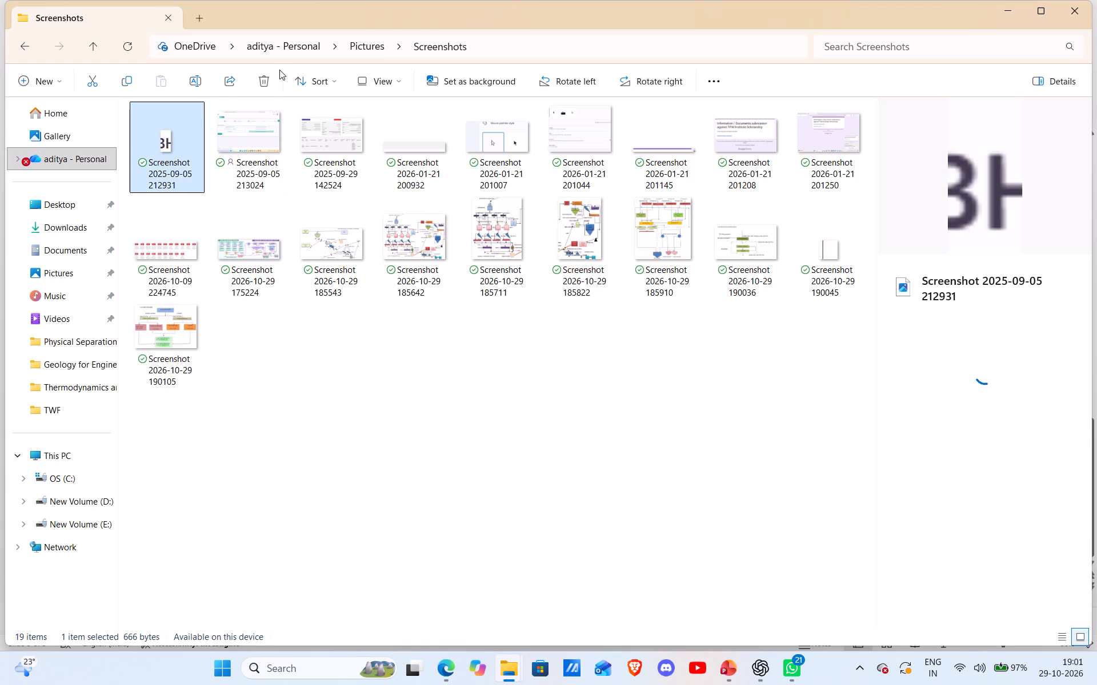
left_click(267, 79)
double_click(343, 127)
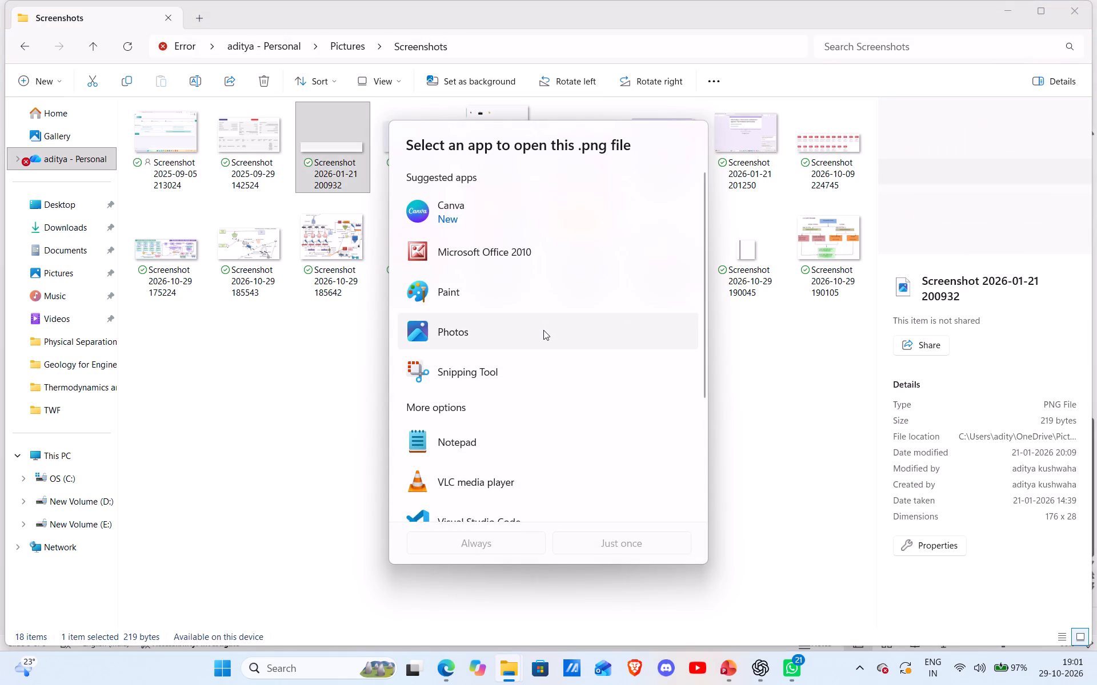
scroll(543, 332, "down", 5)
scroll(543, 332, "up", 4)
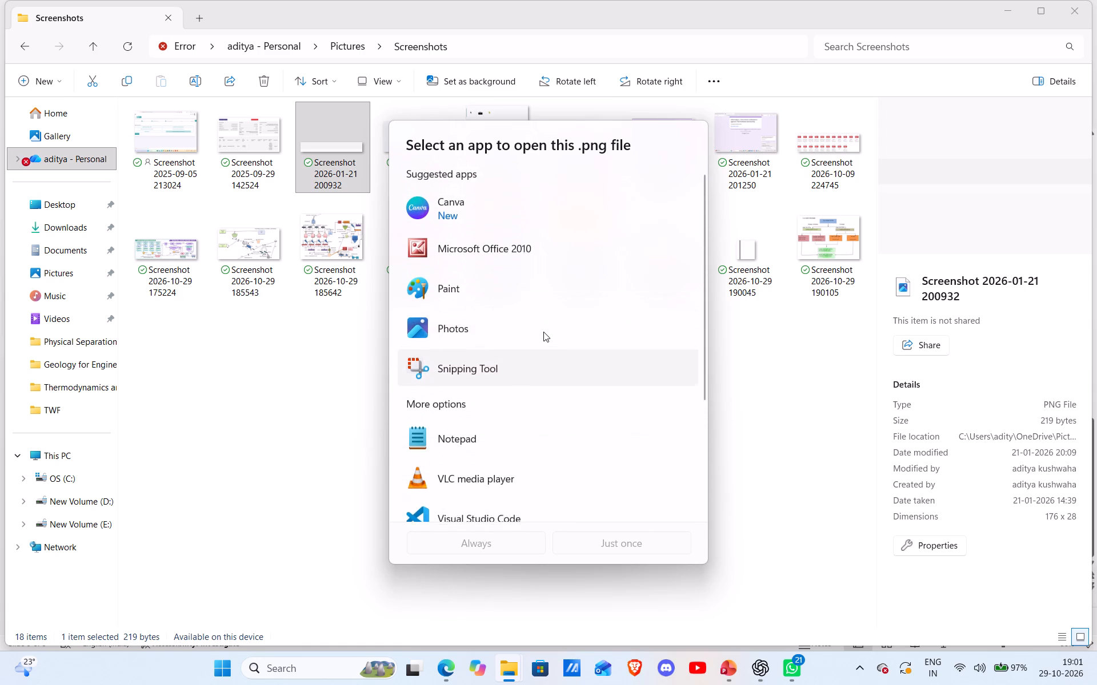
double_click(539, 333)
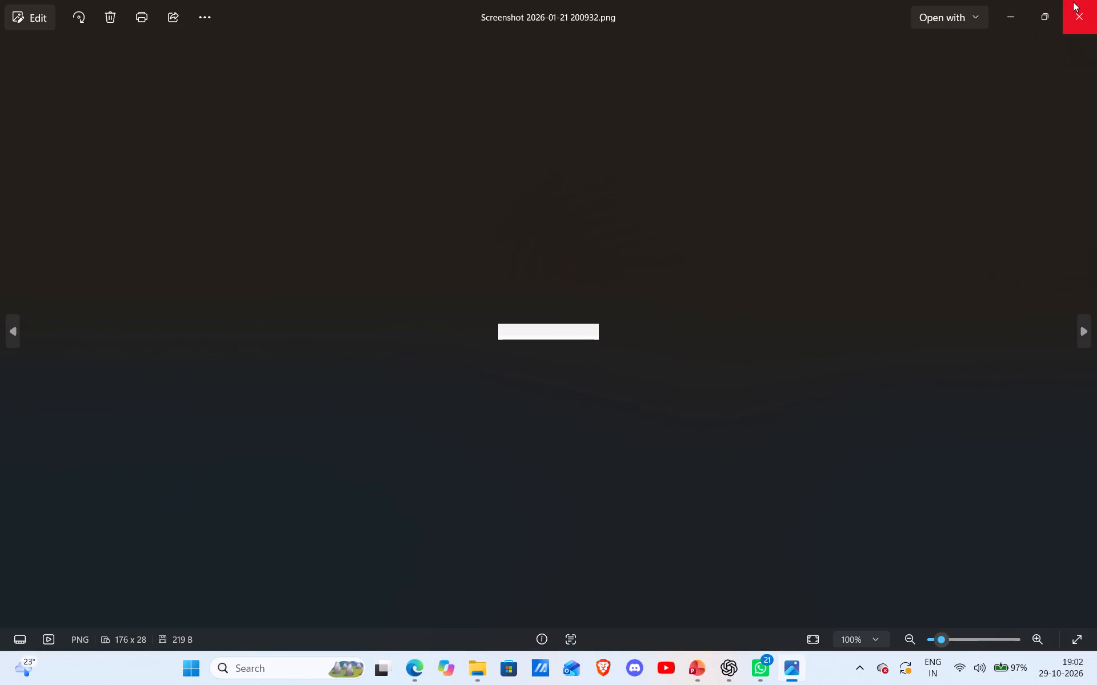
left_click(1073, 1)
left_click(257, 81)
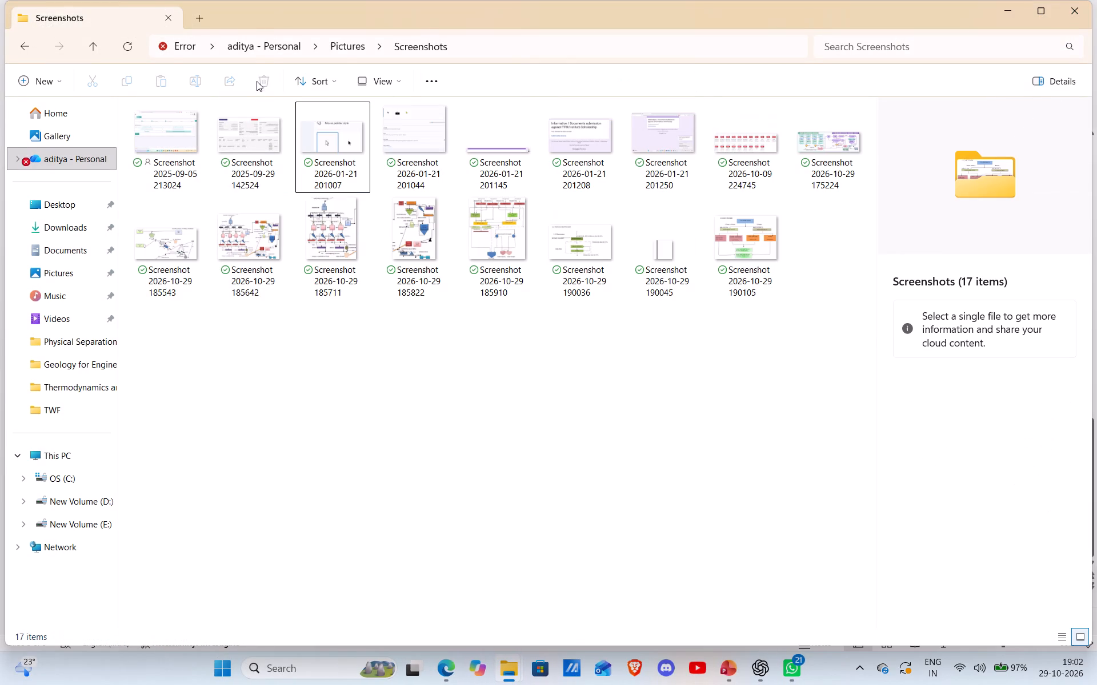
double_click(347, 117)
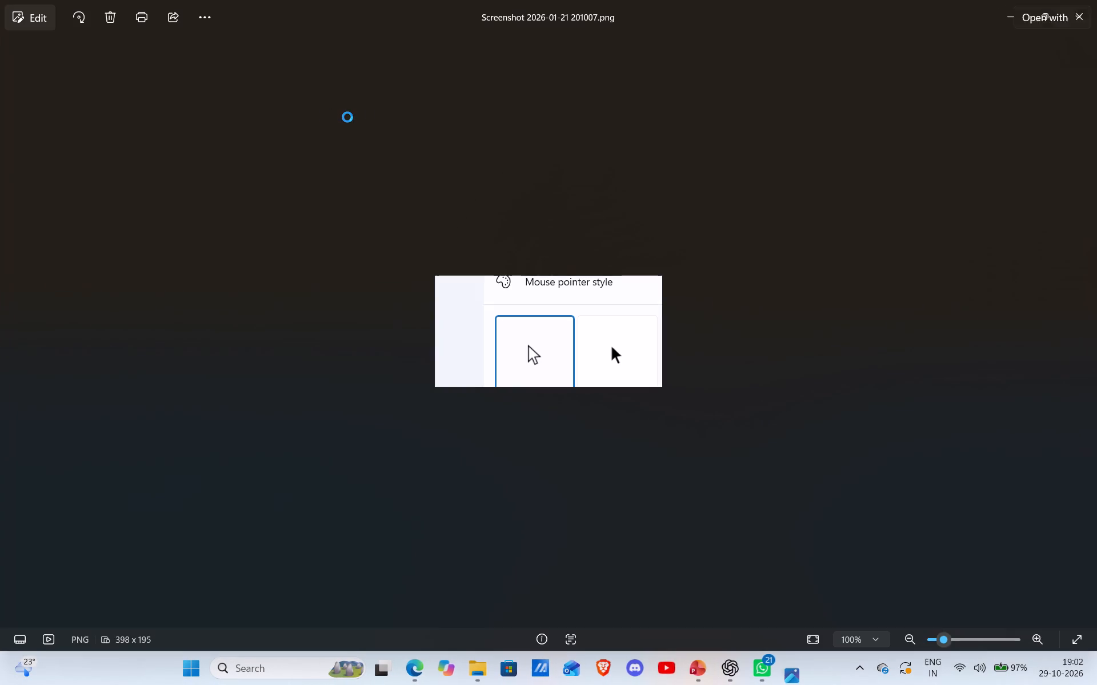
left_click(1096, 0)
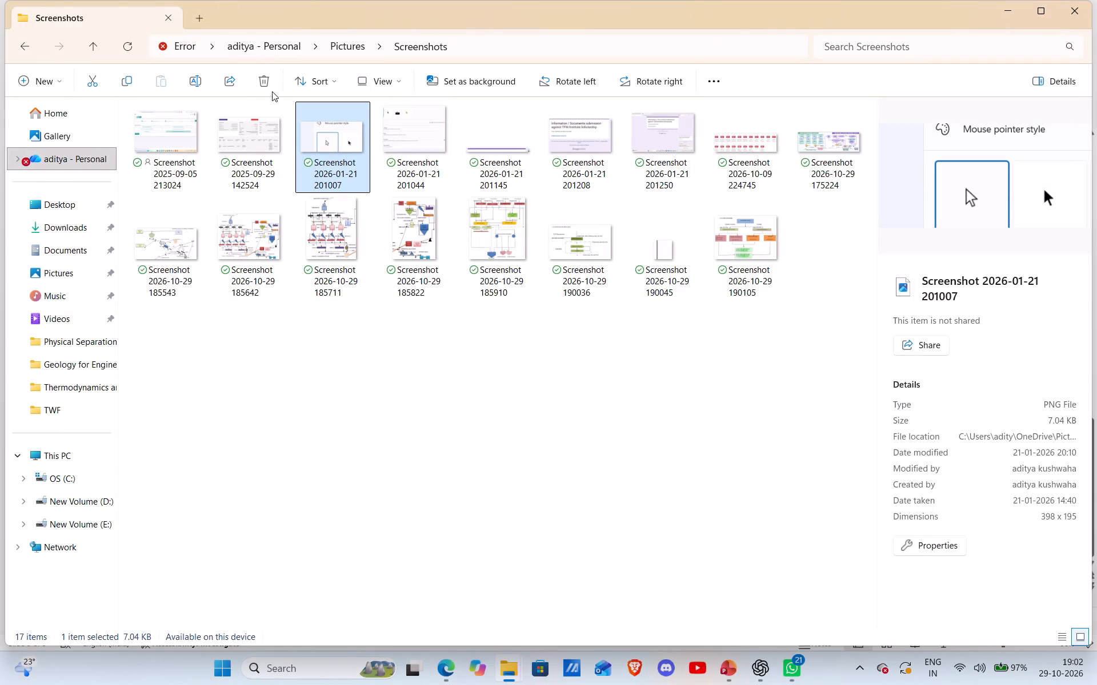
left_click(269, 84)
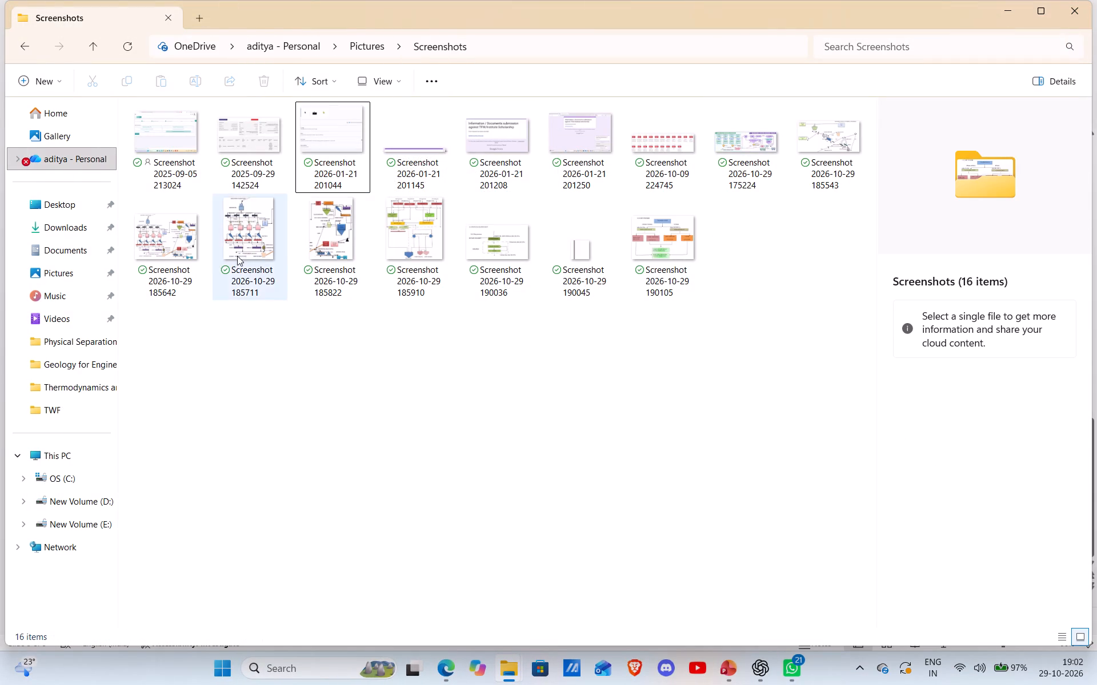
double_click(193, 271)
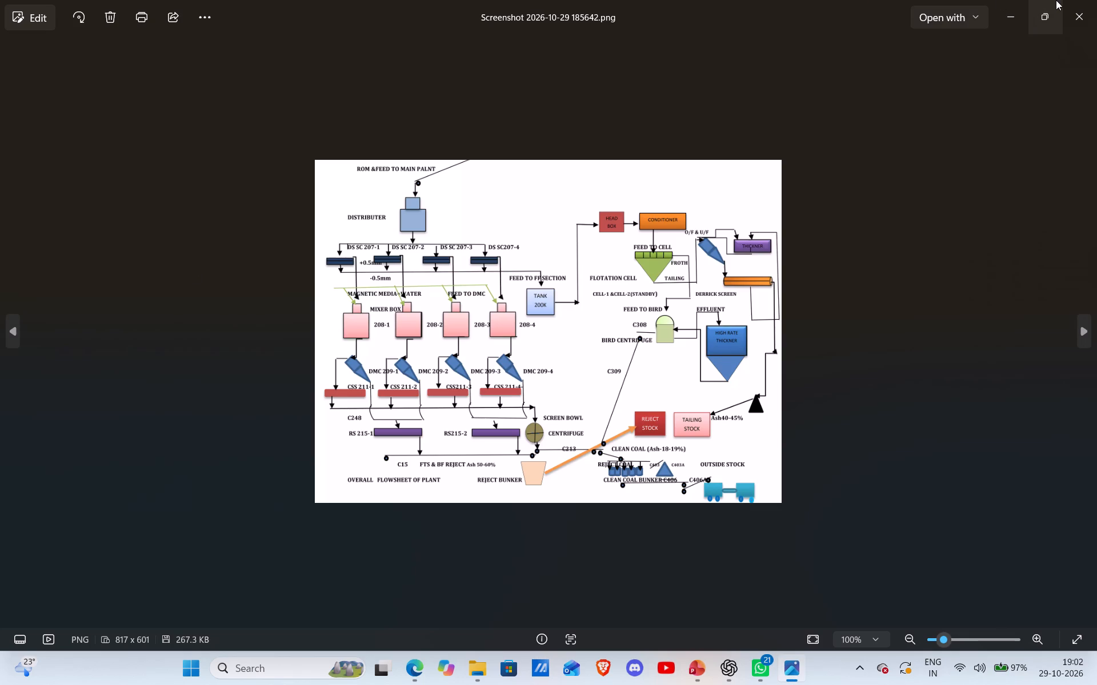
left_click(1096, 0)
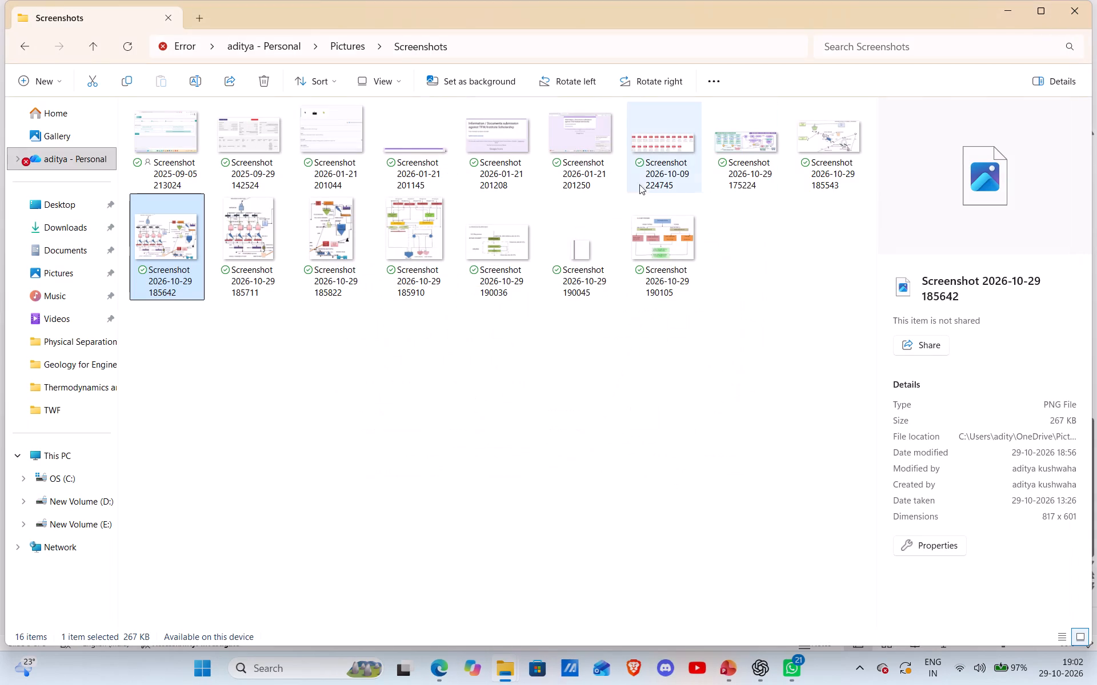
double_click(686, 238)
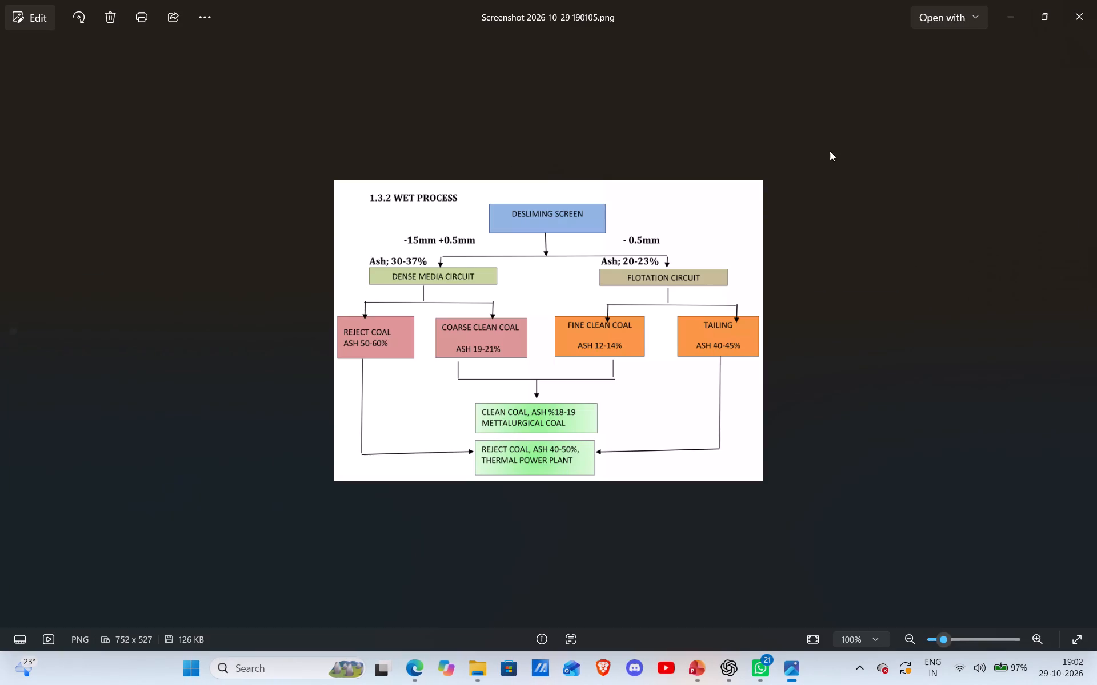
left_click(1078, 0)
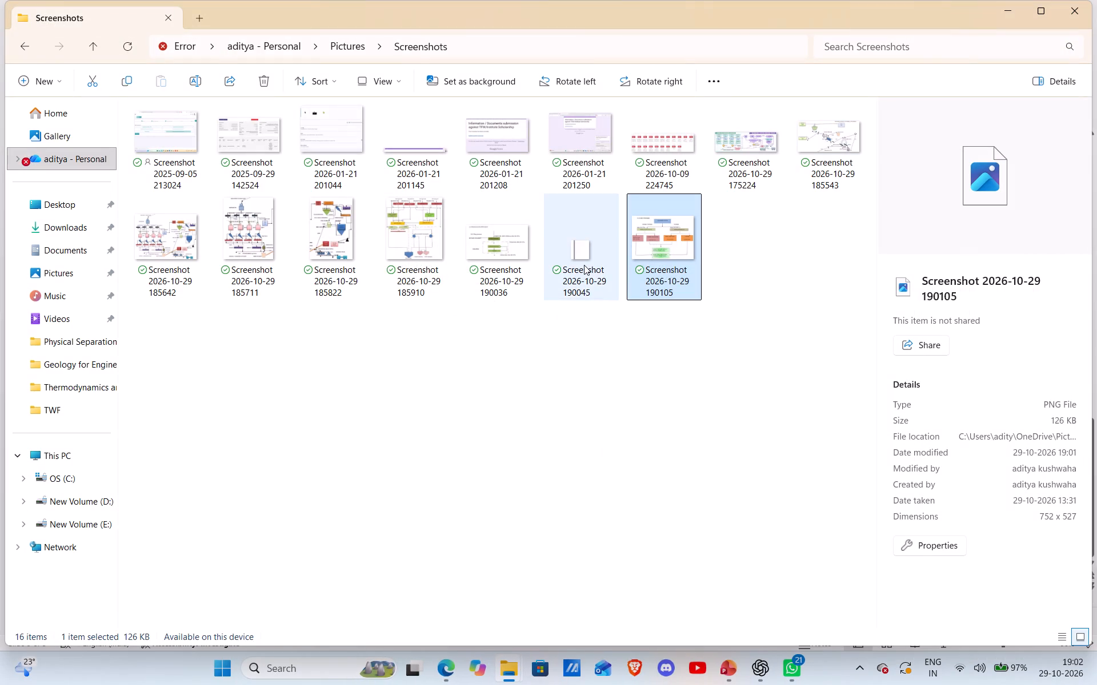
left_click(584, 265)
left_click(263, 75)
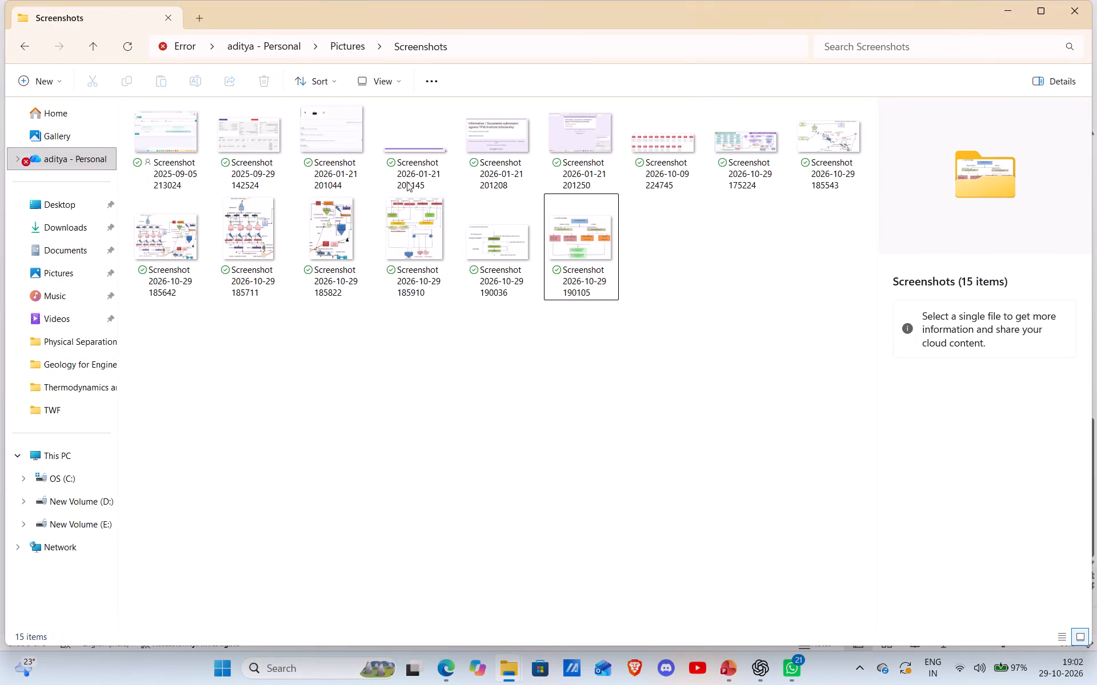
Review the captured Dry process, media recovery and flotation circuit screenshots one by one in Photos.
double_click(487, 200)
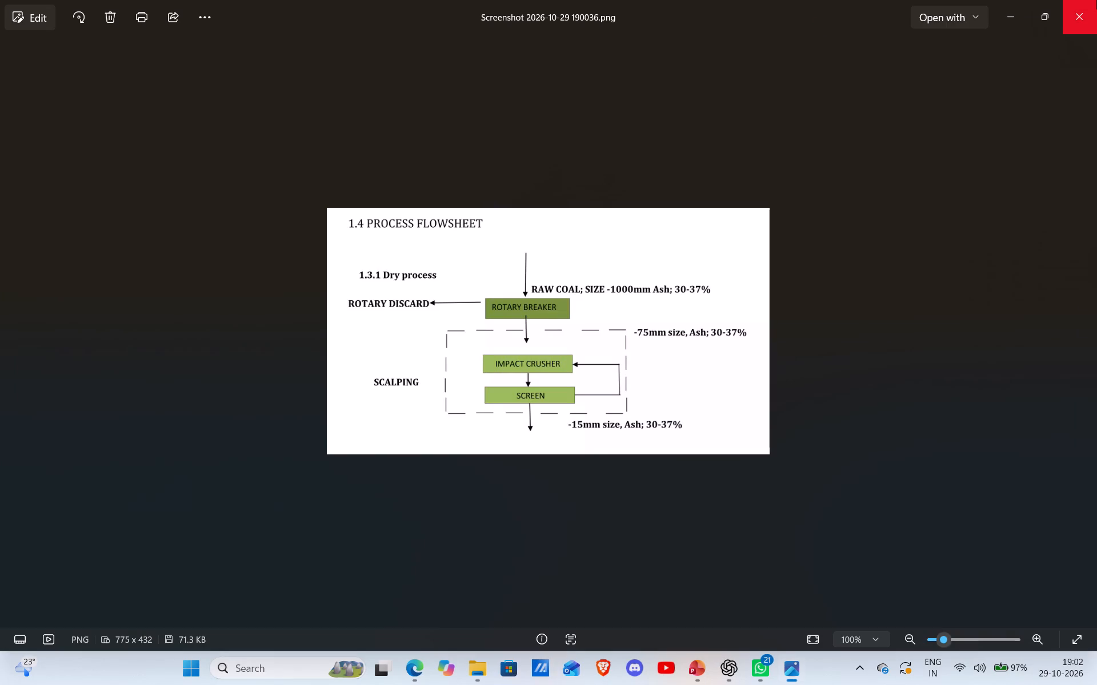
left_click(1096, 0)
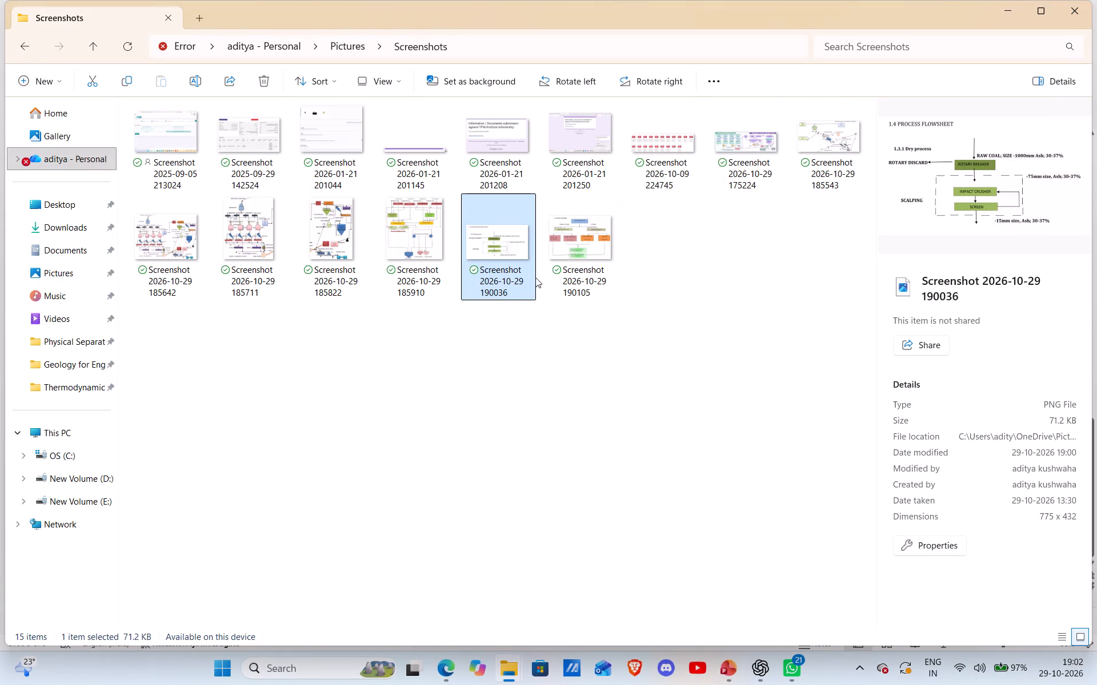
double_click(414, 265)
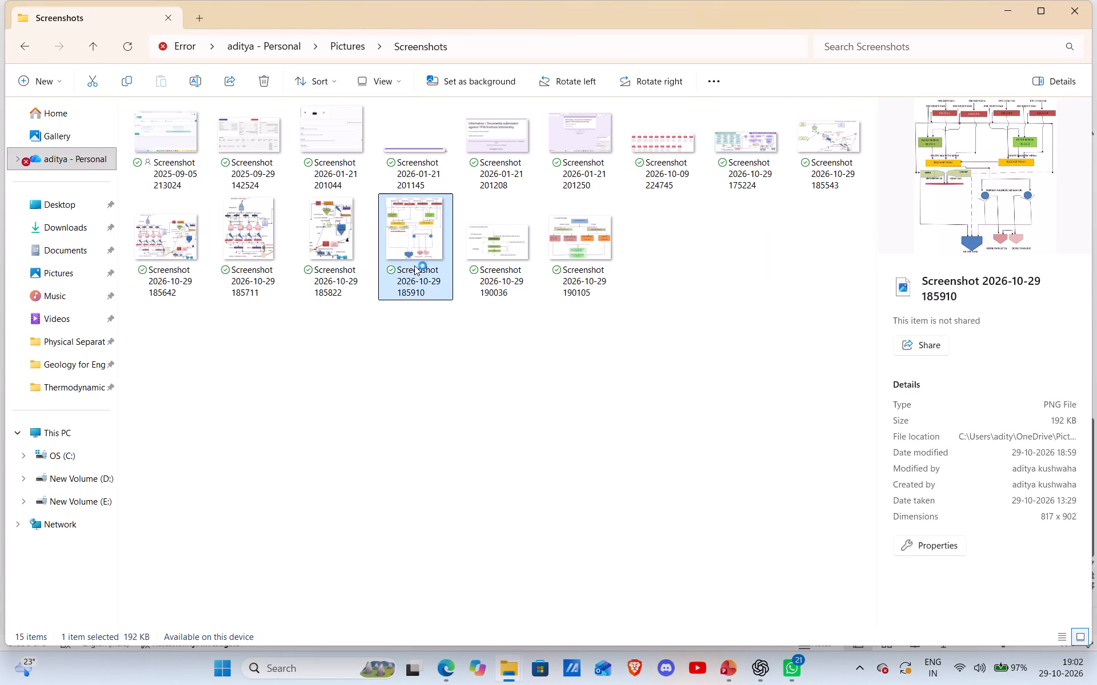
left_click(1096, 0)
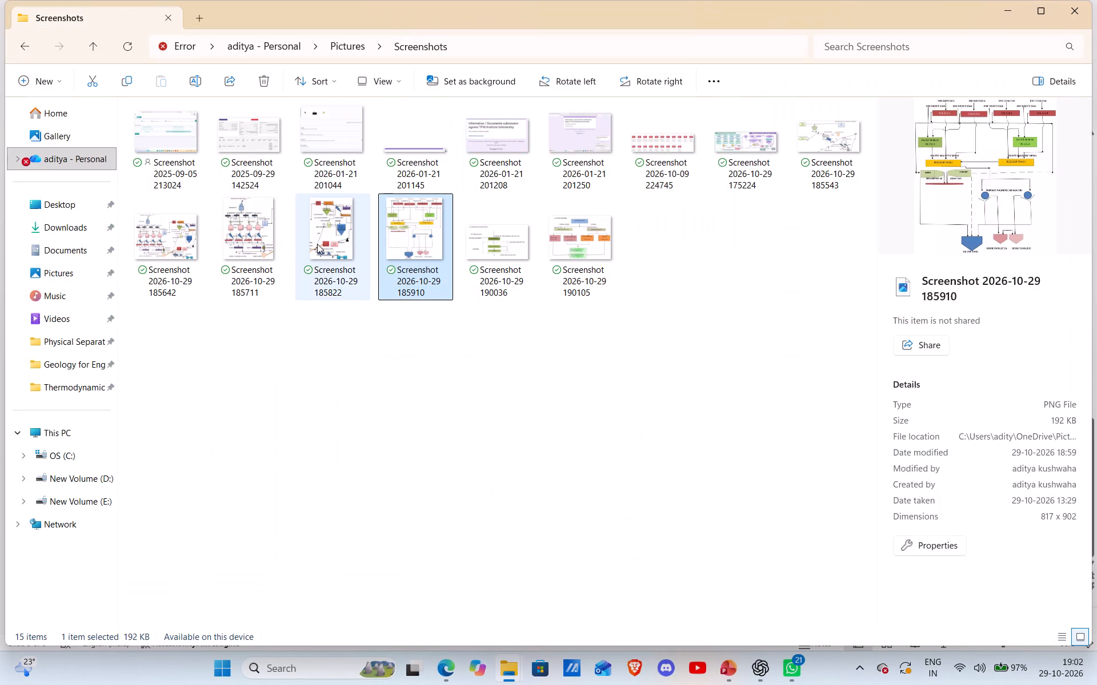
double_click(330, 237)
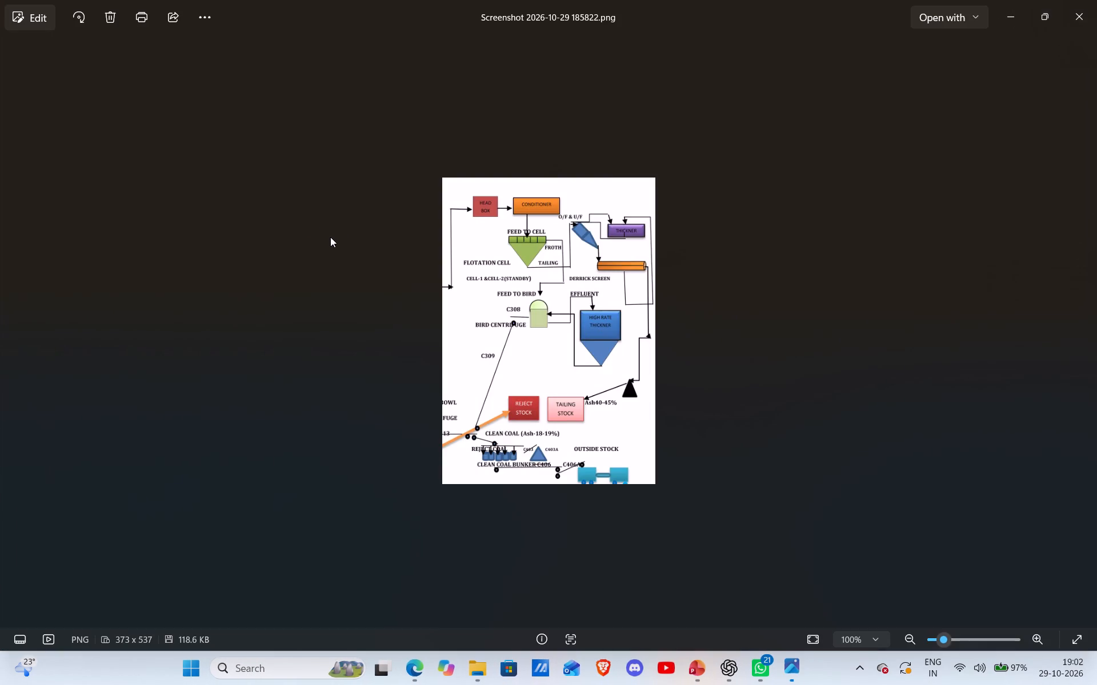
left_click(1096, 1)
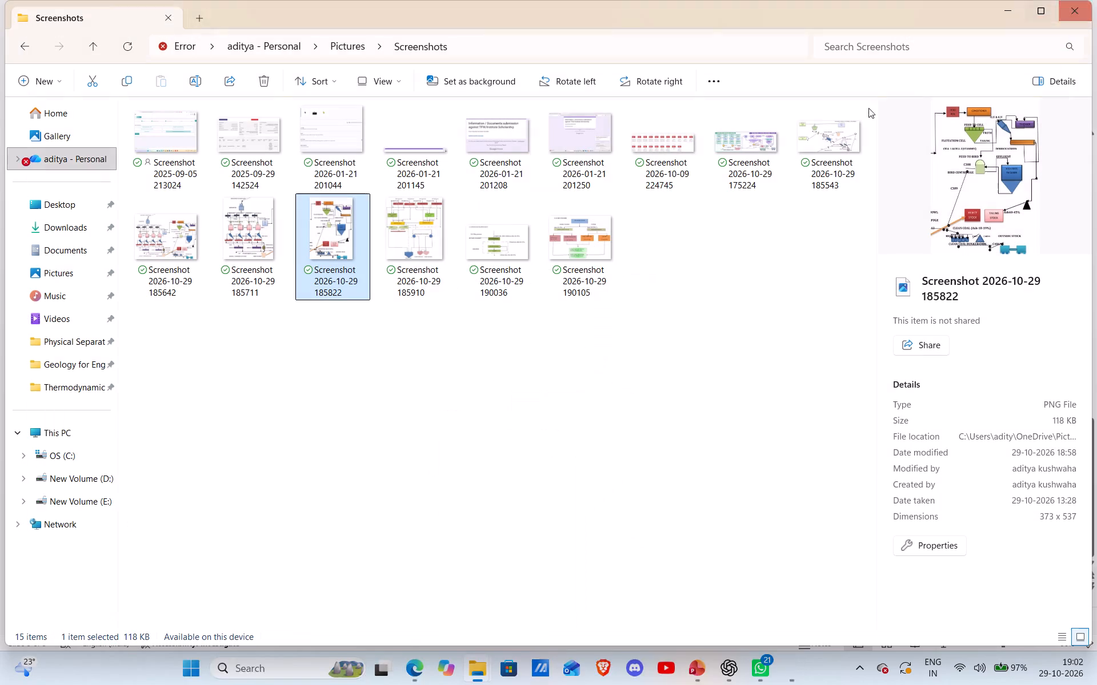
double_click(246, 259)
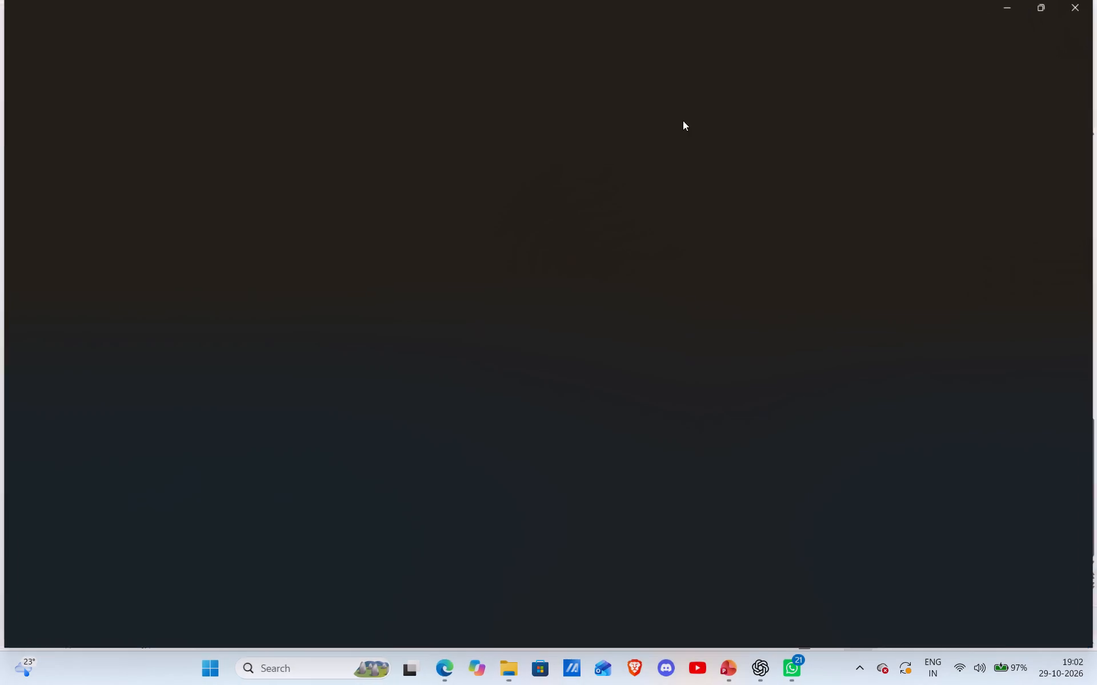
left_click(1096, 1)
double_click(182, 256)
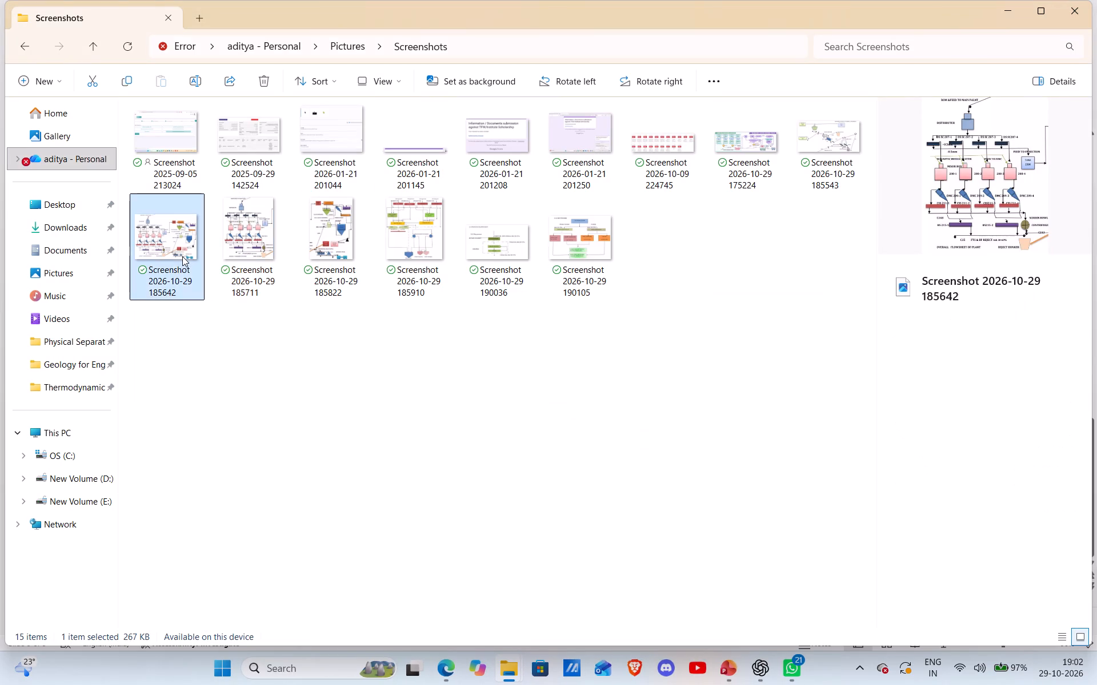
left_click(1096, 0)
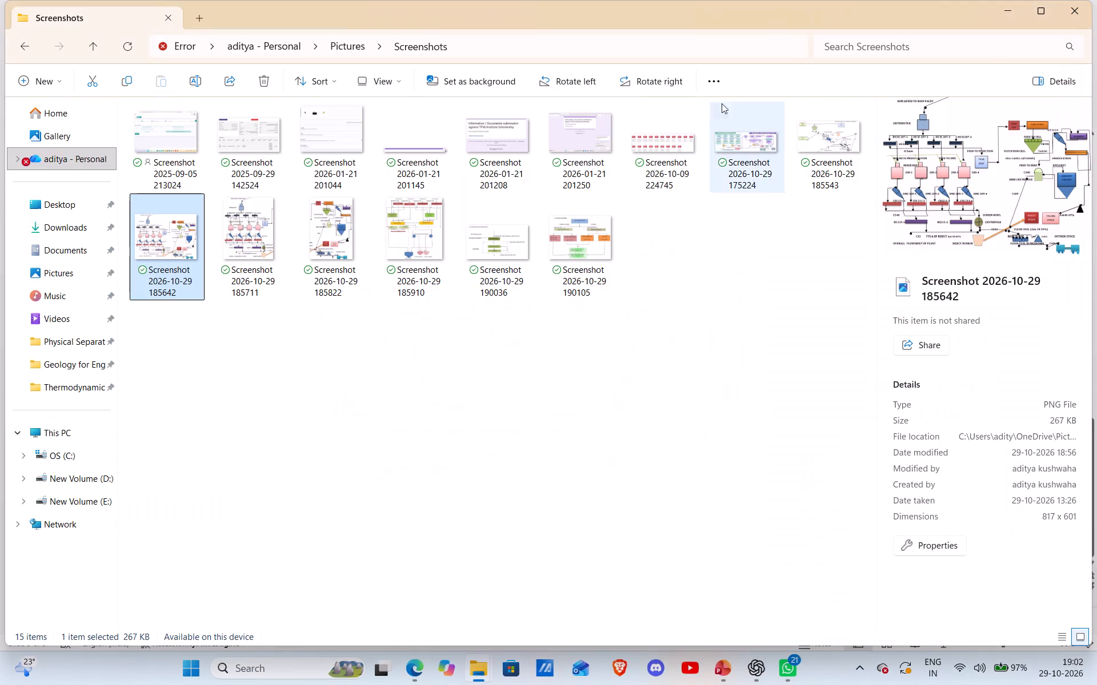
double_click(819, 118)
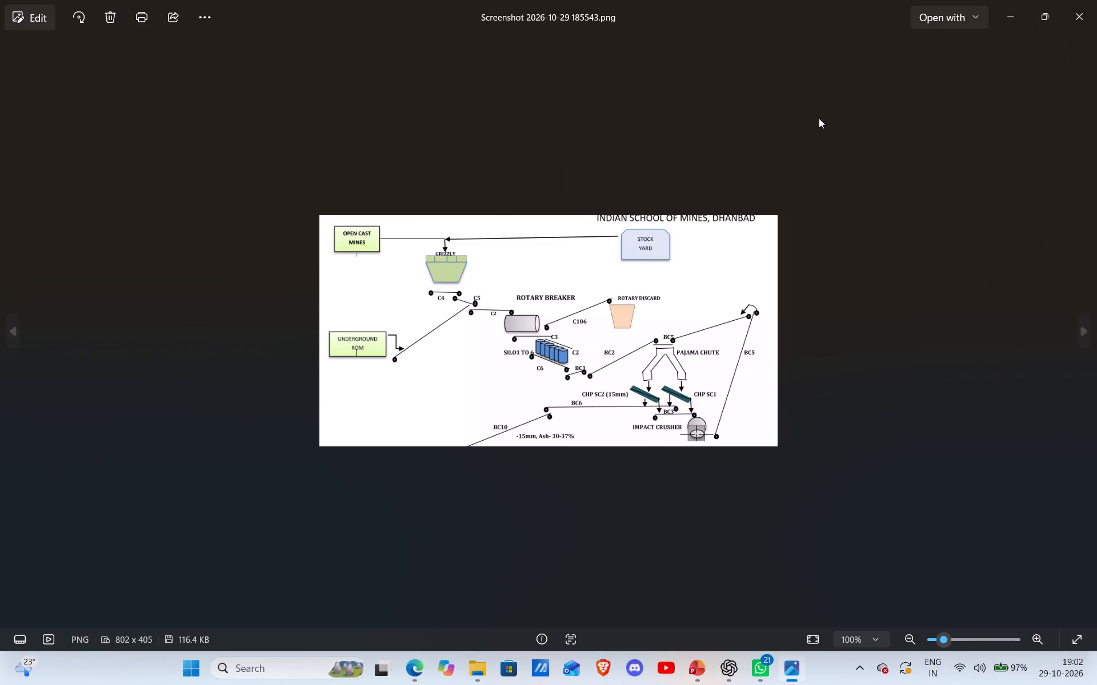
left_click(1096, 0)
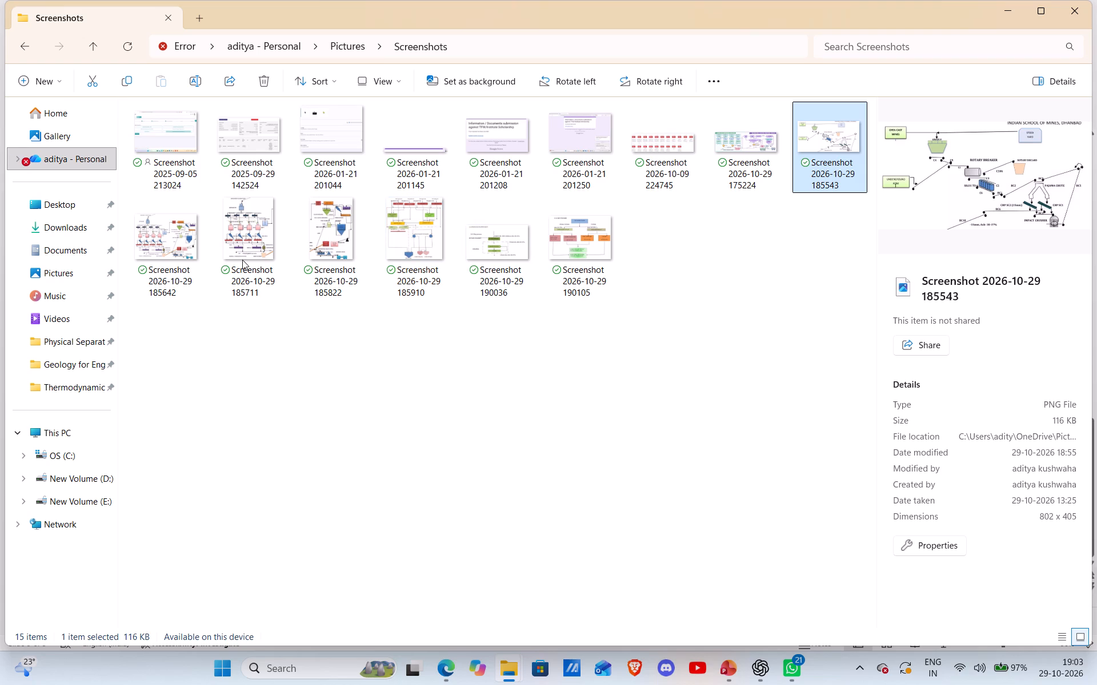
left_click(170, 258)
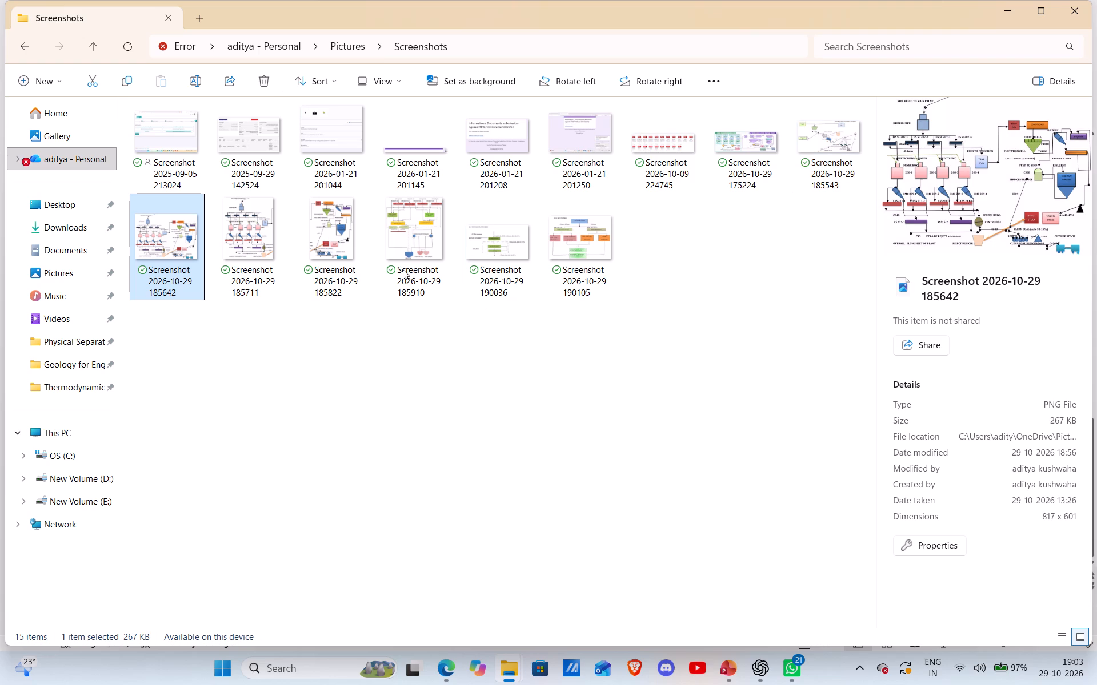
left_click(490, 260)
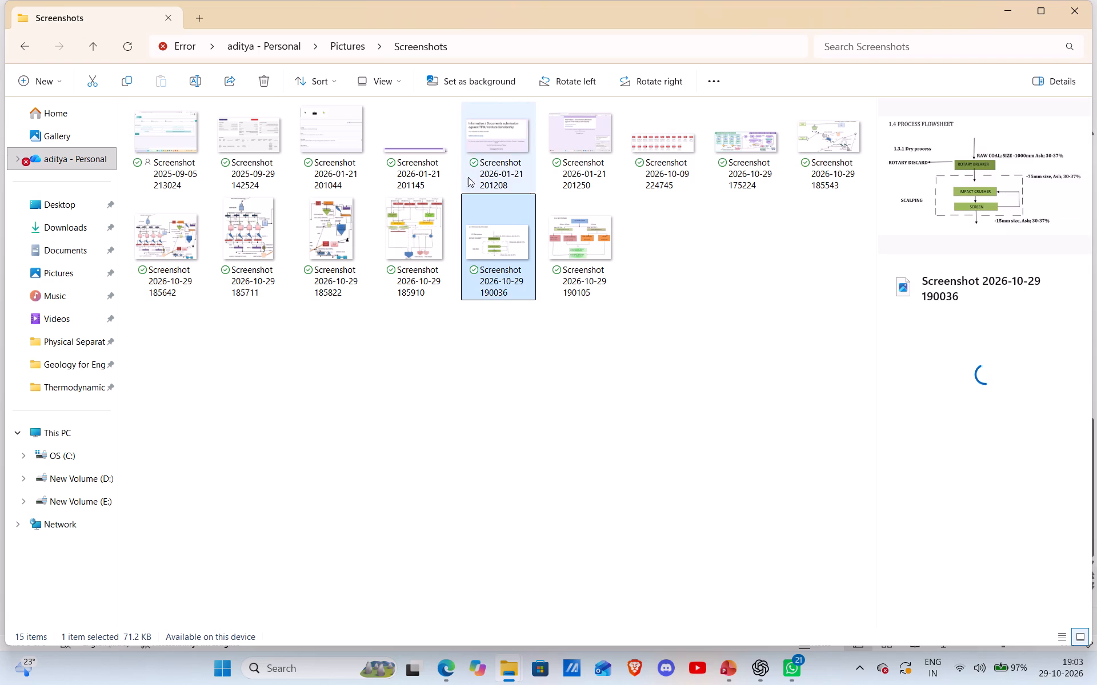
right_click(503, 239)
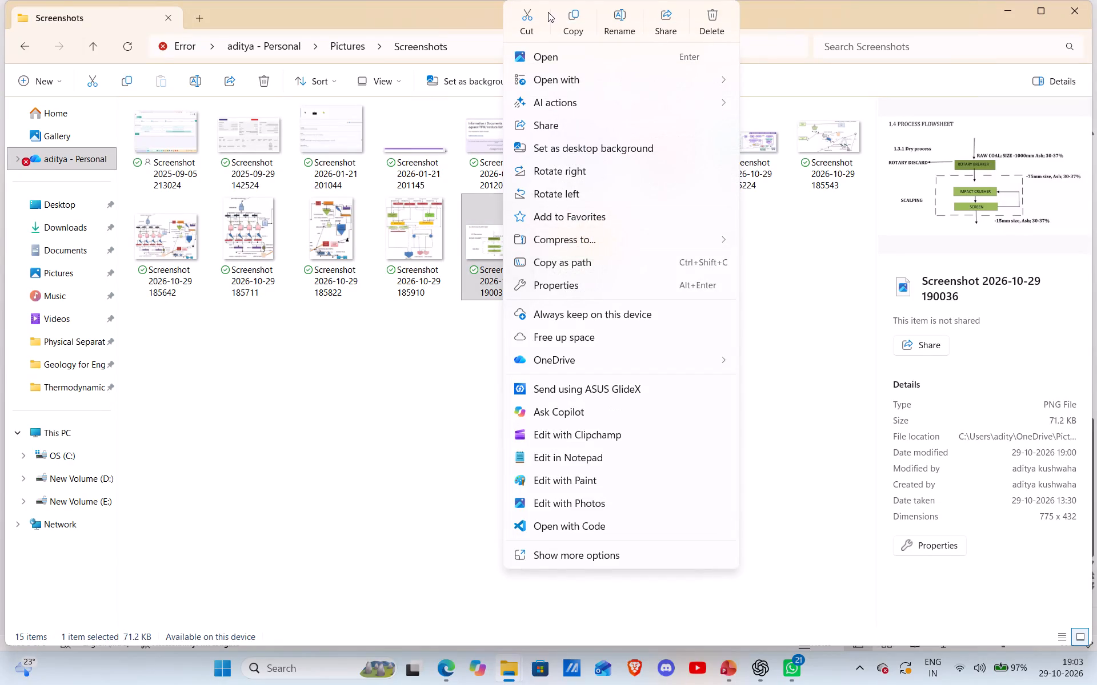
left_click(562, 13)
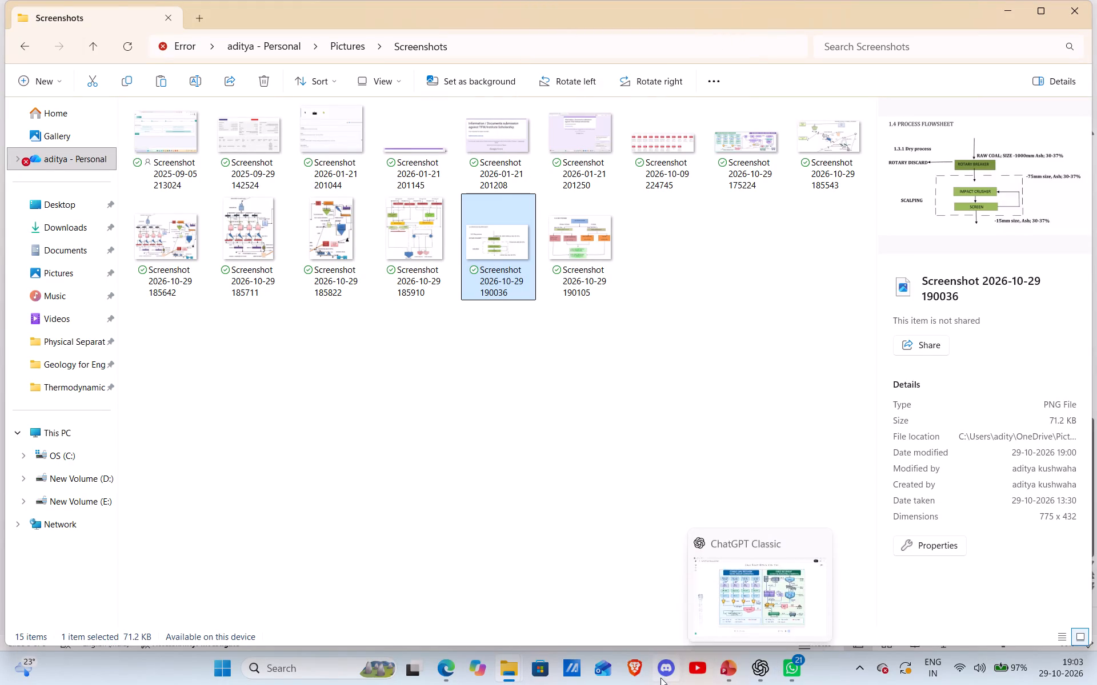
left_click(719, 667)
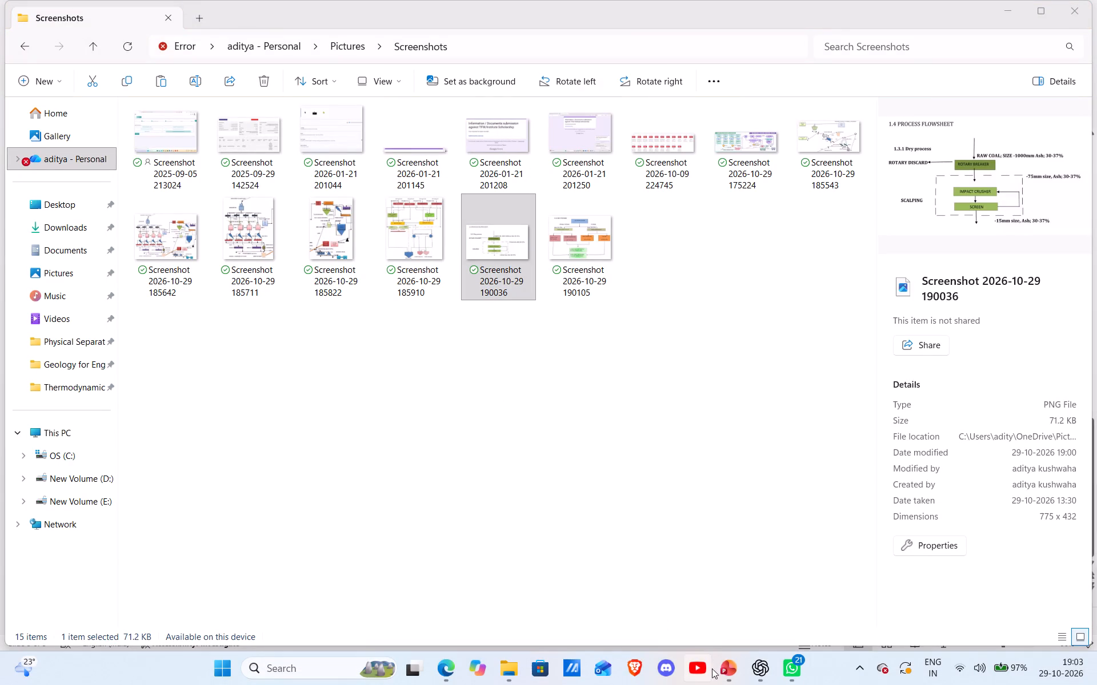
left_click(721, 663)
left_click(708, 611)
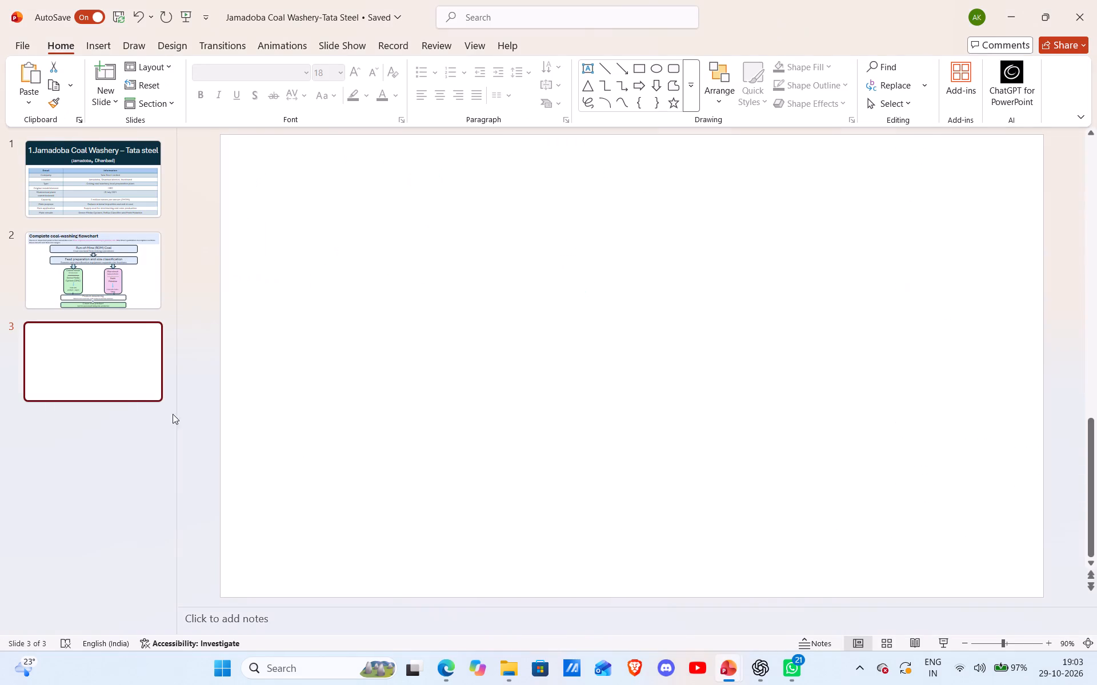
left_click(117, 378)
right_click(312, 297)
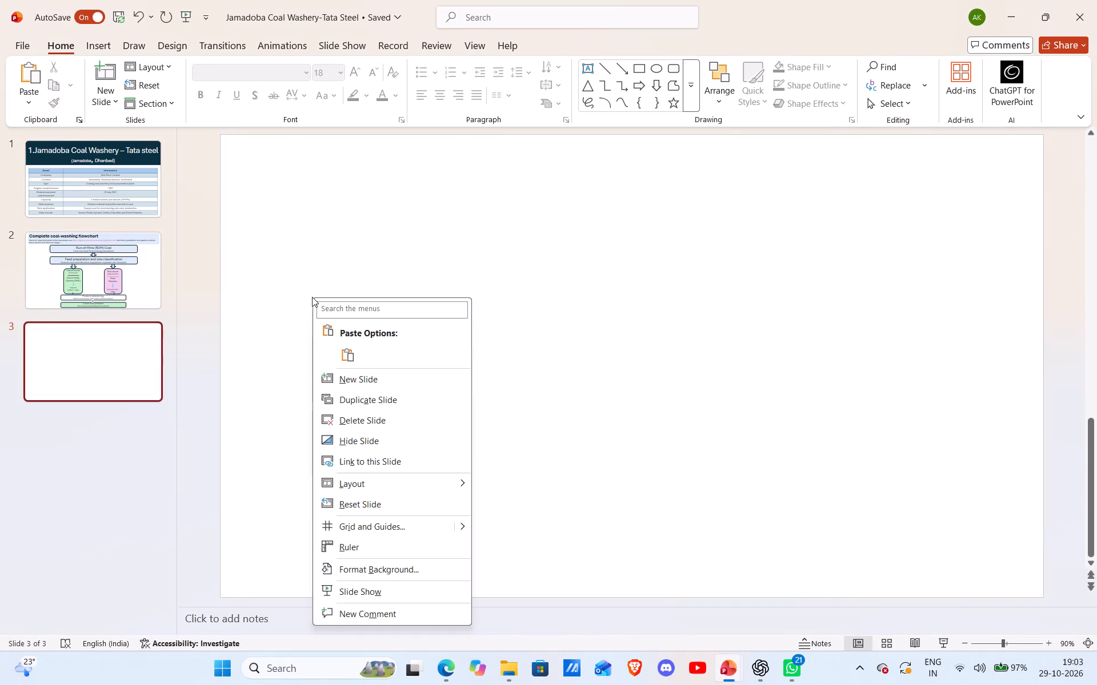
left_click(351, 349)
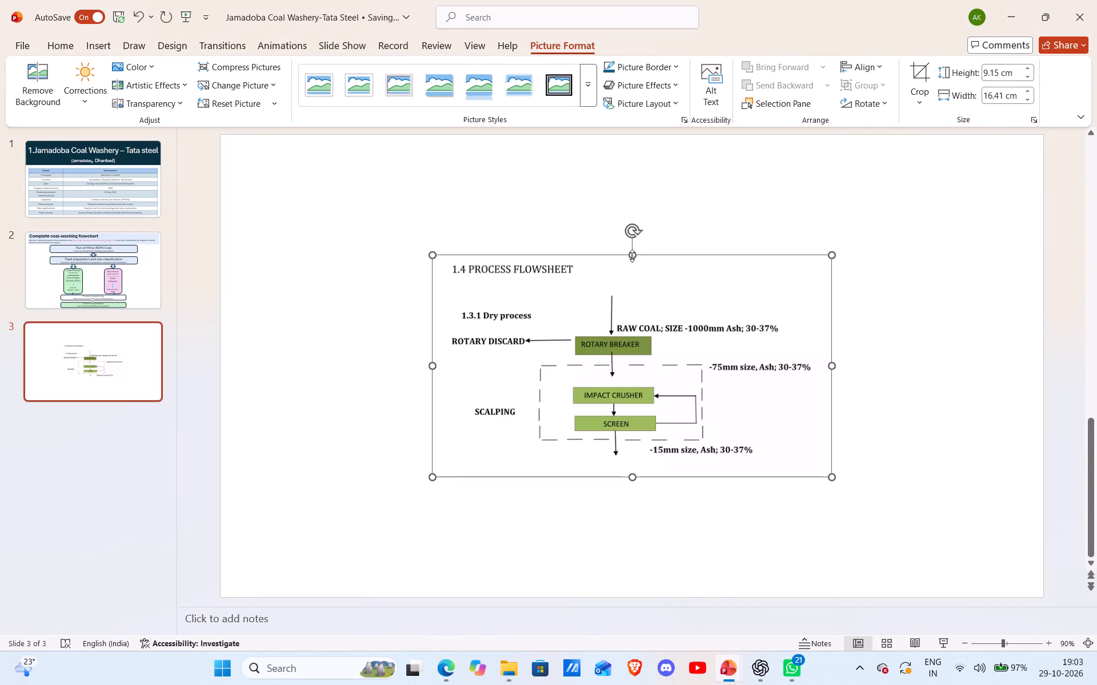
Enlarge the Dry process picture on slide 3 to about 15.8 cm high by 28.2 cm wide and centre it on the slide.
left_click_drag(632, 256, 639, 251)
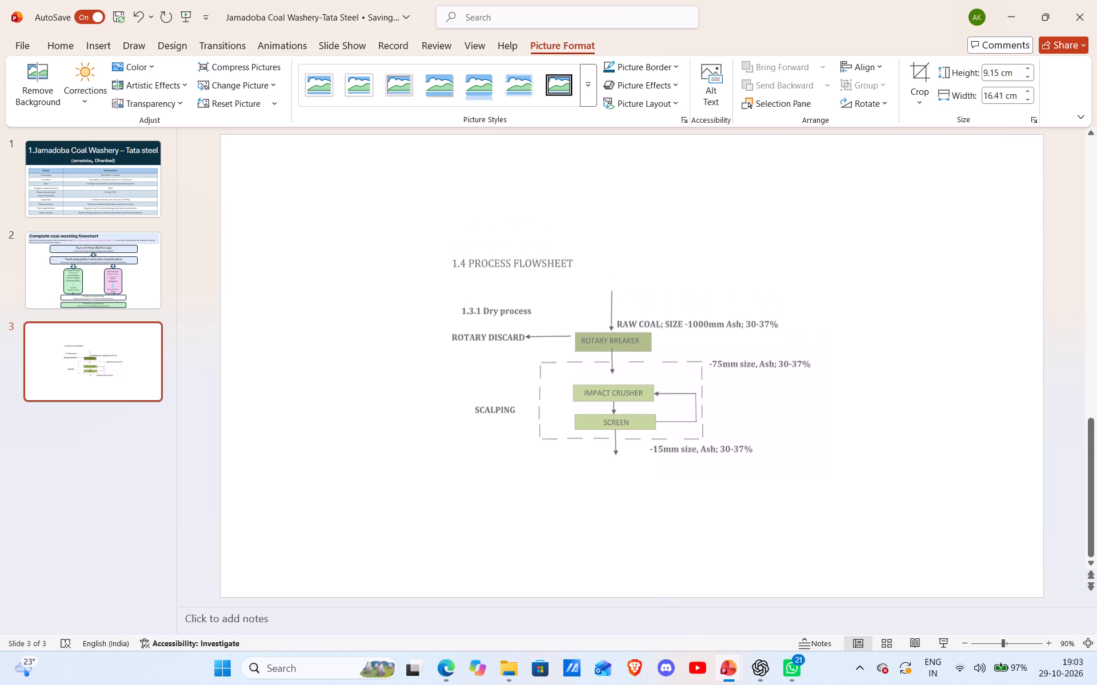
left_click_drag(639, 251, 640, 255)
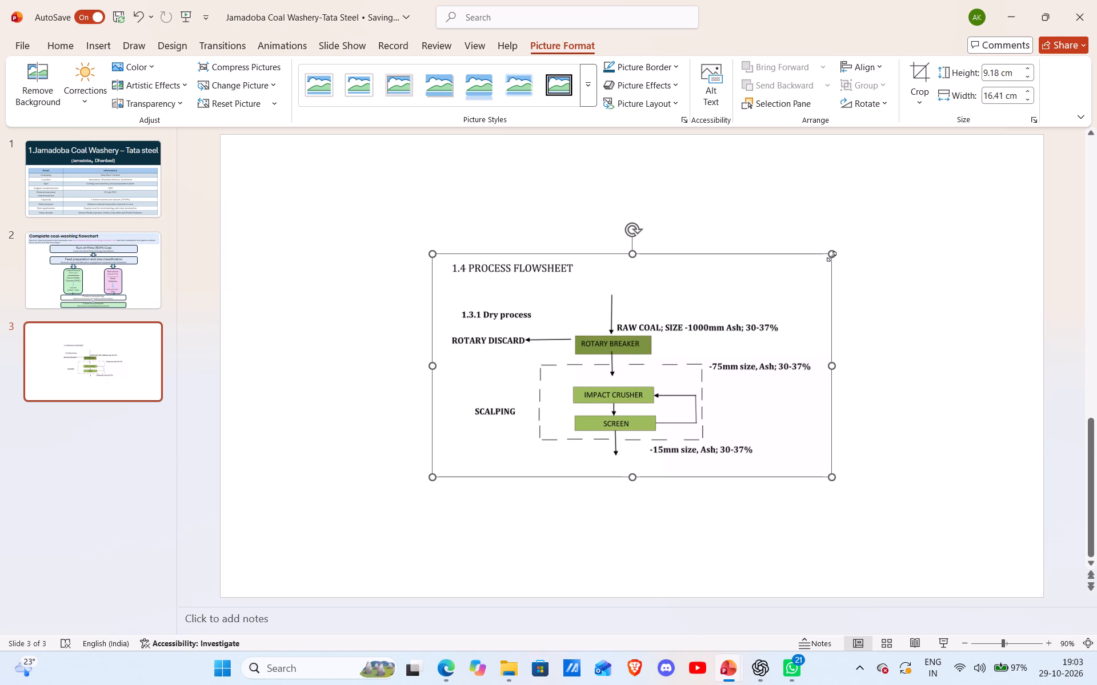
left_click_drag(831, 256, 978, 168)
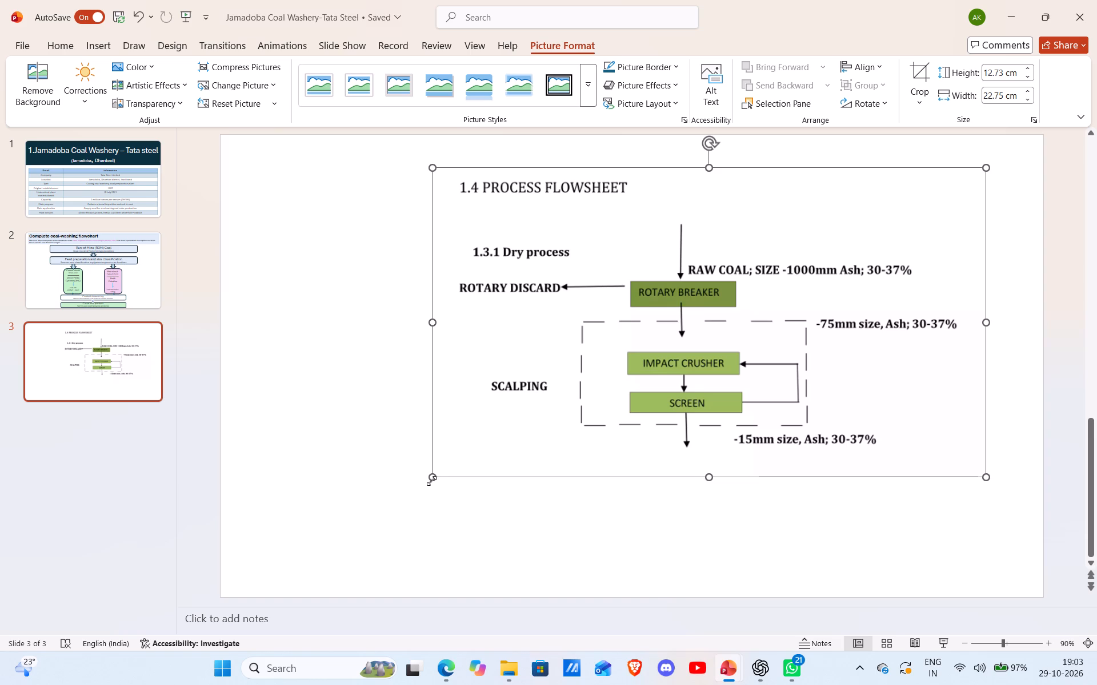
left_click_drag(430, 479, 359, 549)
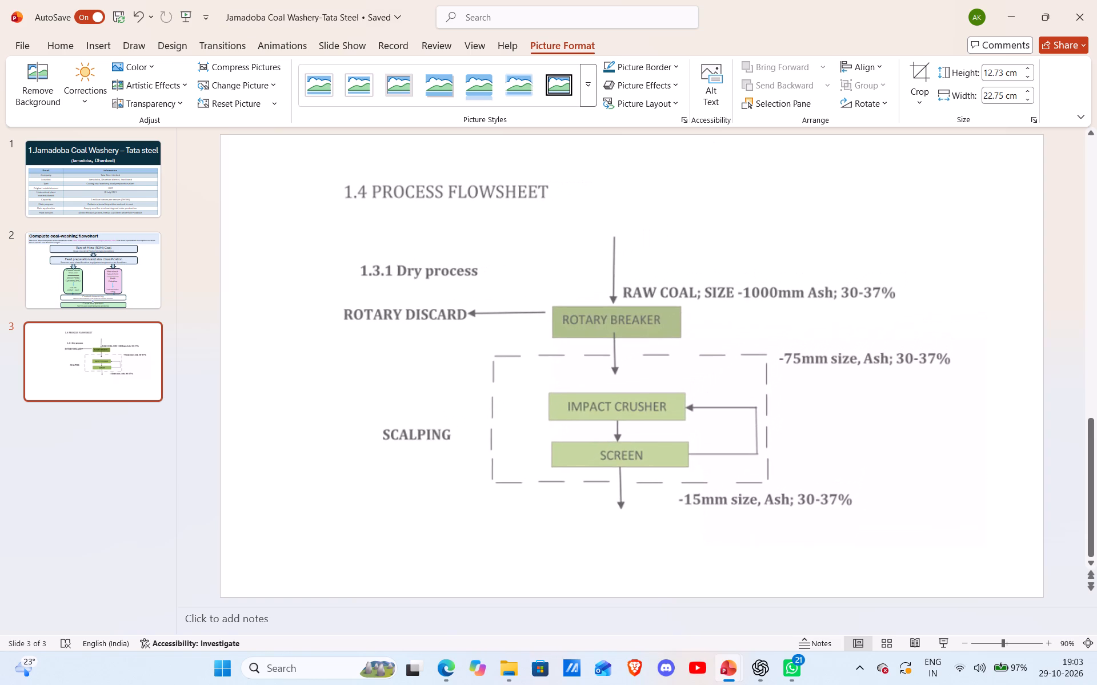
left_click_drag(359, 549, 352, 553)
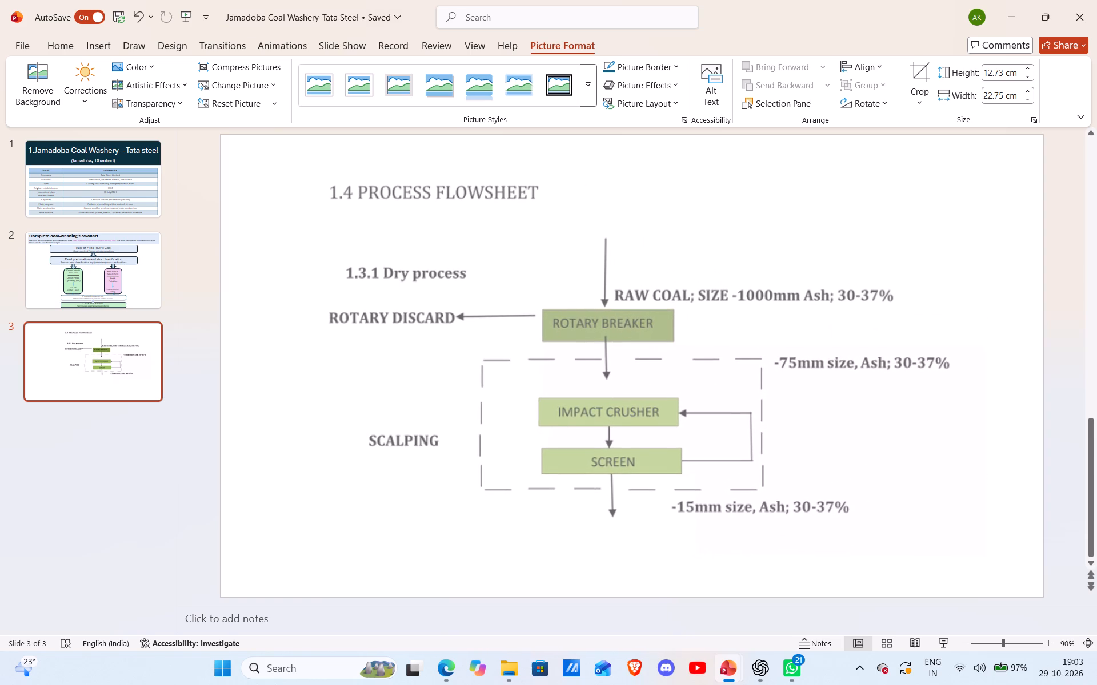
left_click_drag(352, 553, 357, 551)
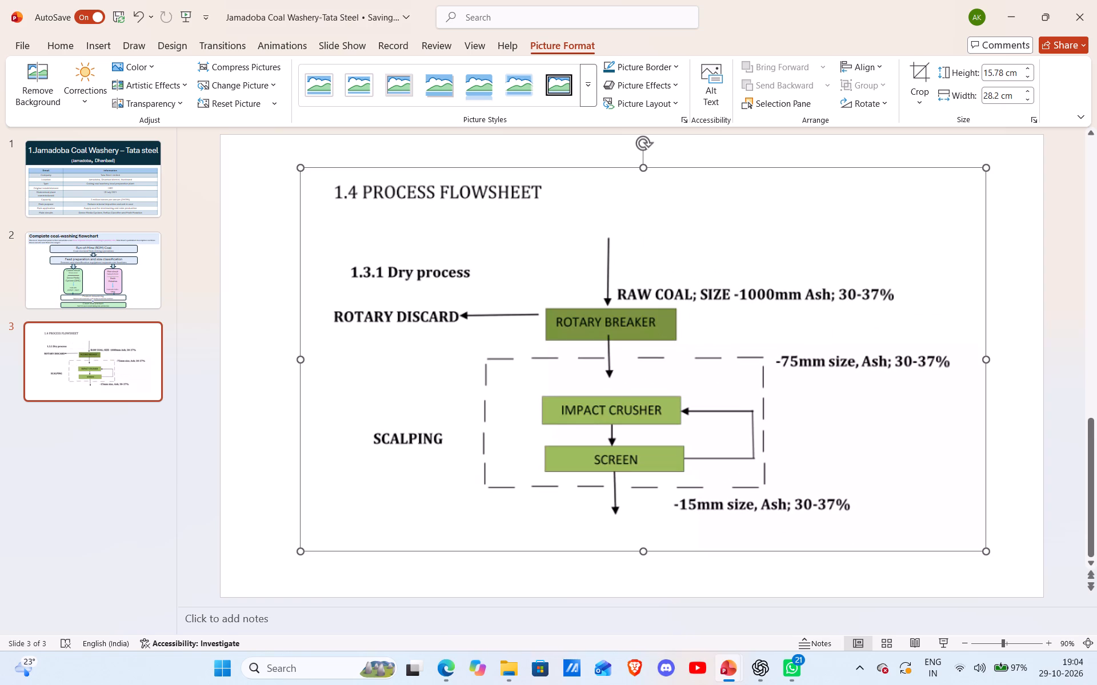
left_click_drag(425, 398, 423, 399)
left_click_drag(423, 399, 417, 402)
Add a new blank slide after the Dry process slide.
left_click(139, 488)
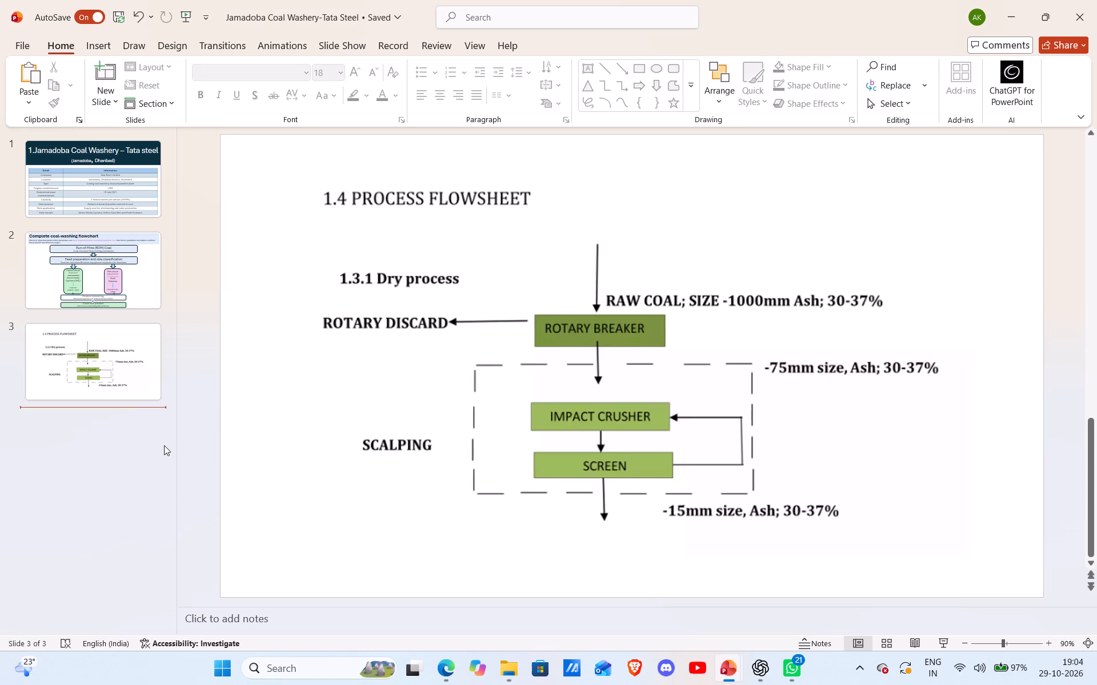
right_click(108, 473)
left_click(154, 531)
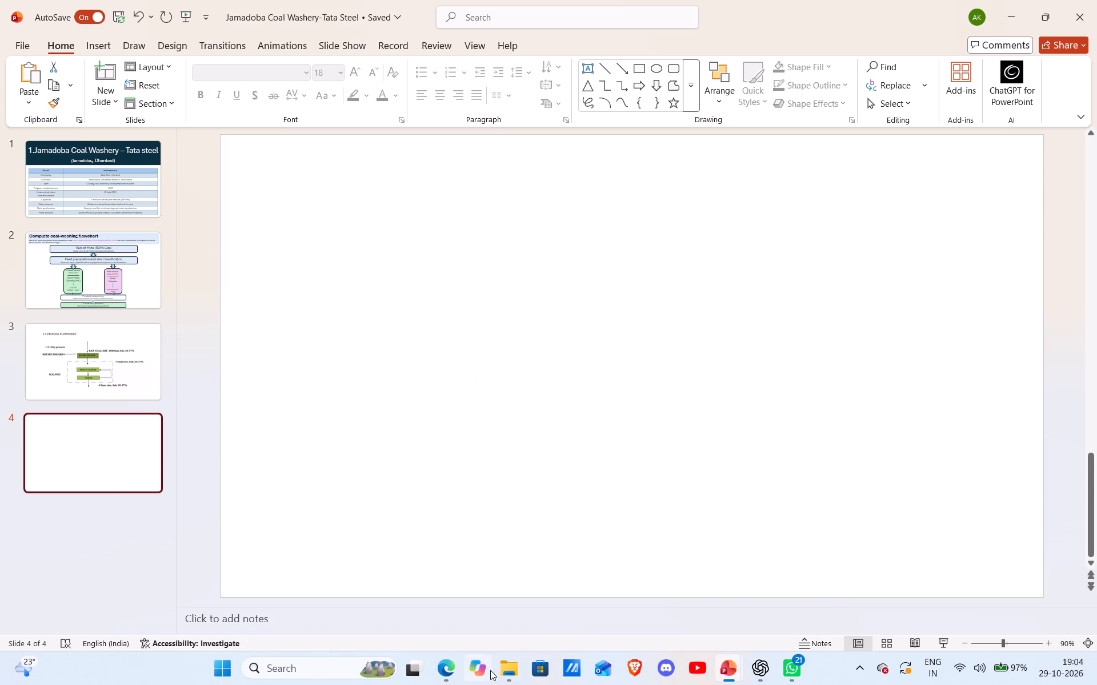
left_click(508, 670)
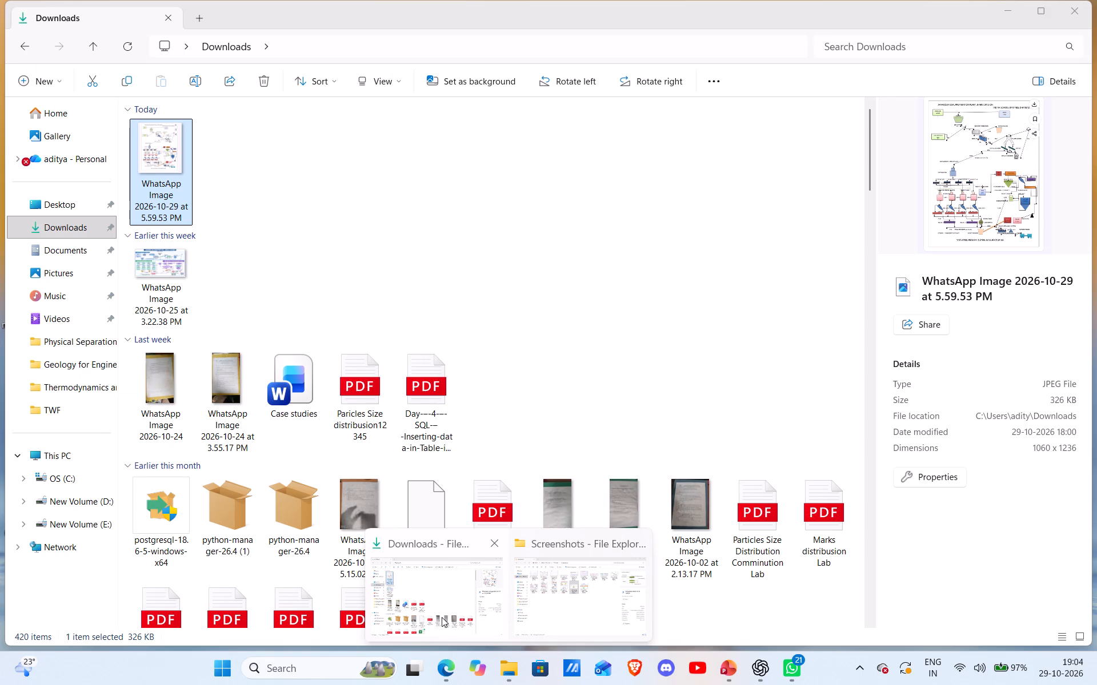
left_click(568, 587)
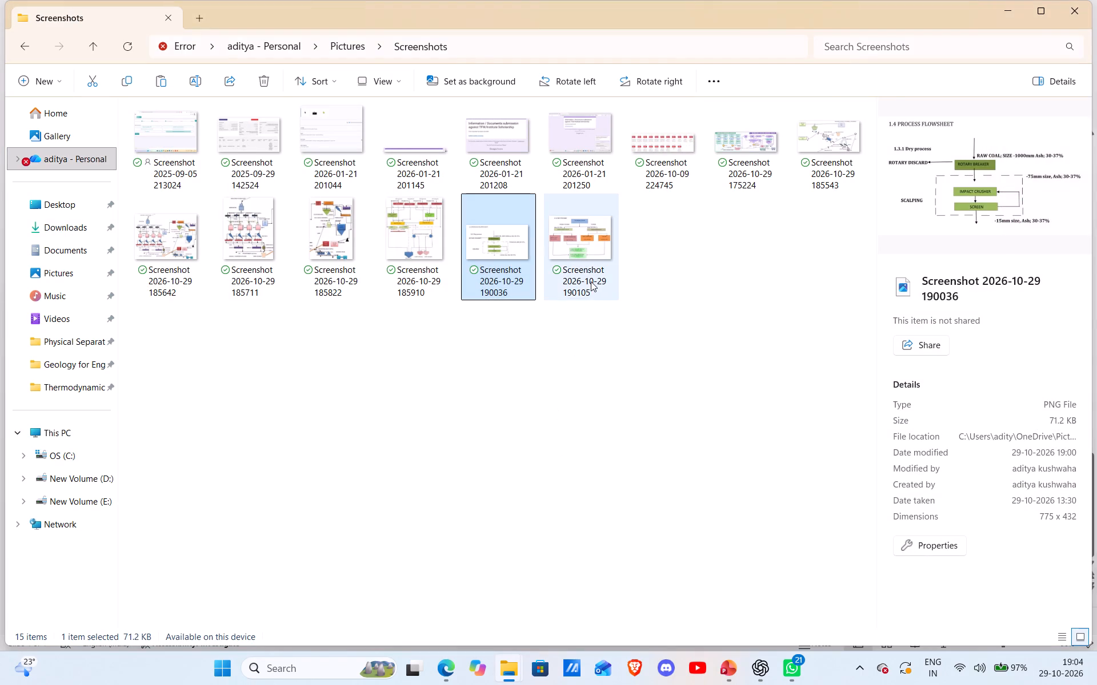
right_click(591, 281)
left_click(654, 17)
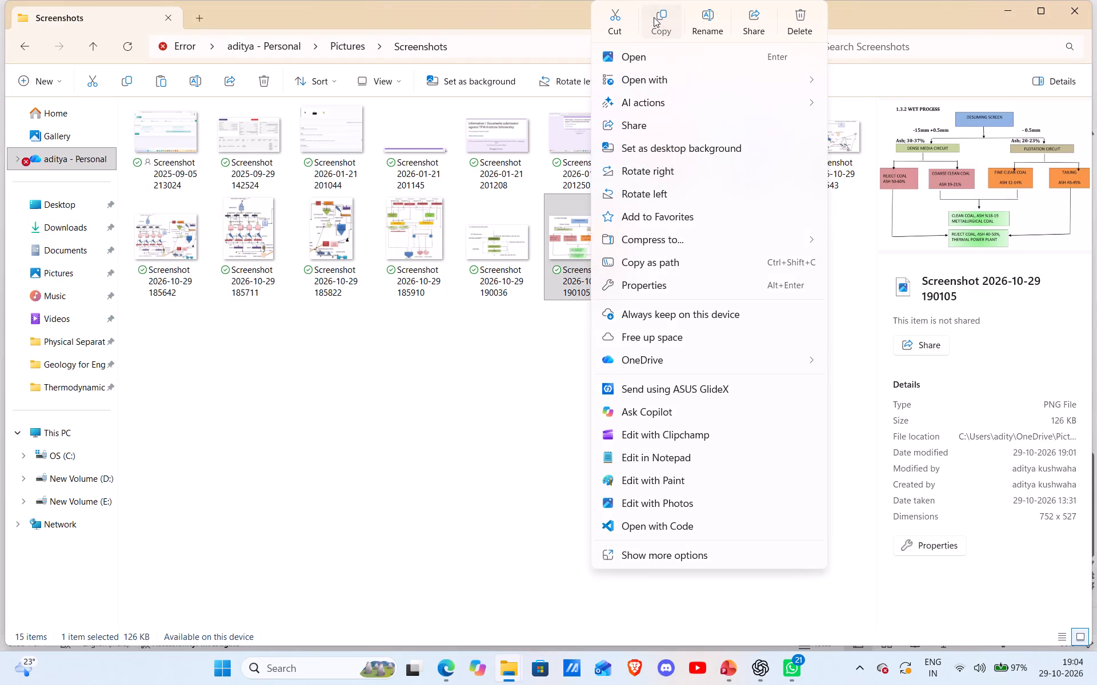
left_click(730, 667)
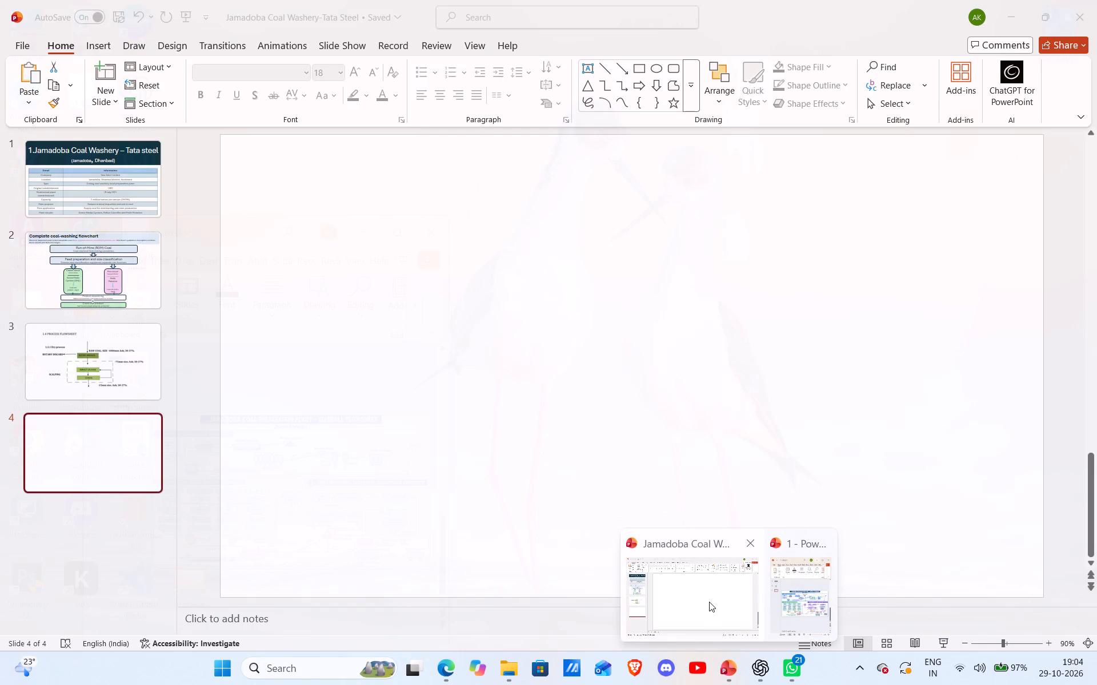
left_click(714, 603)
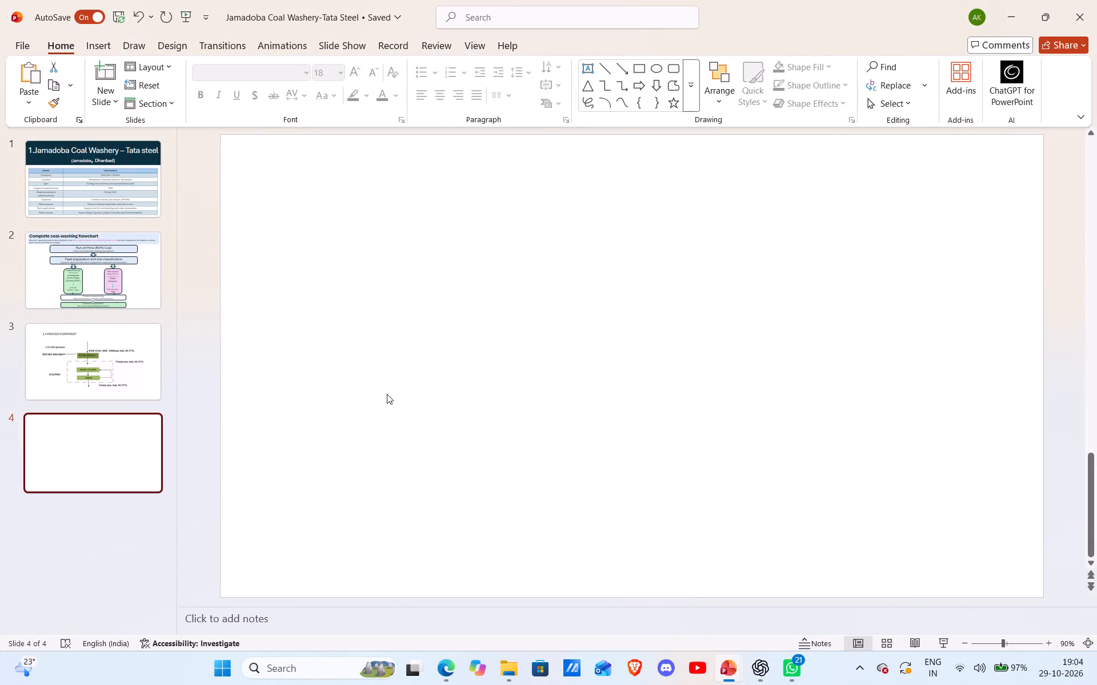
right_click(387, 391)
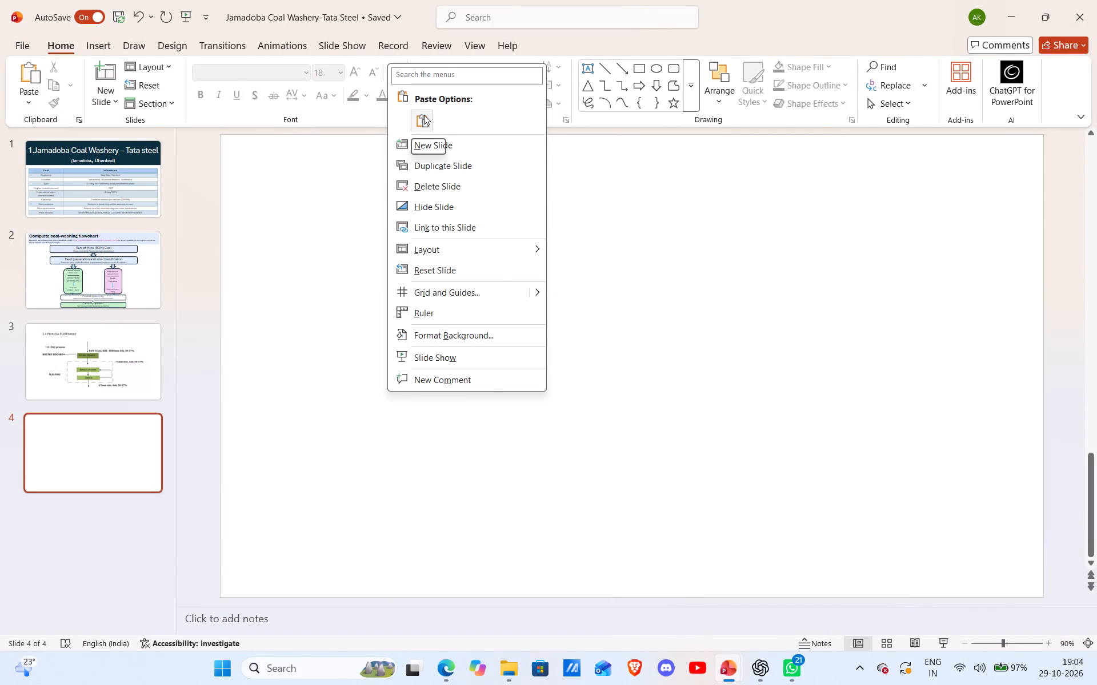
left_click(424, 115)
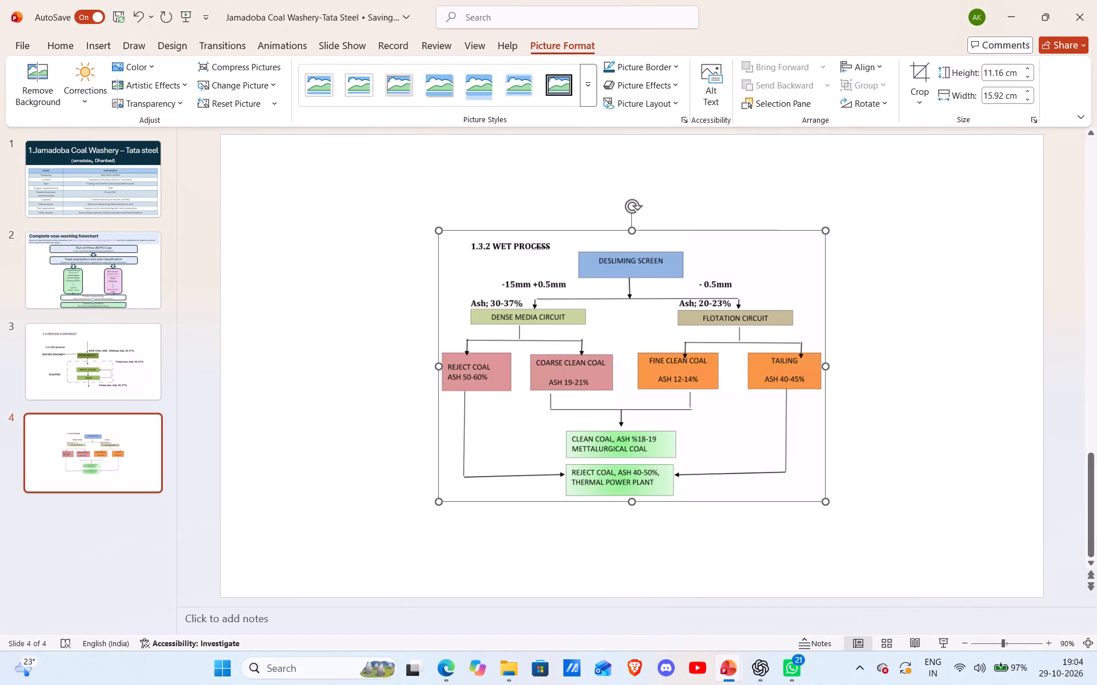
Enlarge the Wet Process picture on slide 4 to about 17.4 cm high by 24.9 cm wide and shift it slightly down.
left_click_drag(824, 231, 856, 208)
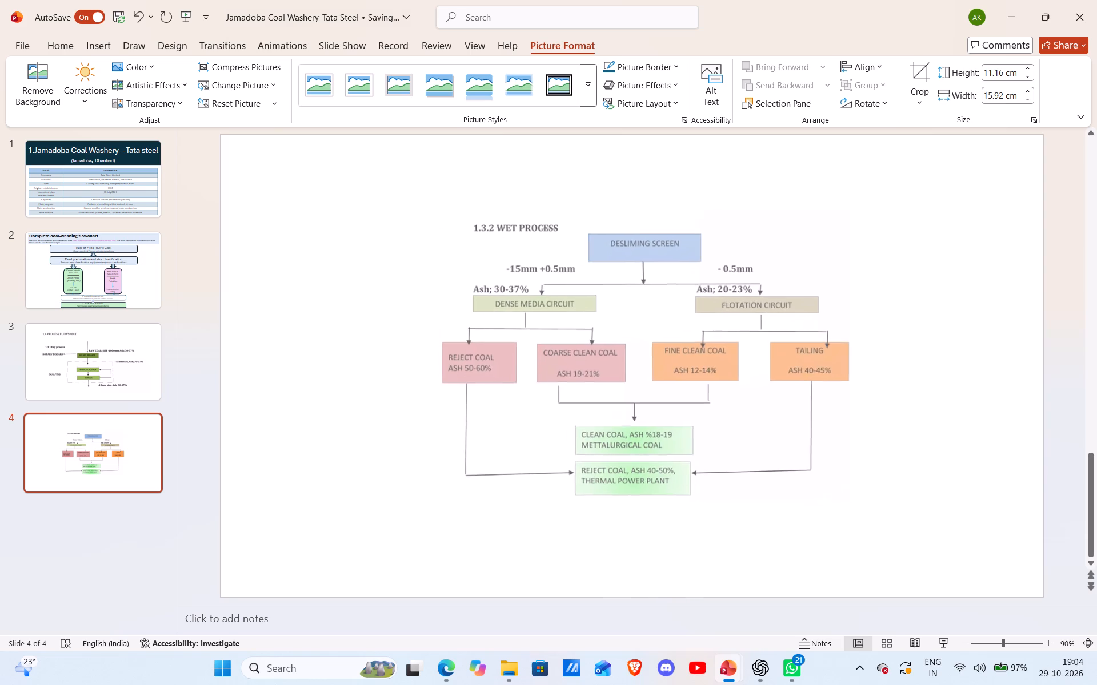
left_click_drag(856, 208, 936, 158)
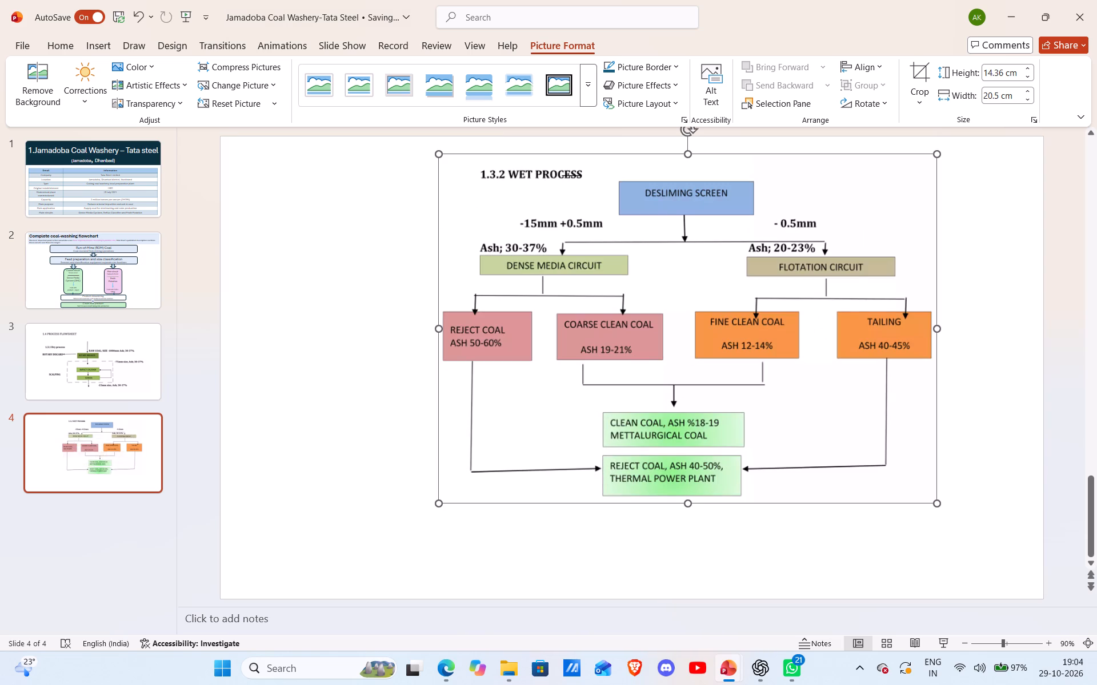
left_click_drag(438, 504, 365, 566)
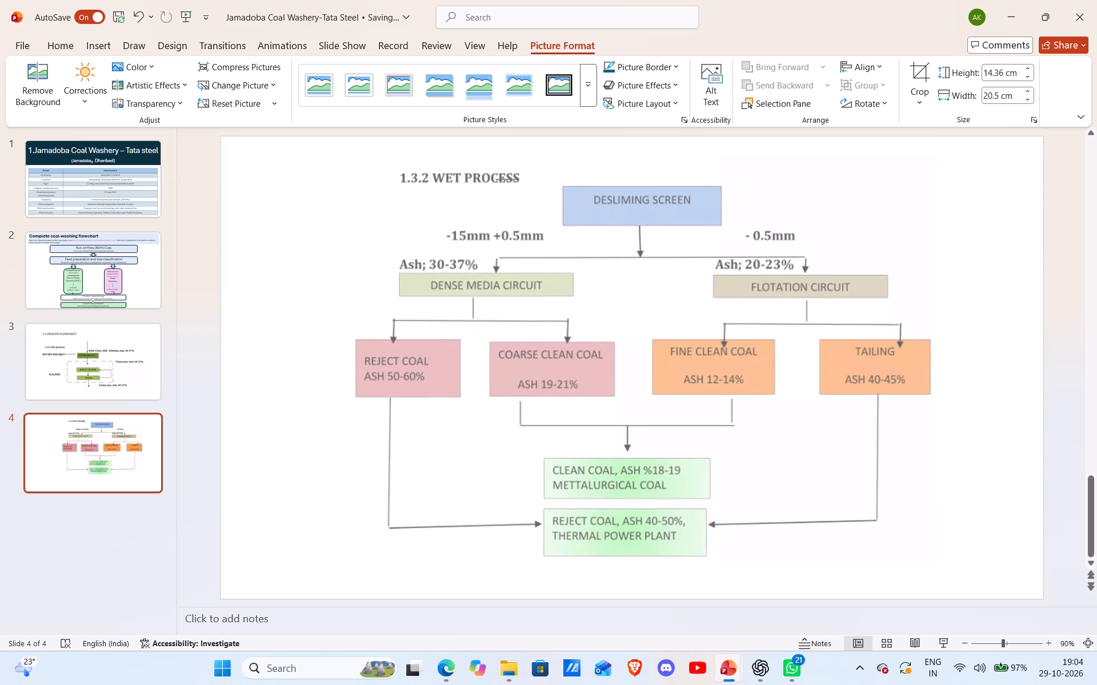
left_click_drag(365, 566, 342, 578)
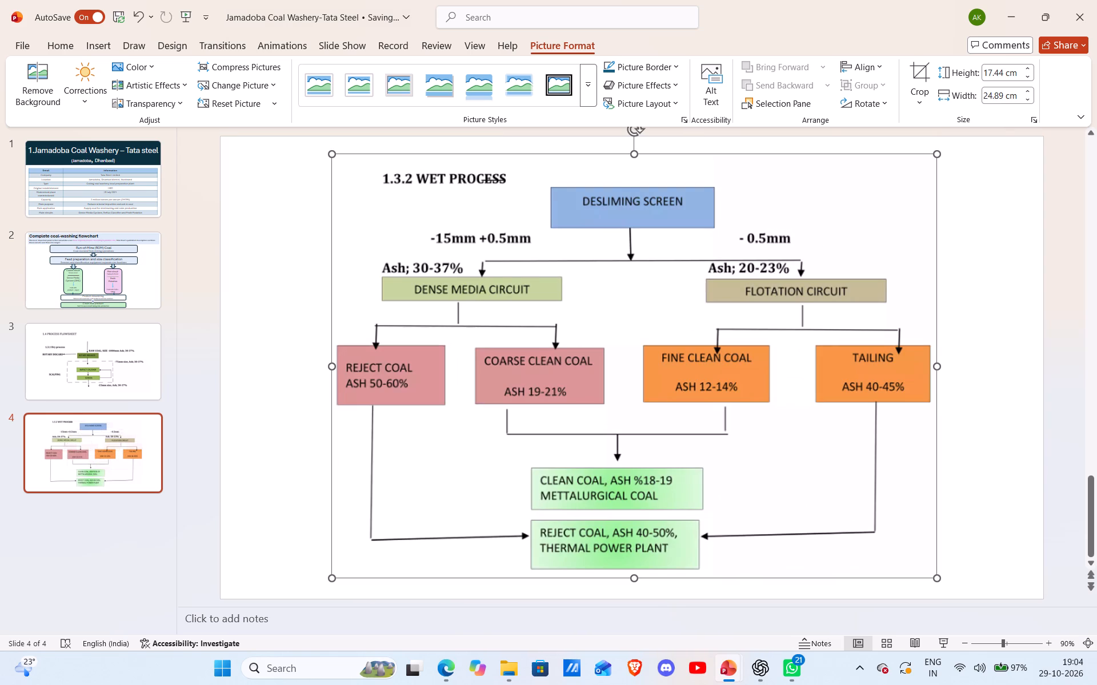
left_click_drag(616, 338, 616, 350)
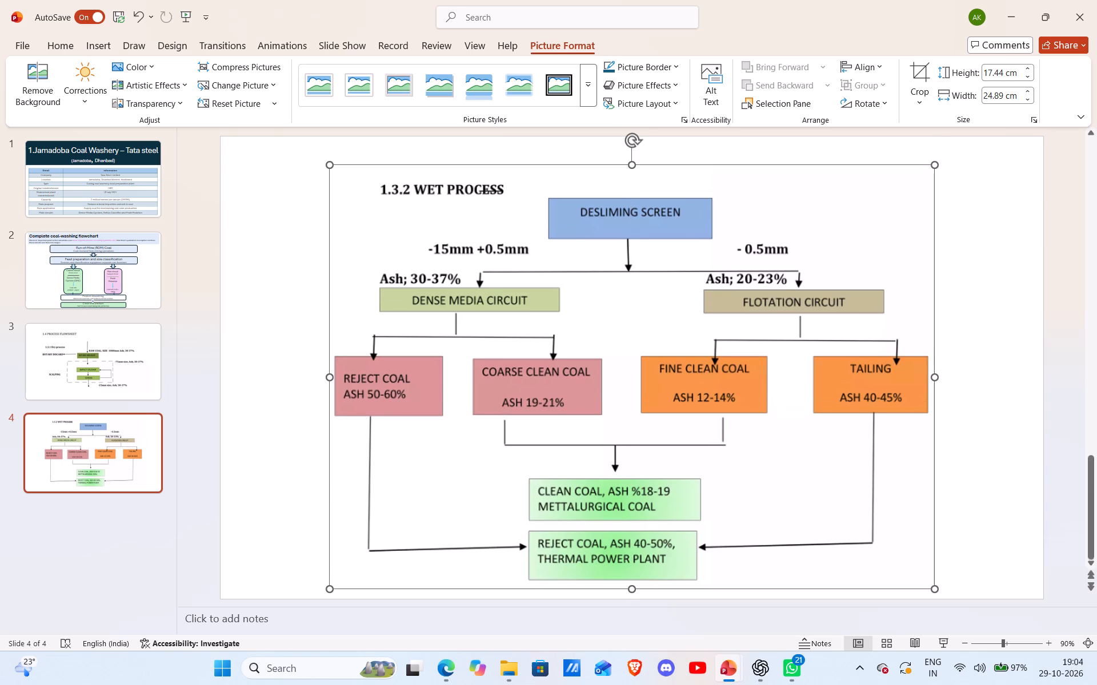
Review slides 1 to 4 of the deck, ending on the Wet Process slide.
left_click(126, 531)
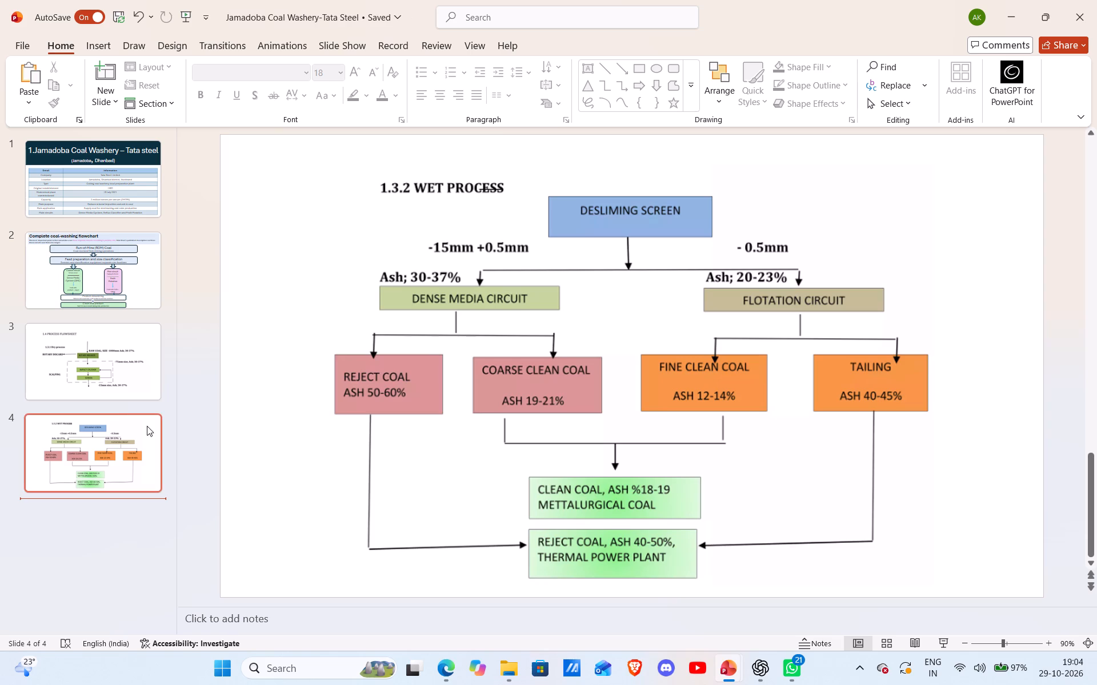
left_click(121, 366)
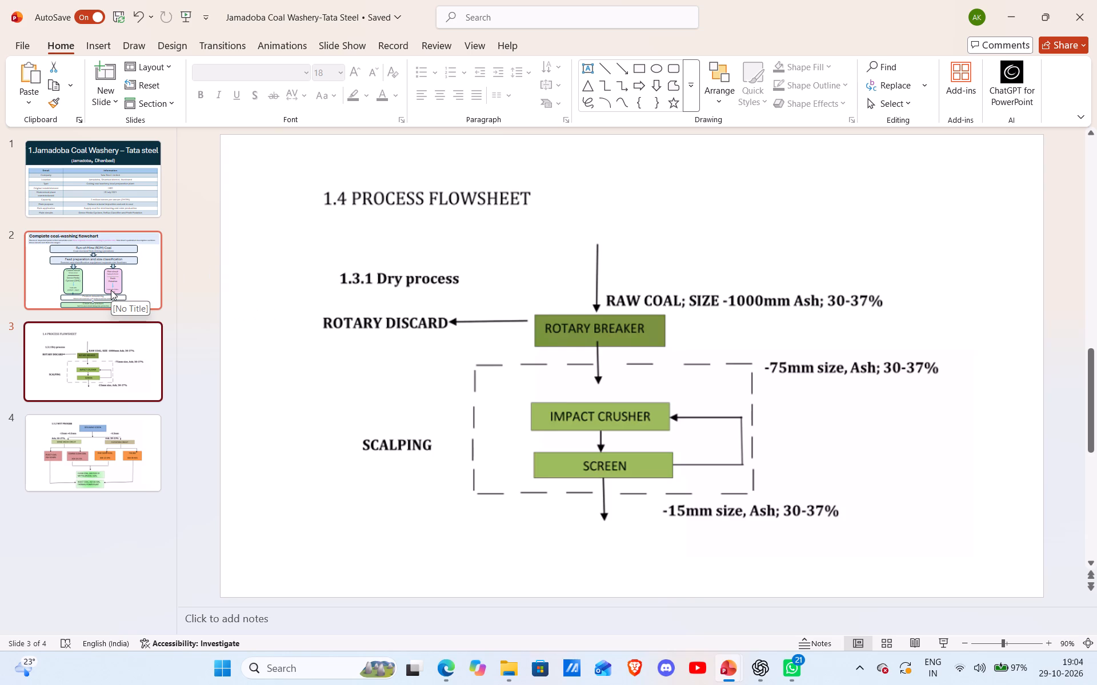
left_click(76, 170)
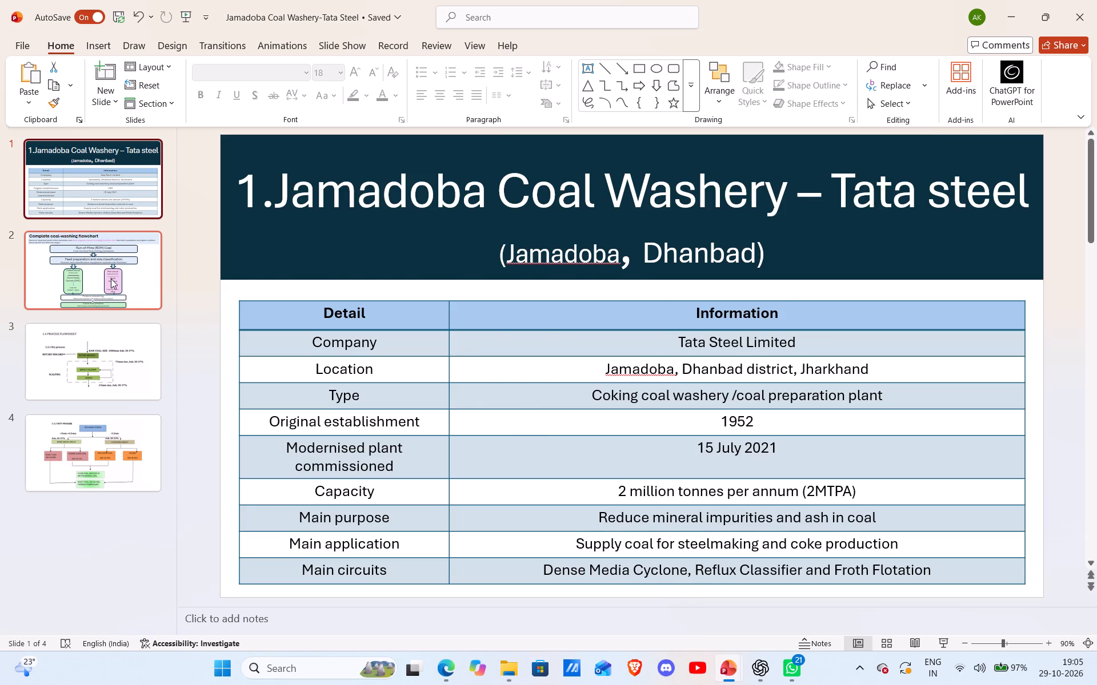
left_click(111, 279)
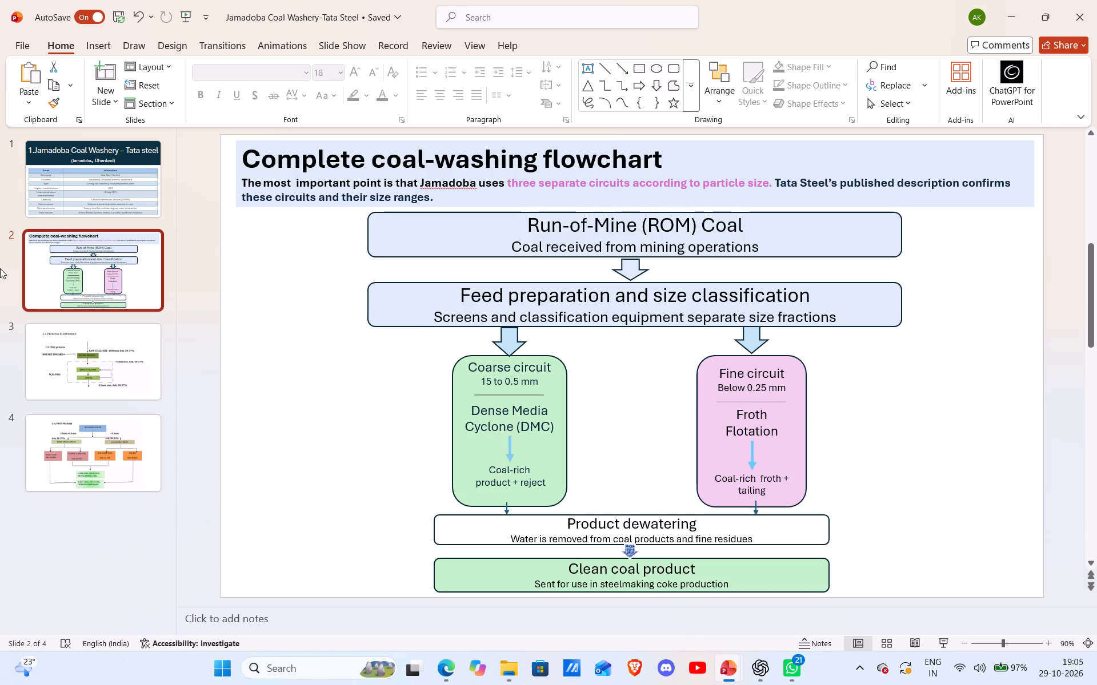
left_click(98, 350)
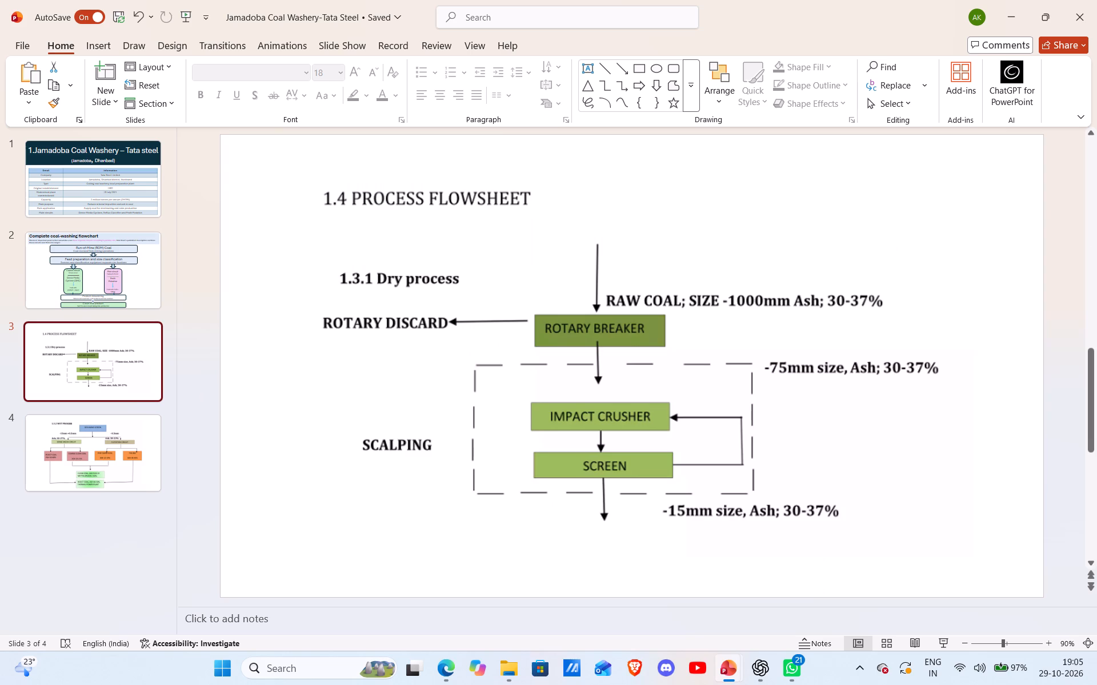
left_click(97, 456)
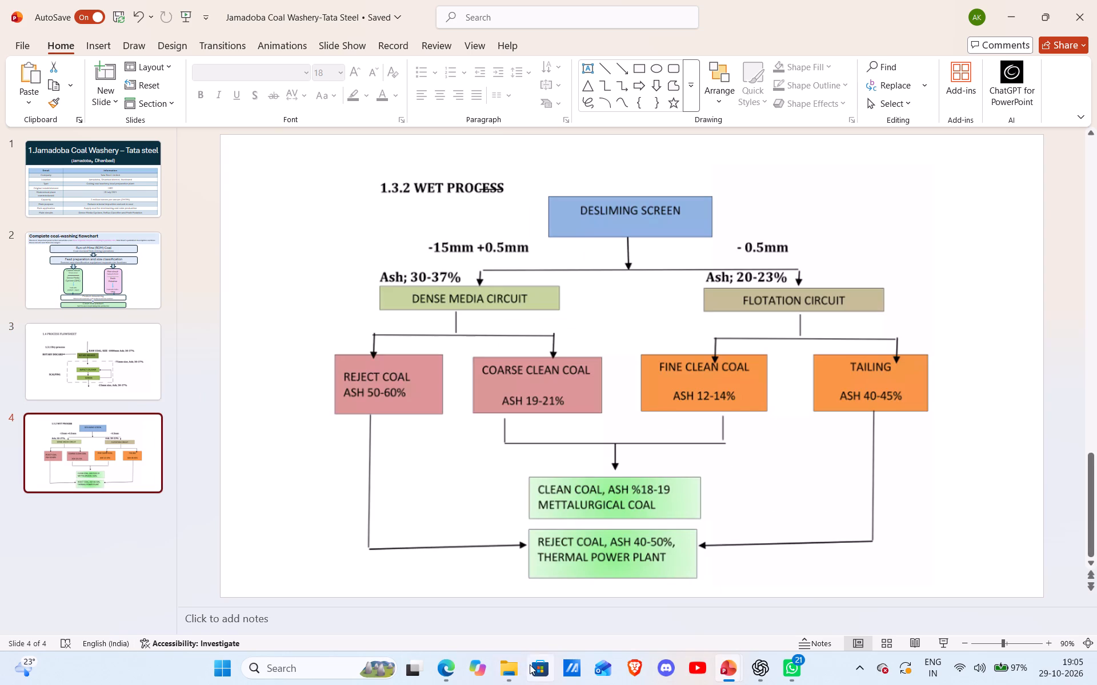
left_click(506, 667)
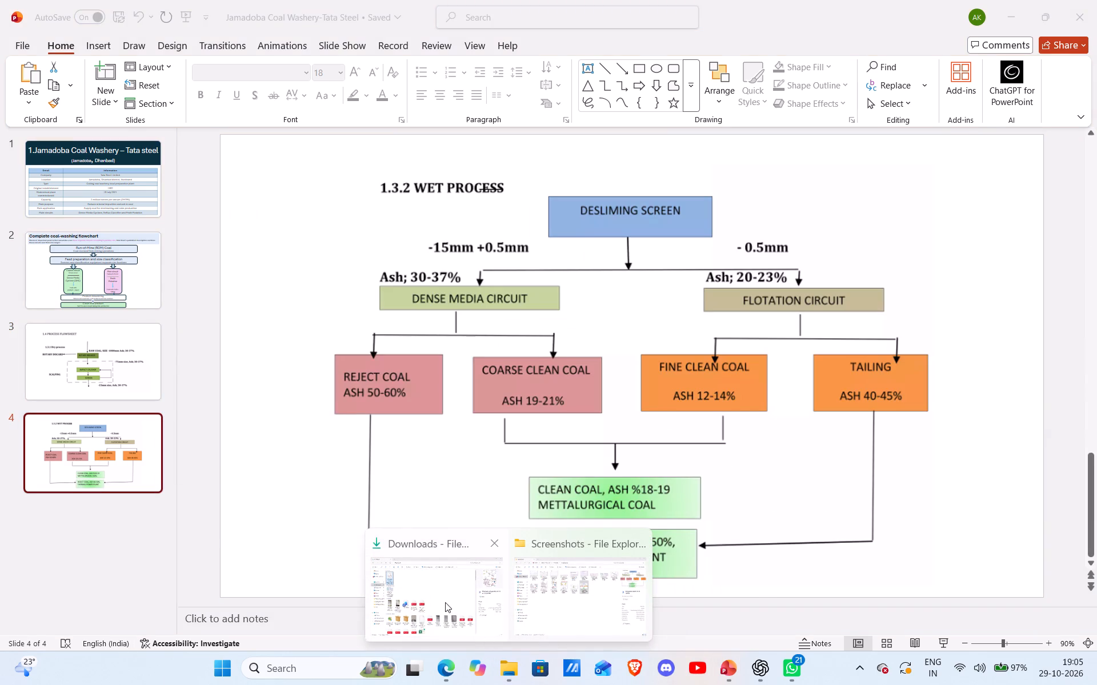
left_click(559, 577)
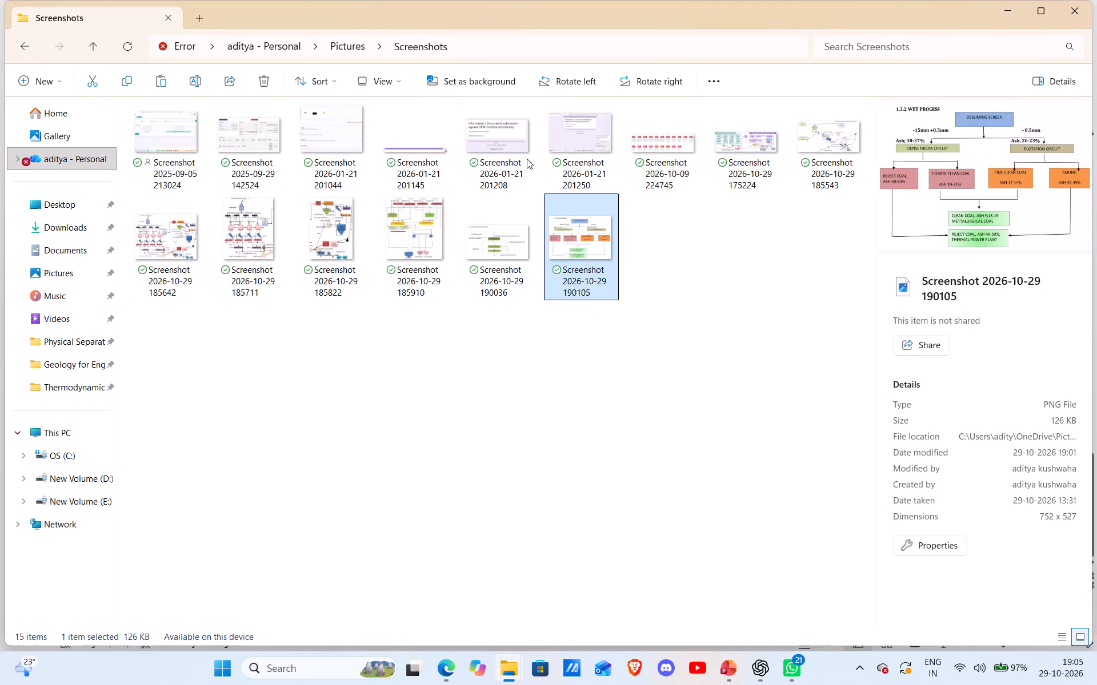
right_click(820, 167)
left_click(876, 27)
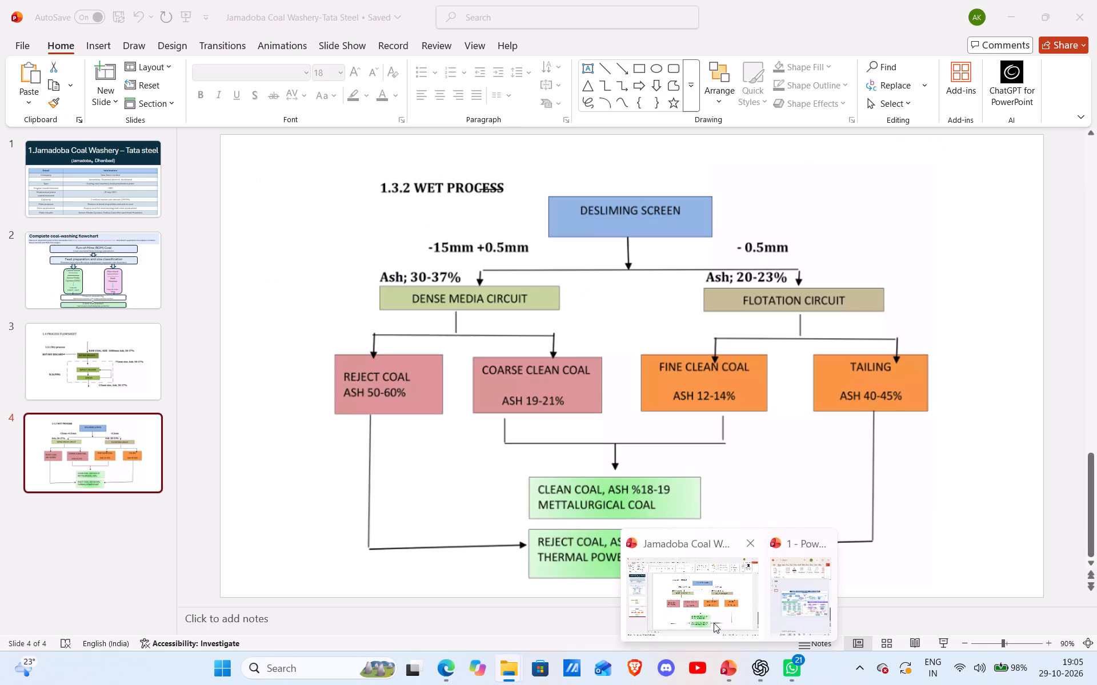
left_click(714, 622)
right_click(72, 522)
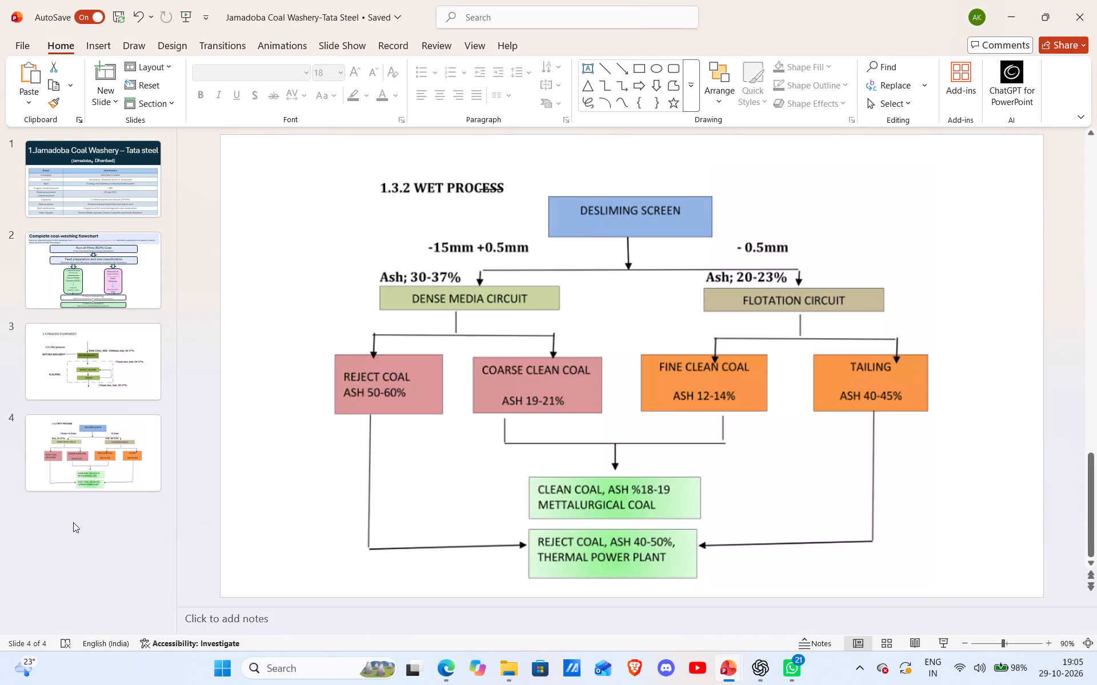
left_click(119, 579)
right_click(479, 276)
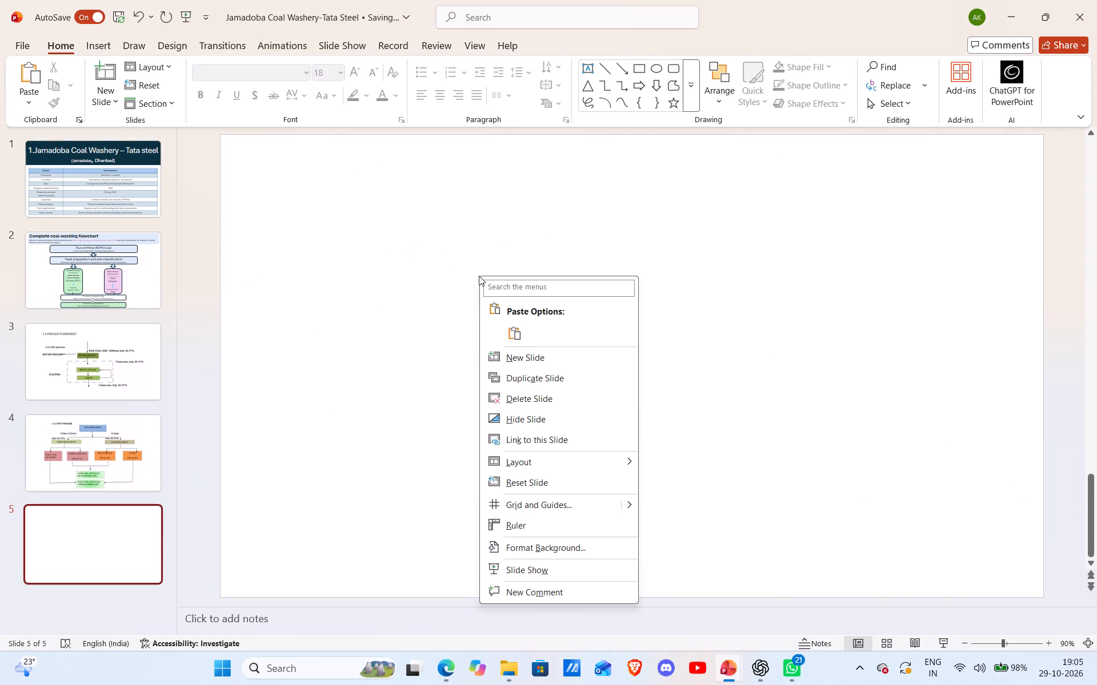
left_click(515, 337)
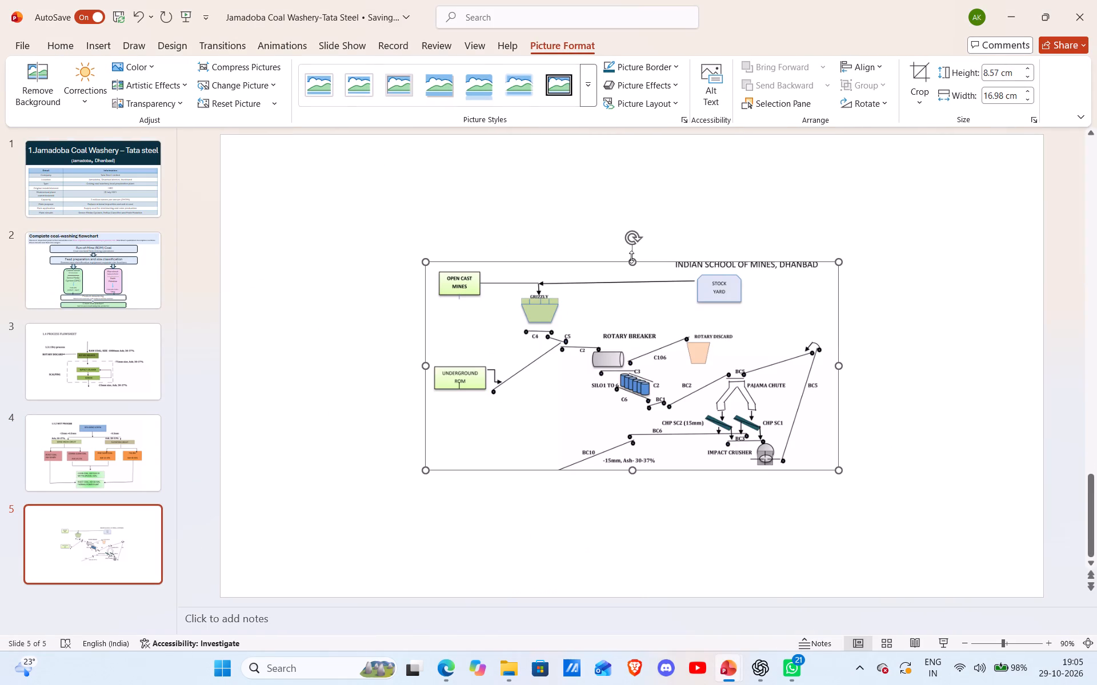
Enlarge the open cast mines and rotary breaker flowsheet on slide 5 to about 14.7 cm high by 29.1 cm wide and centre it on the slide.
left_click_drag(841, 259, 936, 174)
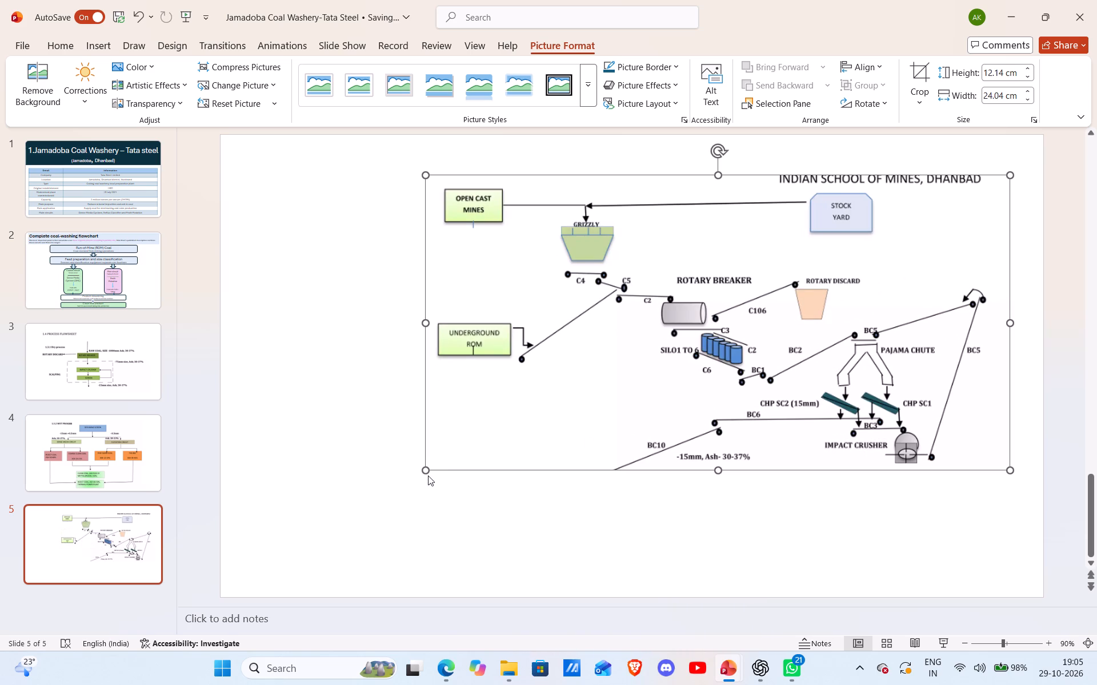
left_click_drag(426, 470, 356, 532)
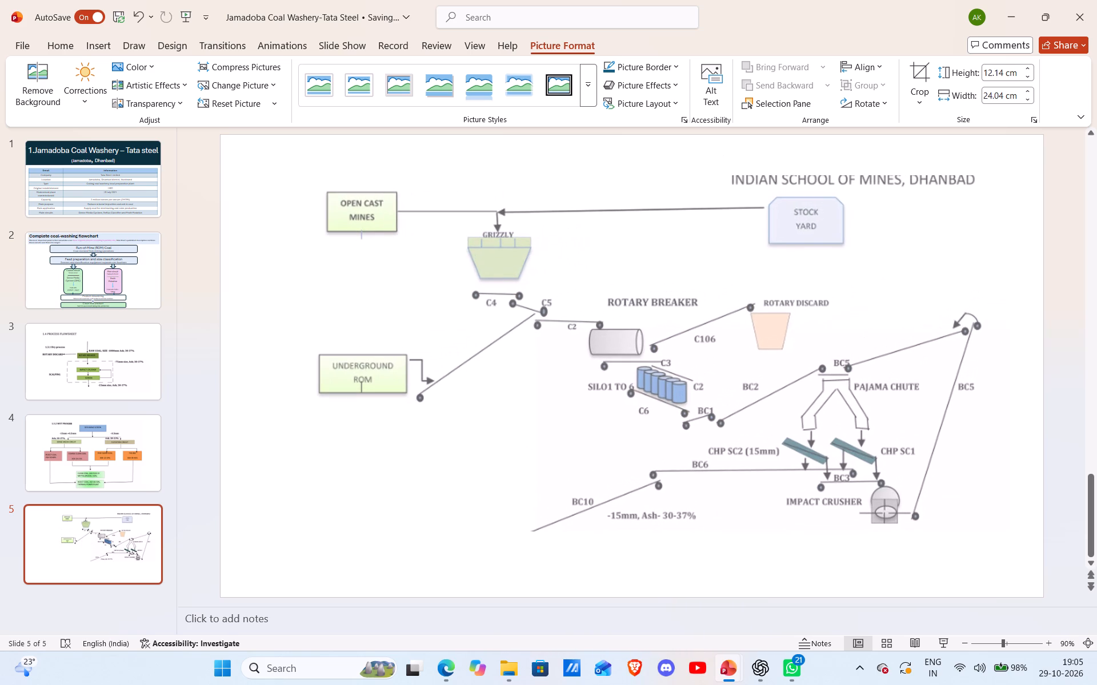
left_click_drag(356, 532, 355, 533)
left_click_drag(541, 406, 534, 414)
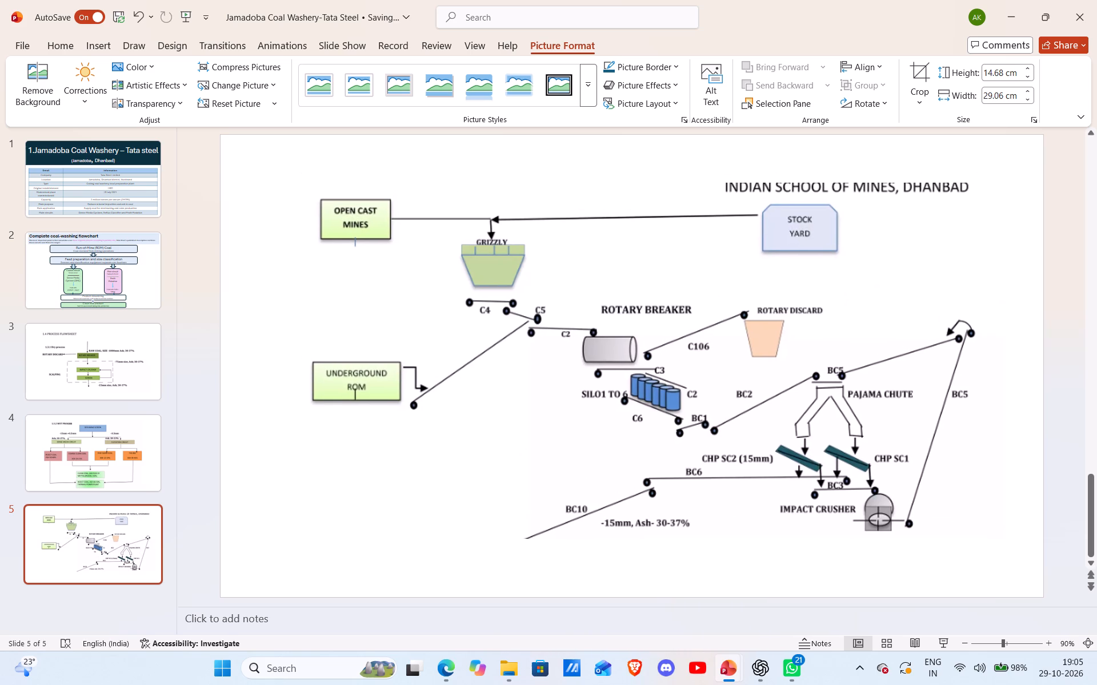
left_click_drag(534, 414, 527, 424)
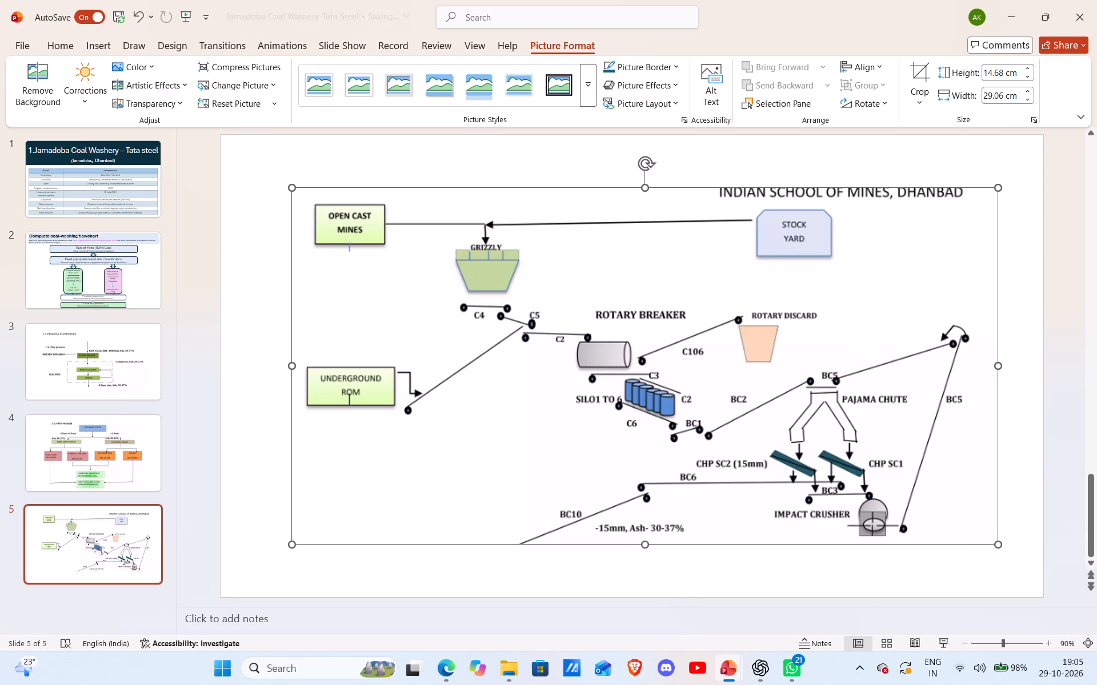
left_click_drag(527, 430, 524, 432)
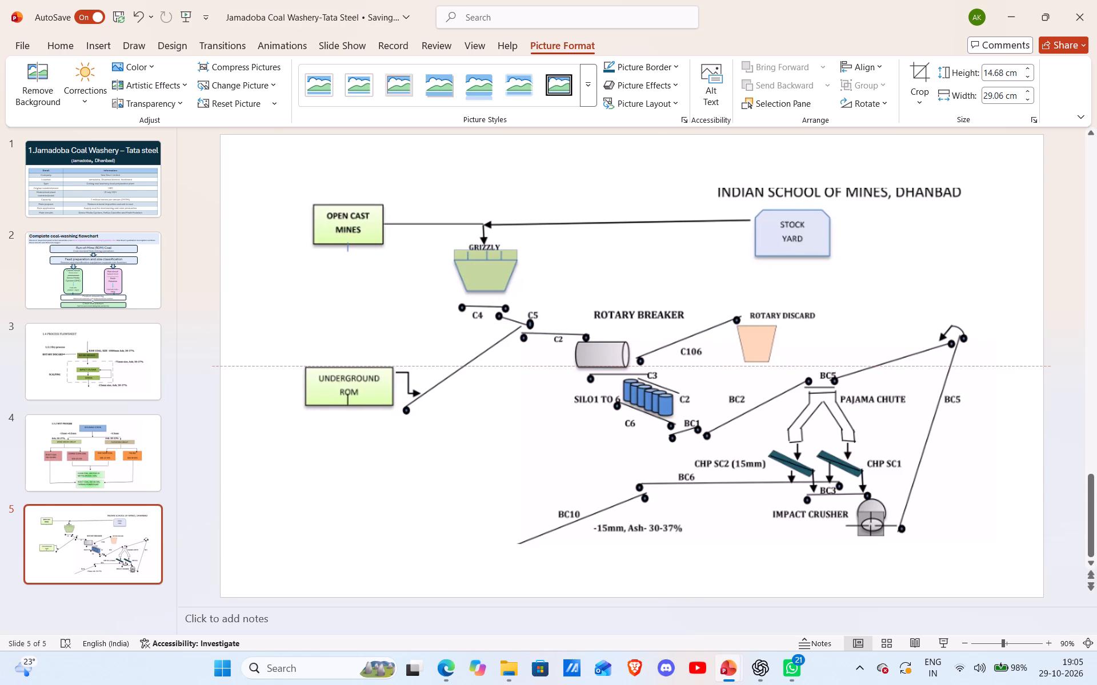
left_click_drag(524, 432, 517, 438)
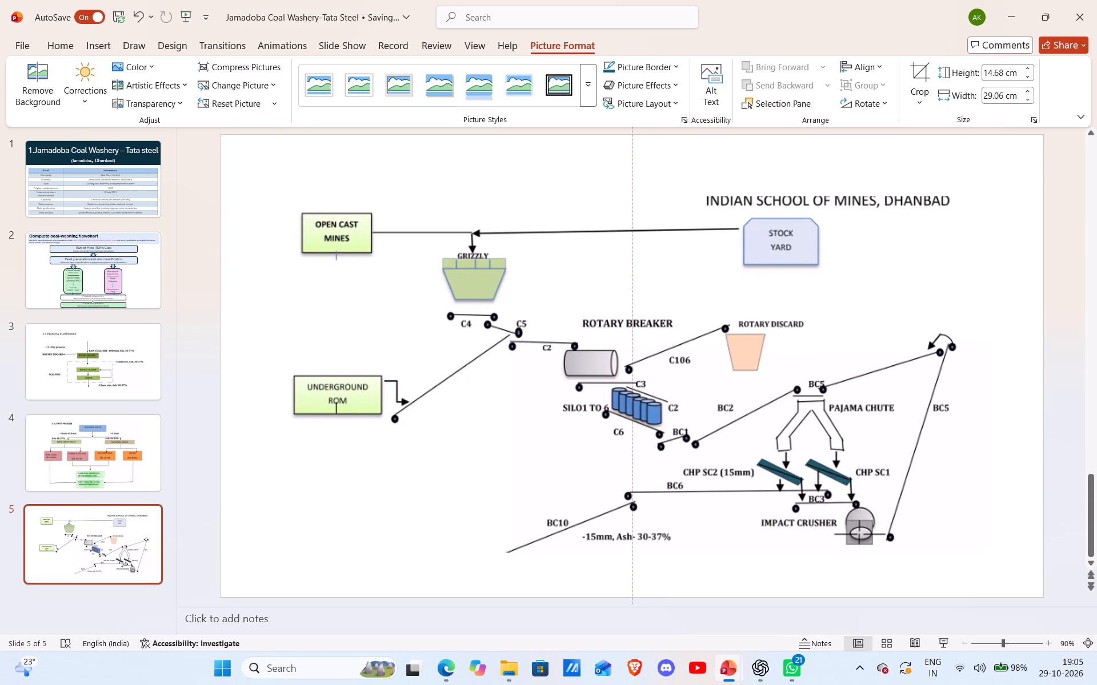
left_click_drag(517, 438, 515, 442)
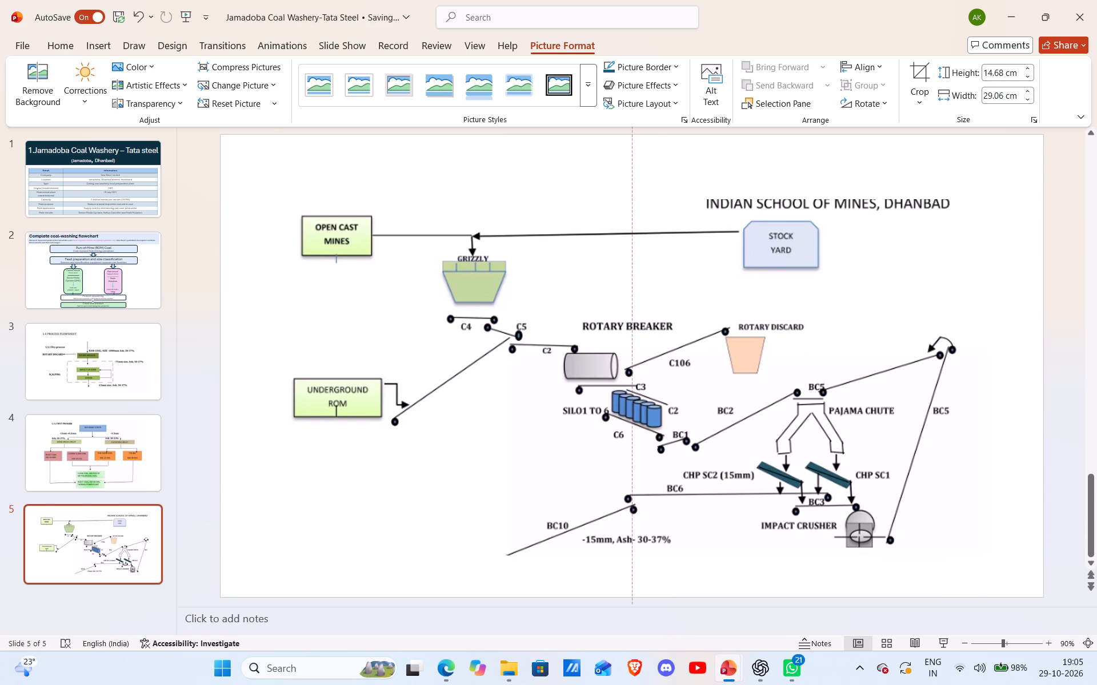
left_click_drag(515, 442, 514, 437)
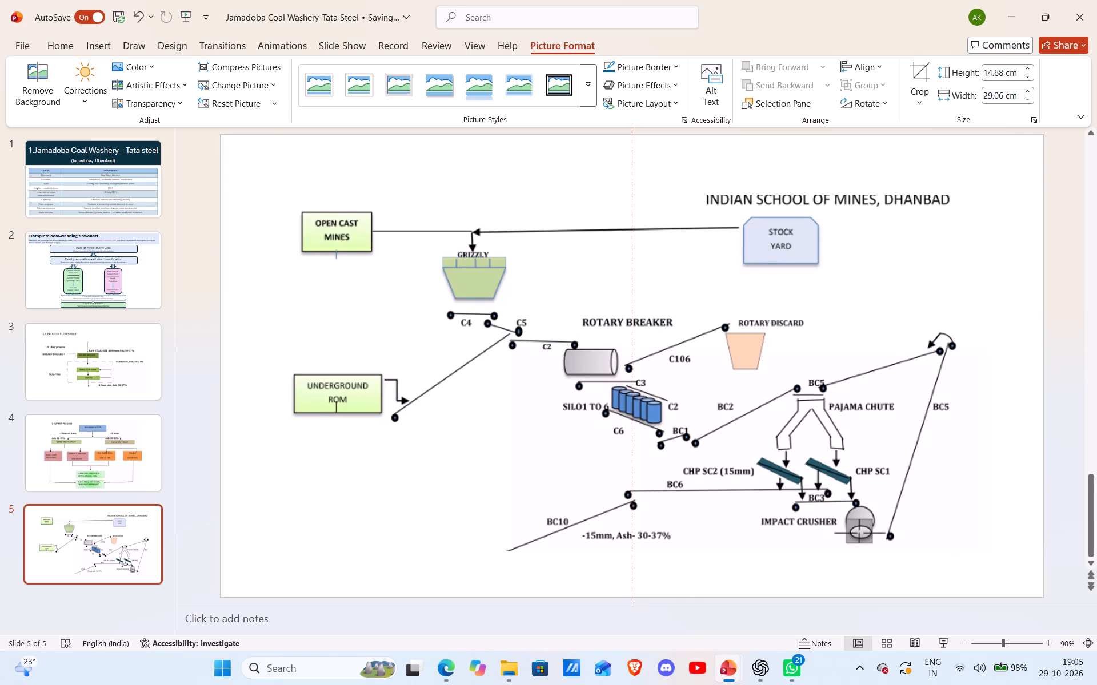
left_click_drag(514, 437, 514, 431)
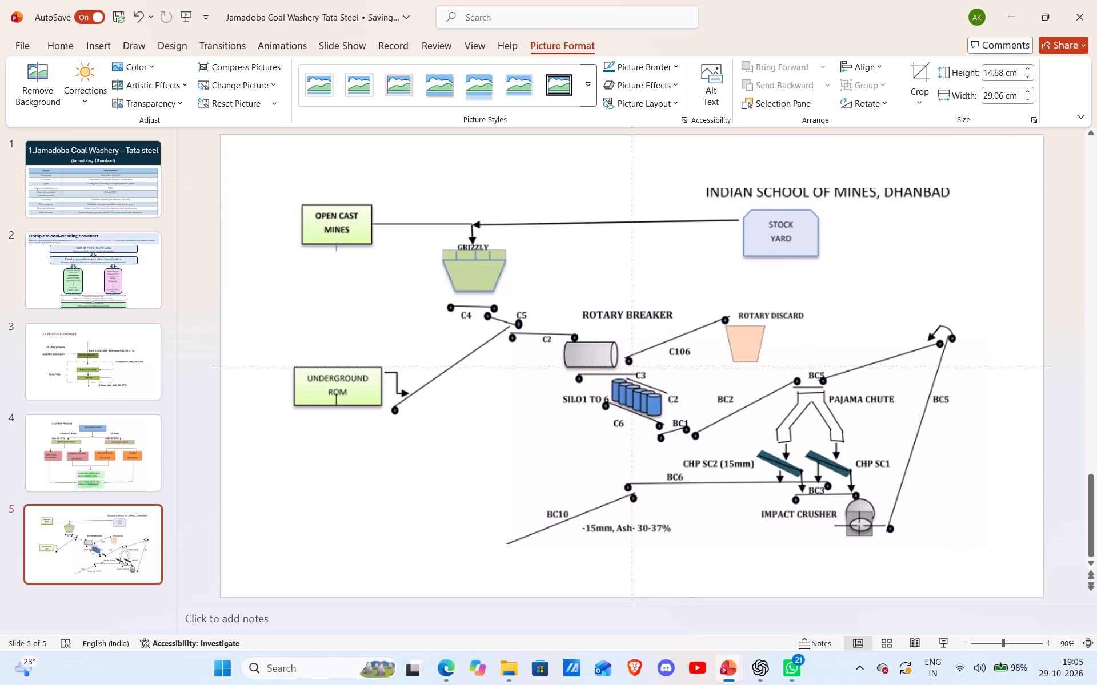
left_click_drag(514, 431, 514, 430)
left_click(186, 542)
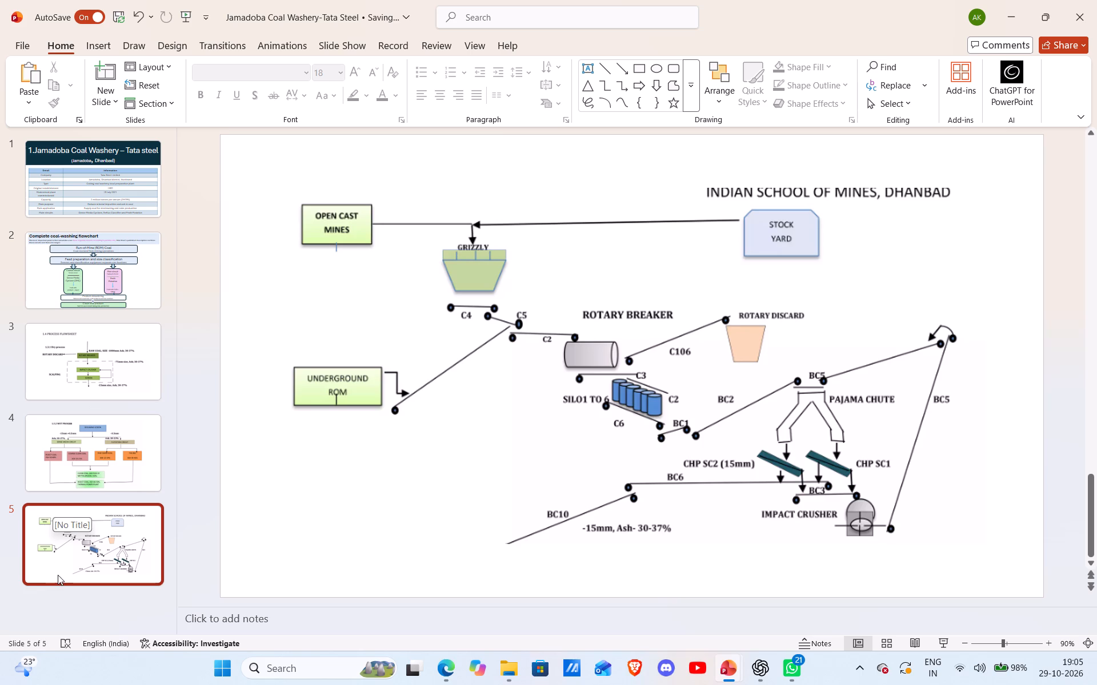
Add a new blank slide after slide 5.
scroll(58, 575, "down", 2)
right_click(46, 594)
left_click(89, 558)
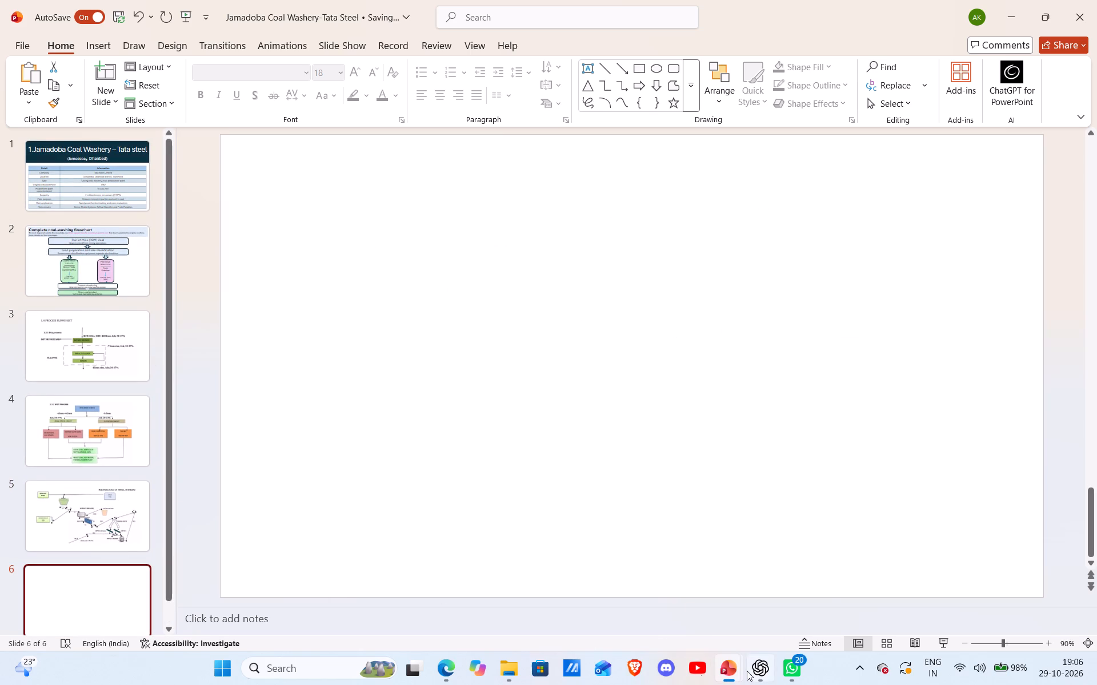
left_click(501, 663)
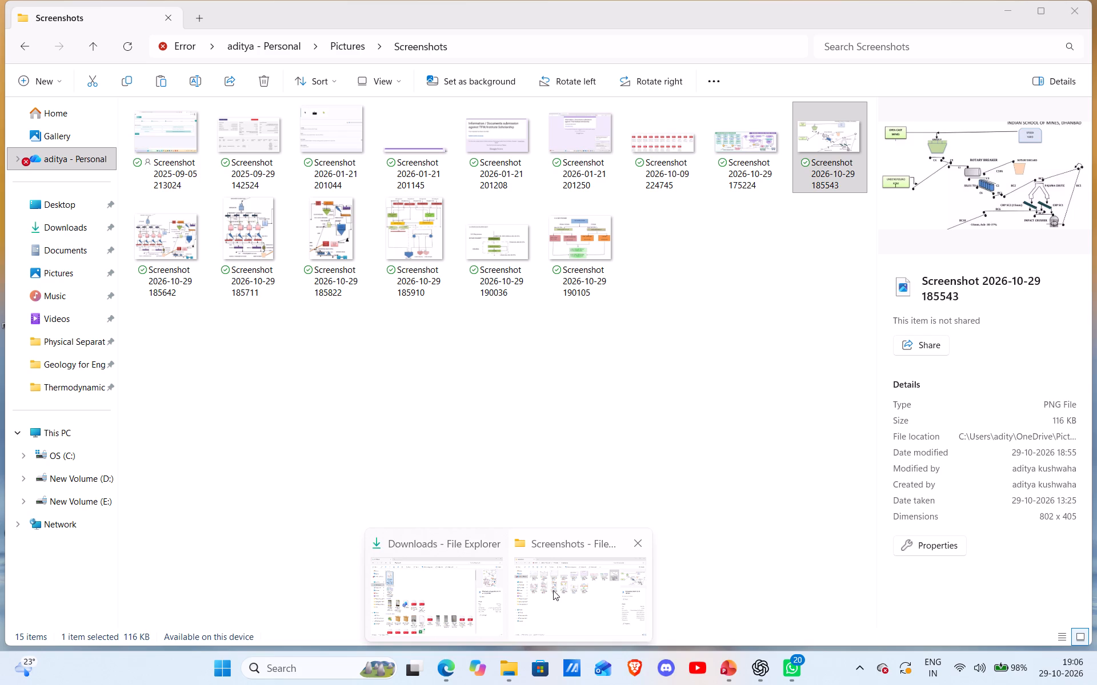
left_click(558, 587)
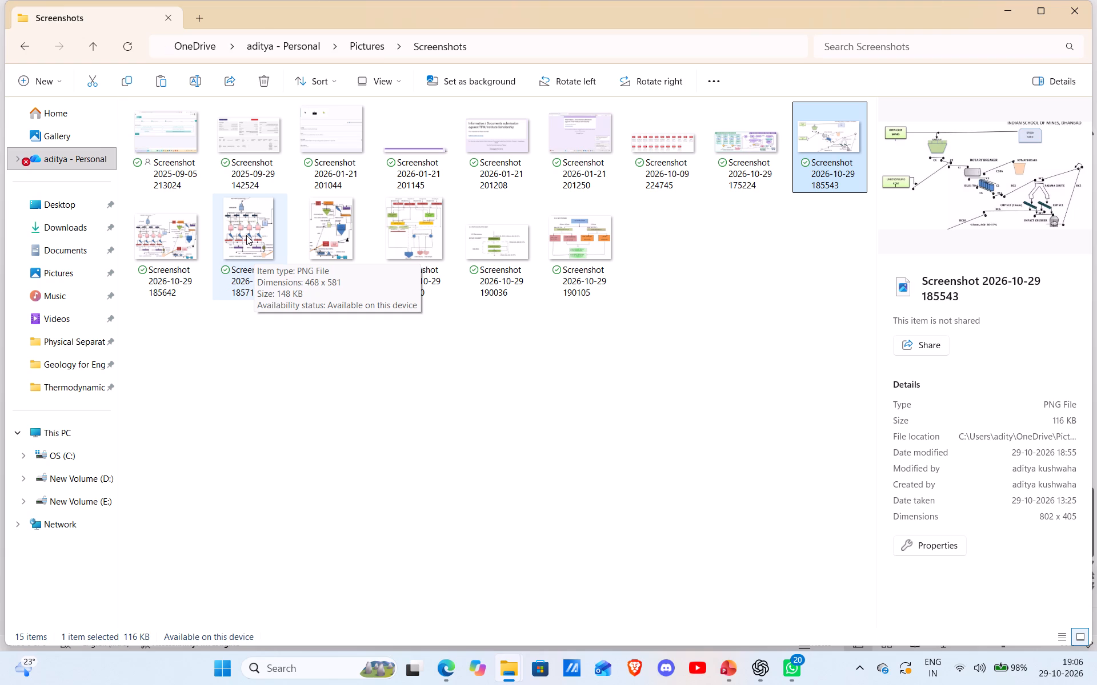
right_click(246, 235)
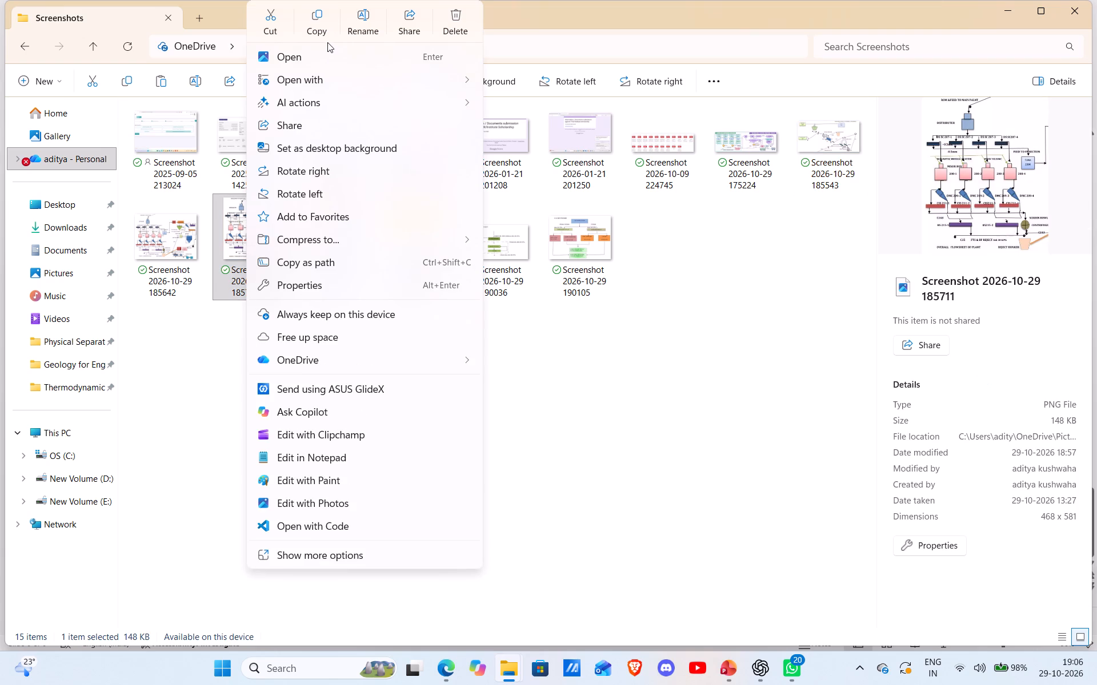
left_click(322, 34)
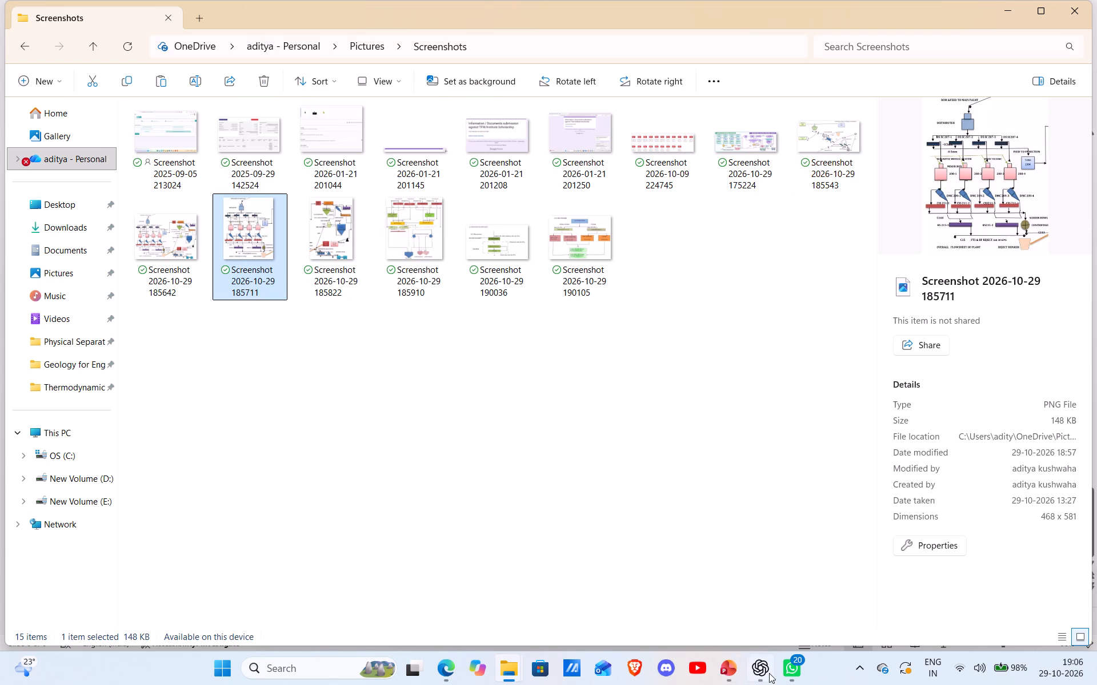
left_click(691, 609)
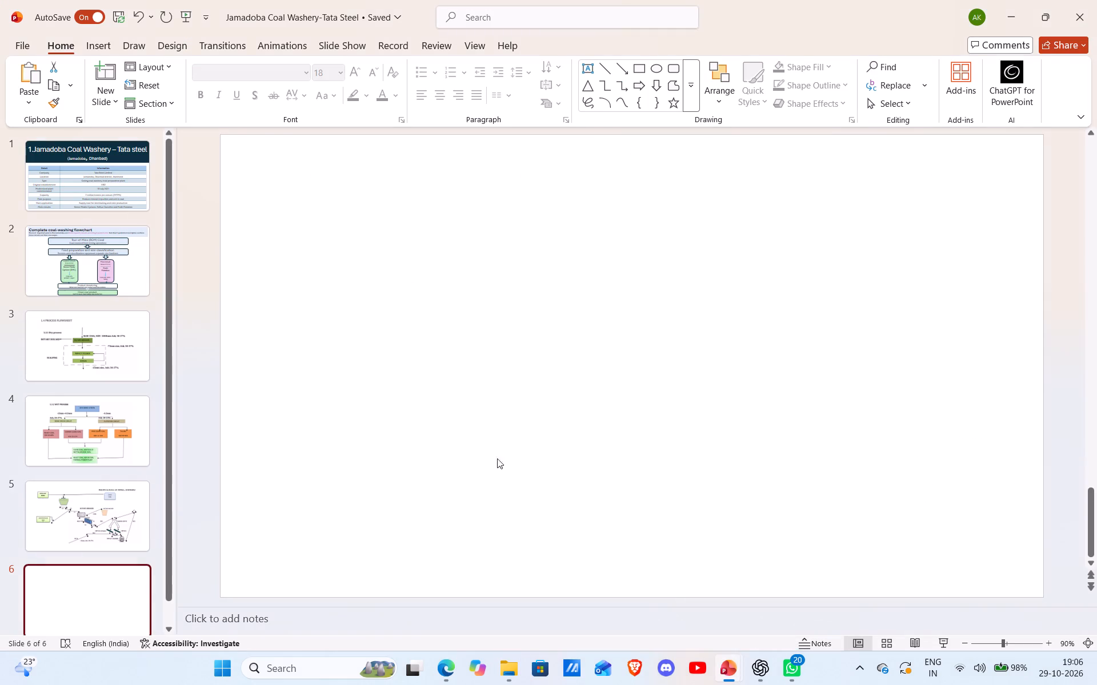
right_click(491, 355)
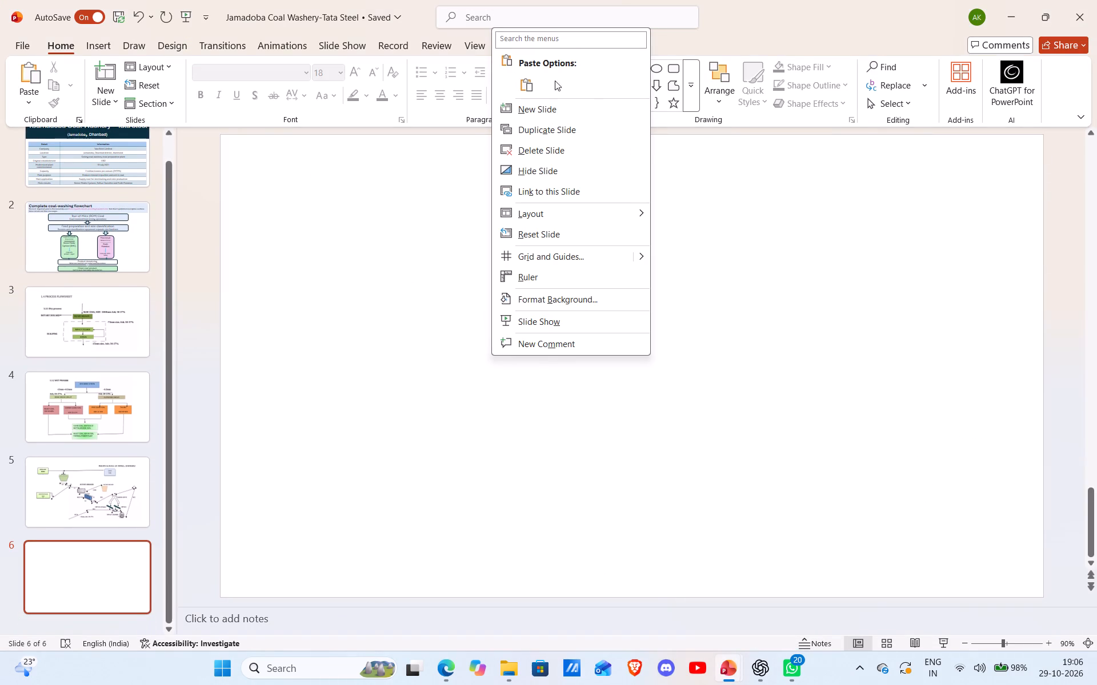
left_click(529, 86)
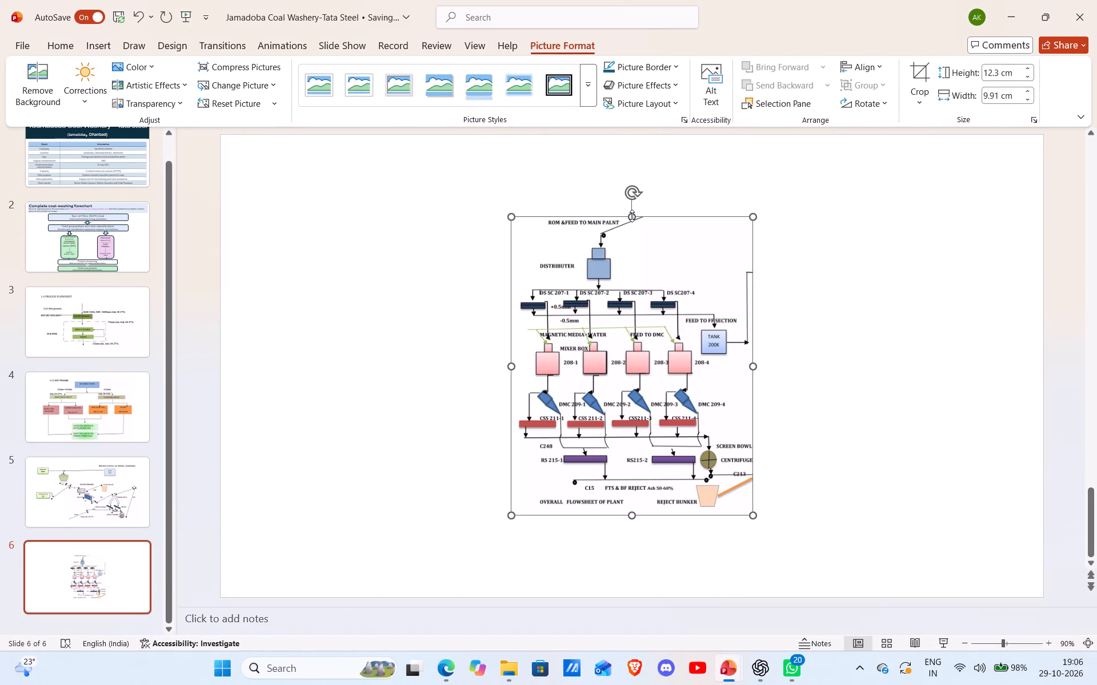
Enlarge the distributor-to-reject-bunker plant flowsheet on slide 6 to about 17.9 cm high by 16.8 cm wide and centre it on the slide.
left_click_drag(632, 216, 621, 180)
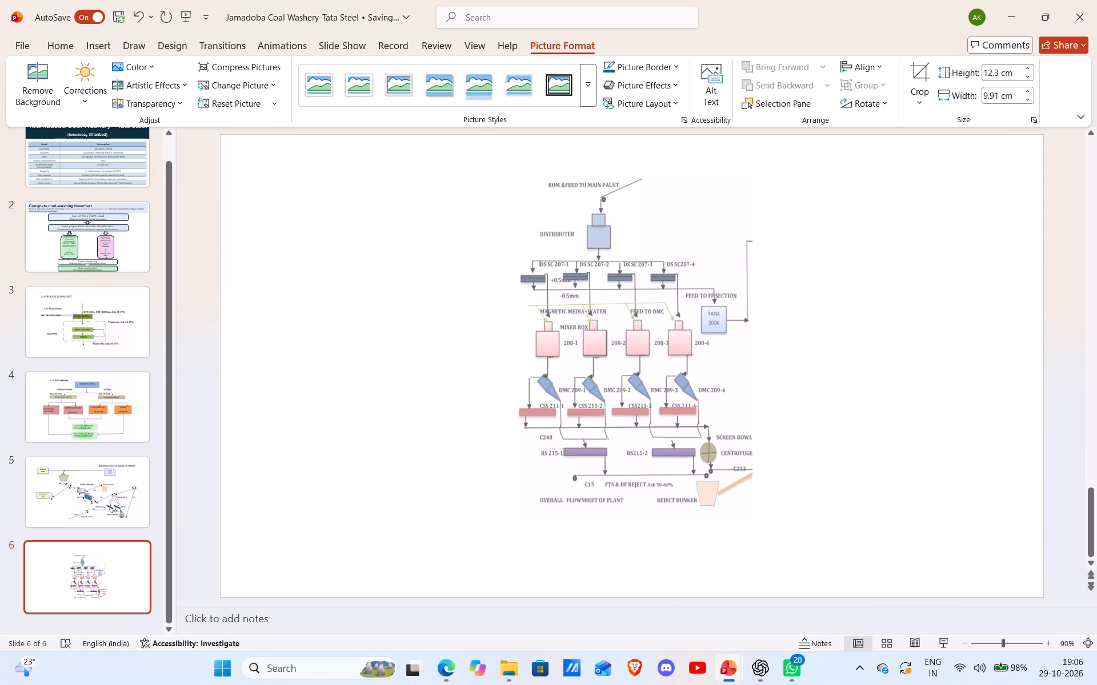
left_click_drag(621, 180, 626, 204)
left_click_drag(752, 358, 800, 356)
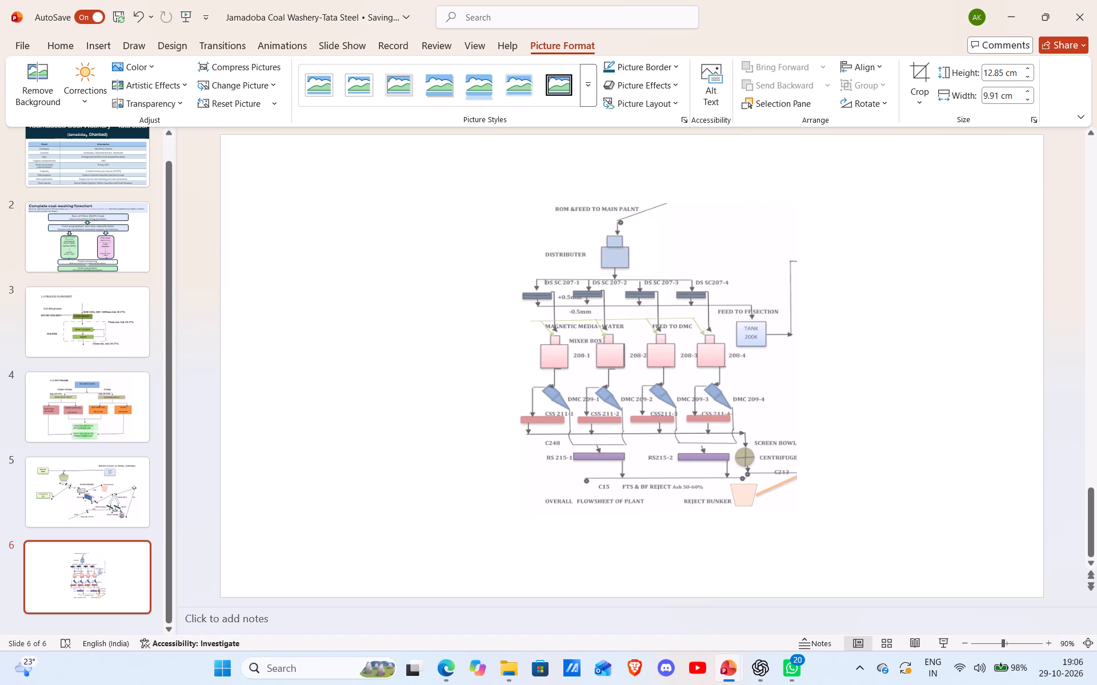
left_click_drag(800, 356, 809, 353)
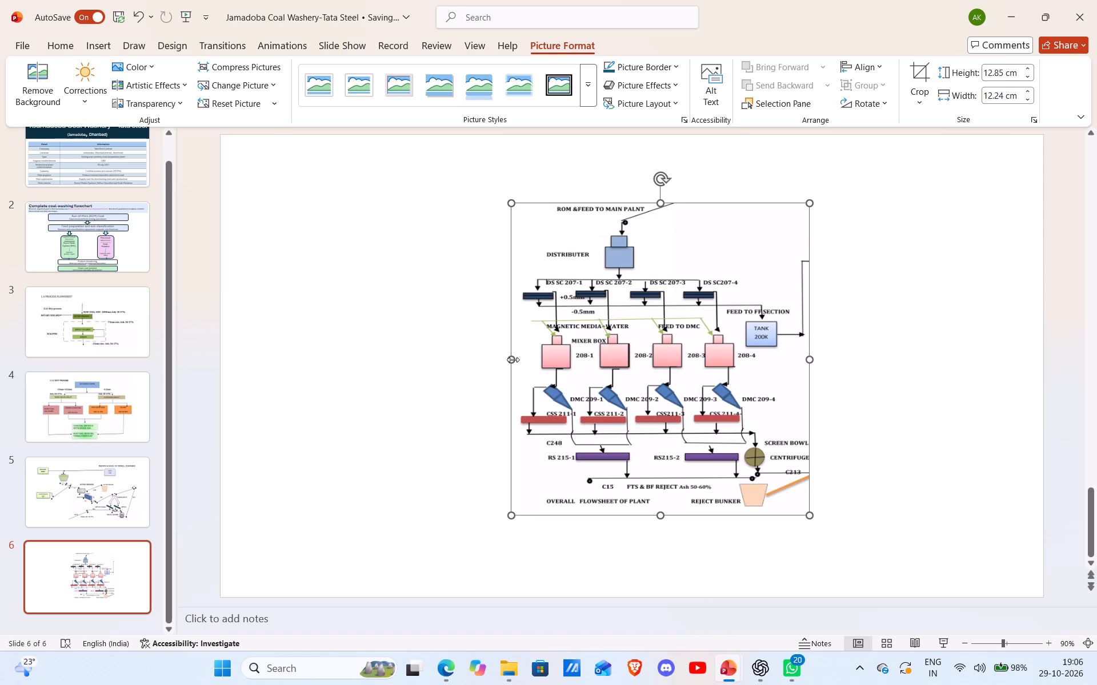
left_click_drag(513, 360, 473, 374)
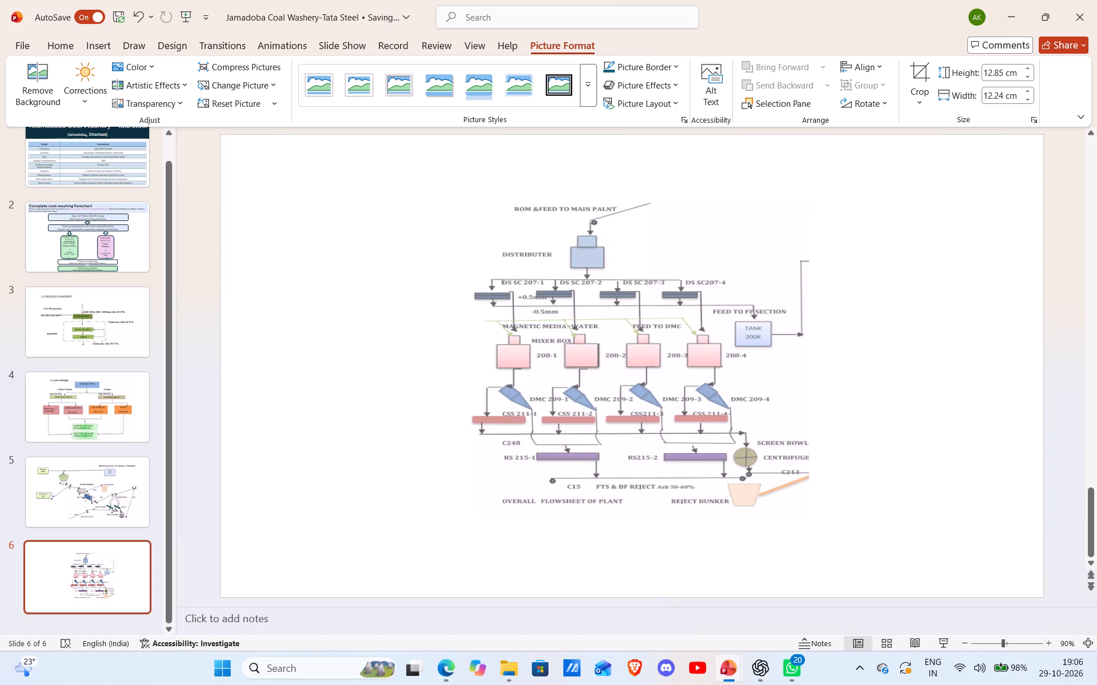
left_click_drag(473, 374, 477, 374)
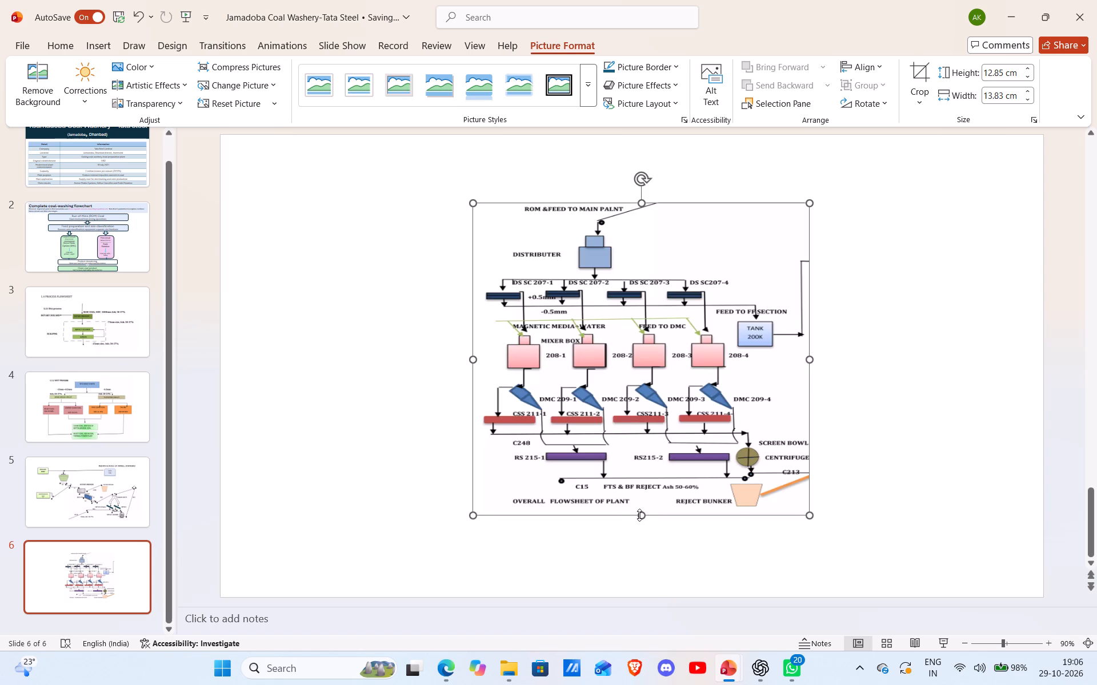
left_click_drag(642, 514, 642, 545)
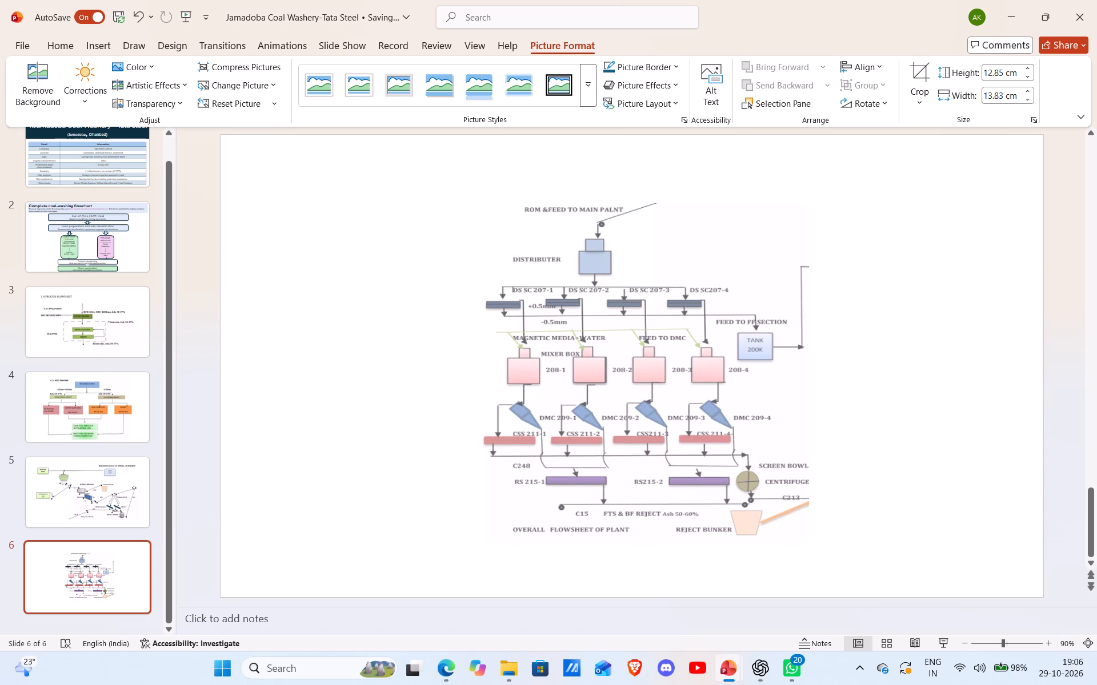
left_click_drag(642, 545, 640, 547)
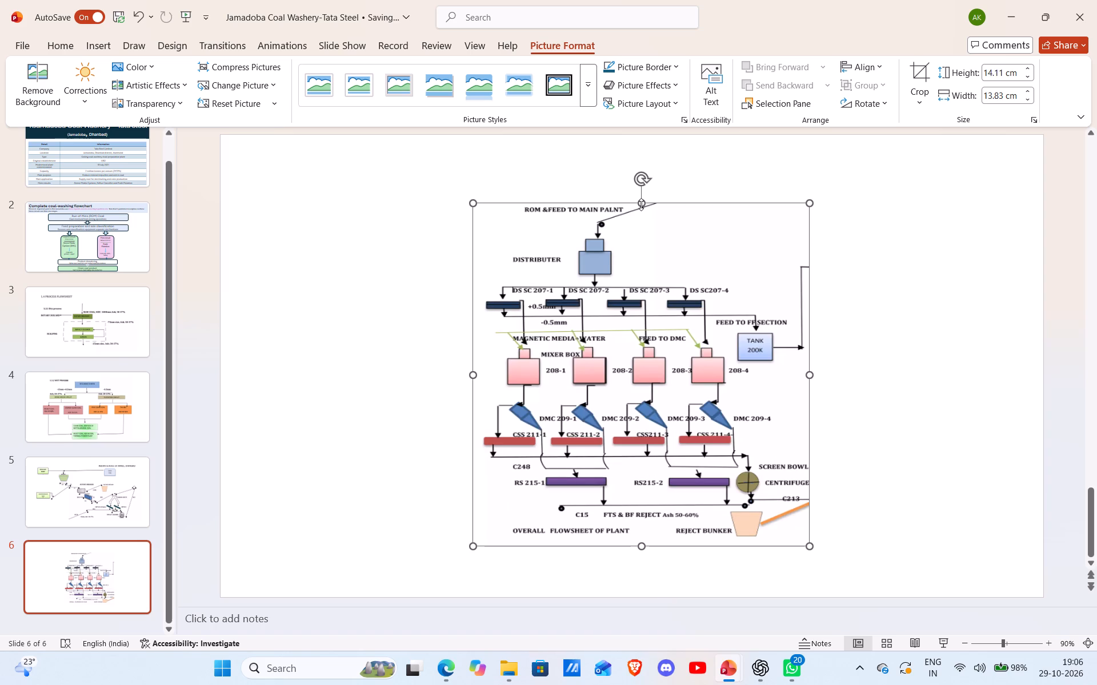
left_click_drag(641, 202, 631, 174)
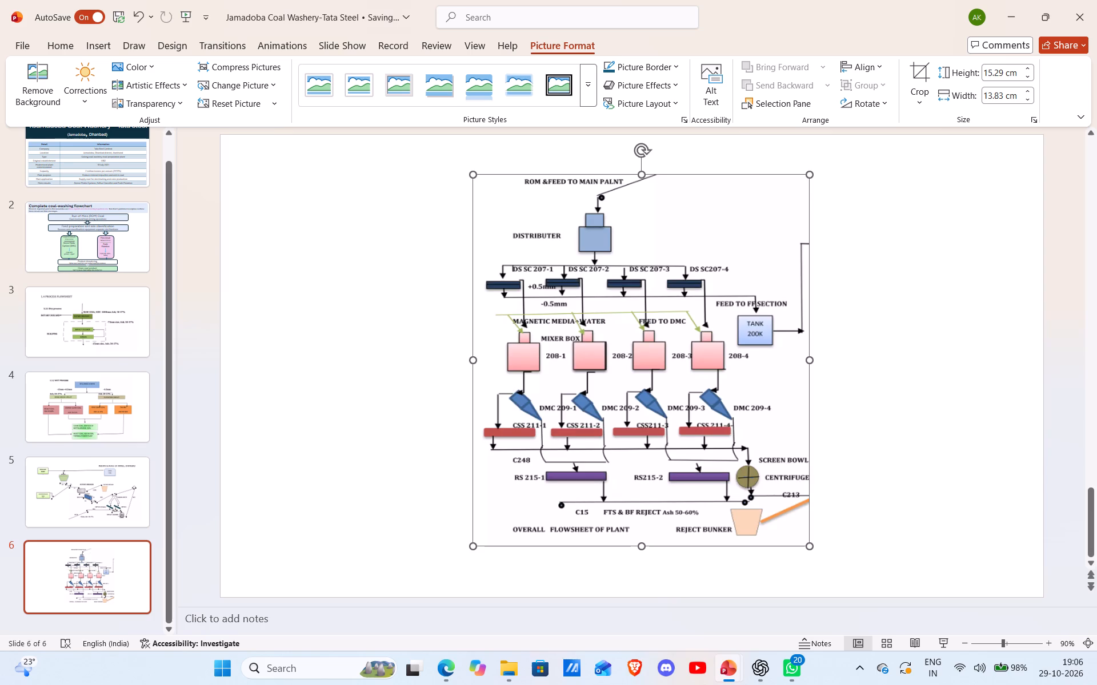
left_click_drag(811, 357, 826, 357)
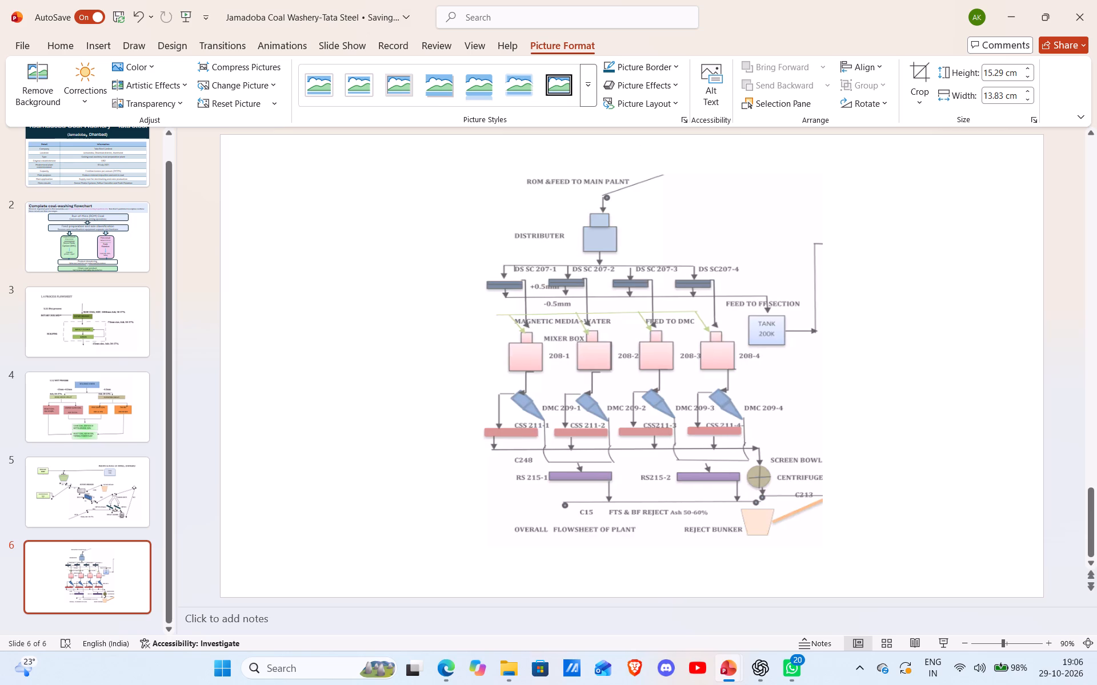
left_click_drag(826, 357, 835, 356)
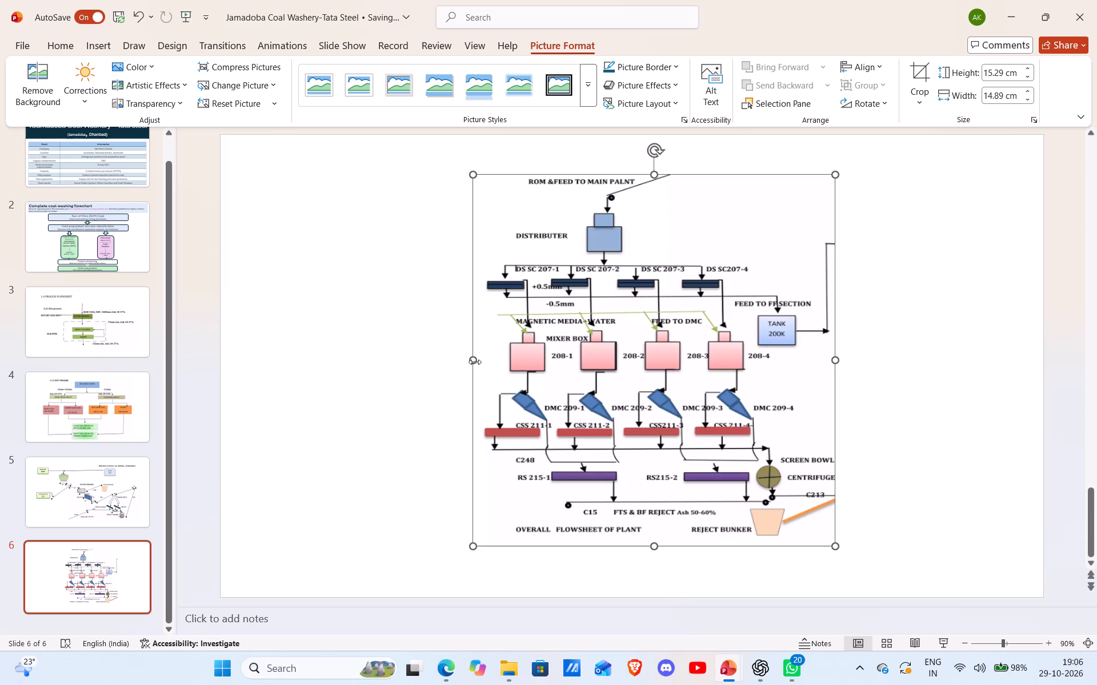
left_click_drag(475, 360, 426, 369)
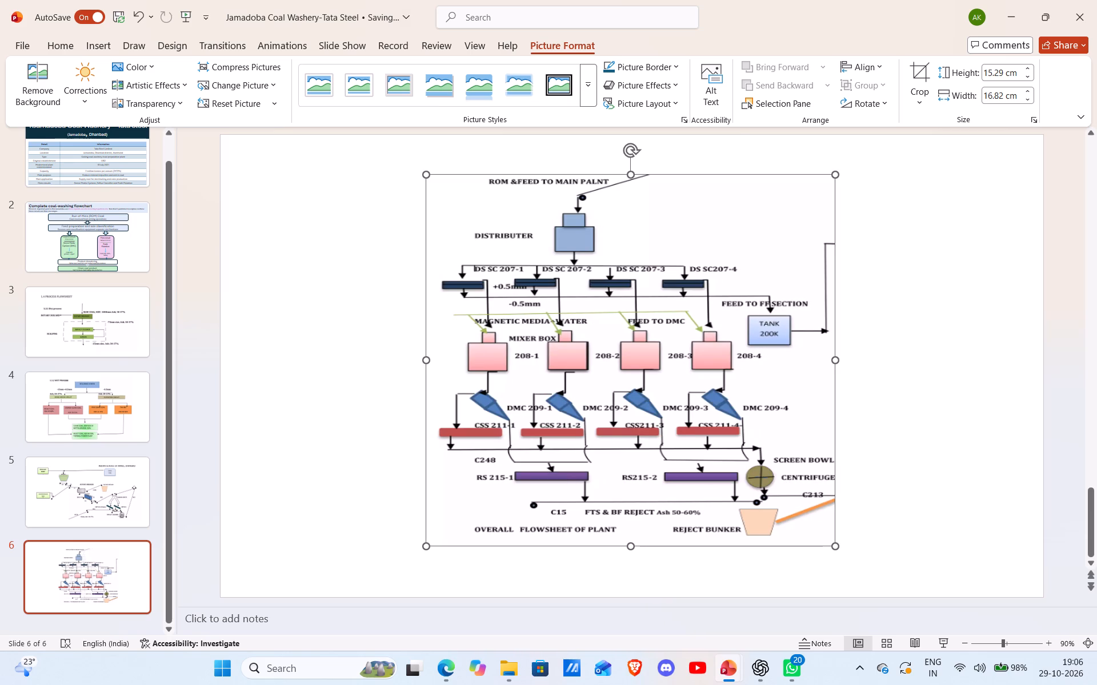
left_click_drag(631, 546, 631, 575)
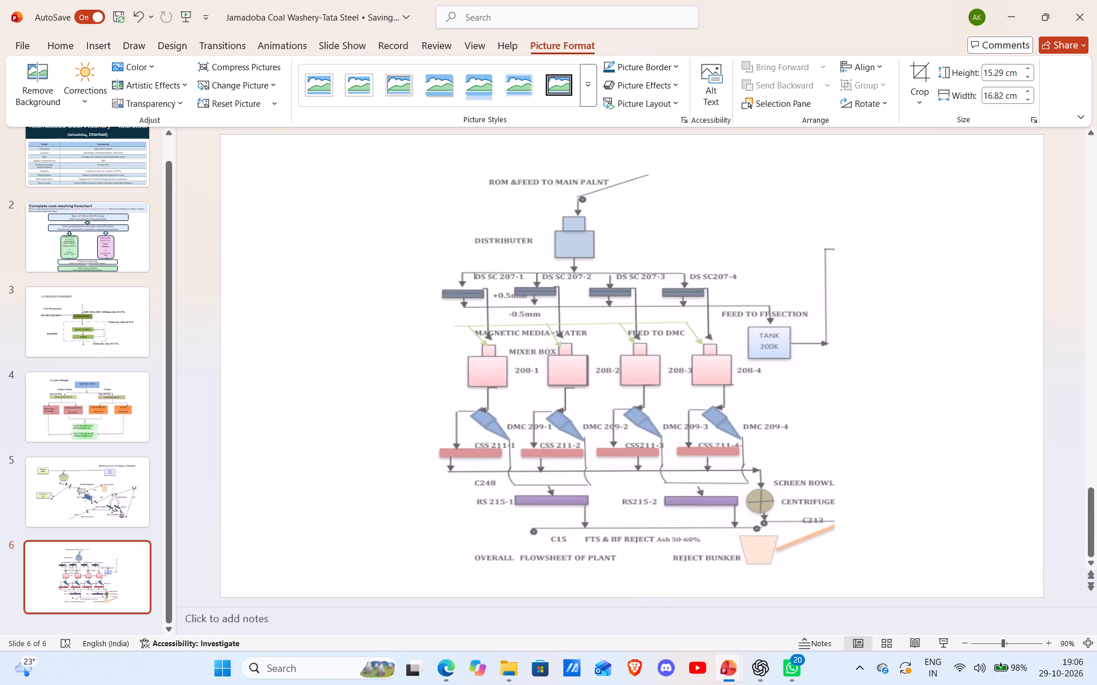
left_click_drag(631, 575, 631, 588)
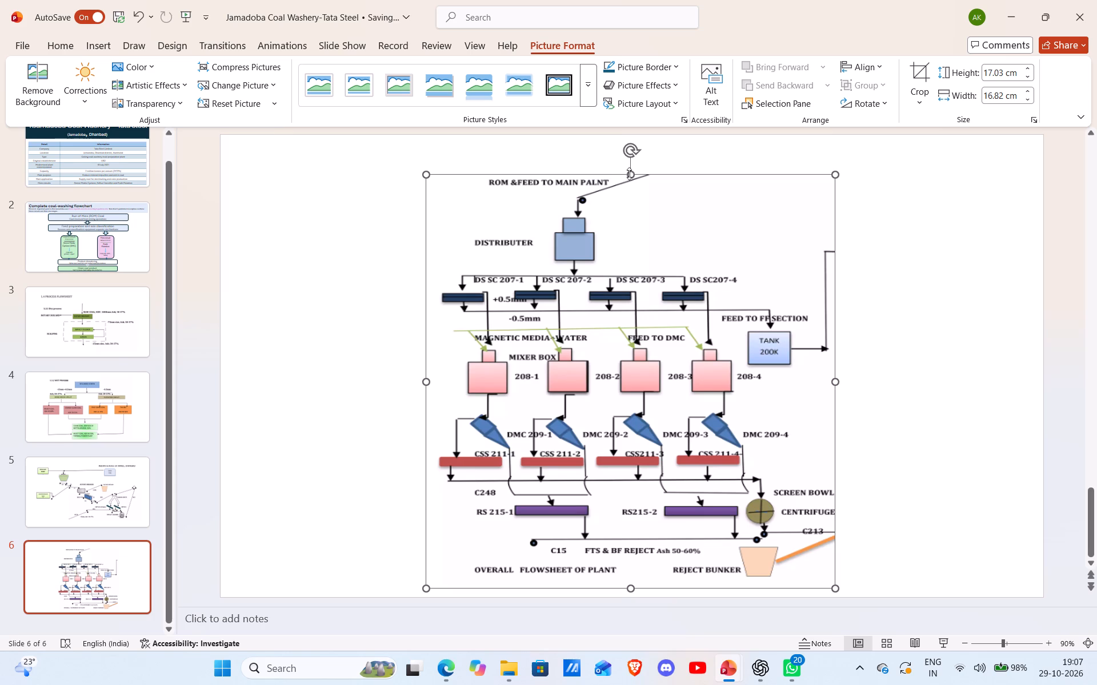
left_click_drag(632, 174, 627, 154)
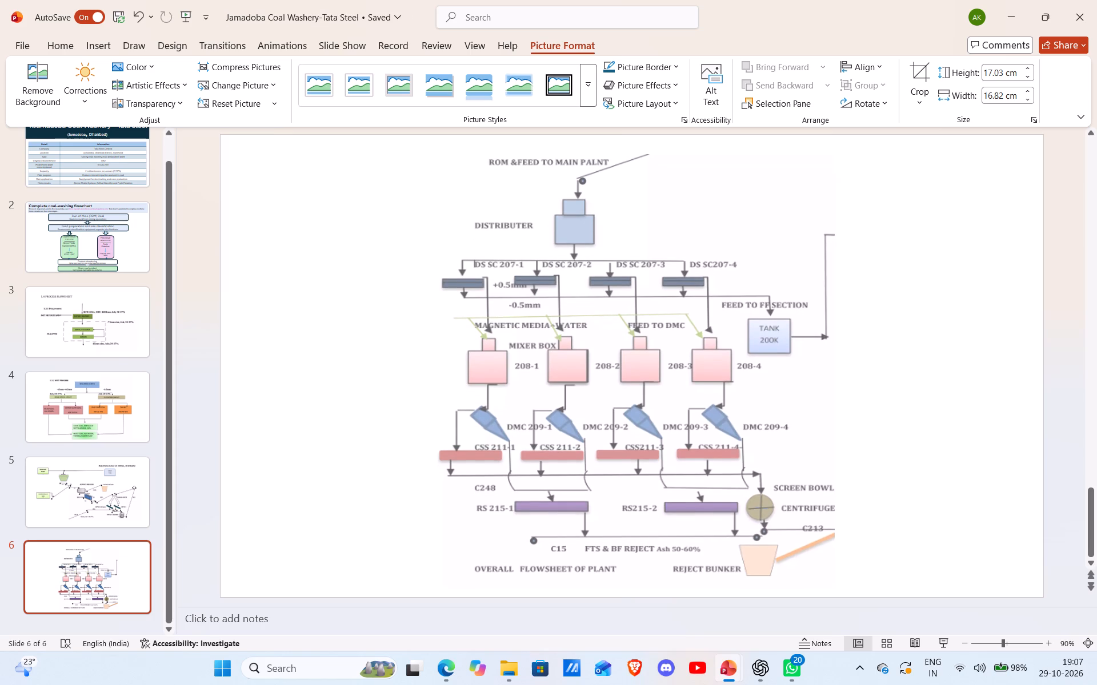
left_click_drag(627, 154, 627, 154)
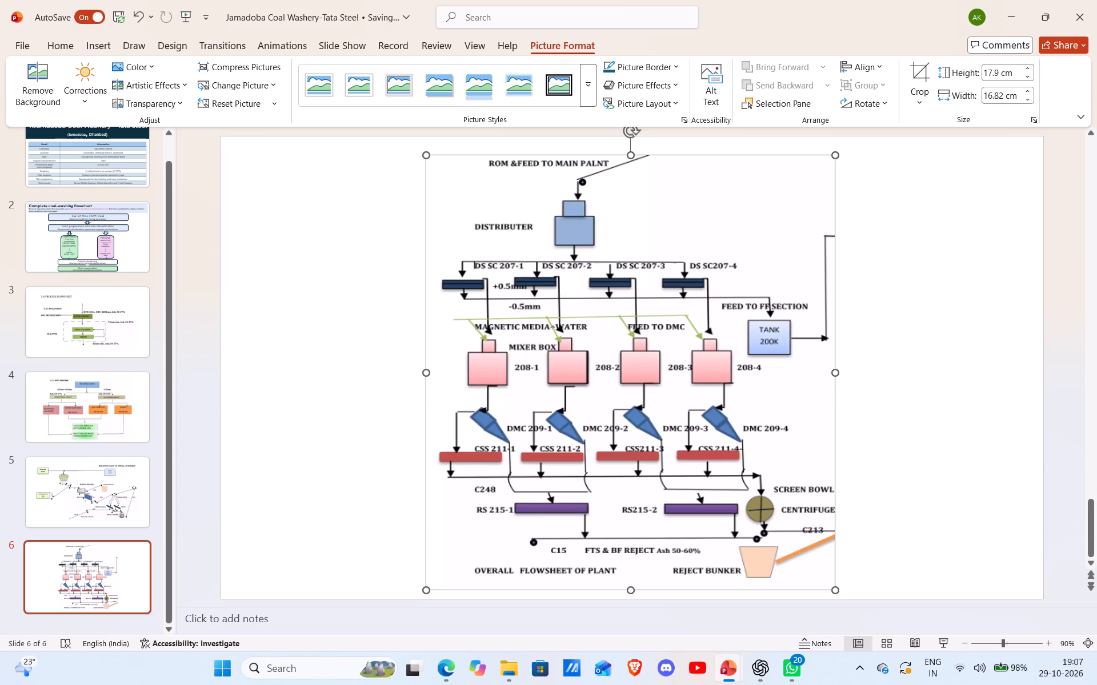
left_click(696, 213)
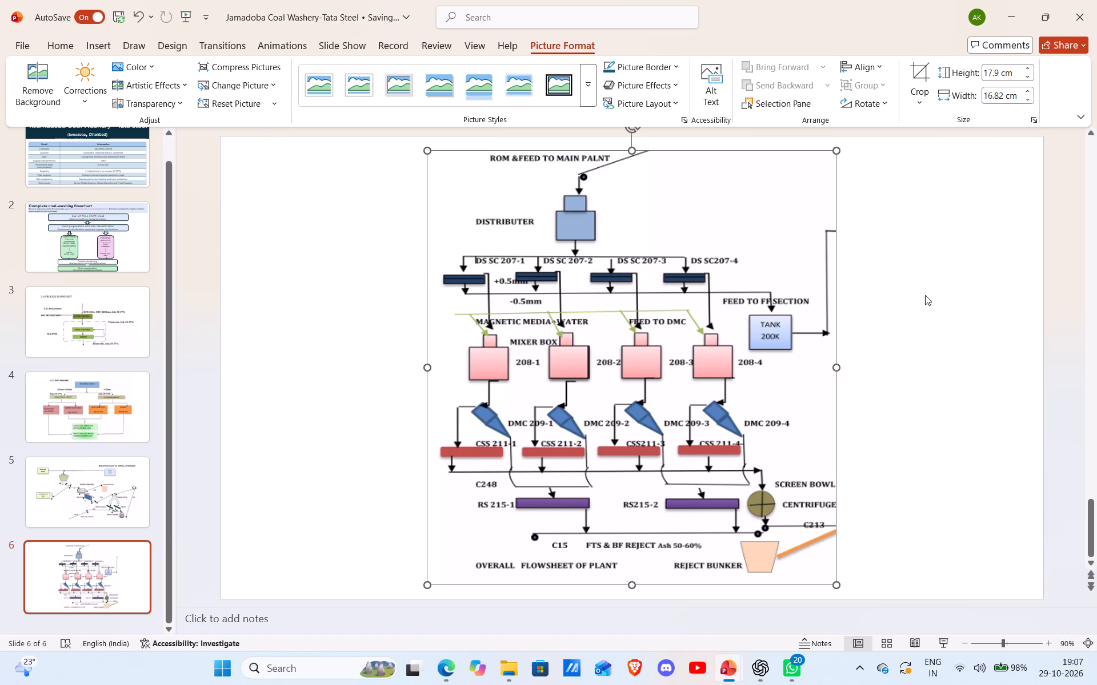
left_click(923, 302)
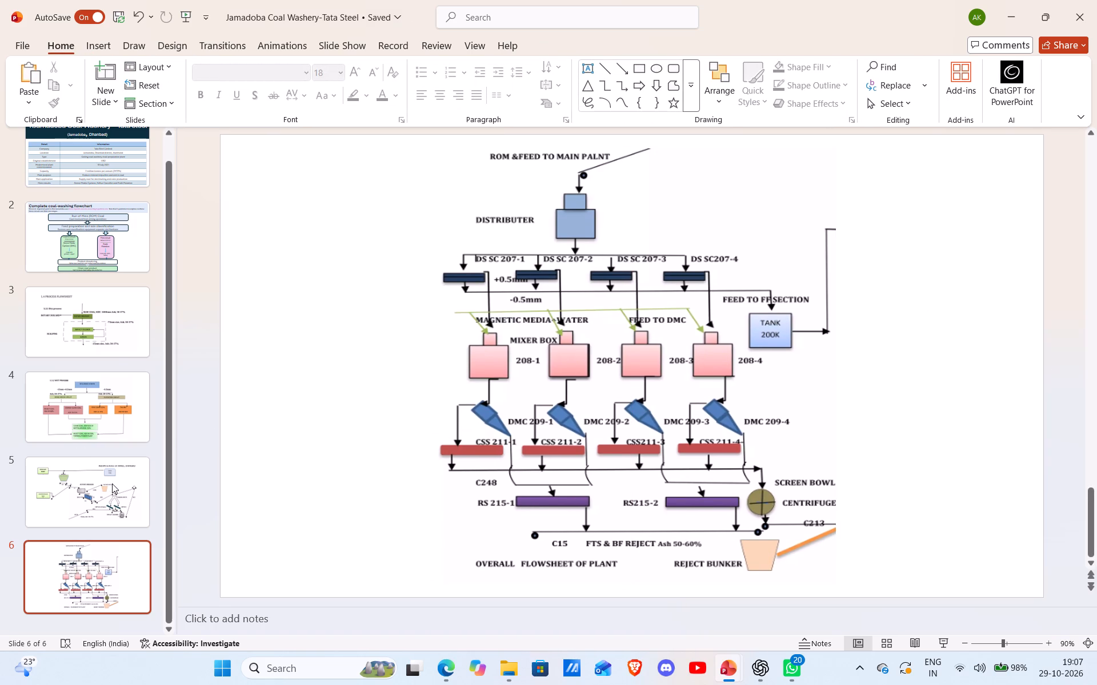
Add a new blank slide after slide 6.
scroll(112, 486, "down", 3)
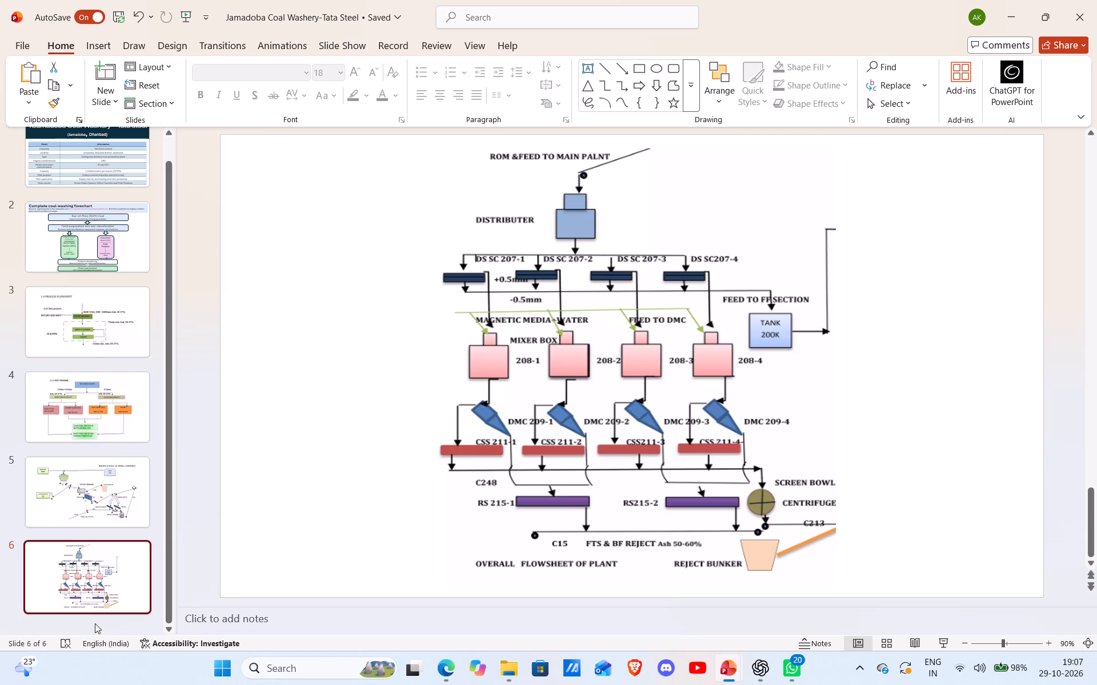
right_click(95, 623)
left_click(136, 588)
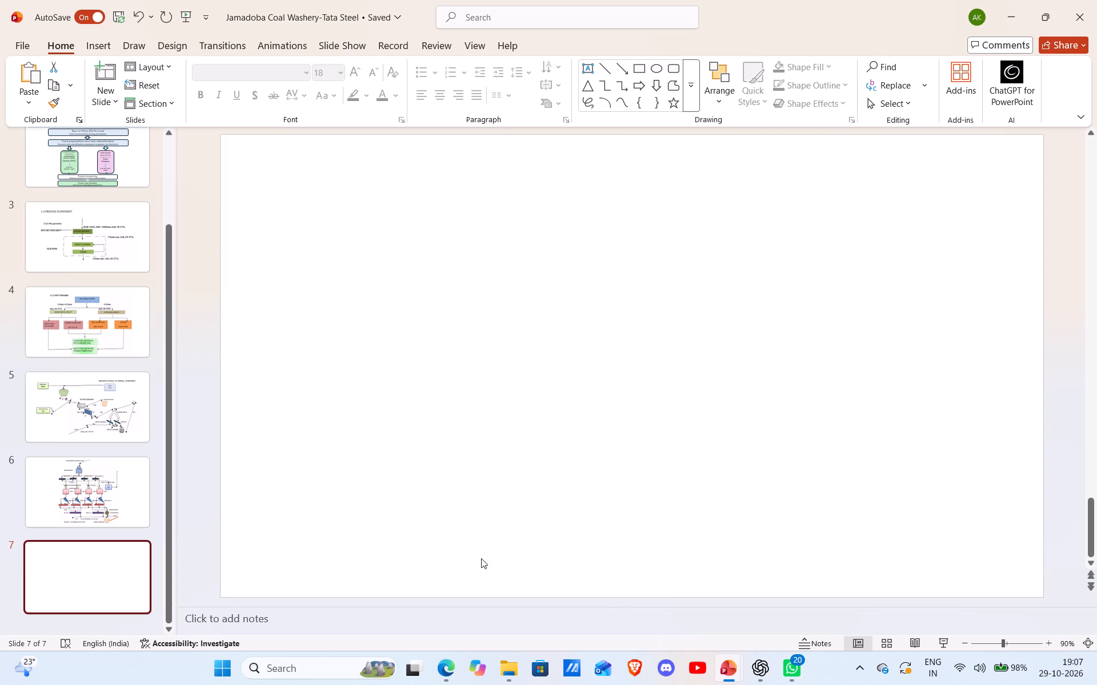
left_click(511, 672)
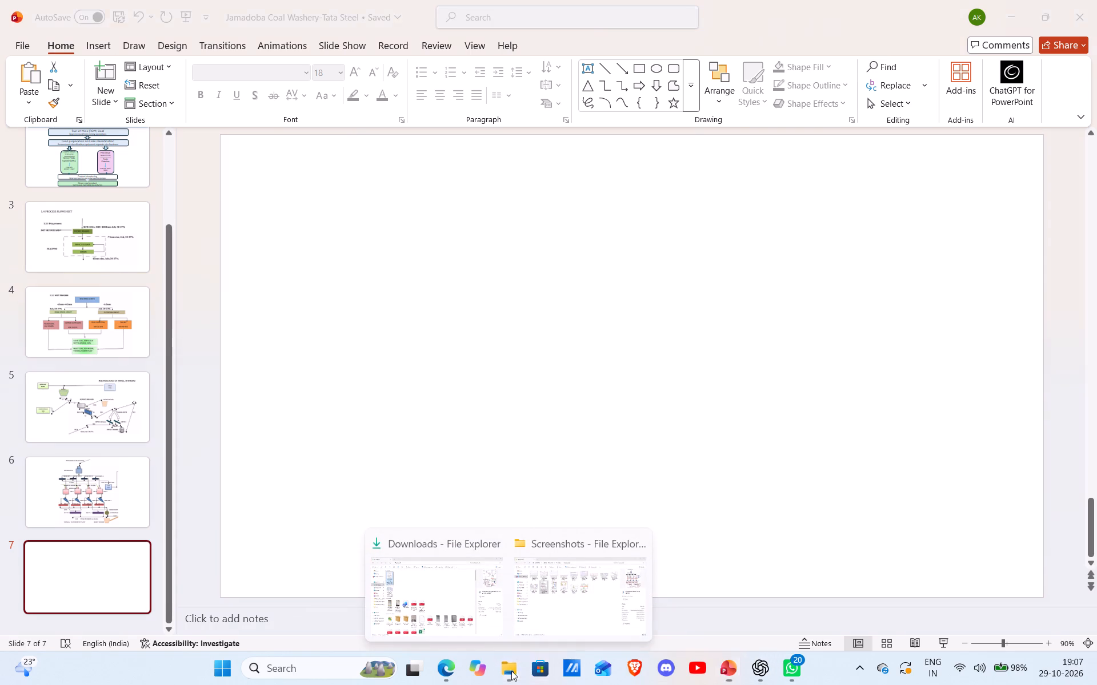
left_click(558, 595)
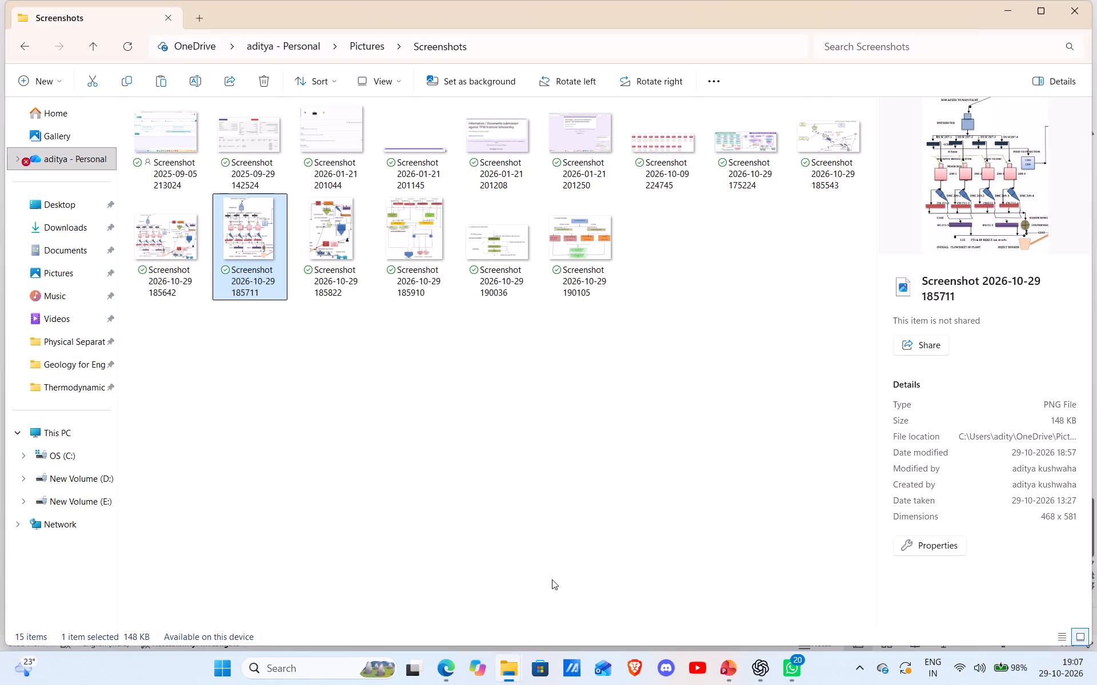
right_click(332, 272)
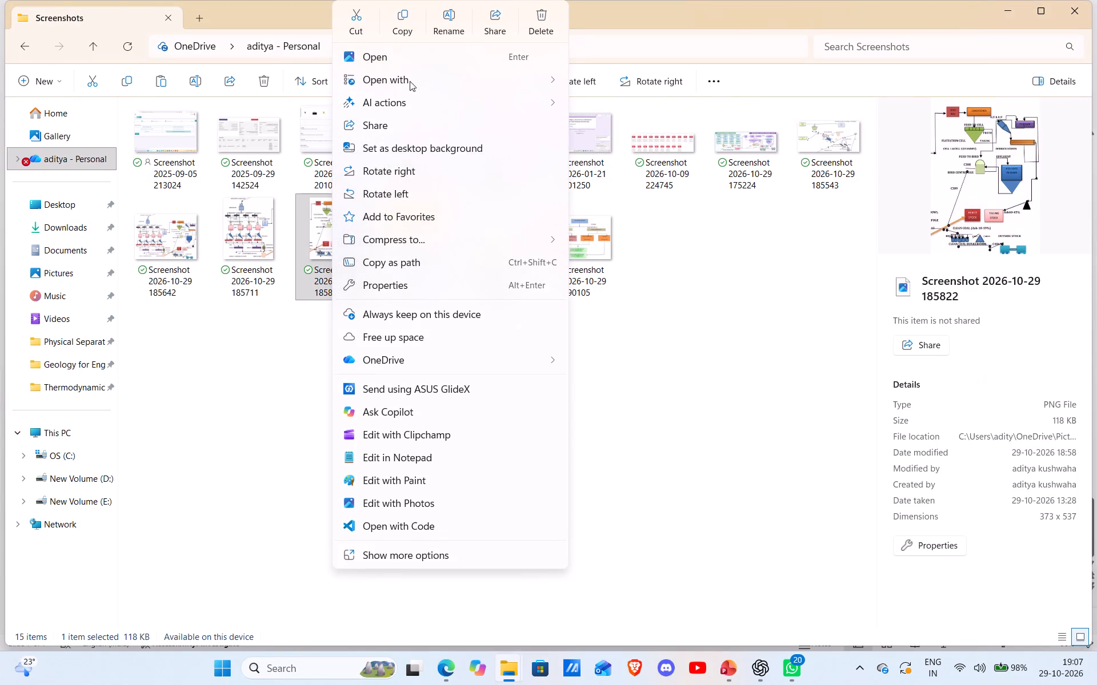
left_click(398, 36)
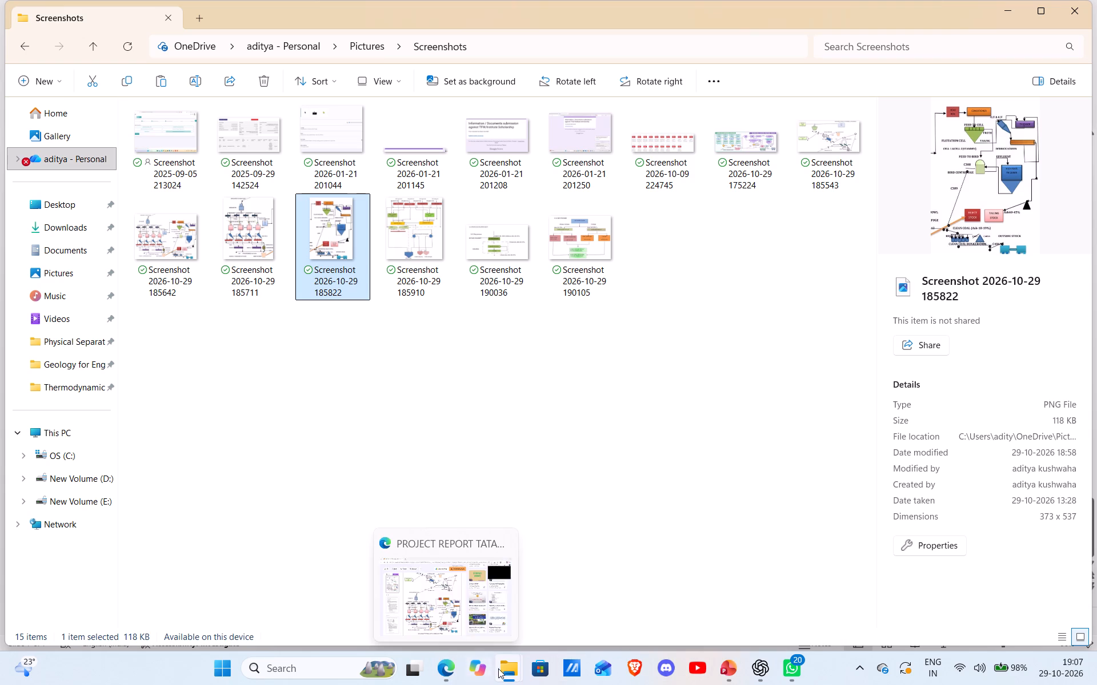
left_click(728, 670)
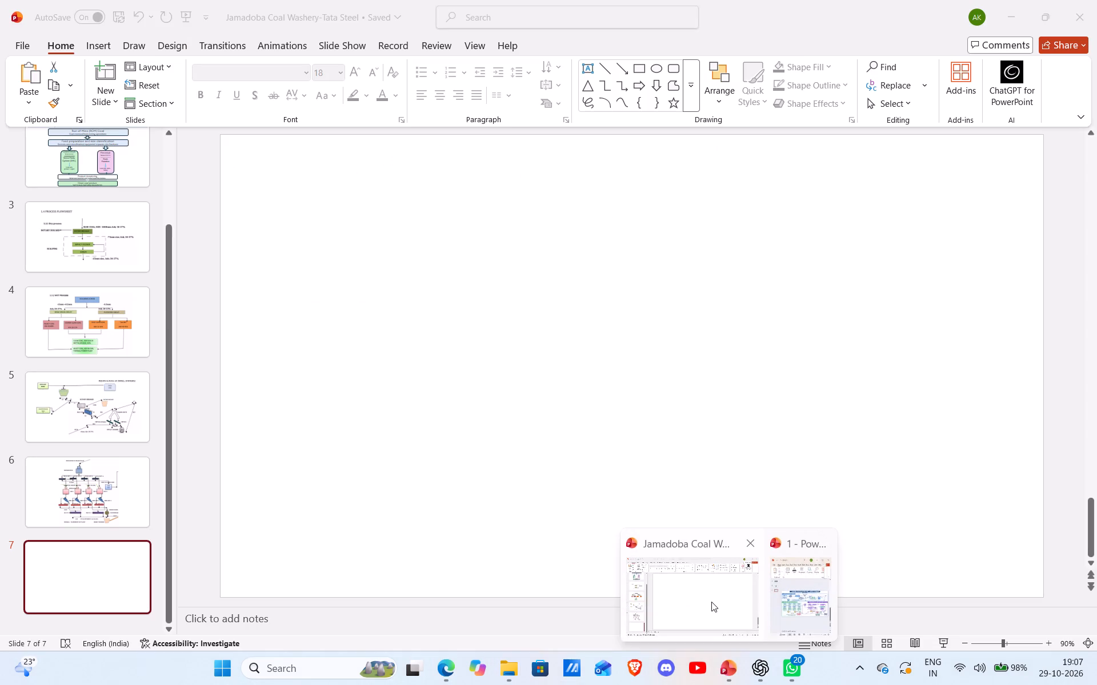
Switch back to the Jamadoba presentation in PowerPoint and paste the copied flotation cell and thickener flowsheet onto blank slide 7.
left_click(711, 602)
right_click(506, 311)
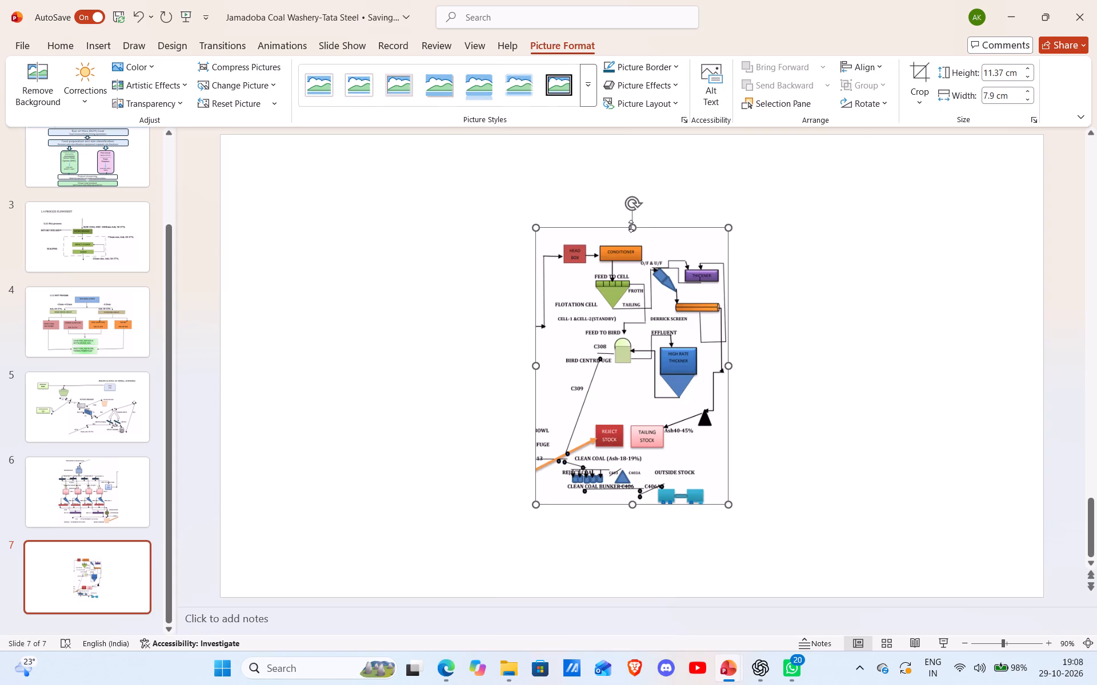
Enlarge the flotation cell and thickener flowsheet on slide 7 to about 17.8 cm high by 14 cm wide and centre it.
left_click_drag(634, 227, 624, 161)
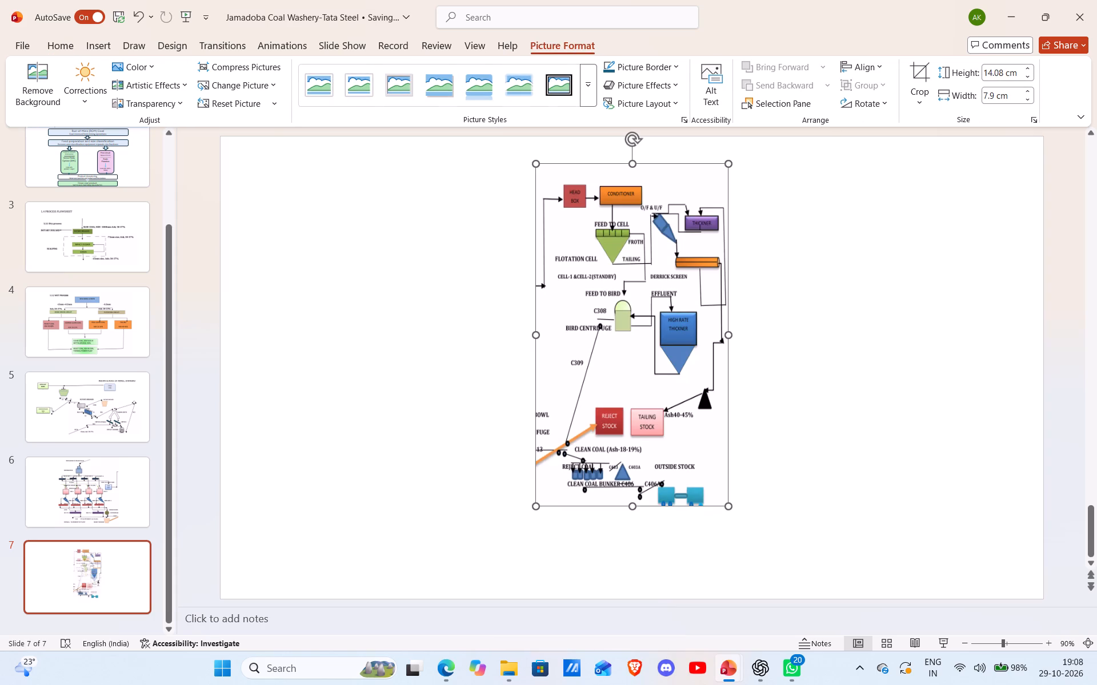
left_click_drag(539, 335, 467, 357)
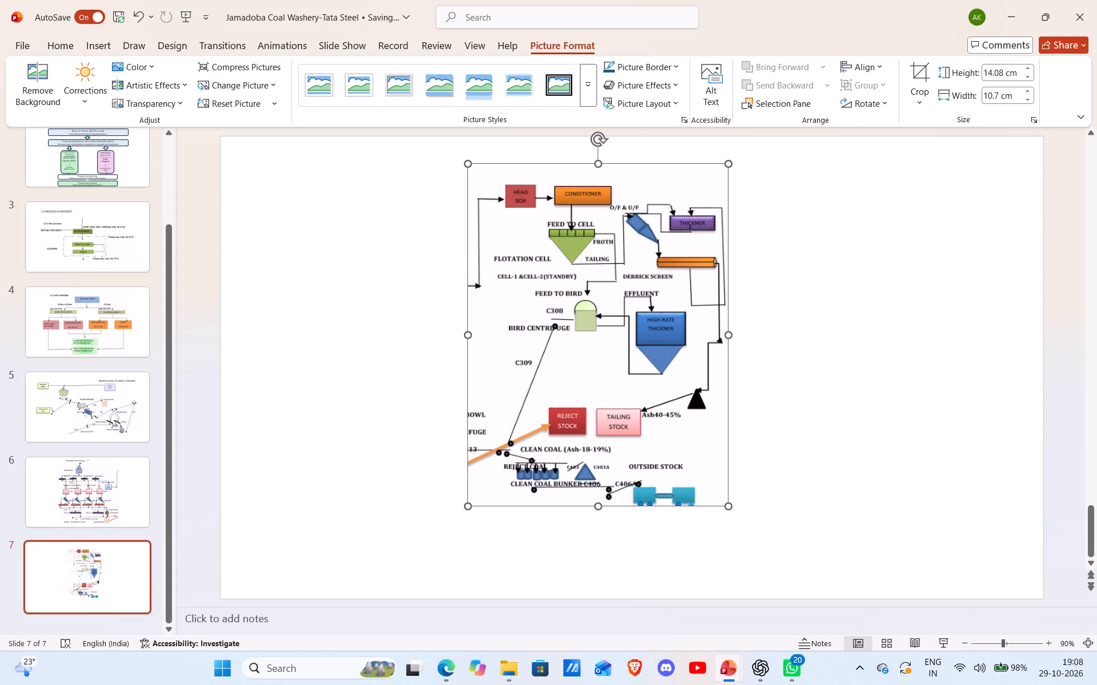
left_click_drag(730, 335, 774, 327)
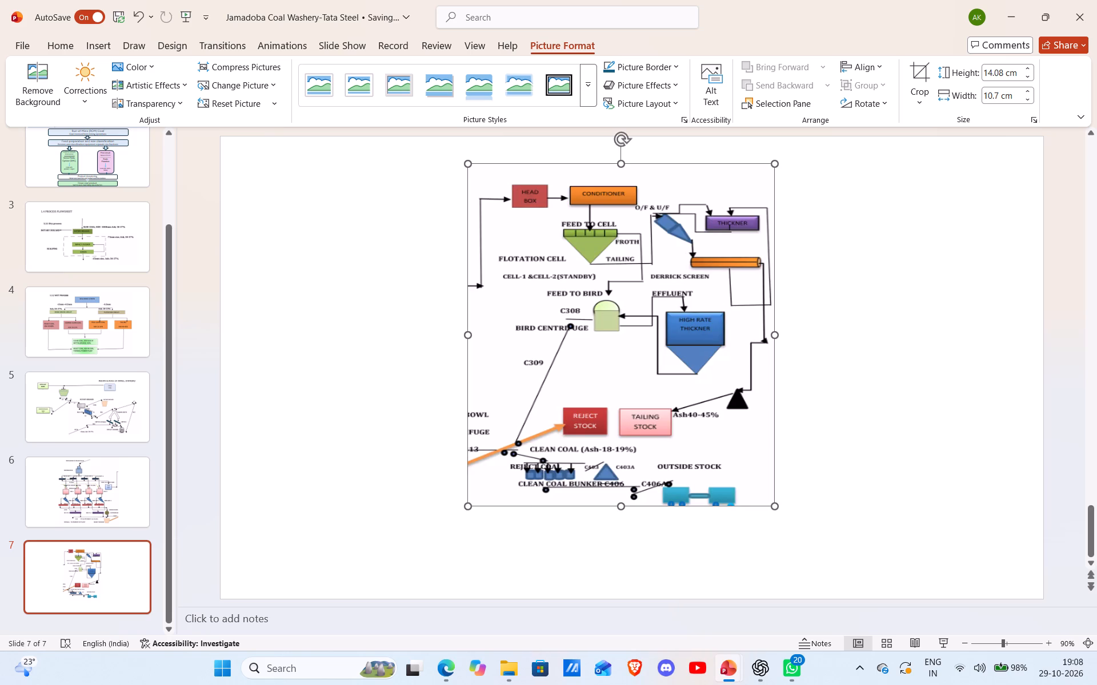
left_click_drag(620, 507, 627, 580)
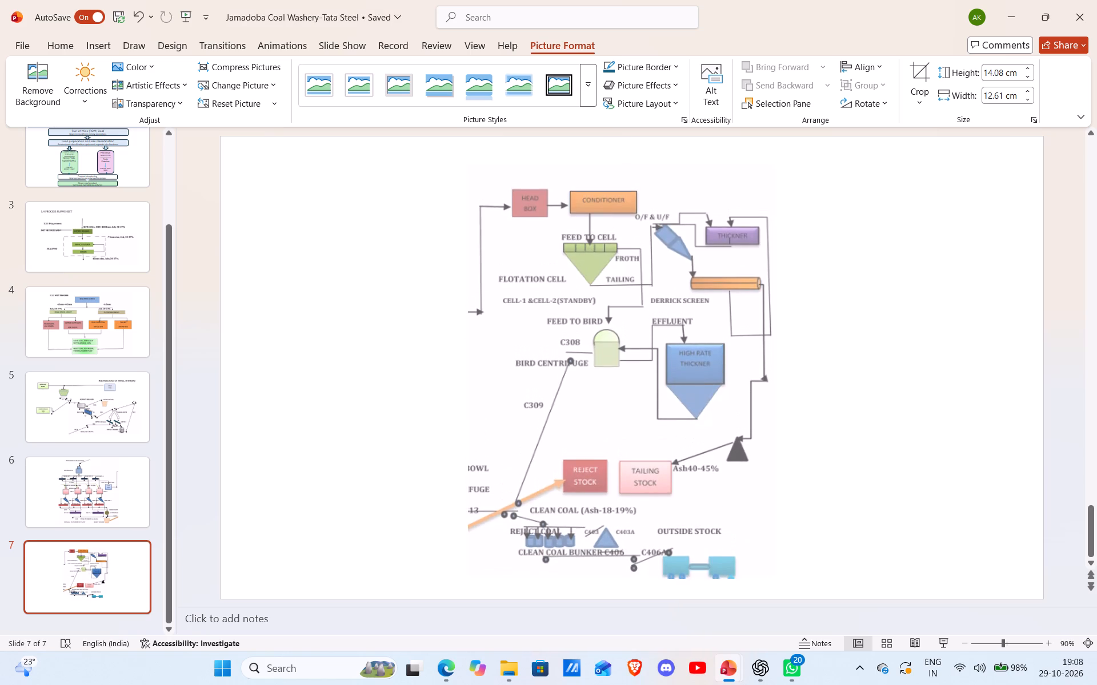
left_click_drag(627, 580, 627, 581)
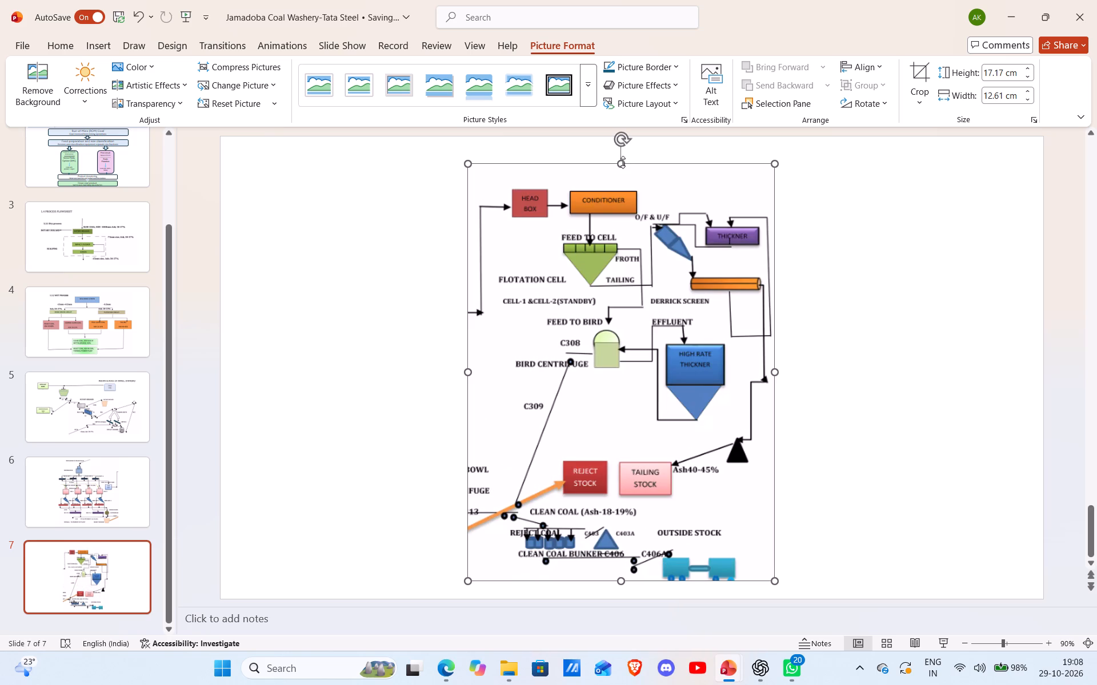
left_click_drag(623, 162, 619, 150)
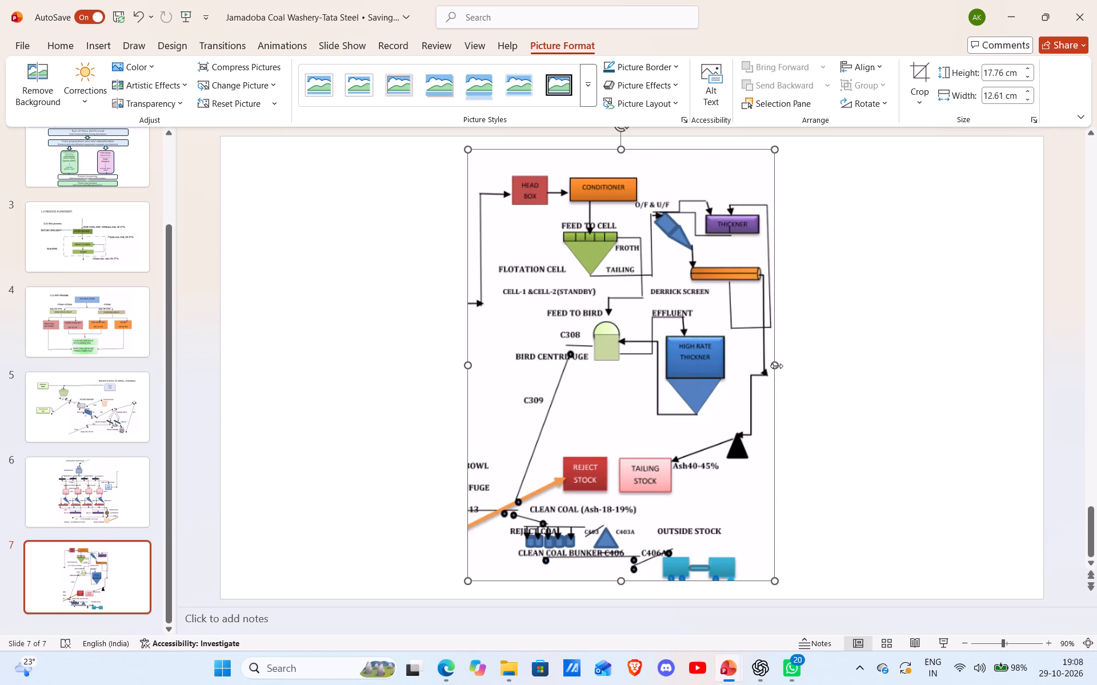
left_click_drag(776, 365, 793, 361)
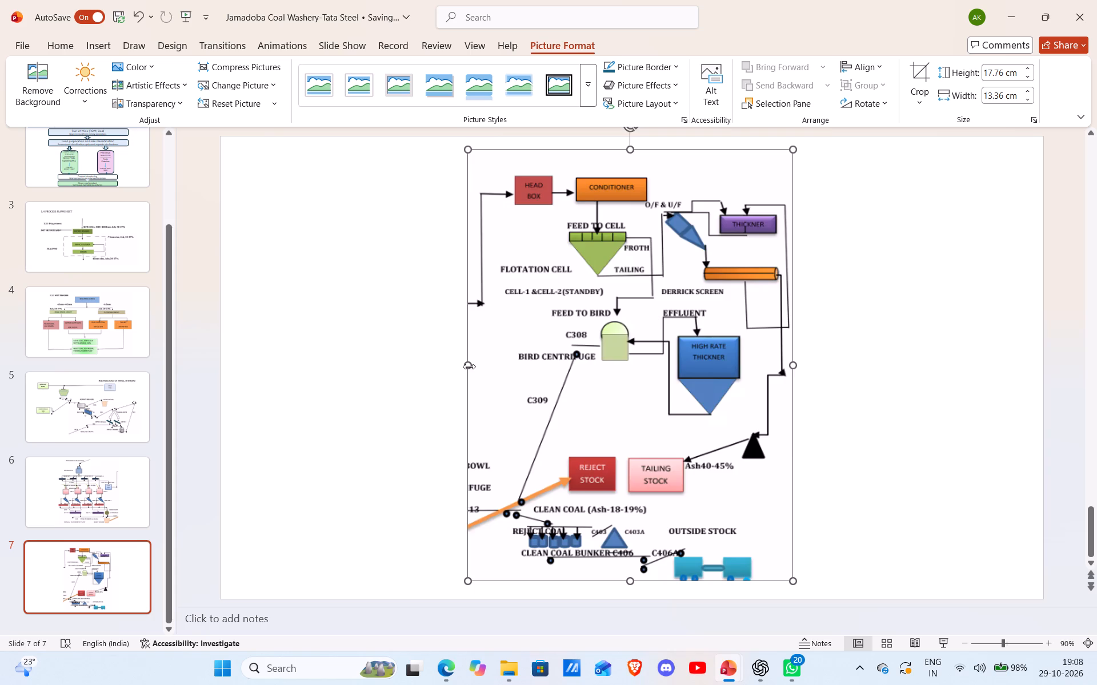
left_click_drag(469, 366, 453, 372)
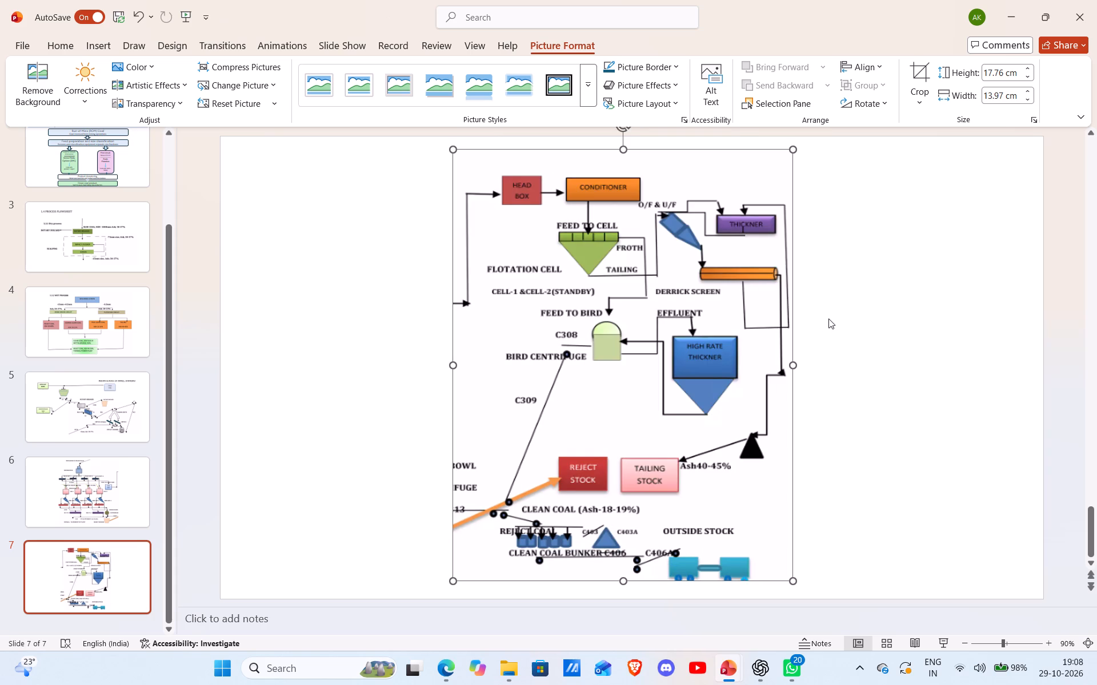
left_click(922, 323)
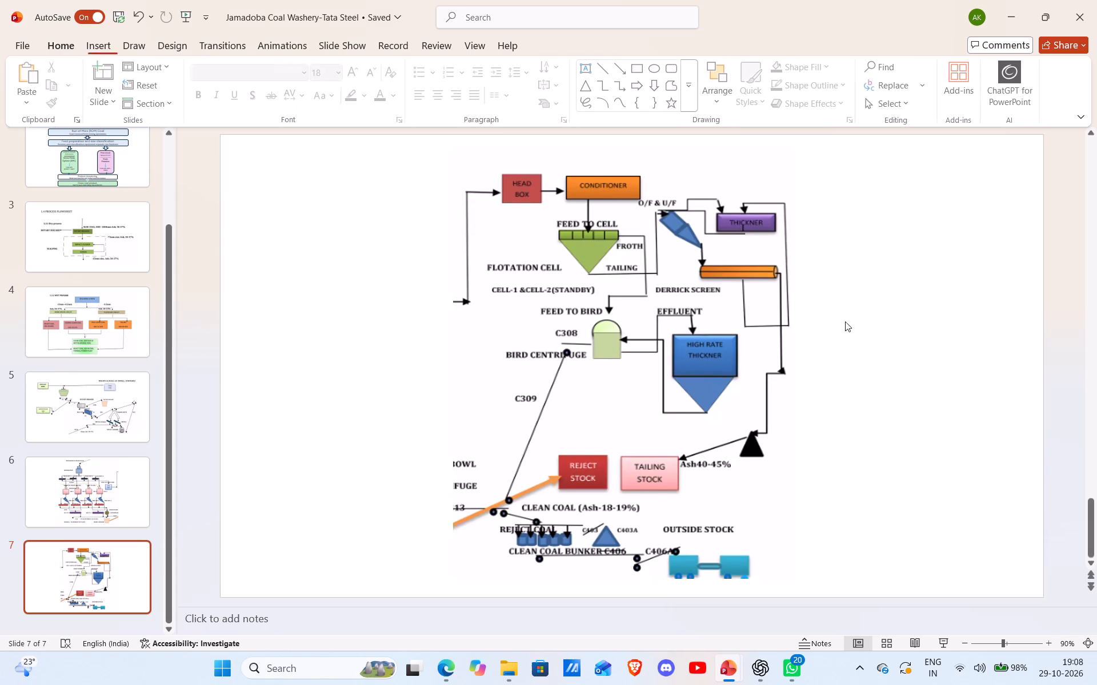
left_click(632, 394)
left_click_drag(632, 394, 632, 392)
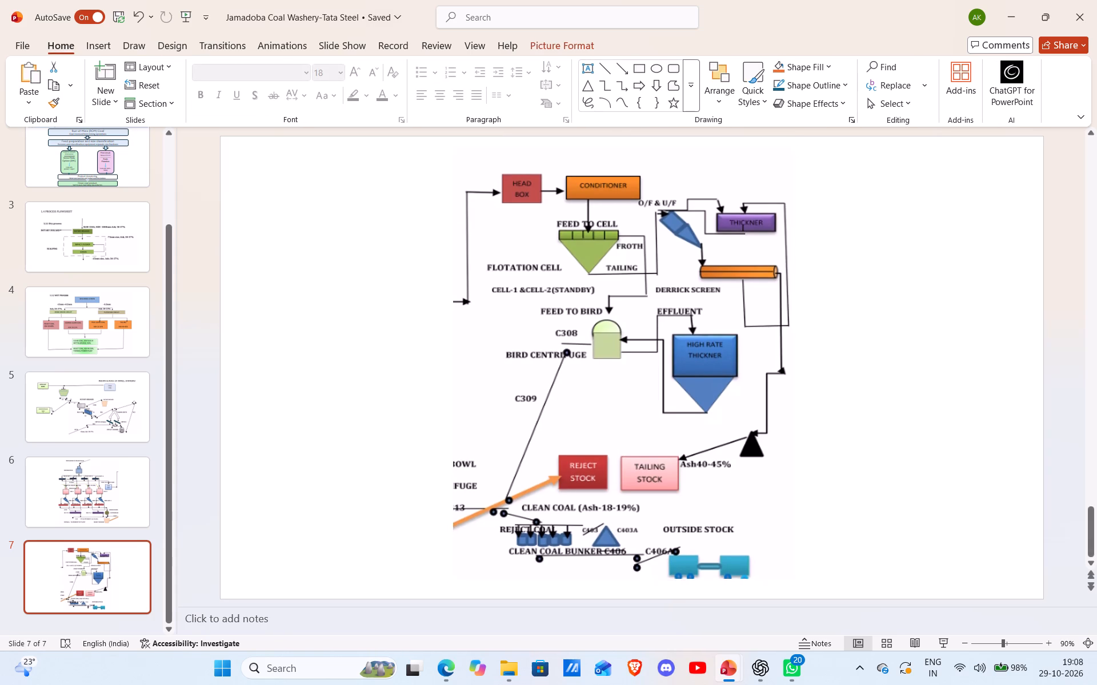
left_click_drag(632, 392, 635, 390)
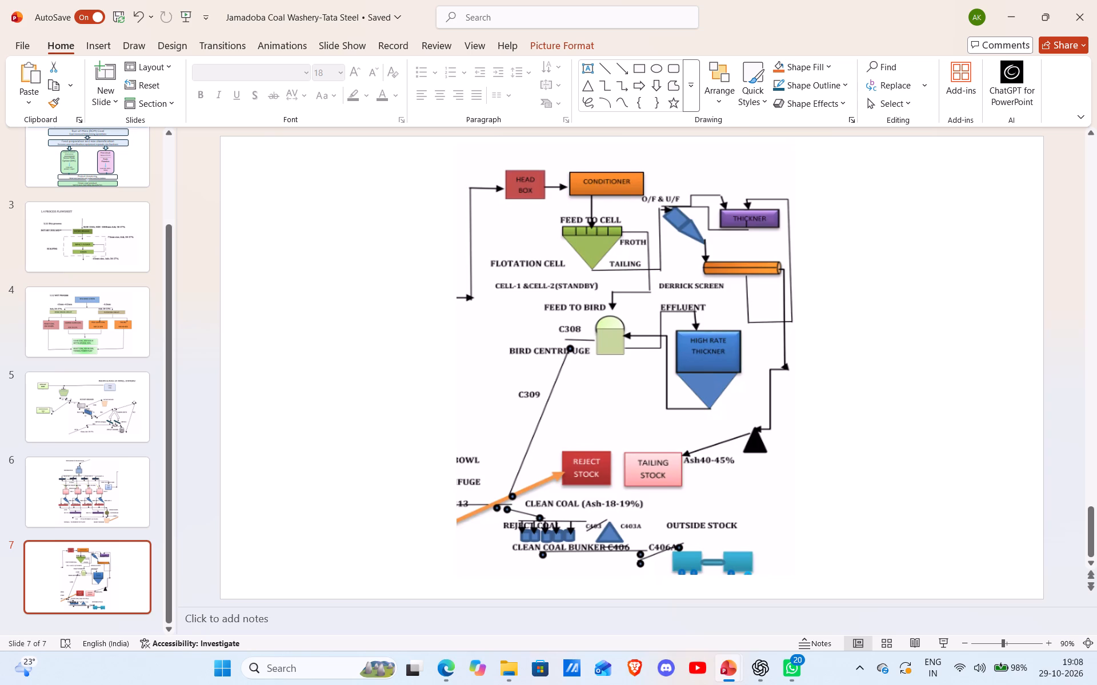
left_click_drag(635, 390, 637, 387)
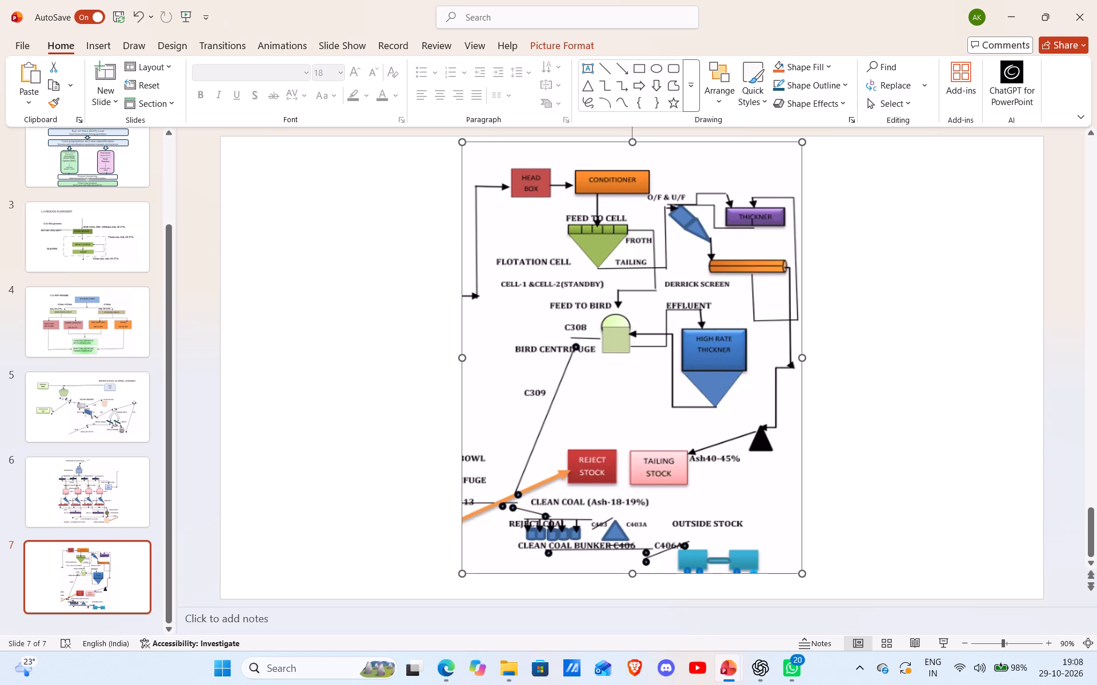
left_click(848, 320)
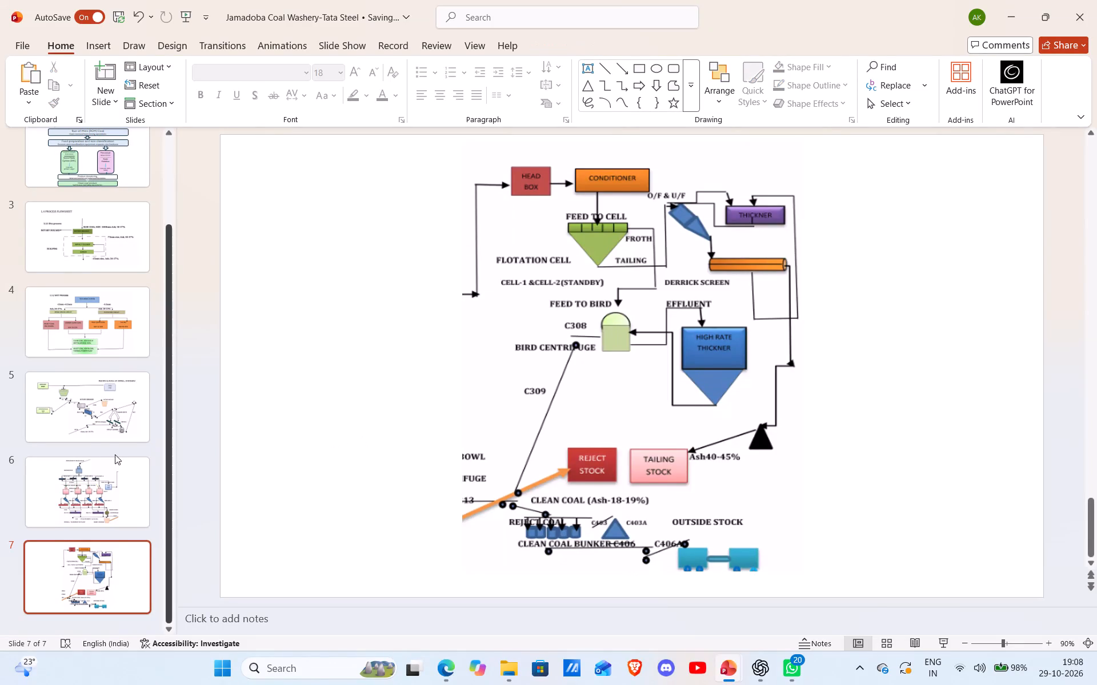
Add a new blank slide after slide 7.
scroll(93, 445, "down", 1)
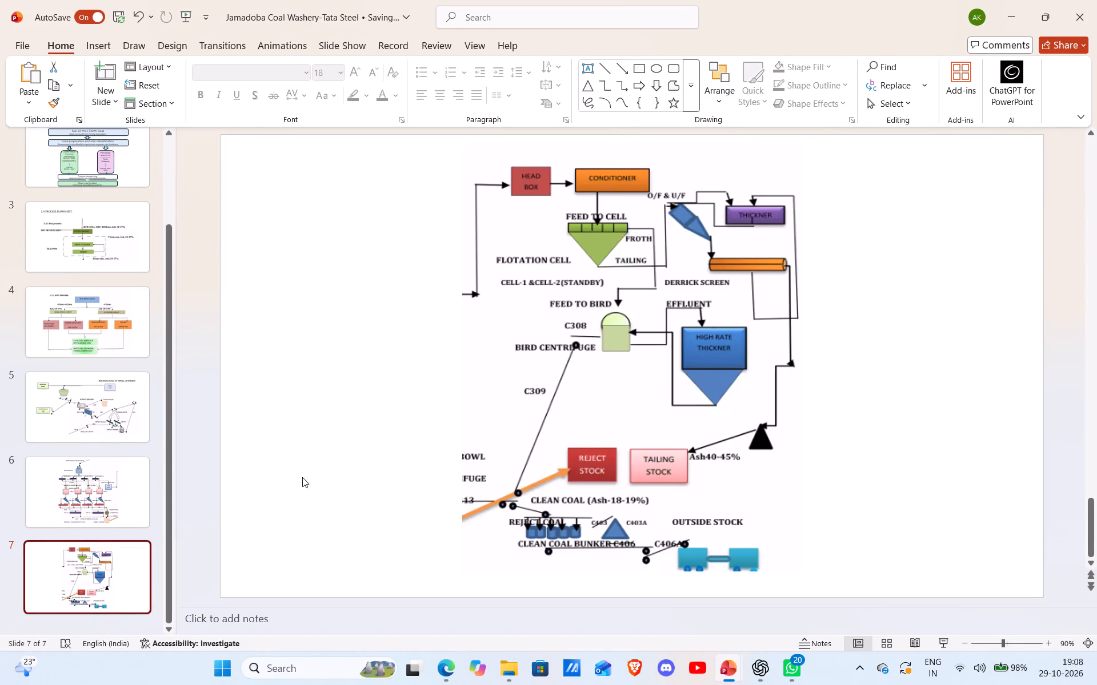
right_click(94, 622)
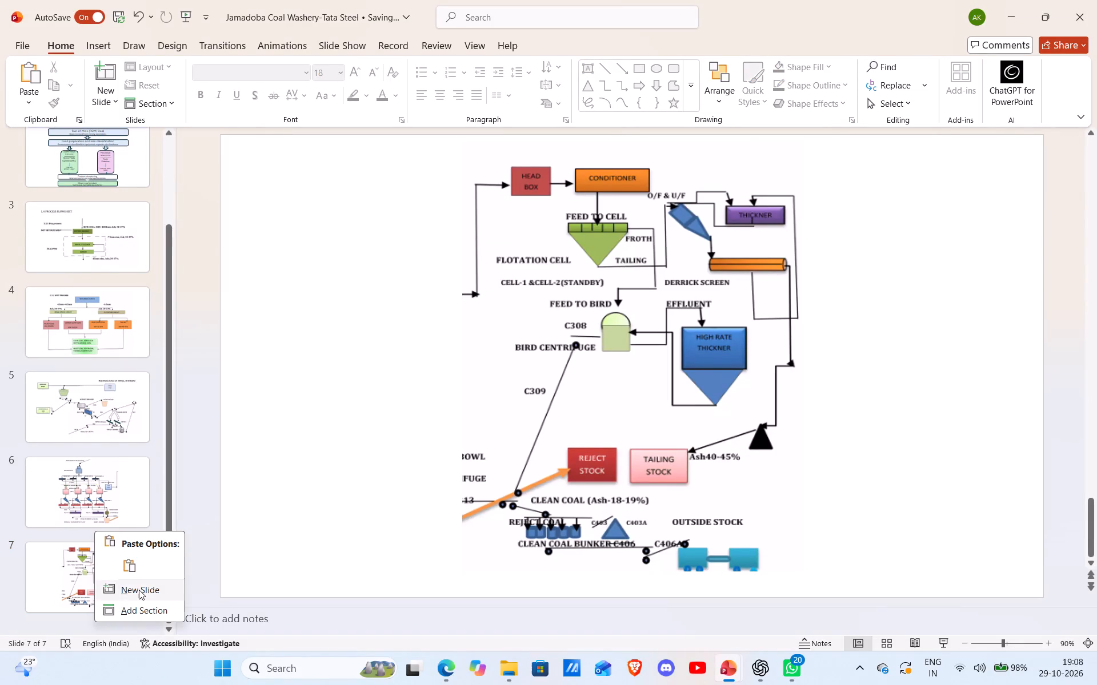
left_click(139, 589)
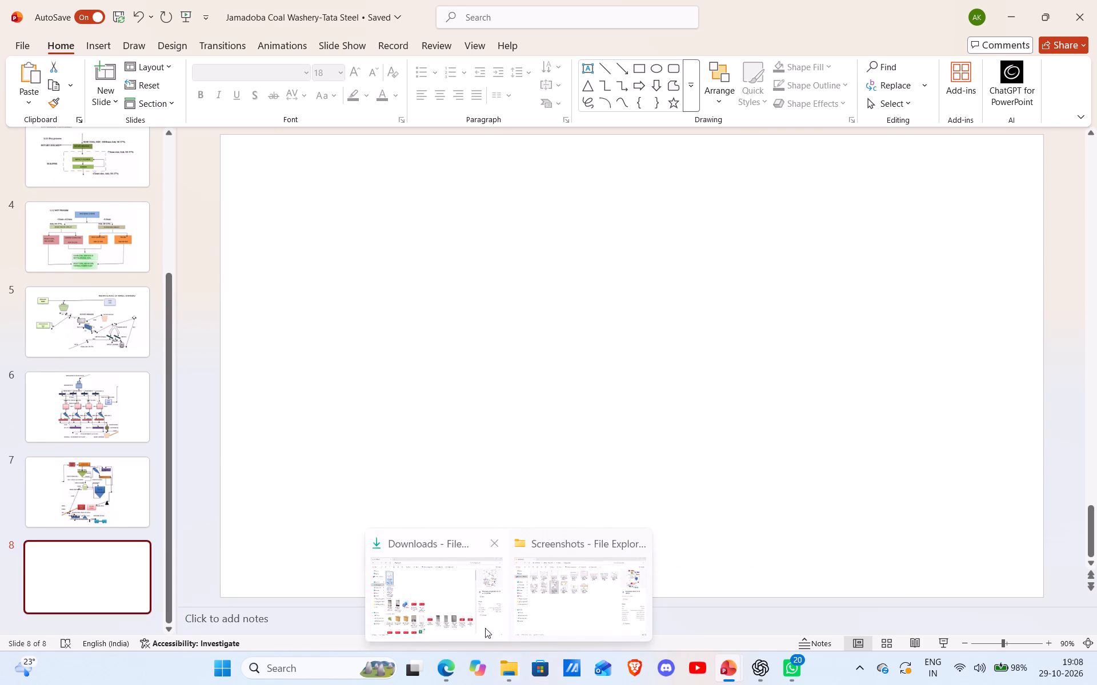
left_click(554, 581)
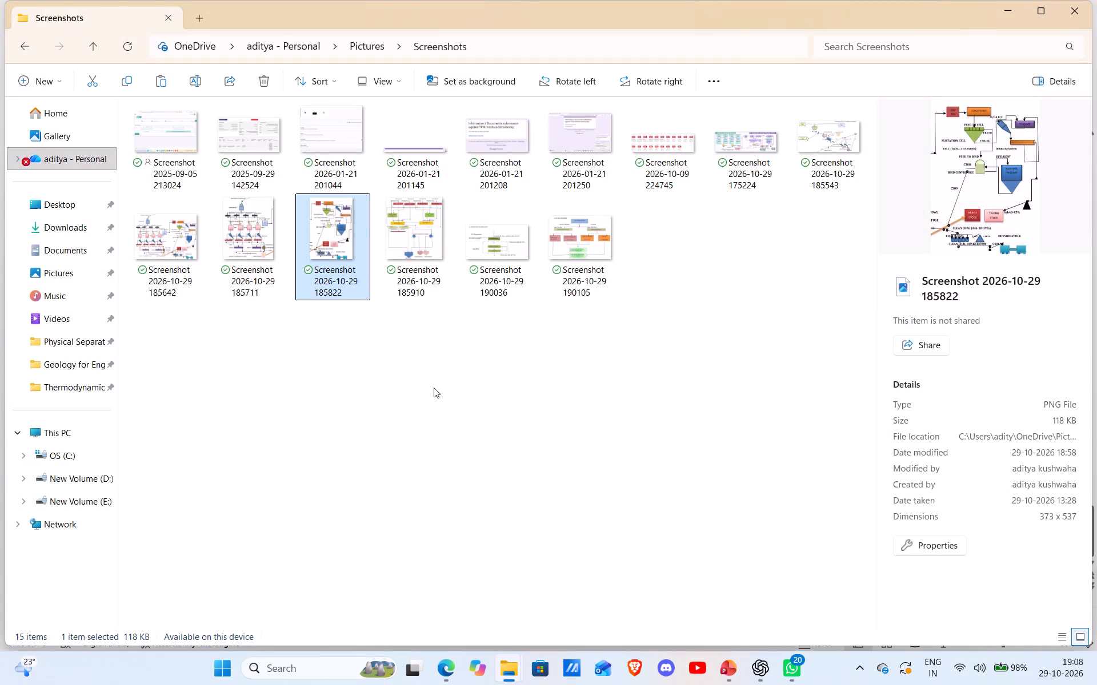
right_click(407, 241)
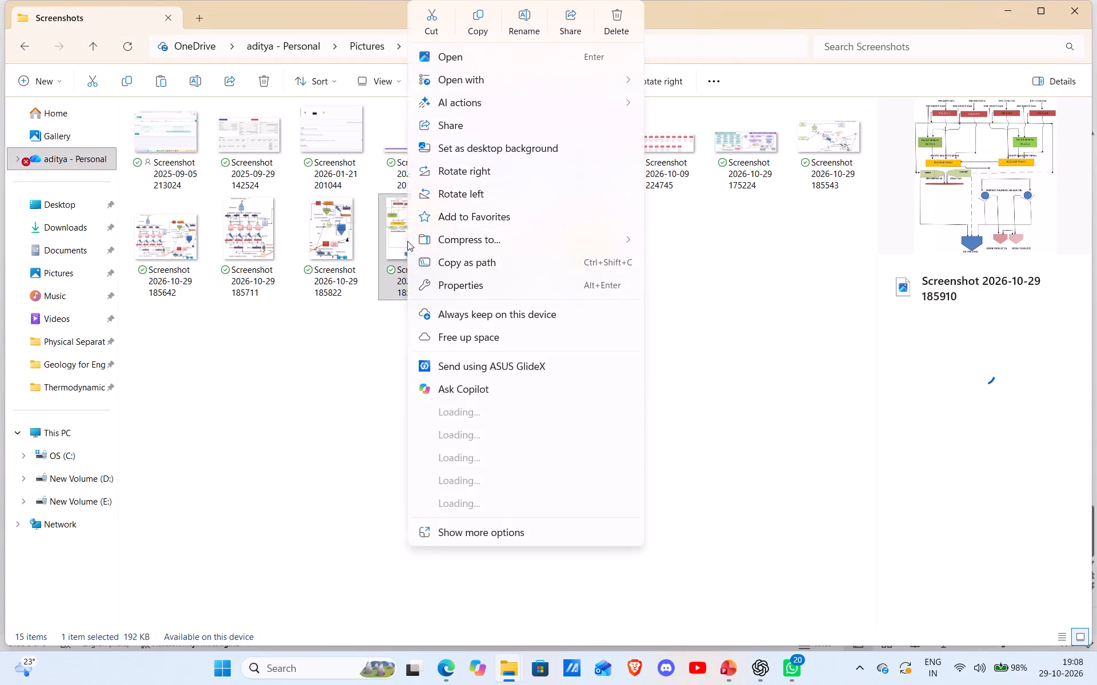
left_click(468, 25)
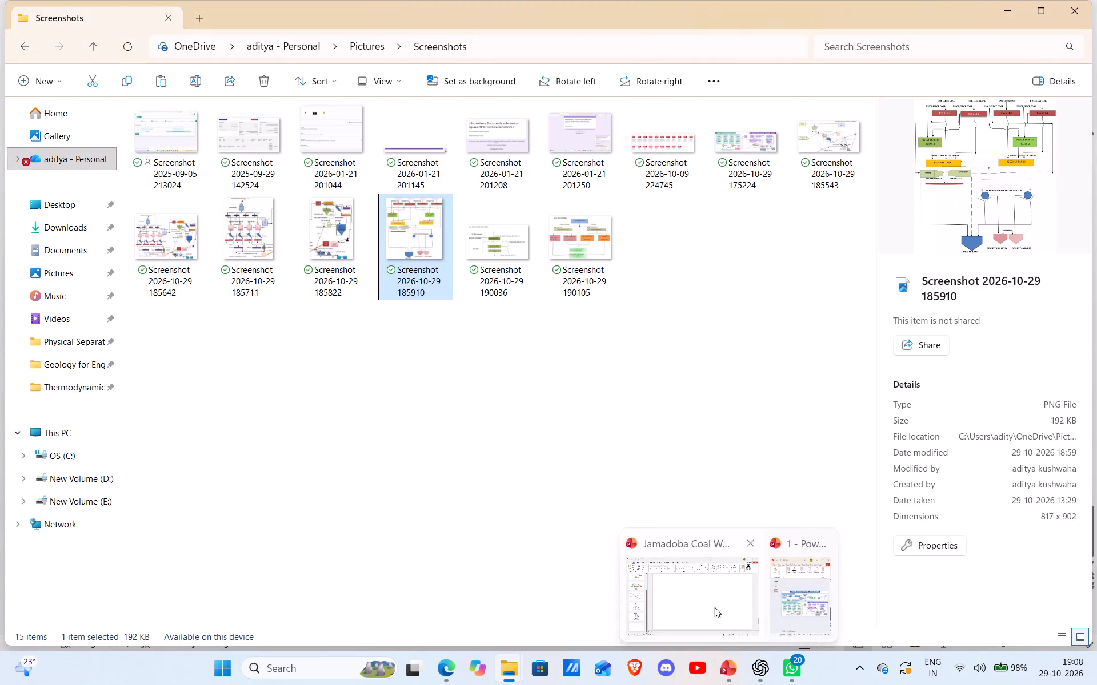
left_click(715, 607)
right_click(469, 271)
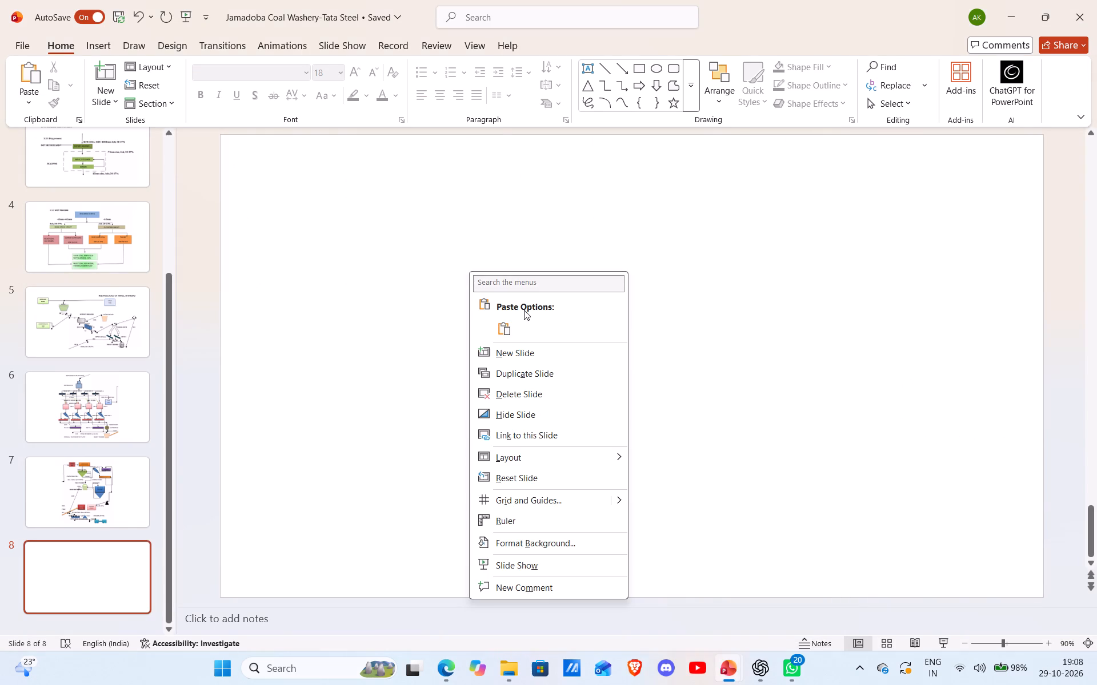
left_click(502, 325)
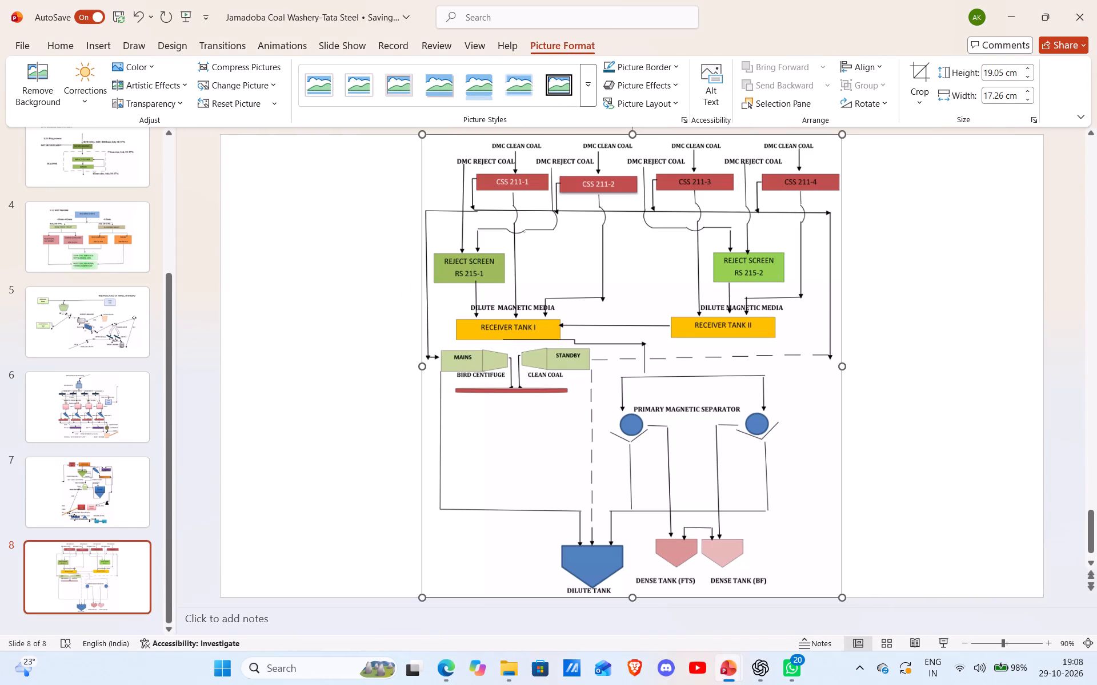
left_click(866, 252)
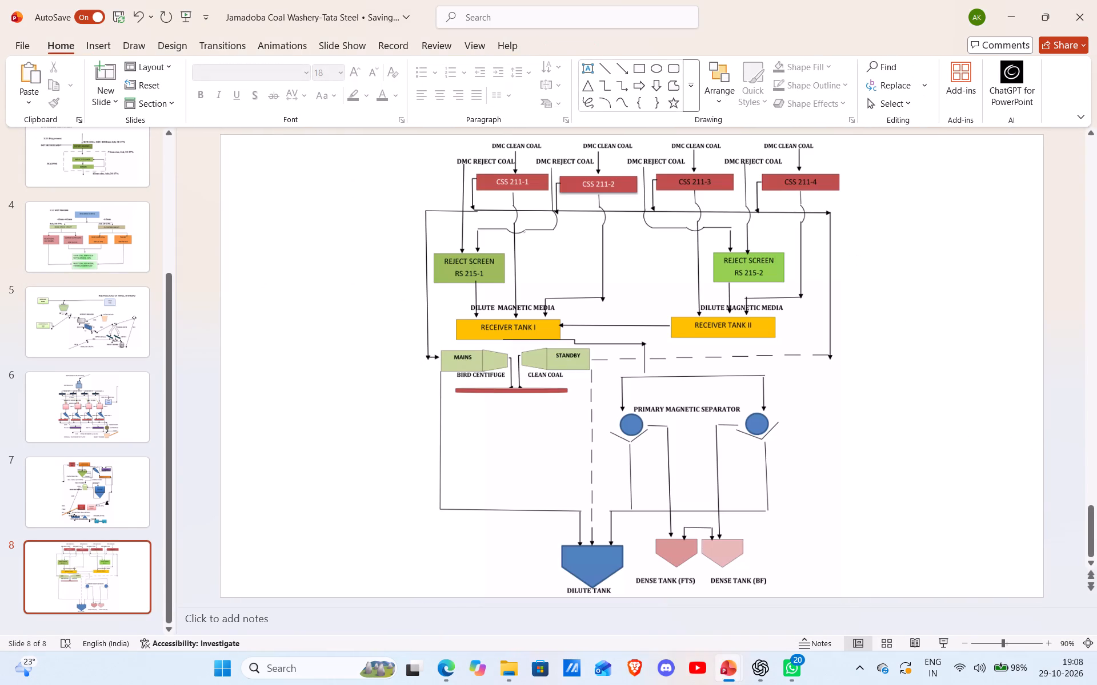
Add a new blank slide after the magnetic separator flowsheet on slide 8.
scroll(99, 526, "down", 2)
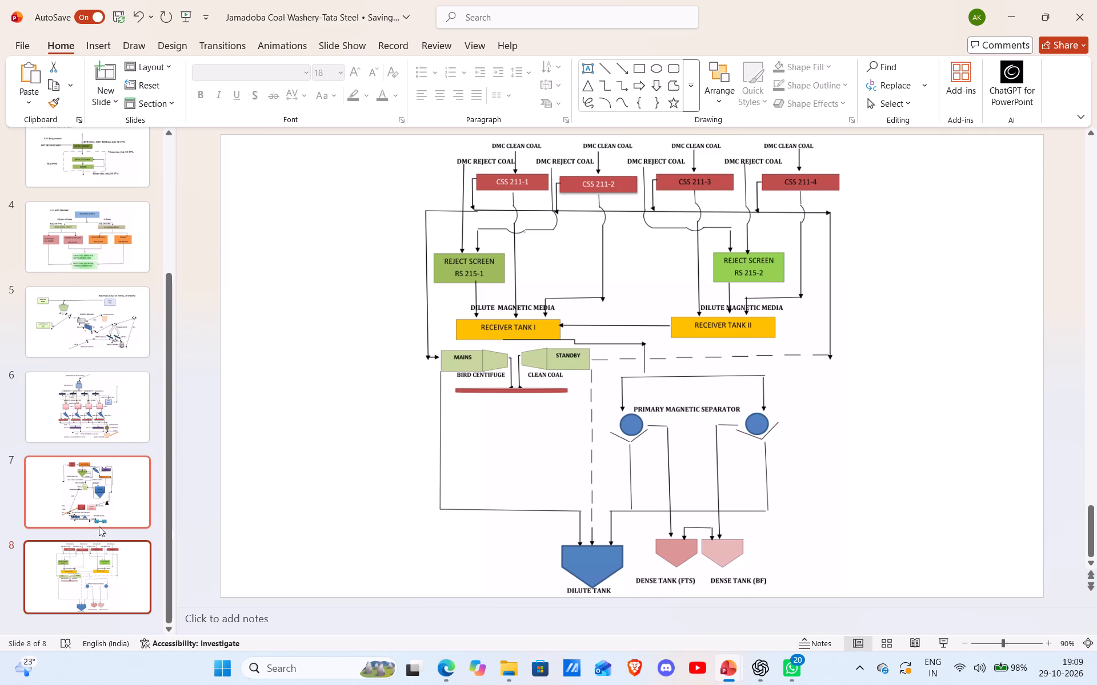
right_click(80, 626)
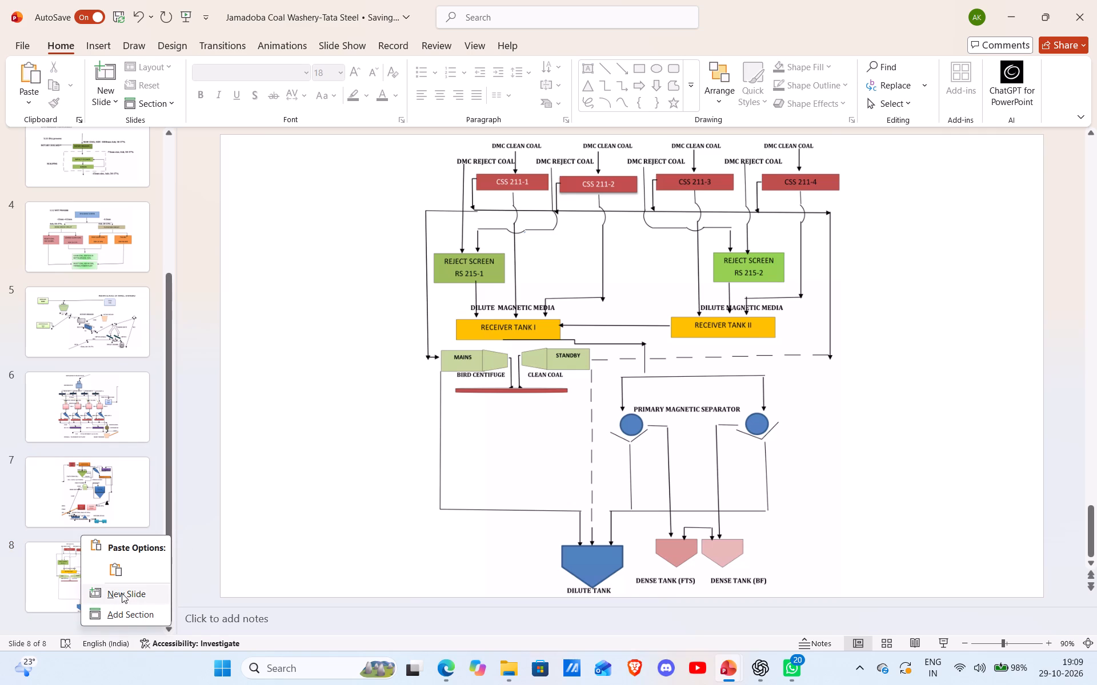
left_click(122, 593)
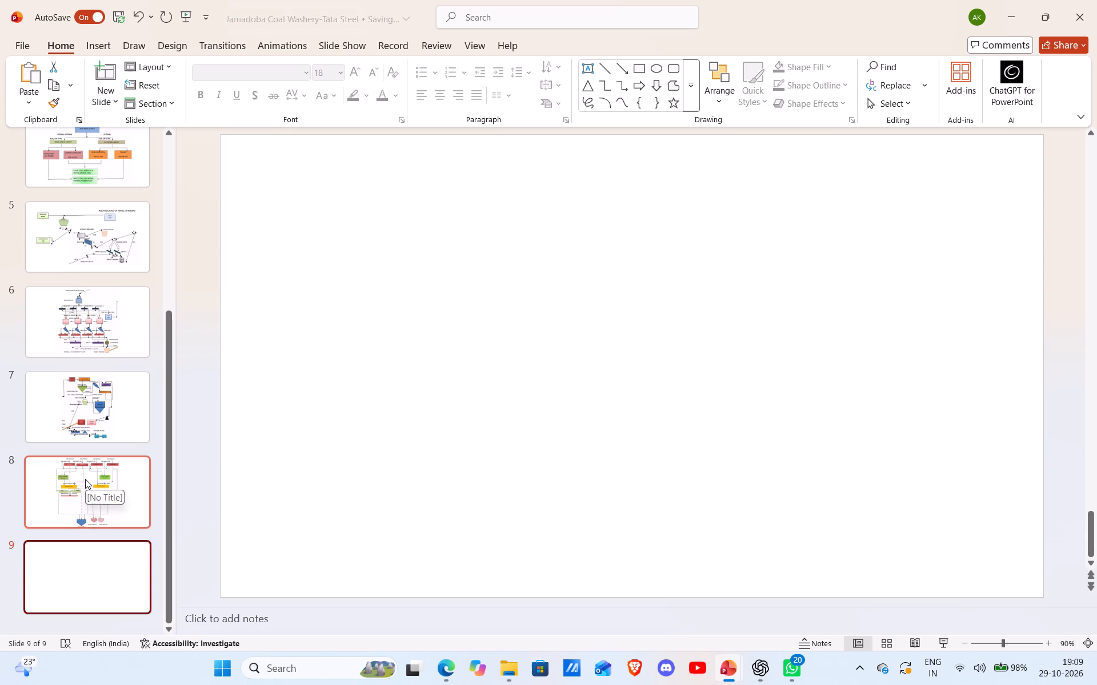
Delete slide 2, the "Complete coal-washing flowchart" slide.
scroll(85, 479, "up", 10)
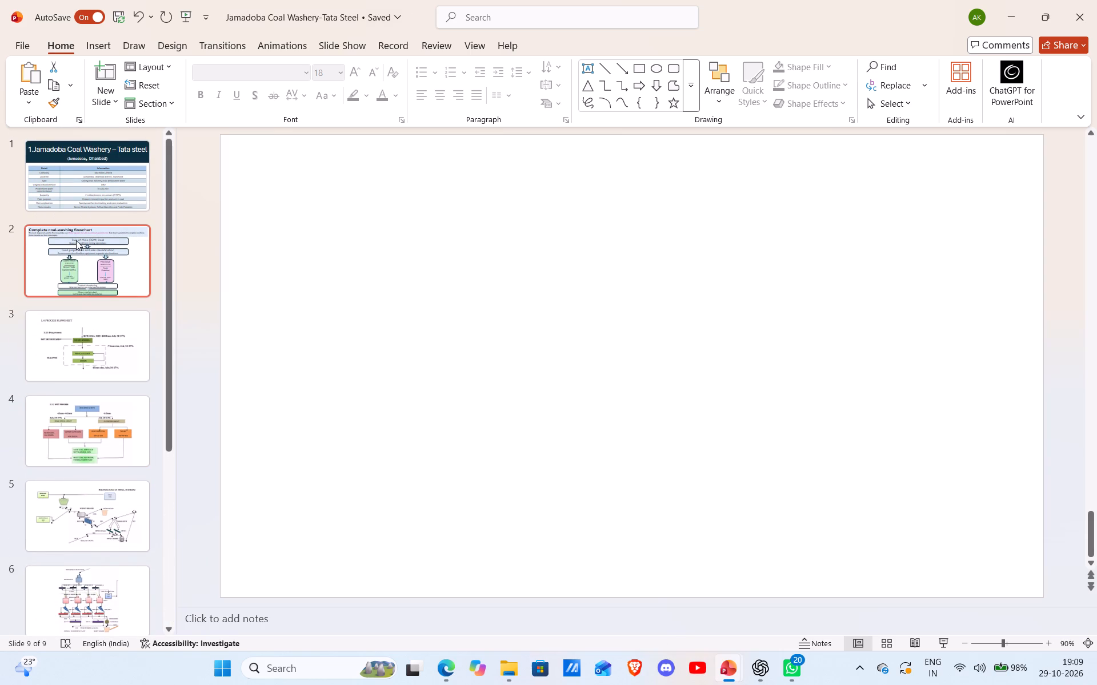
left_click(76, 240)
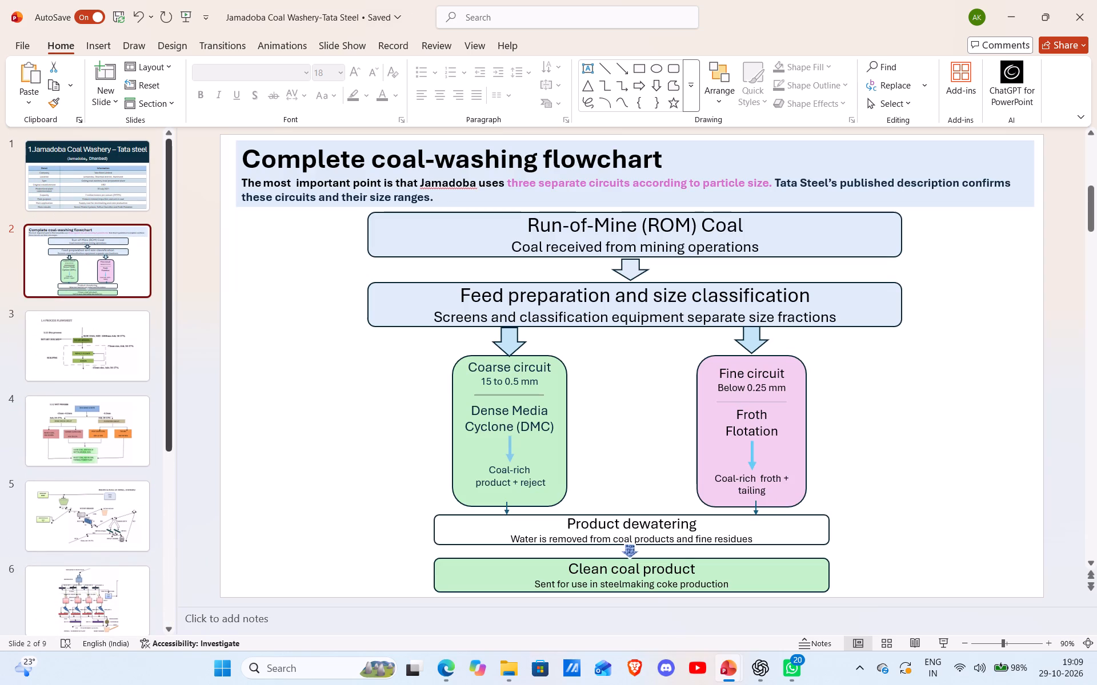
right_click(132, 261)
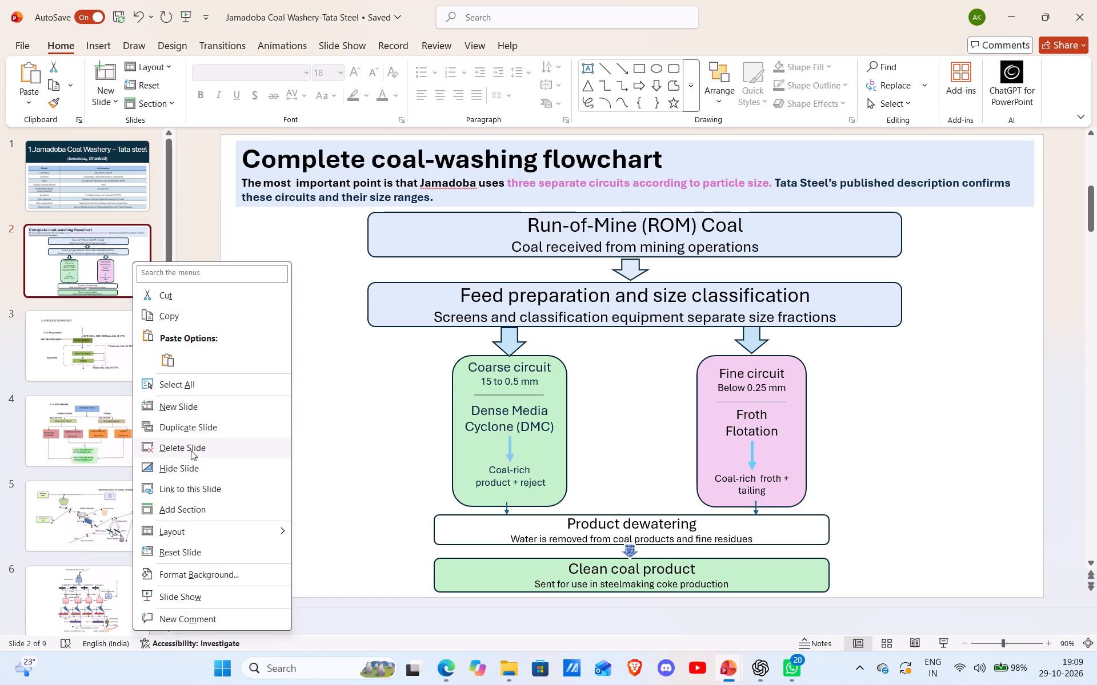
left_click(191, 450)
Examine the dry process flowsheet on slide 2 and the wet process flowsheet on slide 3 in turn.
left_click(79, 191)
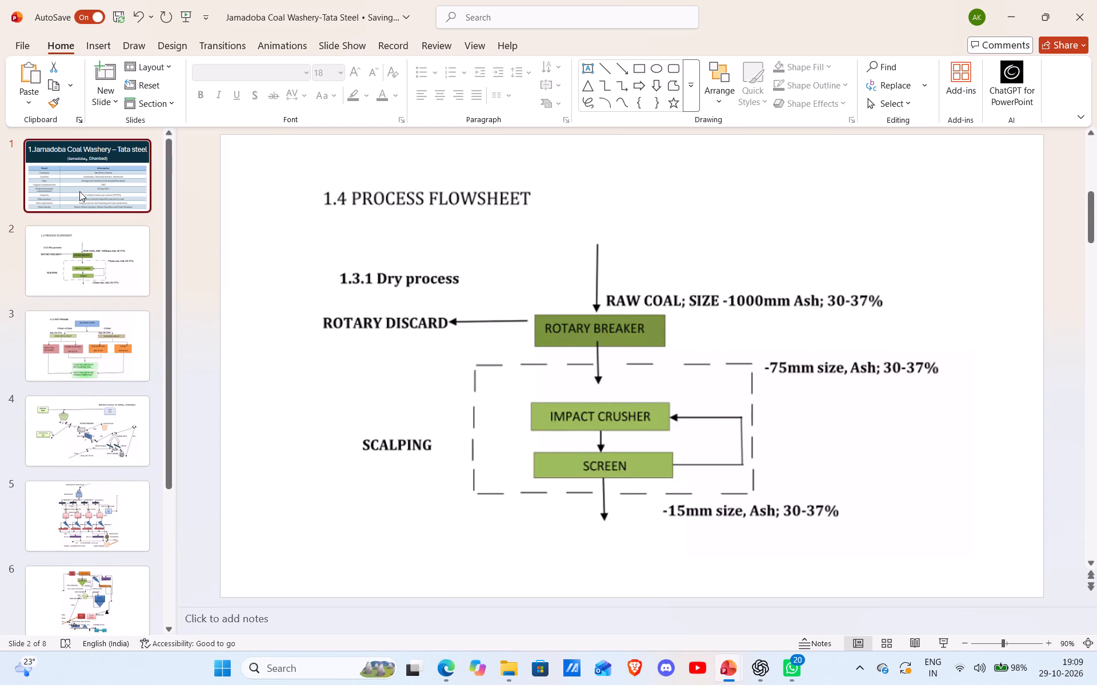
left_click(87, 281)
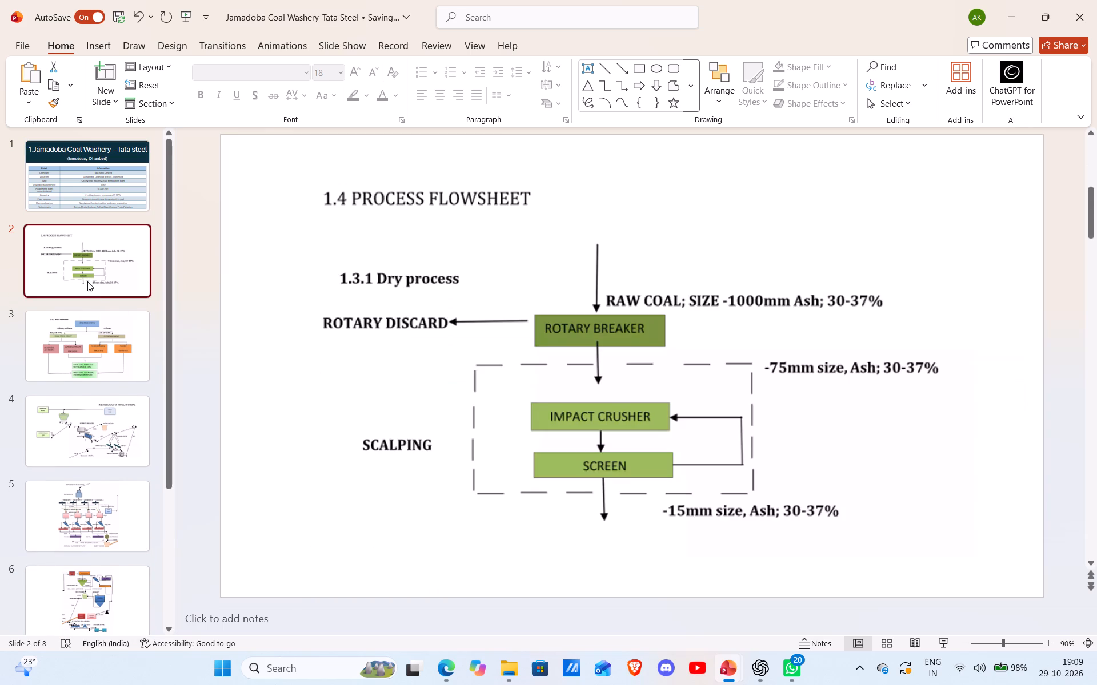
left_click(89, 335)
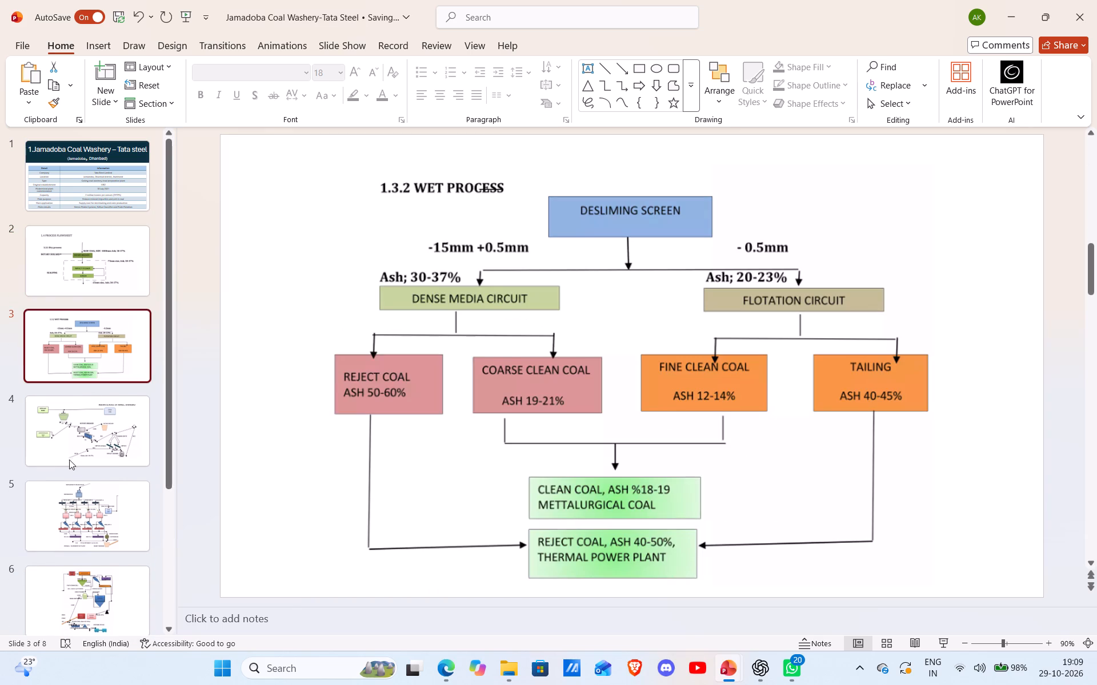
left_click(83, 273)
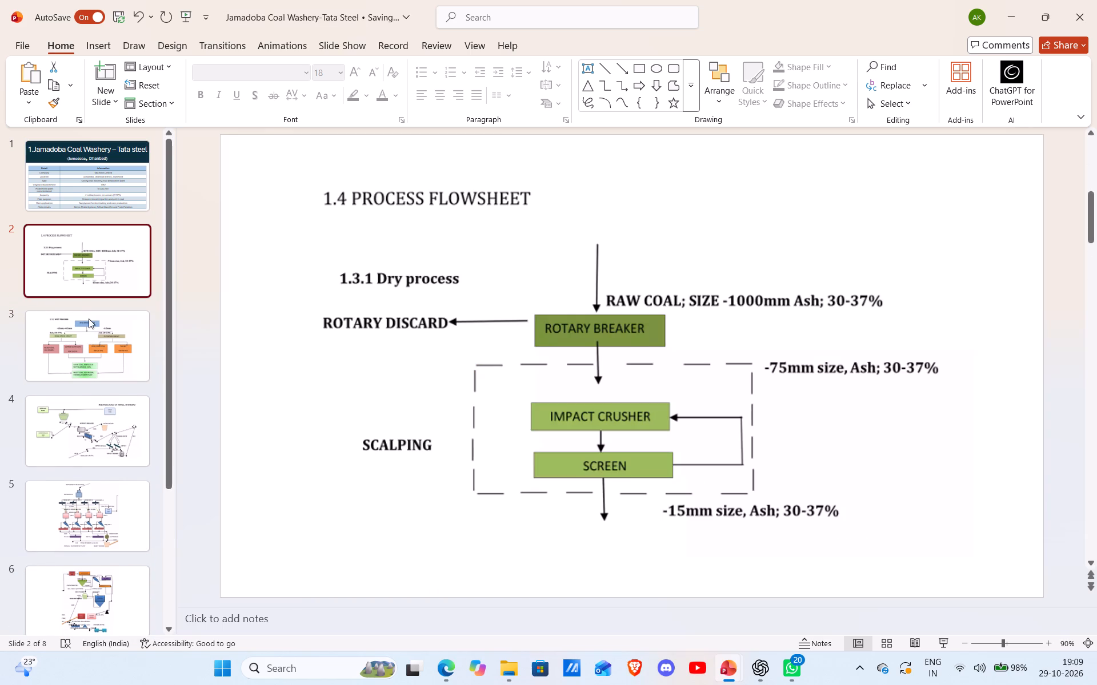
left_click(89, 332)
left_click(59, 368)
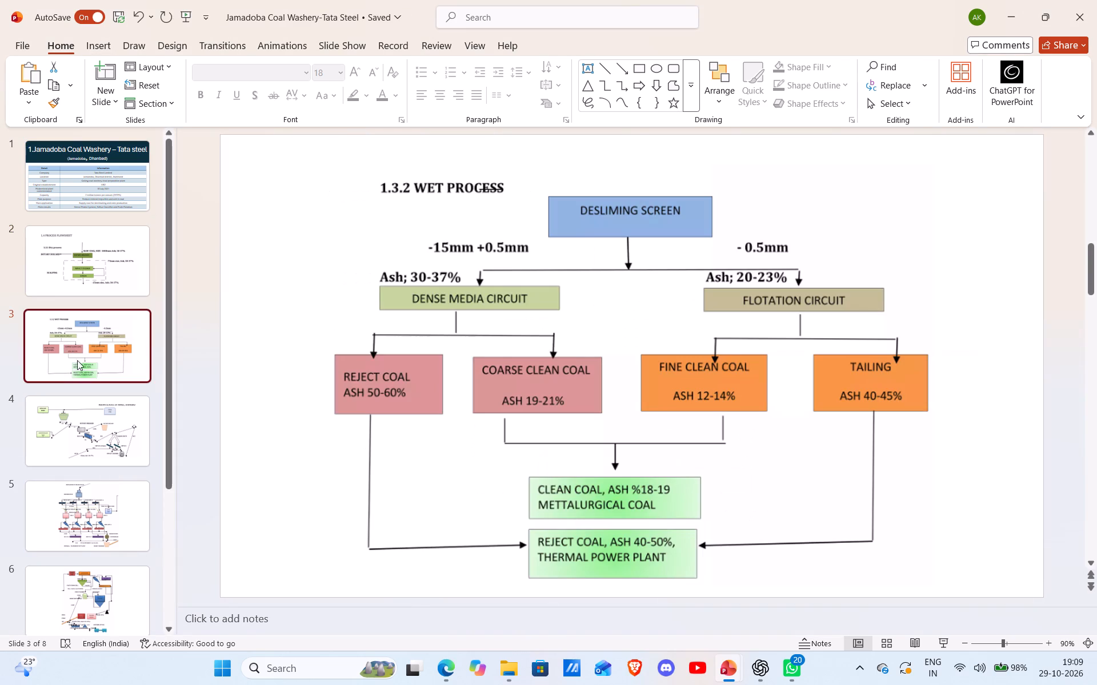
left_click(86, 259)
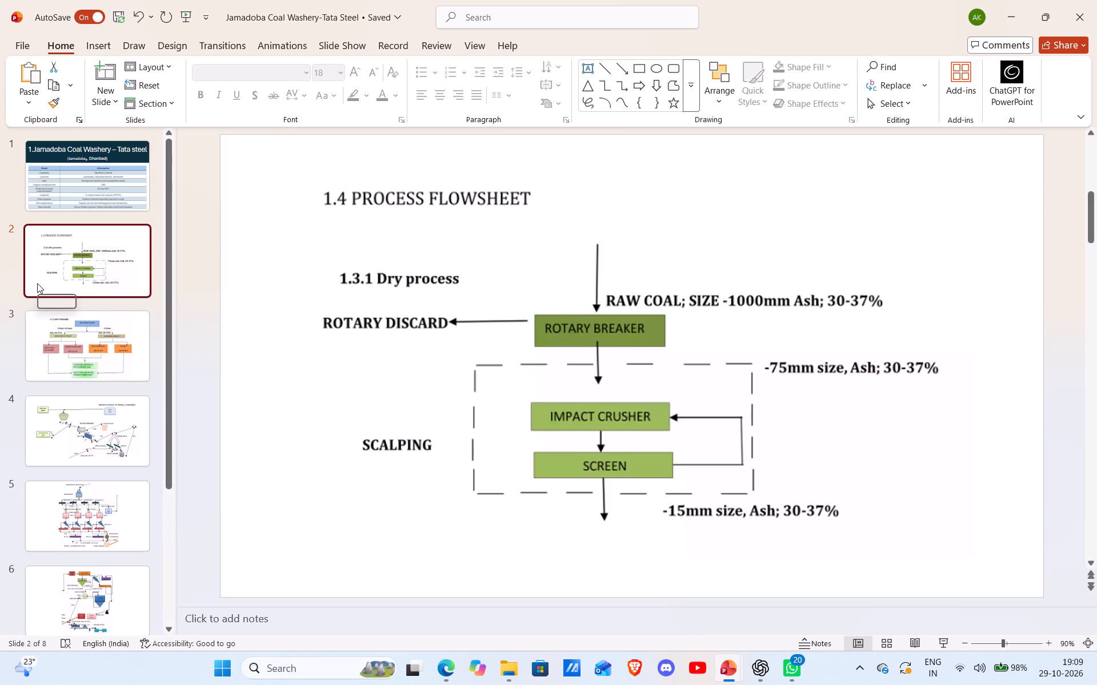
Review the order of the slides through the whole deck, from the title slide to the blank last slide.
scroll(37, 283, "down", 6)
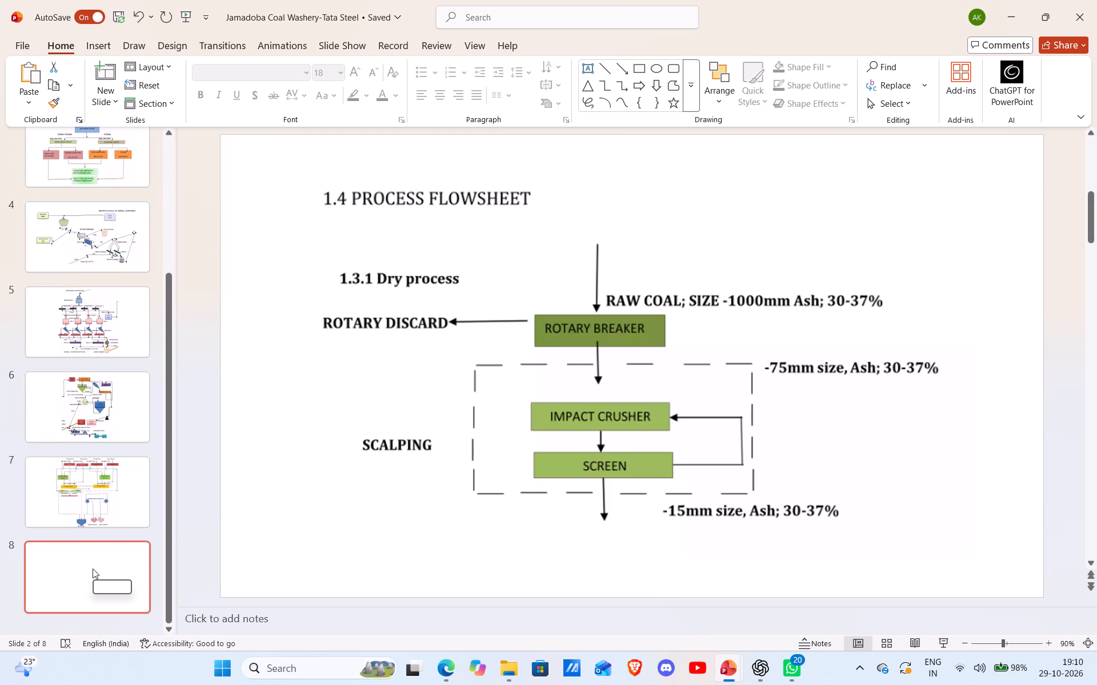
scroll(106, 368, "up", 5)
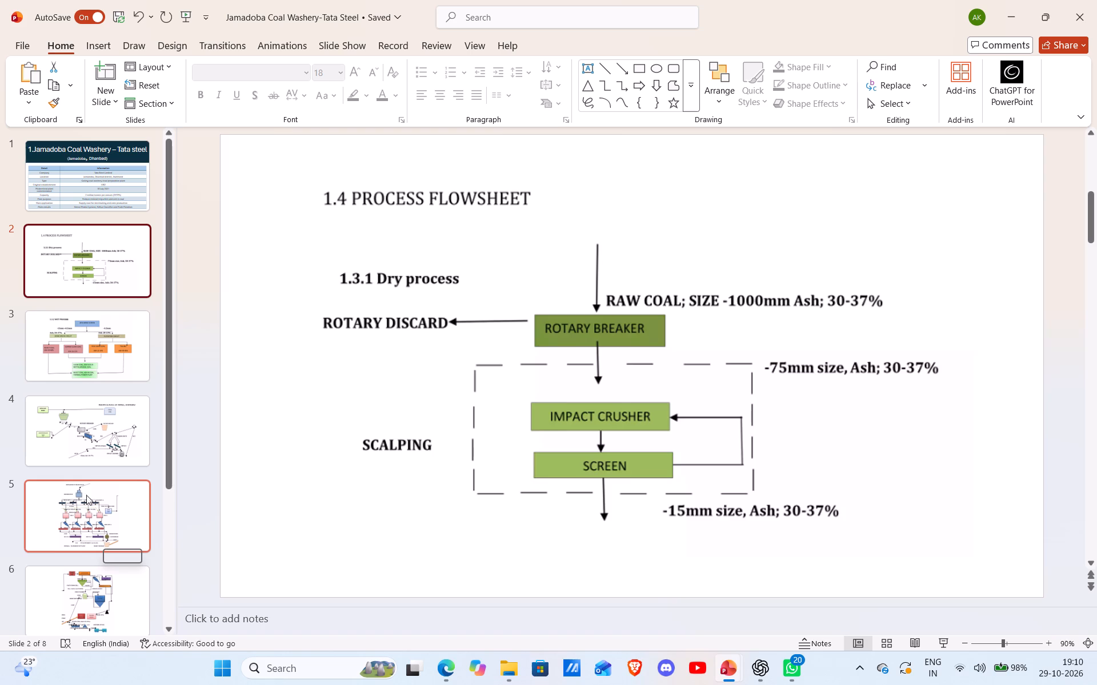
scroll(83, 482, "down", 7)
left_click(79, 557)
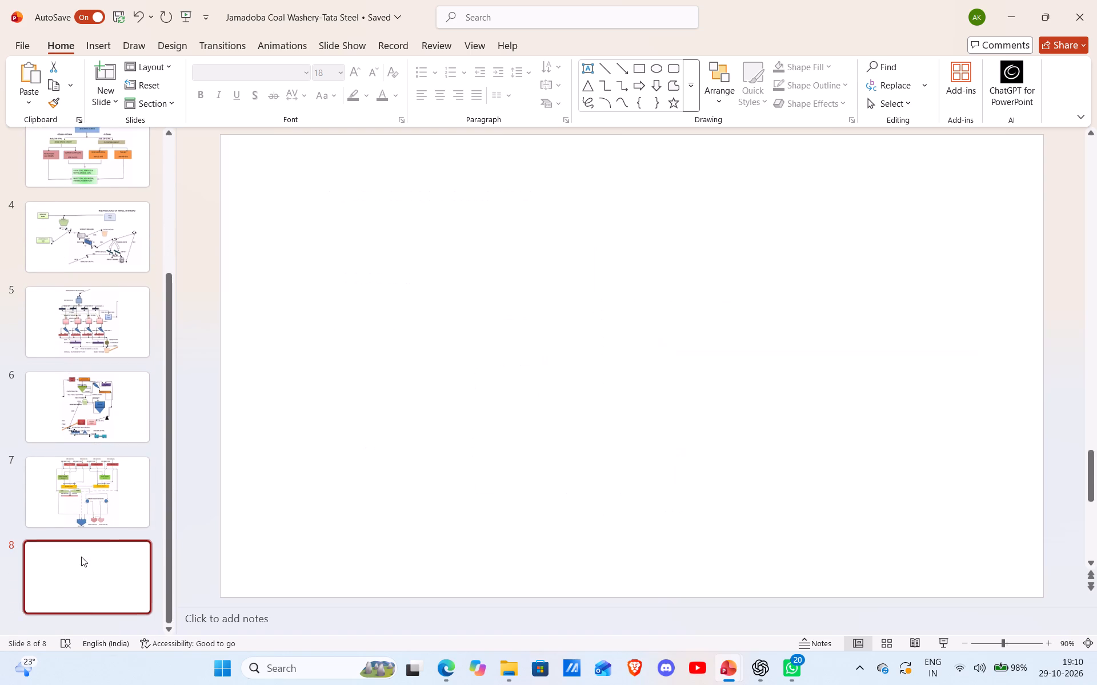
scroll(95, 316, "up", 7)
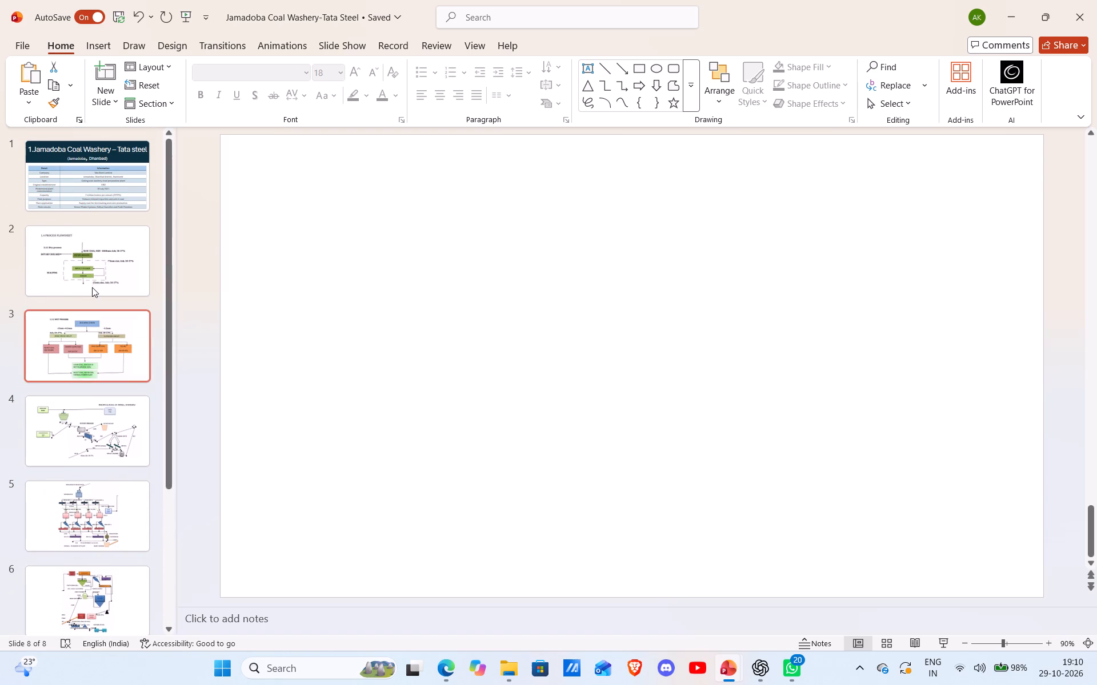
left_click(90, 179)
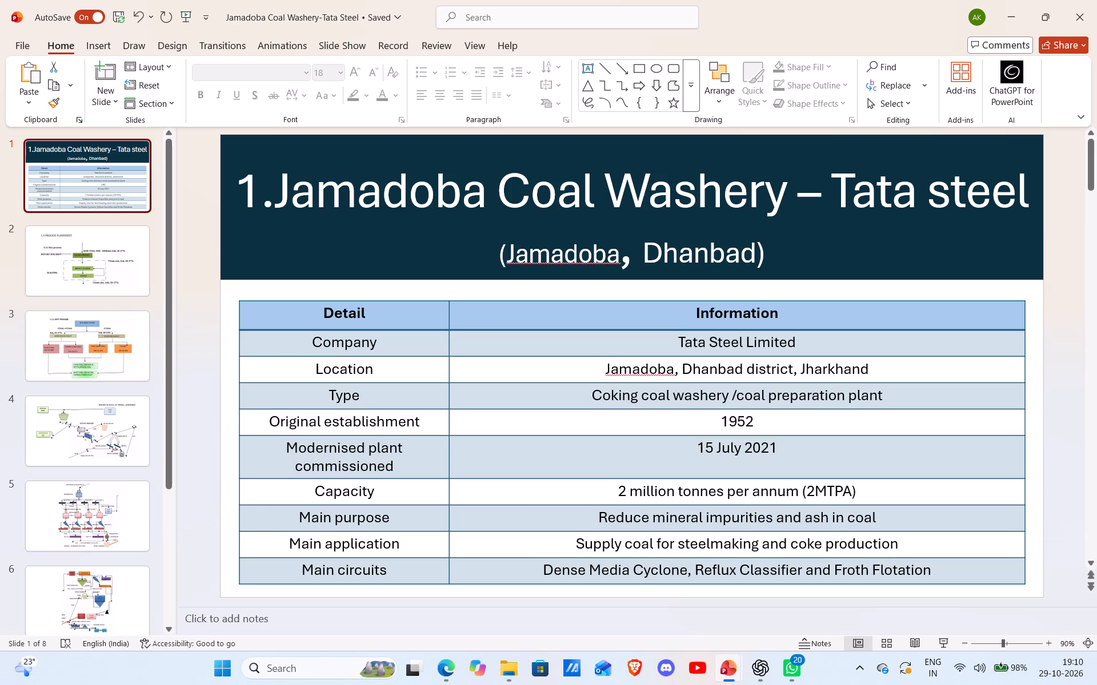
scroll(91, 384, "down", 7)
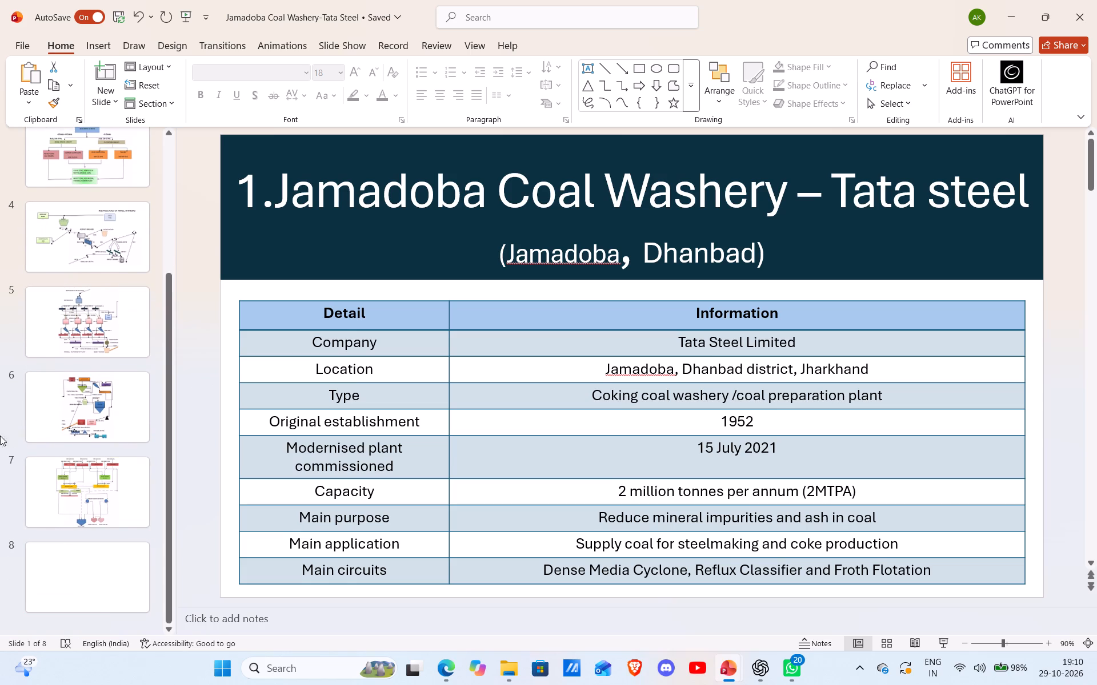
scroll(68, 441, "up", 9)
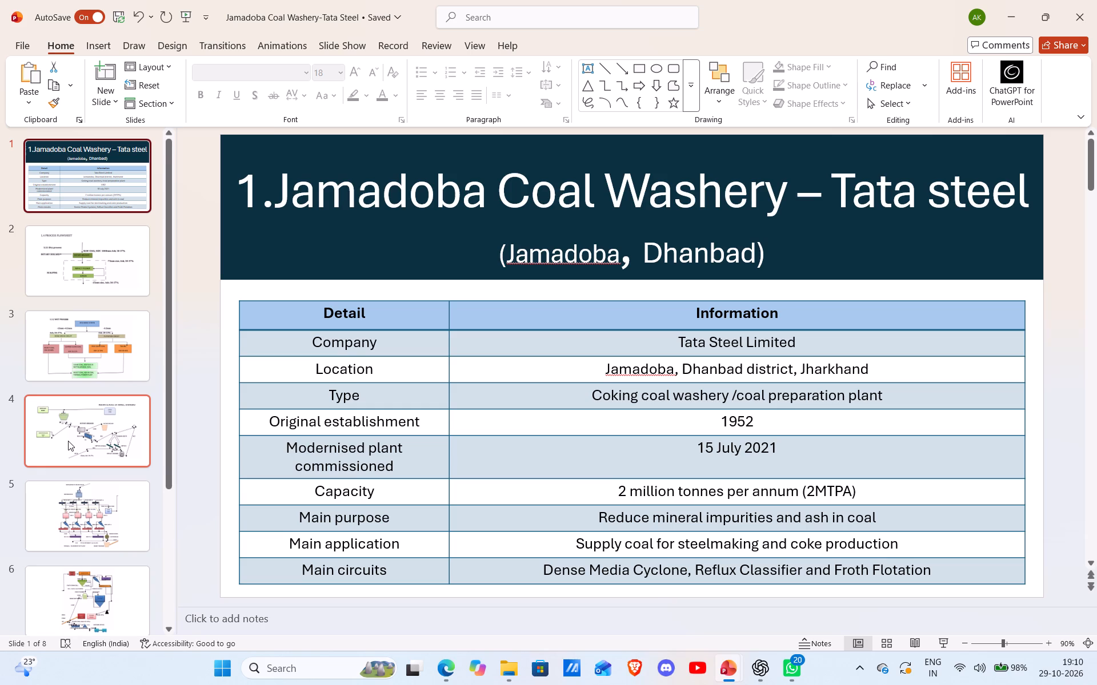
scroll(68, 441, "down", 1)
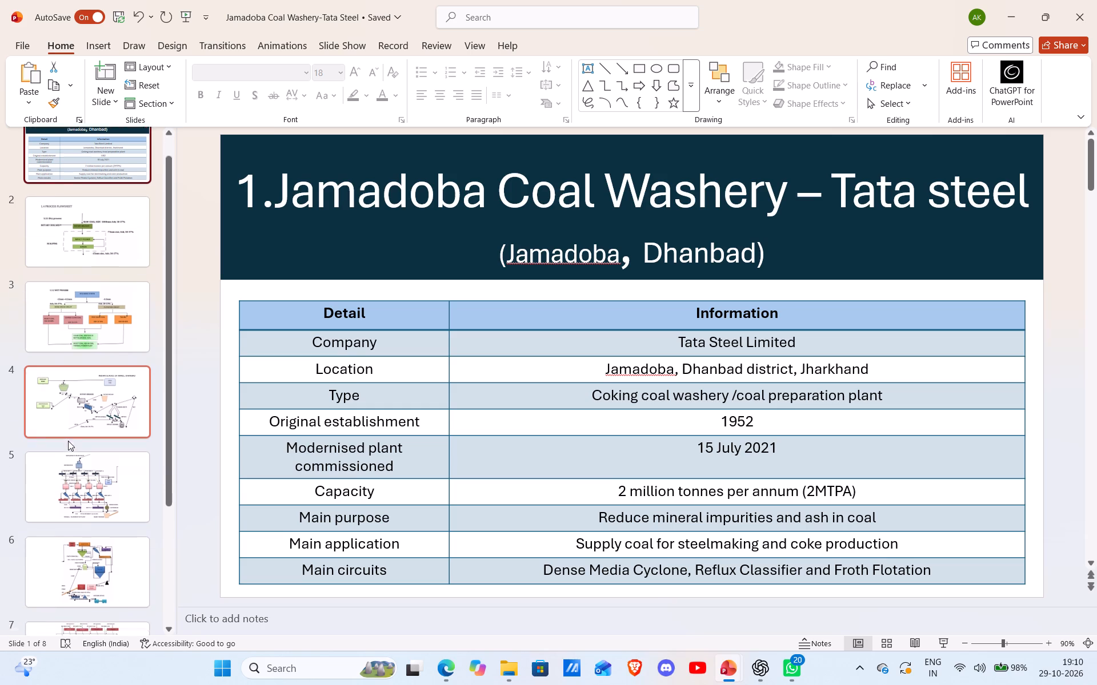
scroll(68, 441, "down", 9)
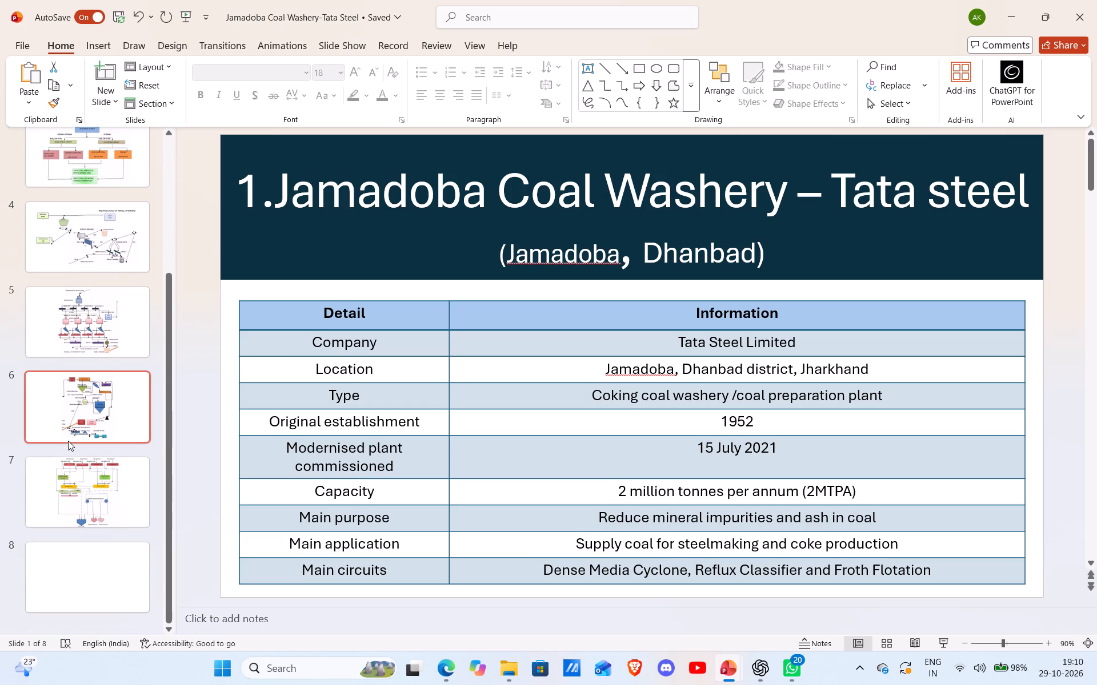
Move the blank slide 8 up to position 7, between the flotation cell and thickener flowsheet and the magnetic separator flowsheet.
left_click(77, 509)
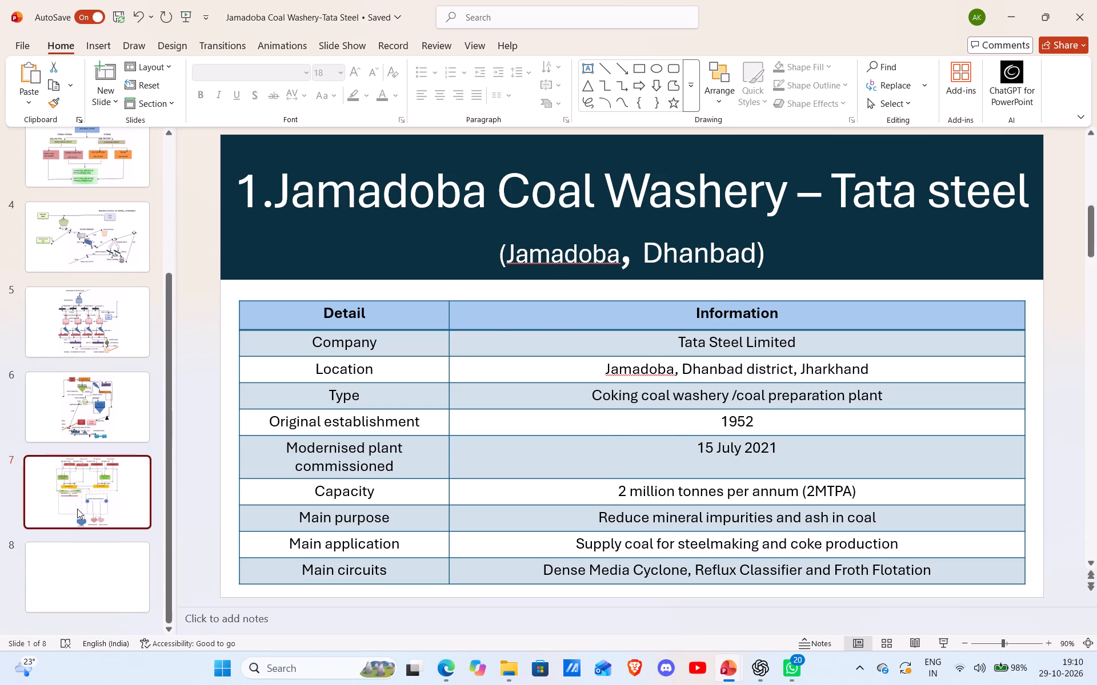
left_click(85, 431)
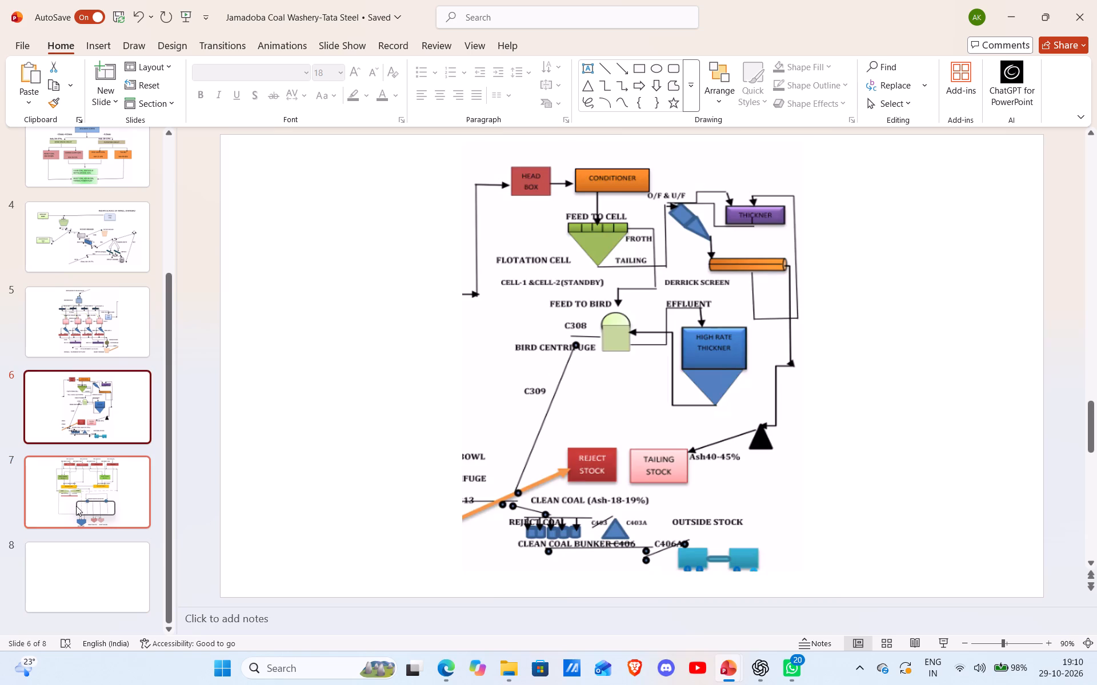
left_click_drag(81, 570, 79, 469)
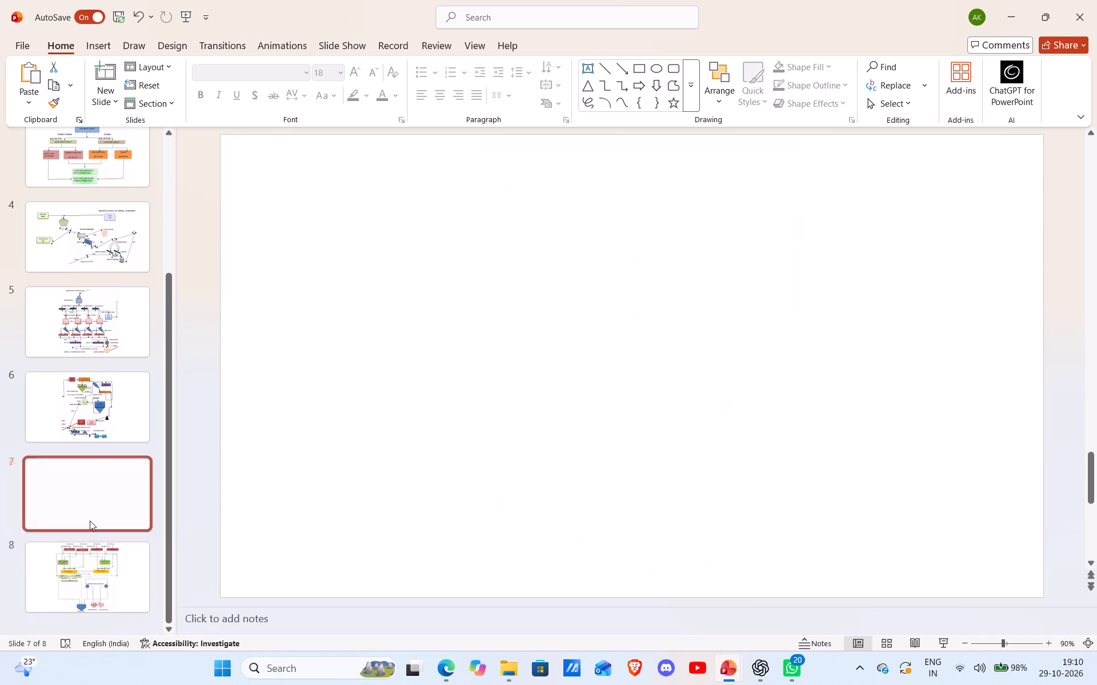
left_click(50, 394)
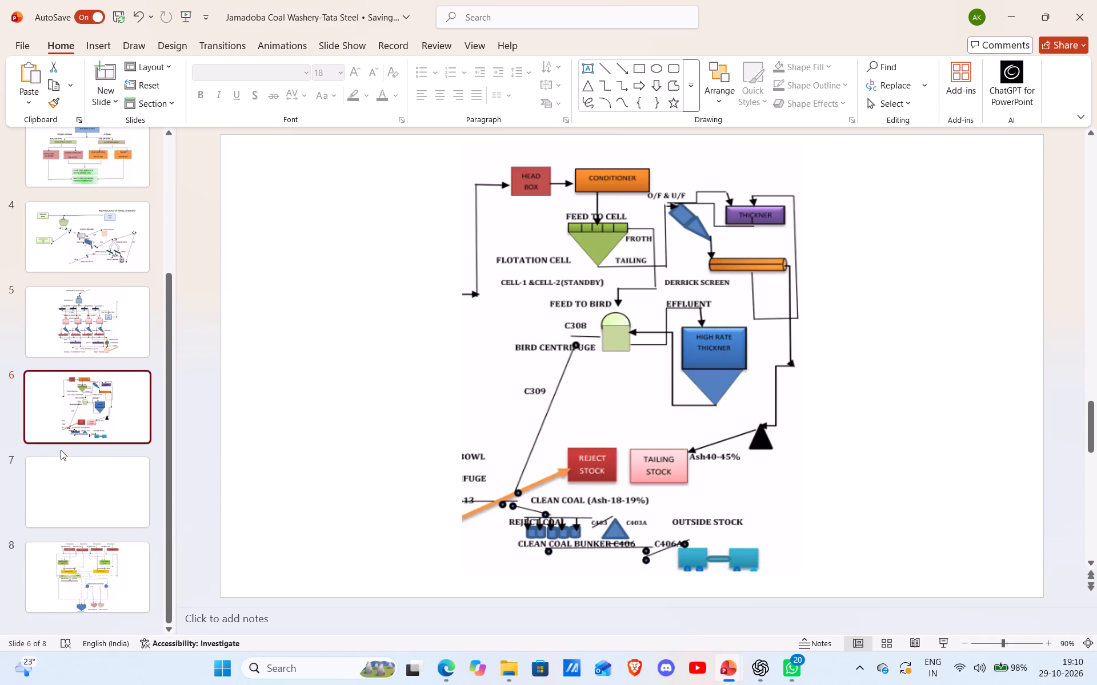
Add a blank slide at the end of the deck, after the magnetic separator flowsheet on slide 8.
left_click(61, 481)
left_click(78, 567)
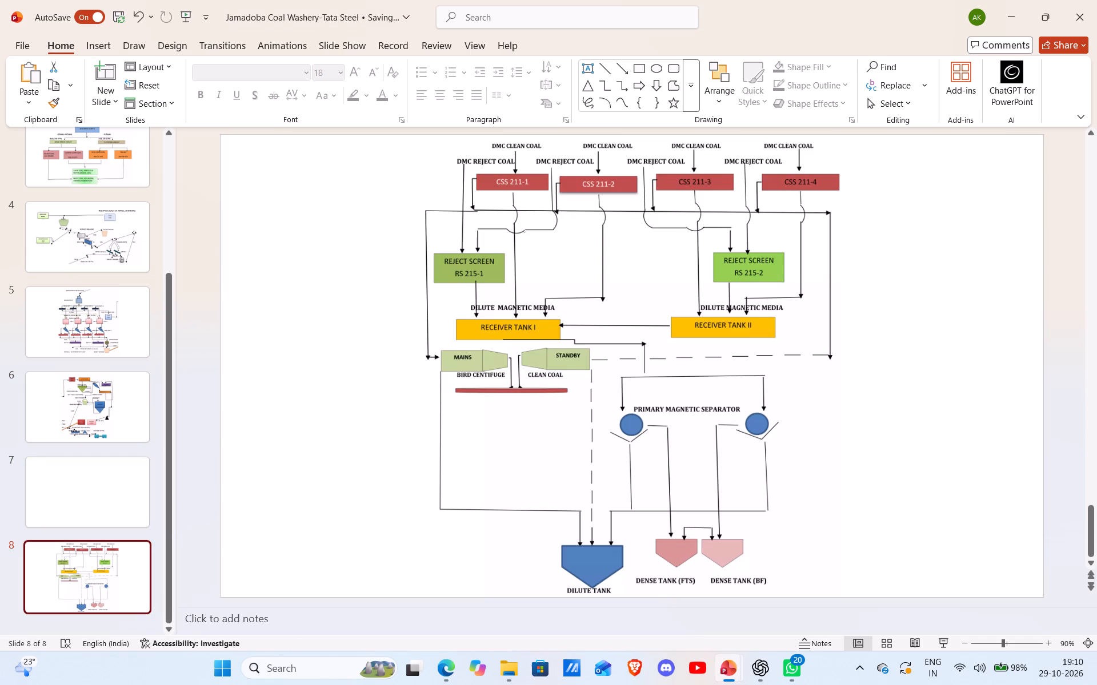
scroll(127, 401, "down", 2)
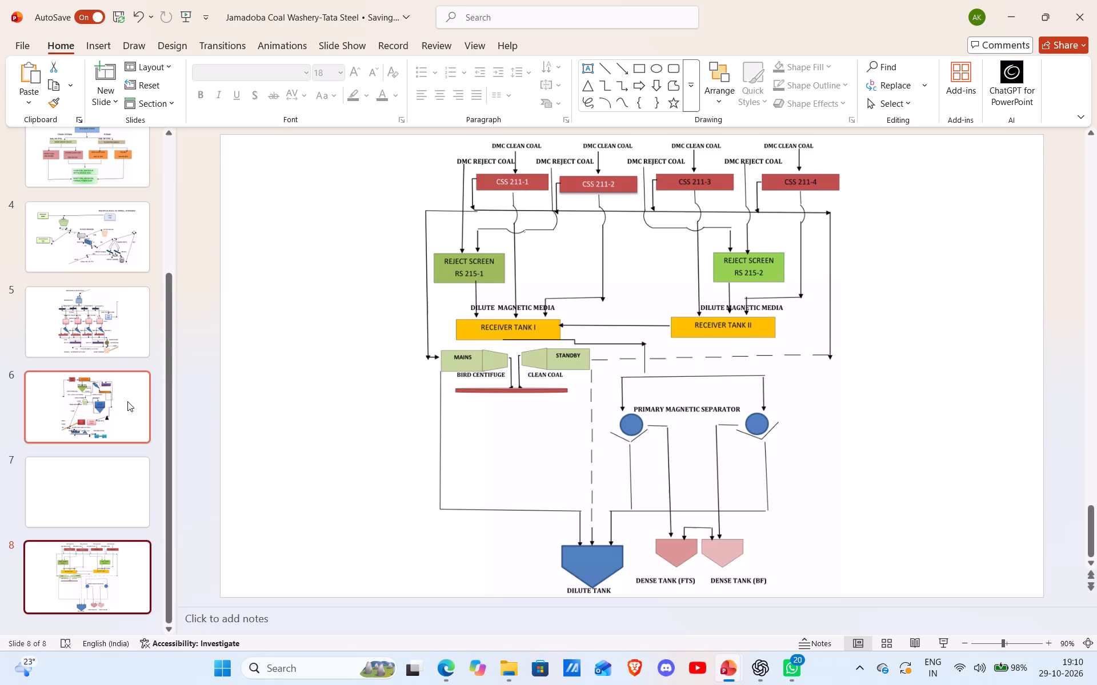
left_click(114, 565)
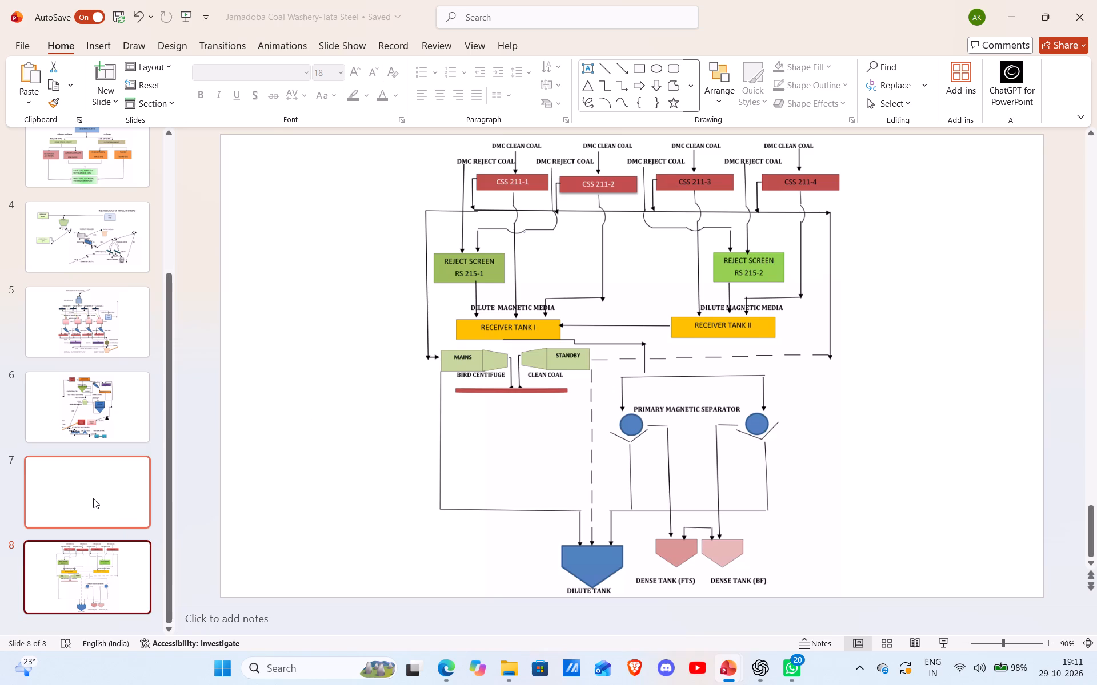
scroll(93, 498, "down", 2)
right_click(83, 627)
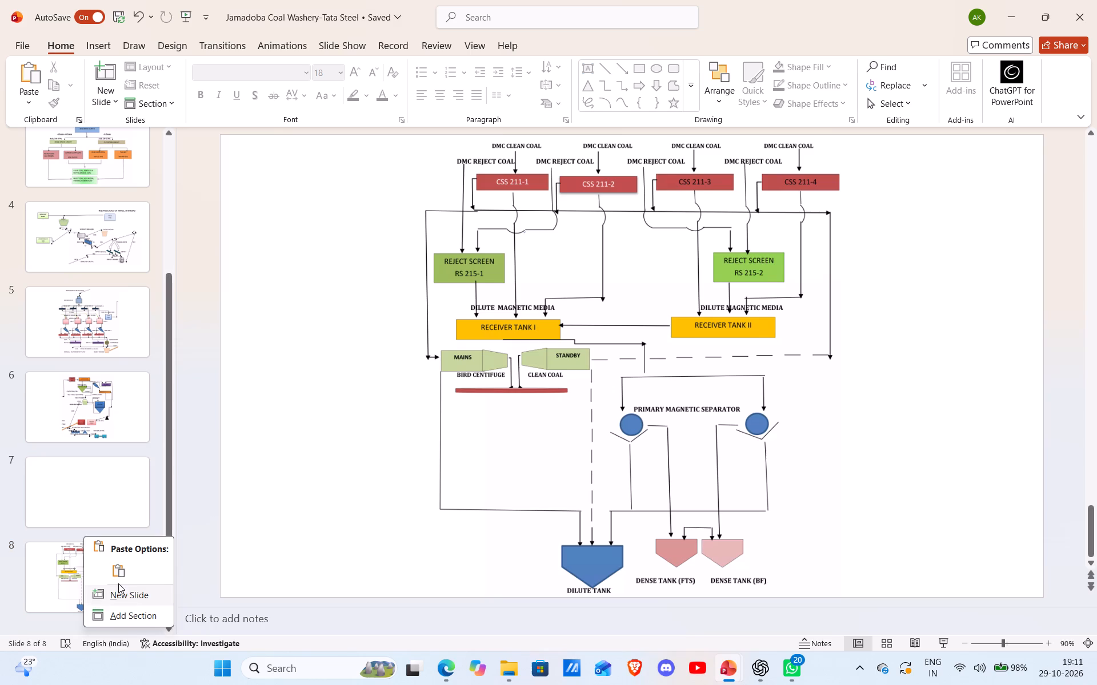
left_click(119, 596)
Insert a new title slide at the start of the deck, before the Jamadoba Coal Washery details slide.
scroll(91, 462, "up", 10)
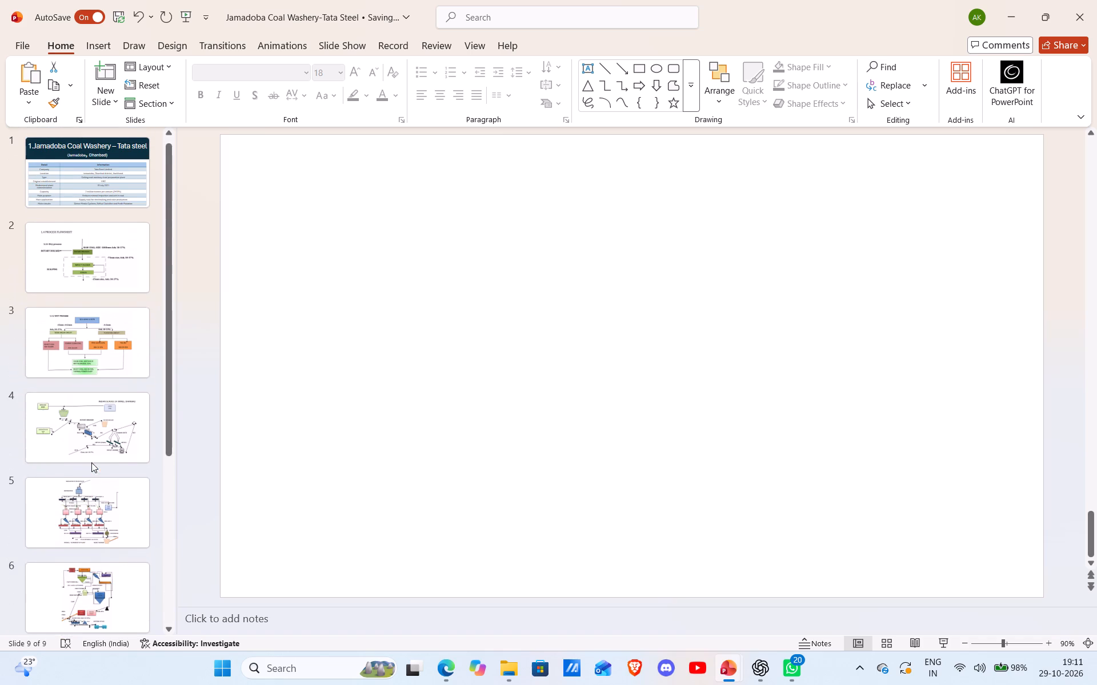
right_click(71, 132)
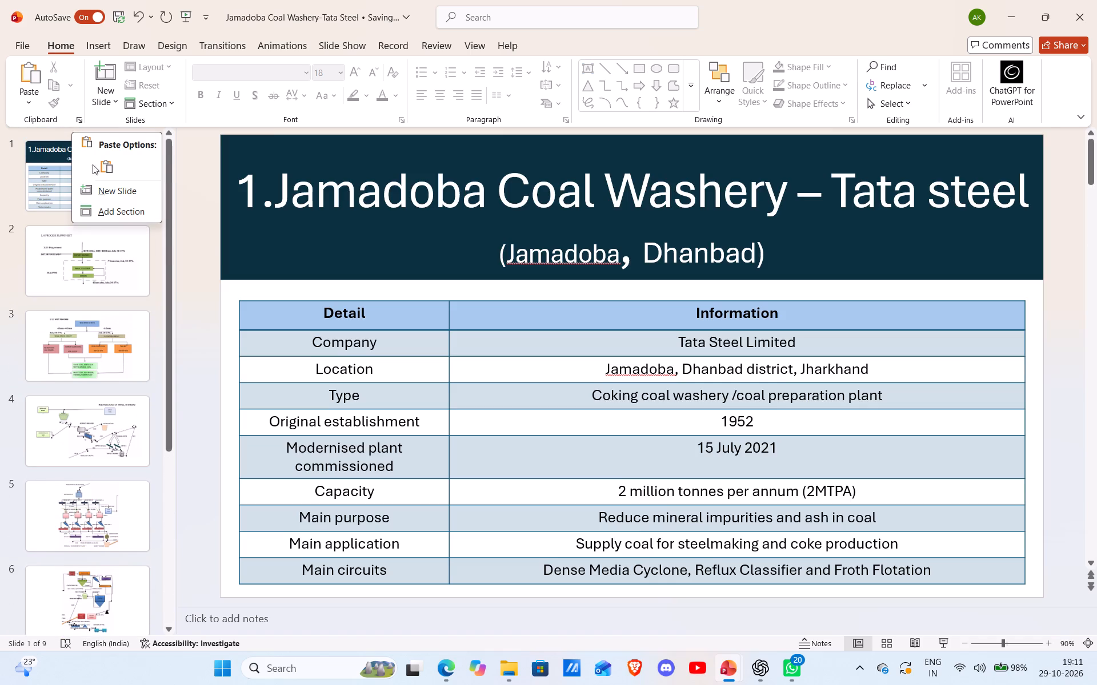
left_click(104, 185)
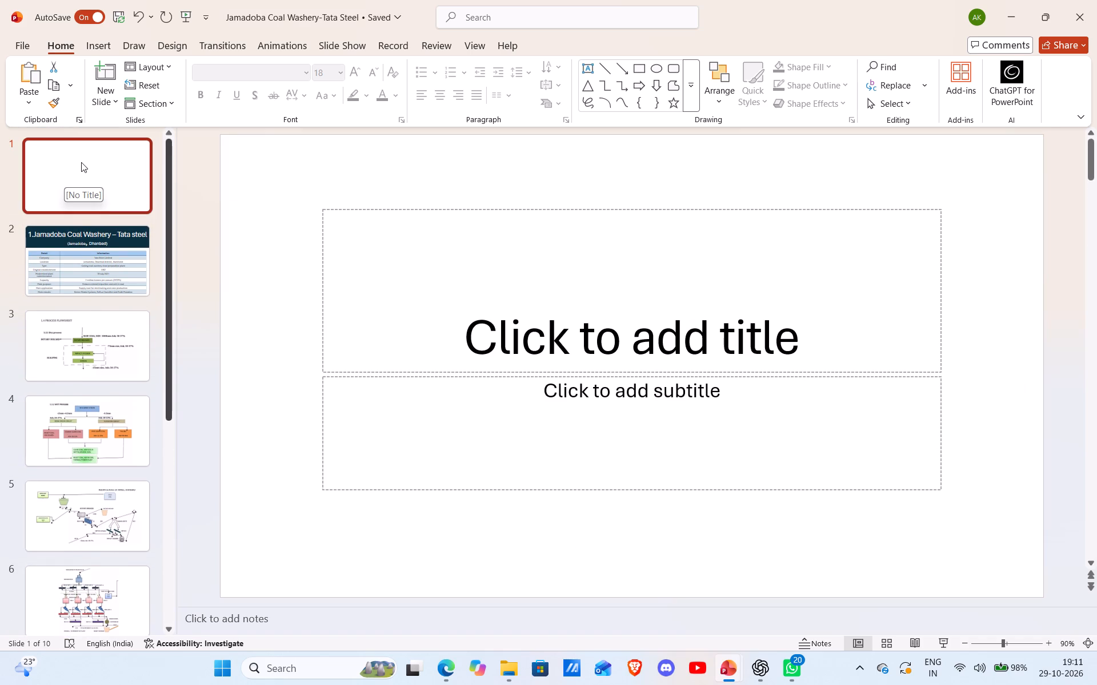
Review the slide order through the whole deck, checking the blank last slide and the flotation cell and thickener flowsheet on slide 7.
scroll(52, 315, "down", 12)
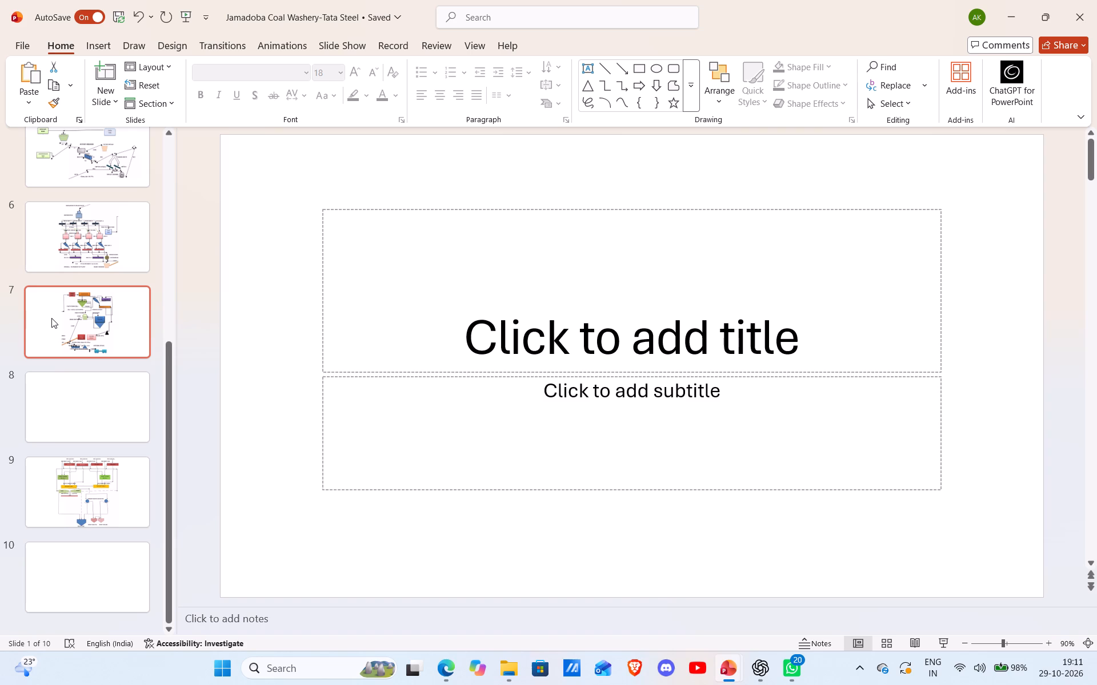
scroll(34, 380, "up", 11)
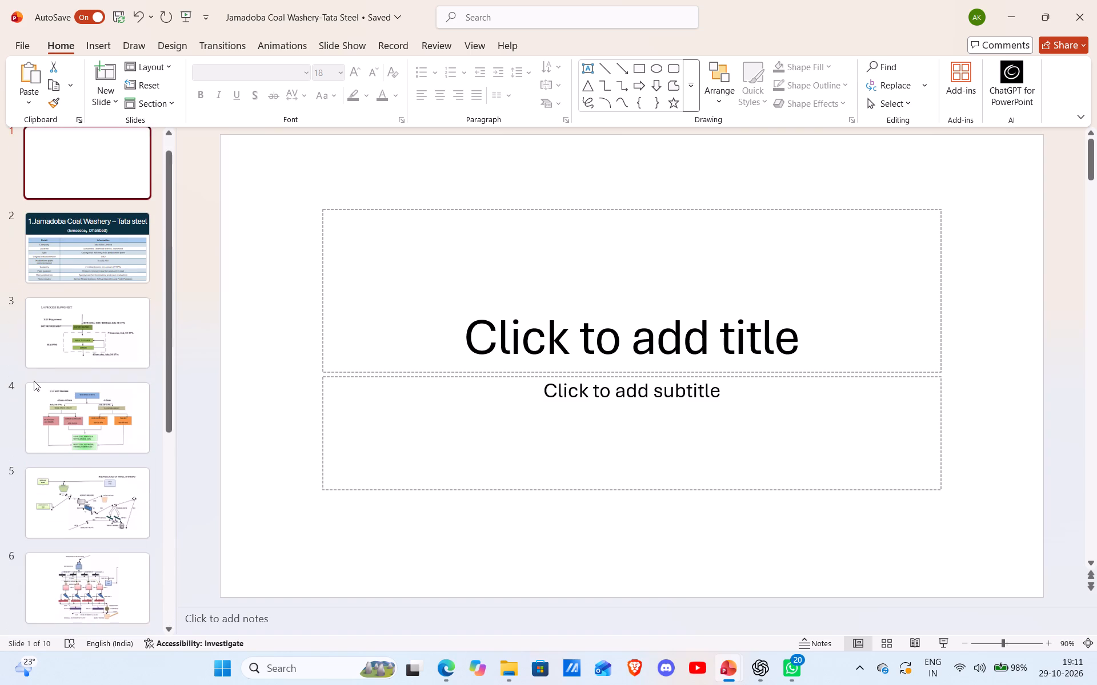
scroll(34, 381, "up", 3)
scroll(34, 381, "down", 8)
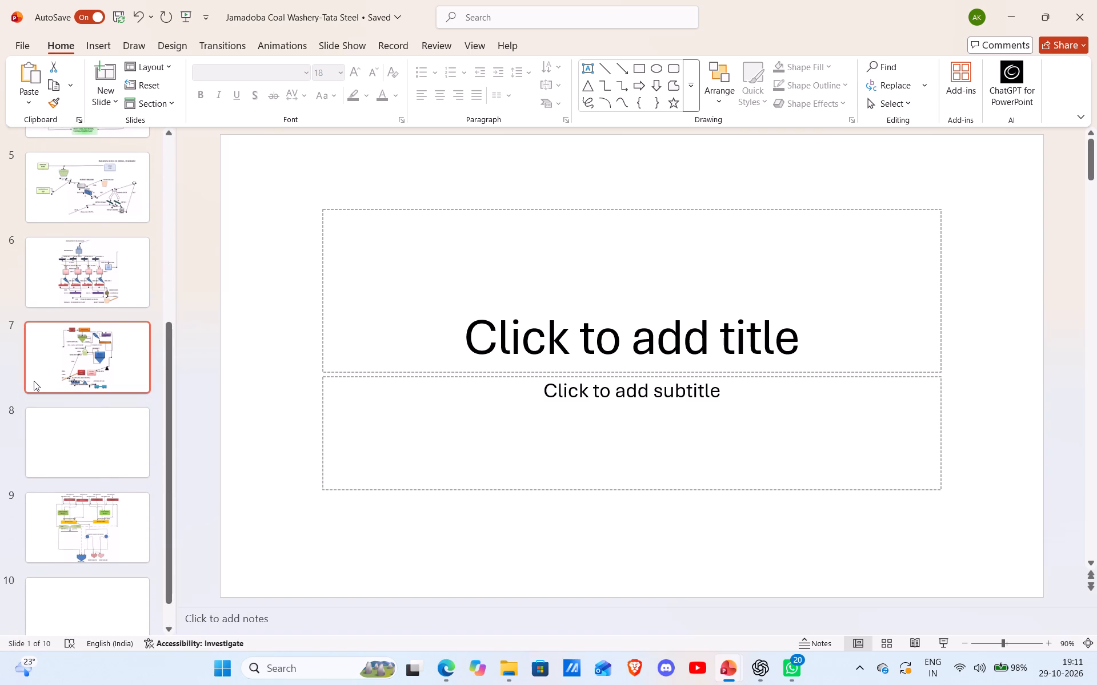
scroll(34, 381, "down", 3)
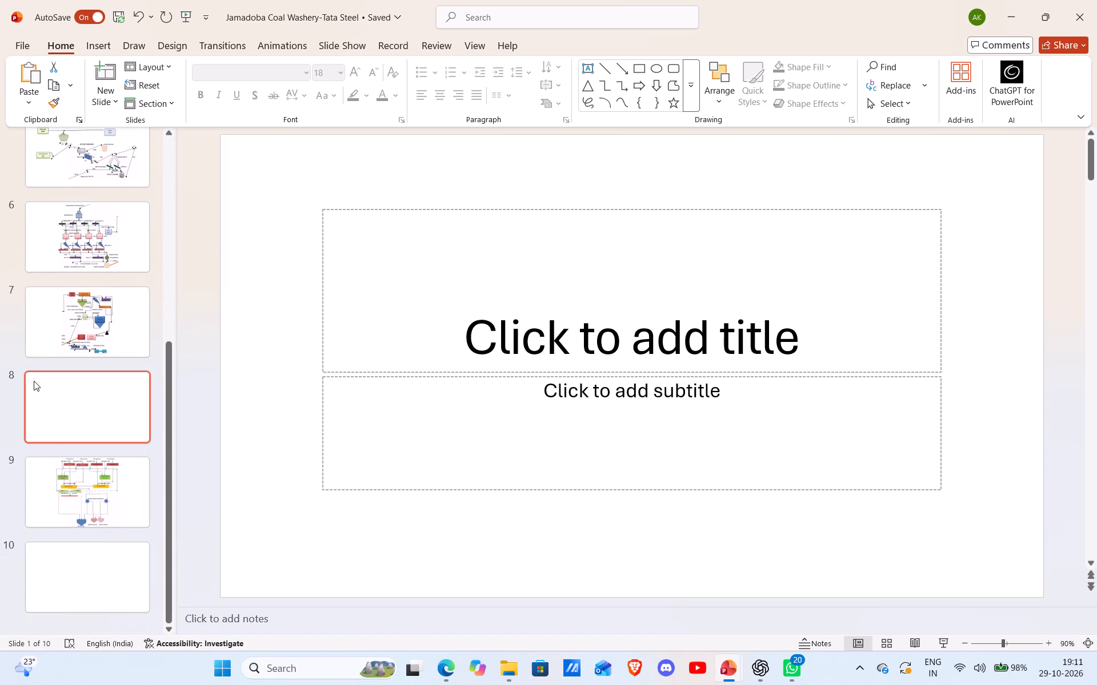
scroll(67, 457, "up", 11)
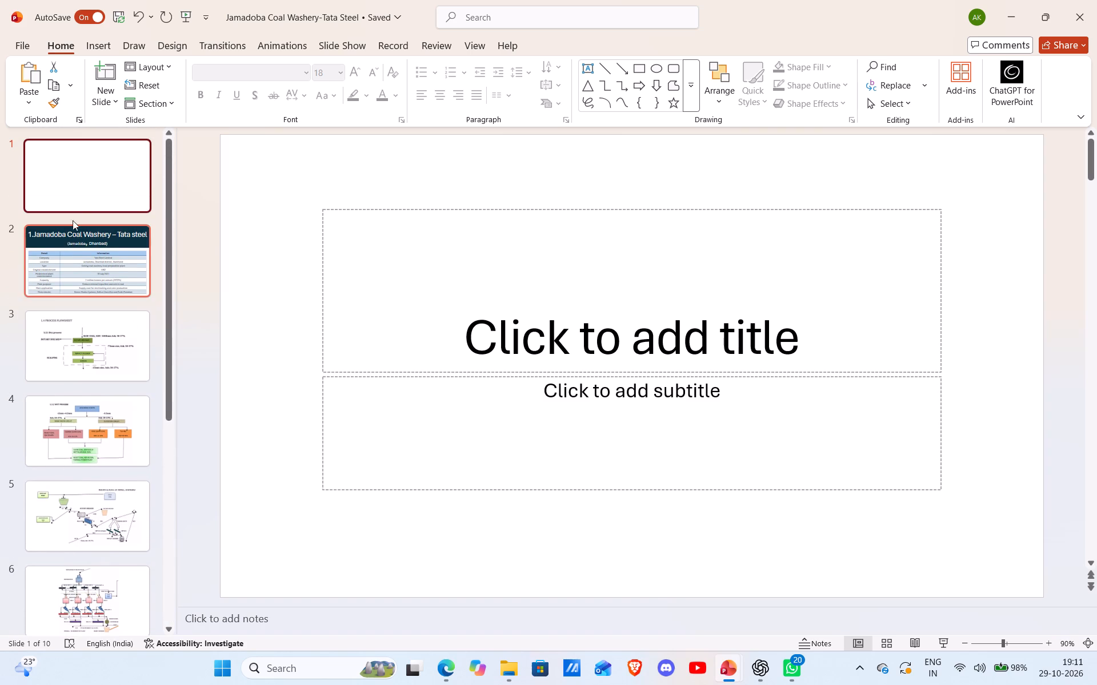
scroll(79, 184, "down", 11)
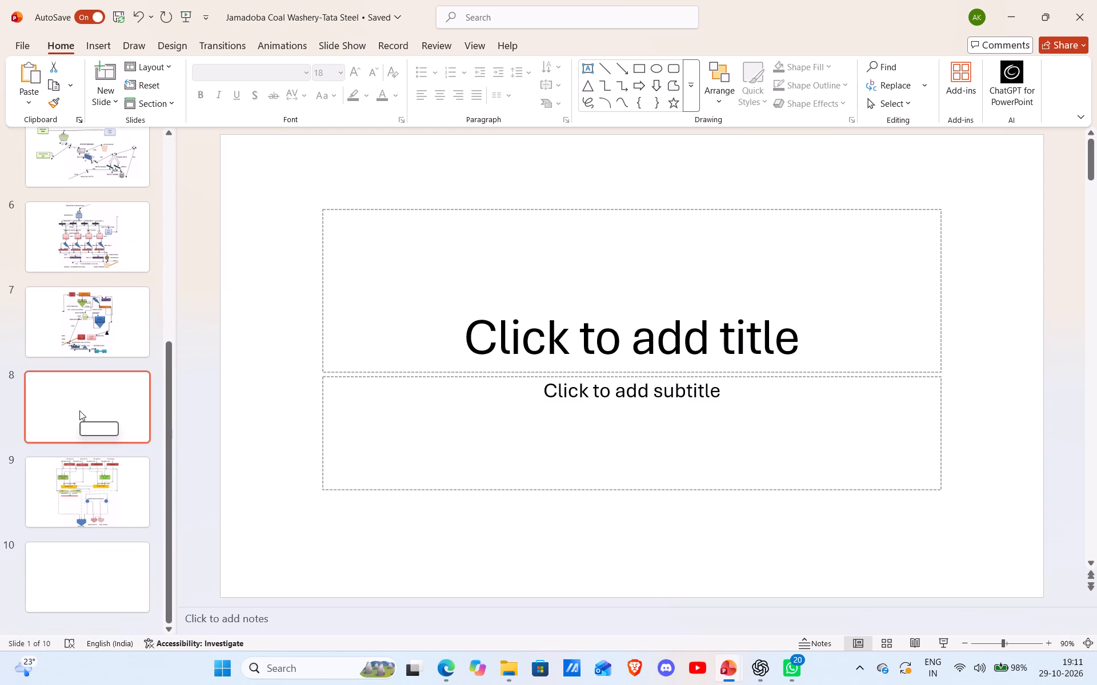
left_click(79, 559)
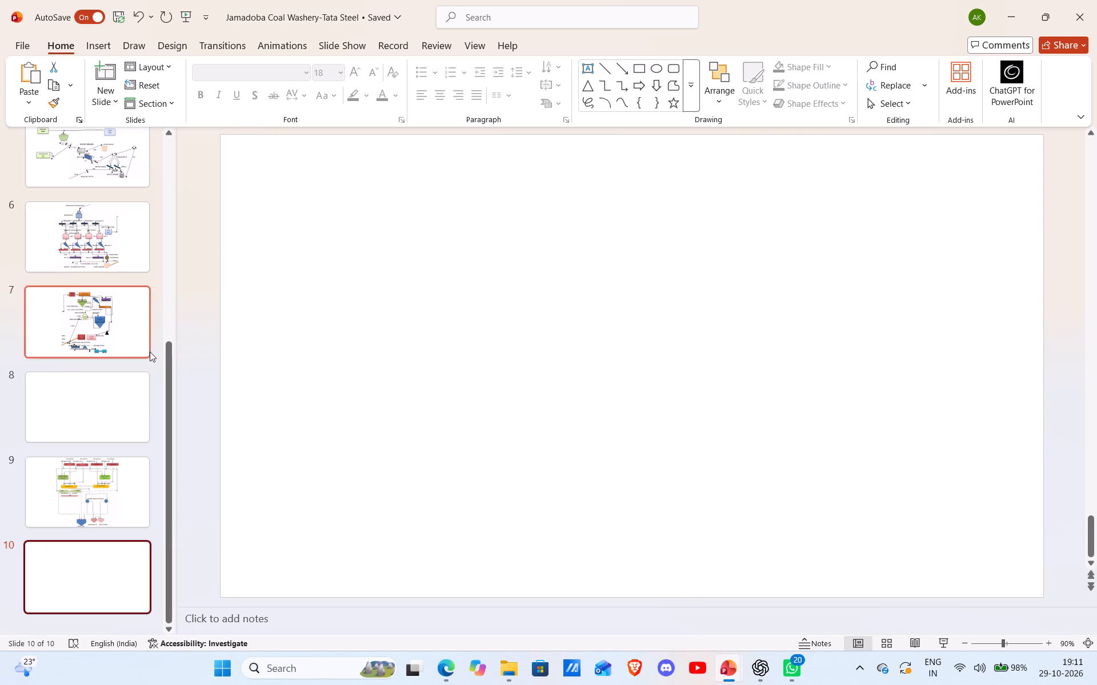
scroll(71, 369, "up", 14)
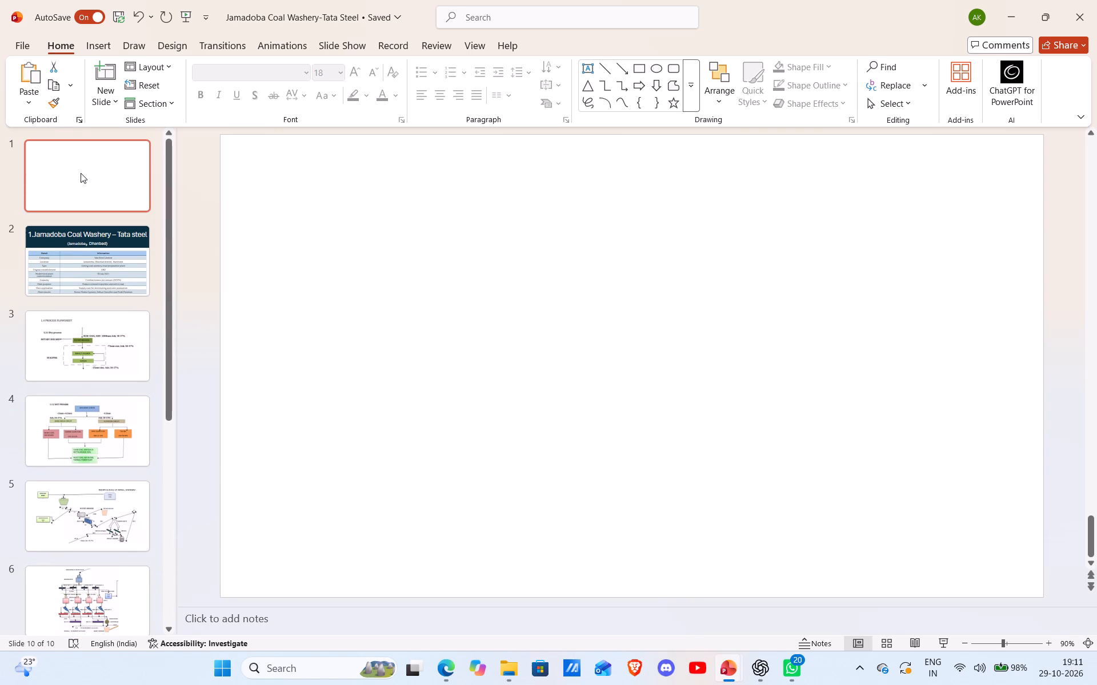
scroll(81, 172, "down", 7)
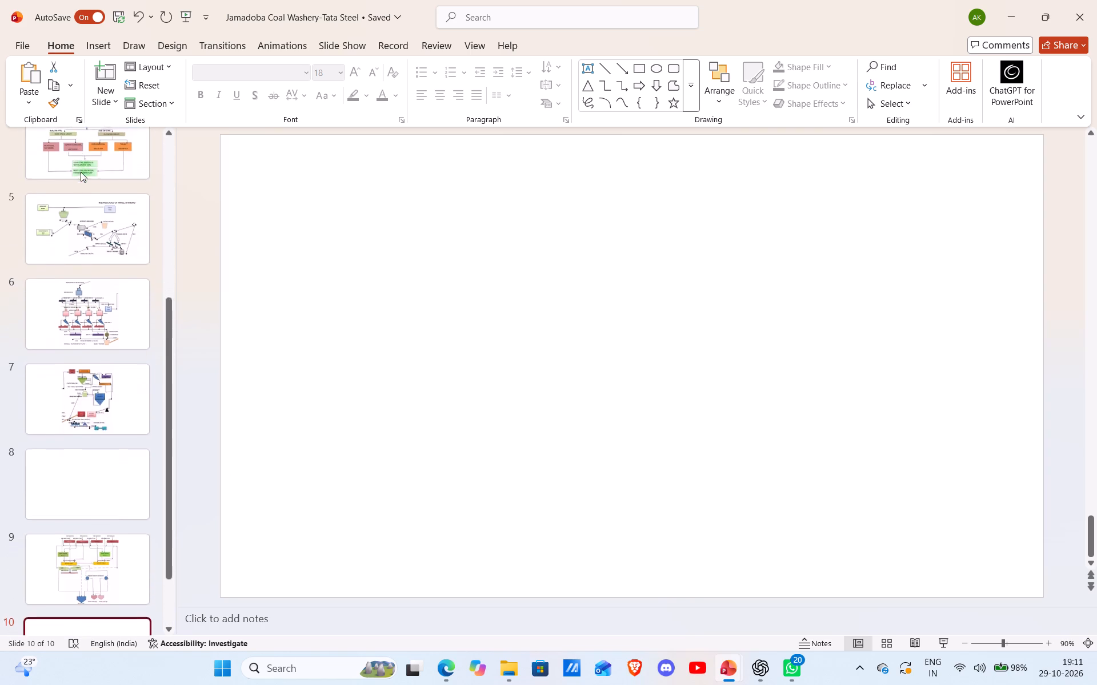
scroll(81, 172, "down", 4)
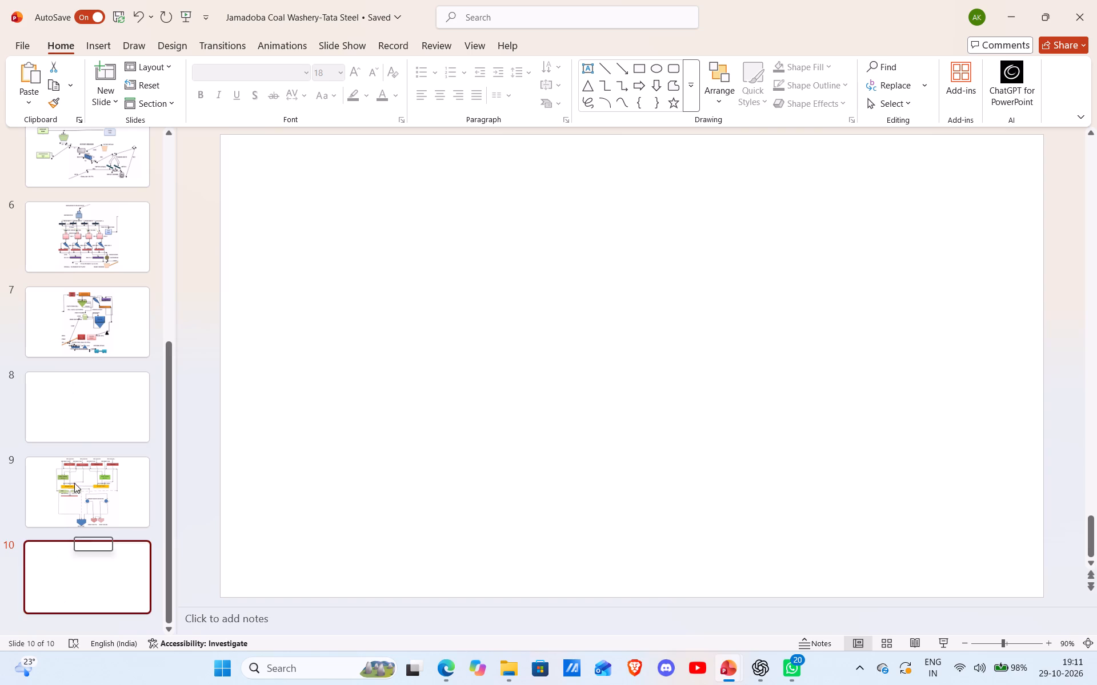
left_click(79, 336)
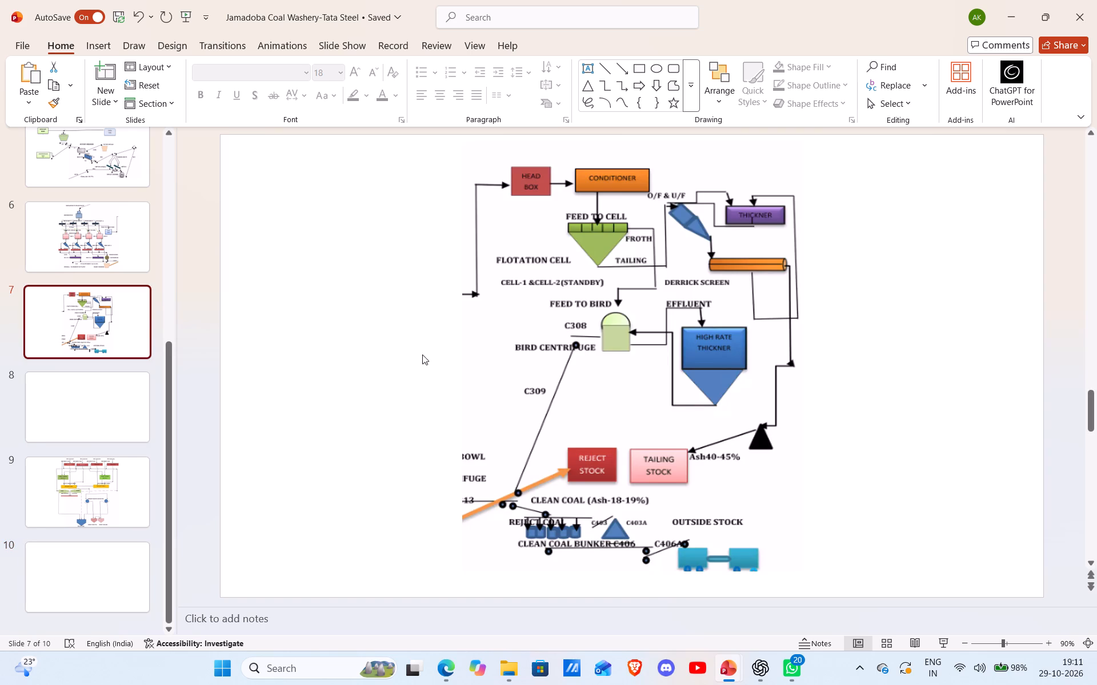
scroll(82, 363, "up", 12)
scroll(82, 362, "down", 10)
Switch to File Explorer's Screenshots folder to look over the captured flowsheet images.
left_click(501, 666)
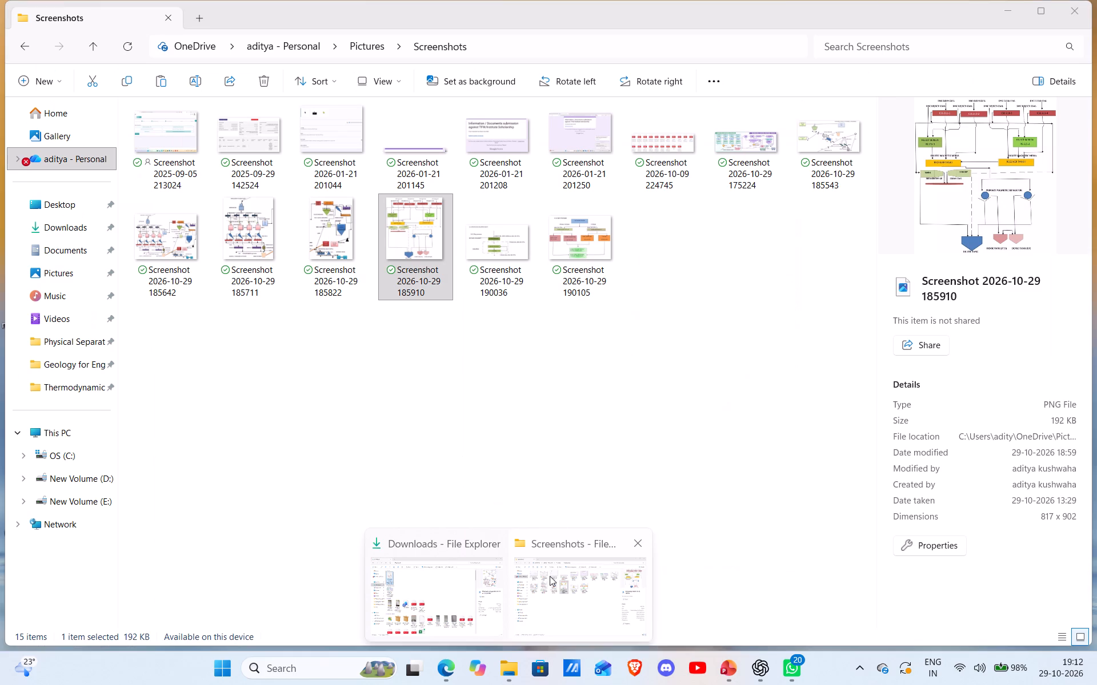
left_click(550, 576)
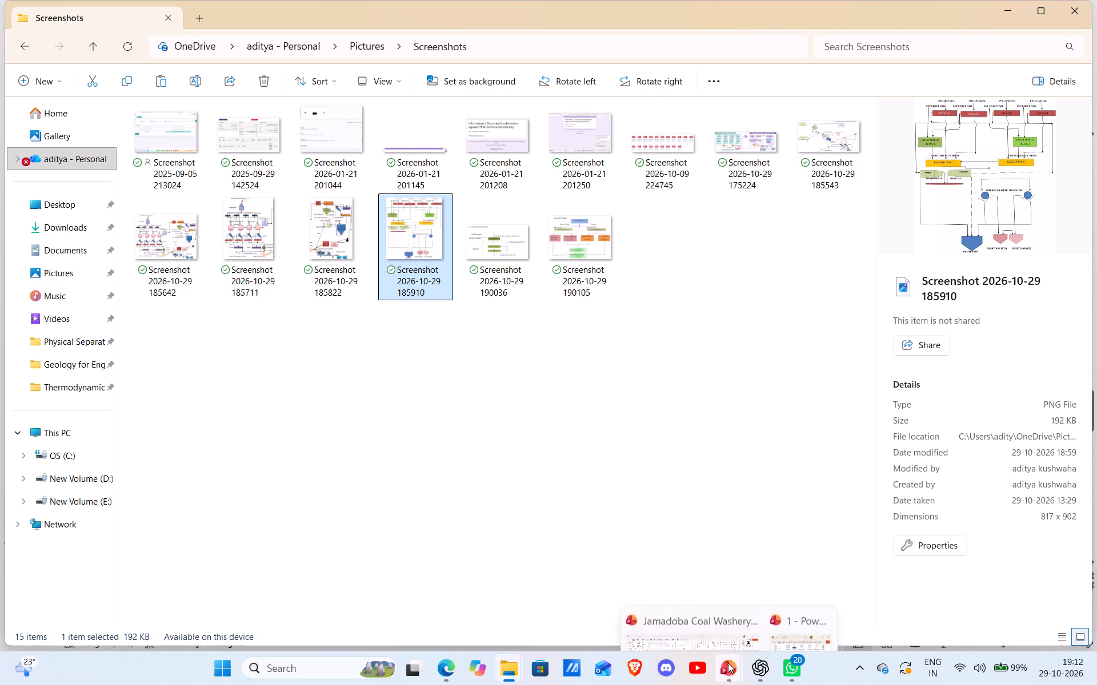
Switch to the presentation named 1, select the overall flowsheet picture on slide 3 and maximize the window.
left_click(791, 591)
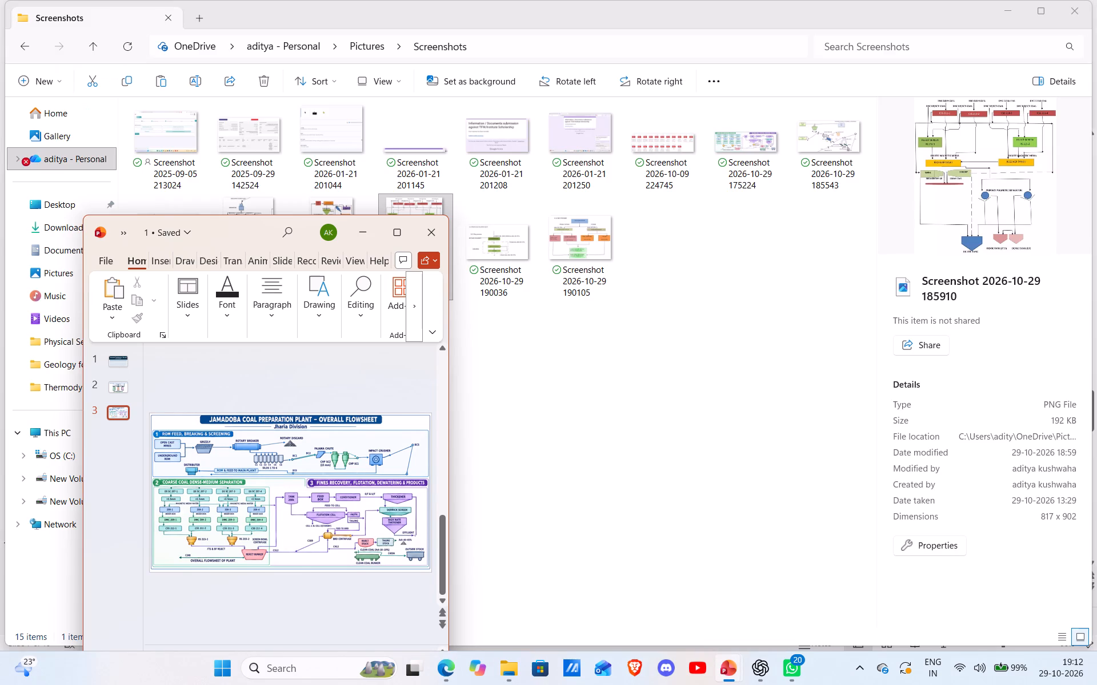
left_click(312, 471)
left_click(400, 234)
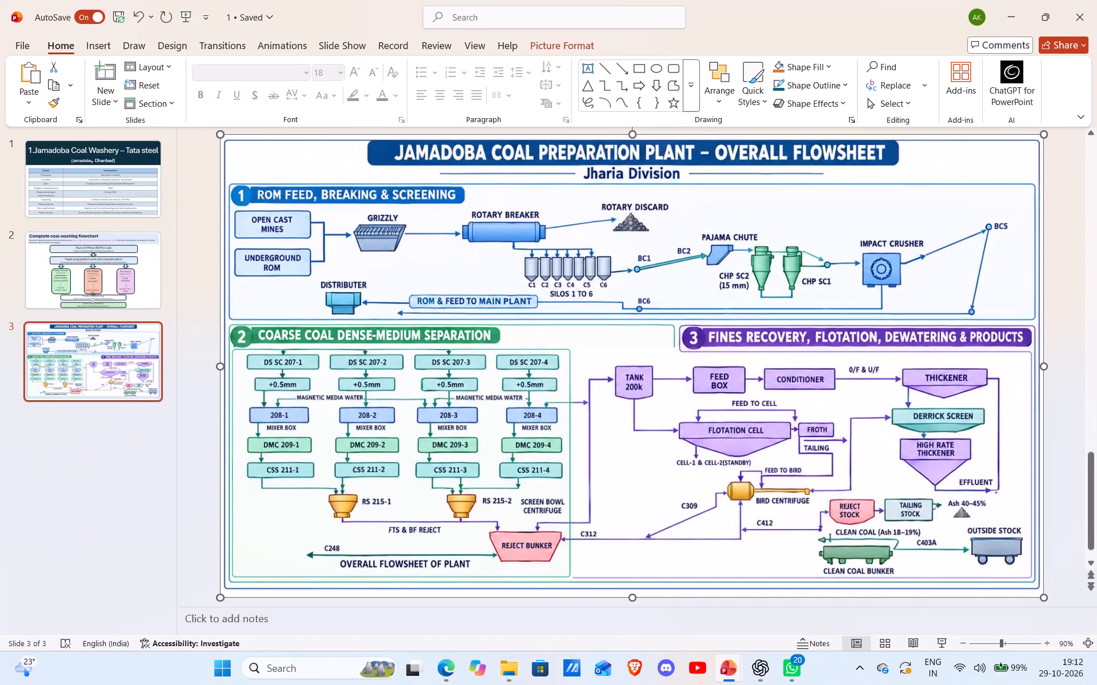
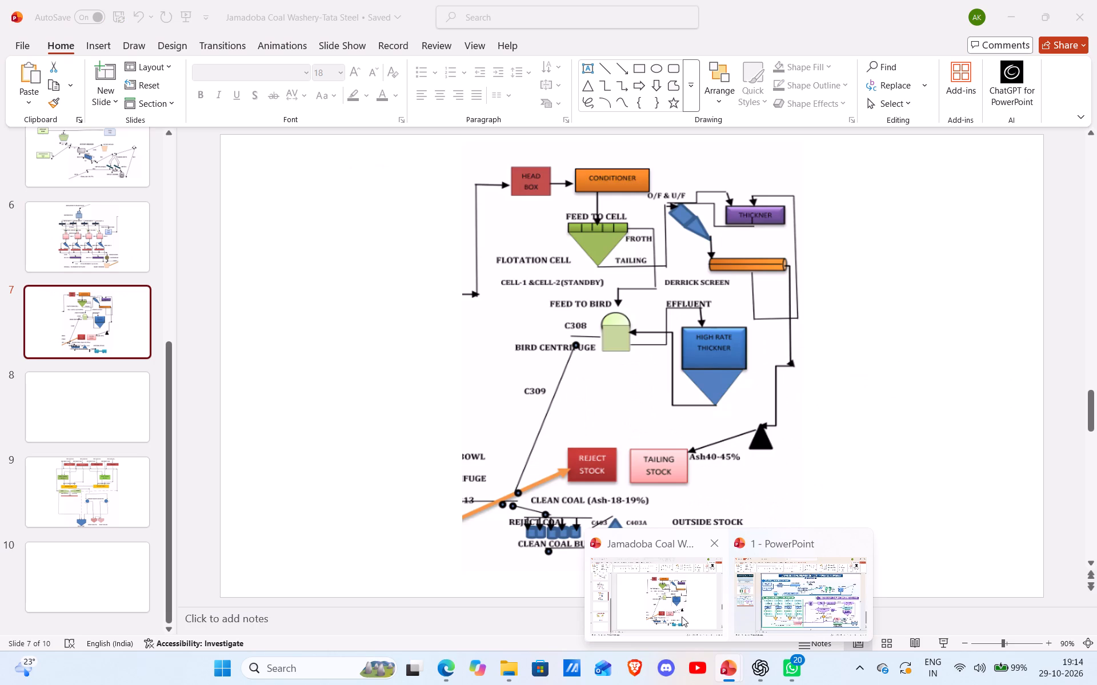
left_click(682, 616)
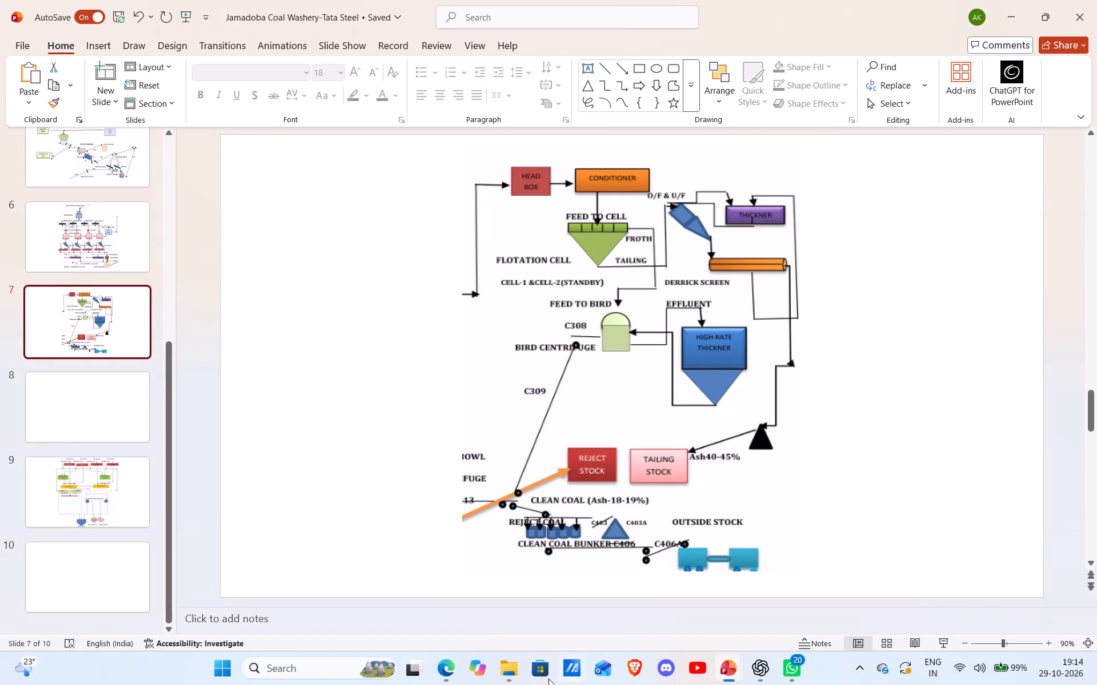
left_click(546, 602)
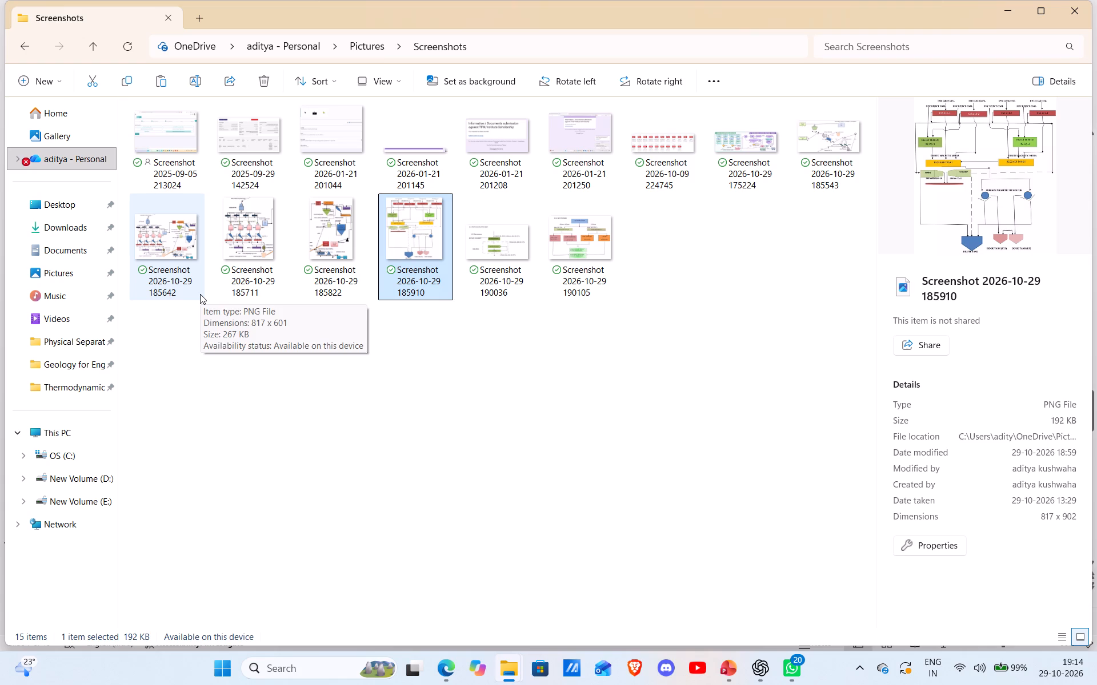
double_click(200, 294)
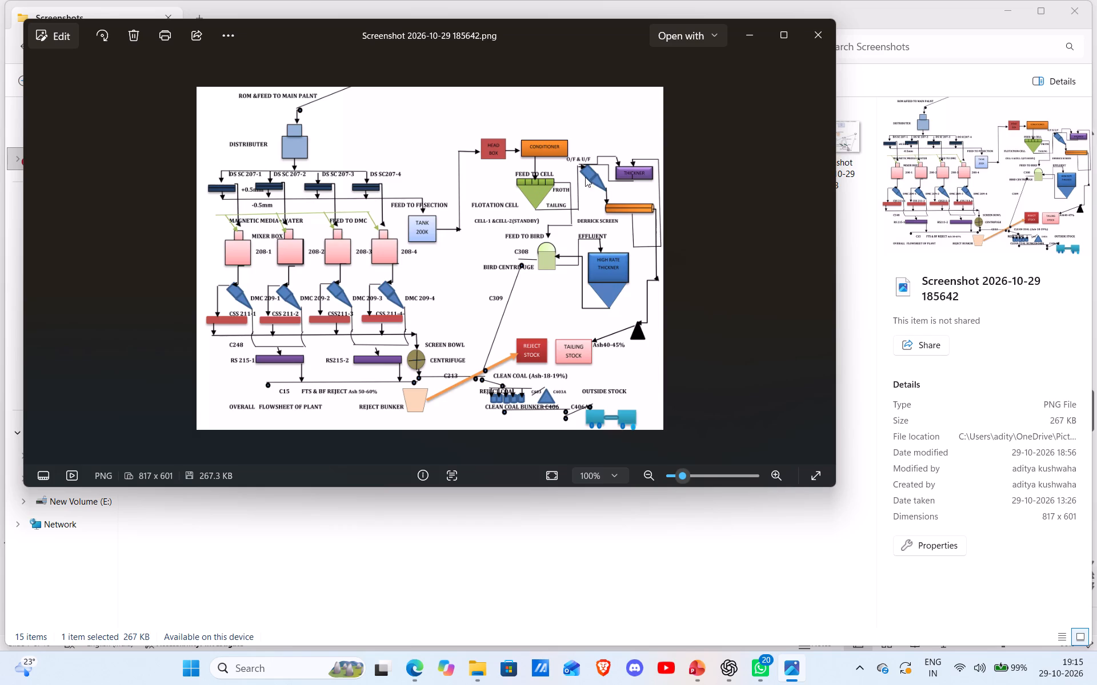
left_click(812, 42)
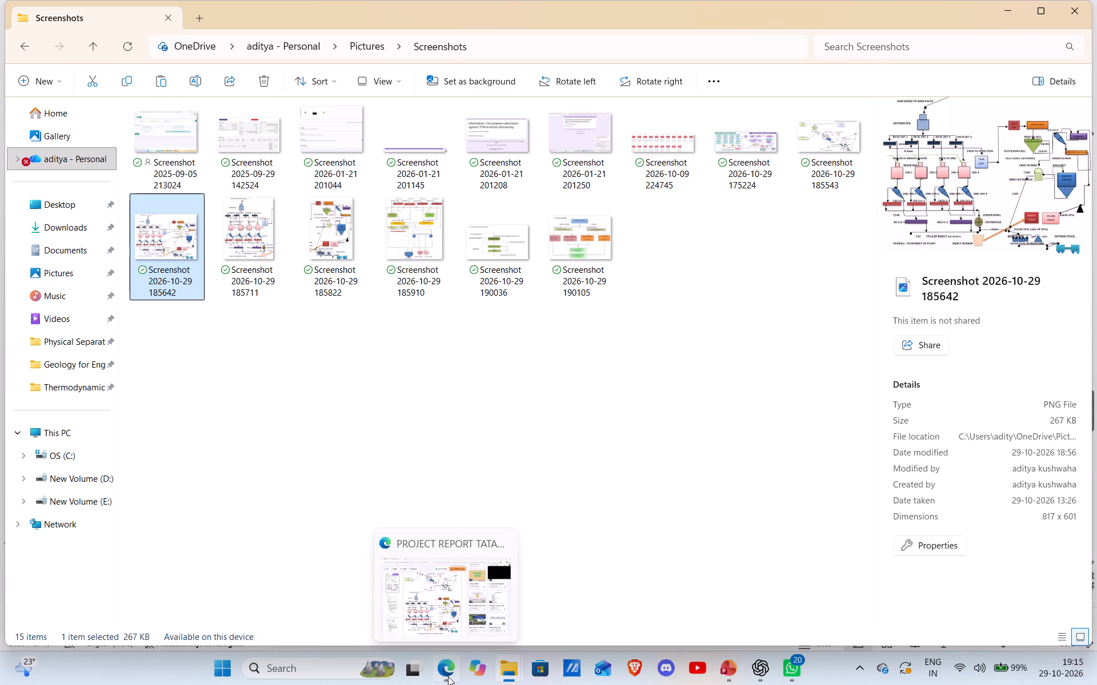
Switch to the Tata Steel project report in Edge and examine the complete overall plant flowsheet on page 10.
left_click(440, 615)
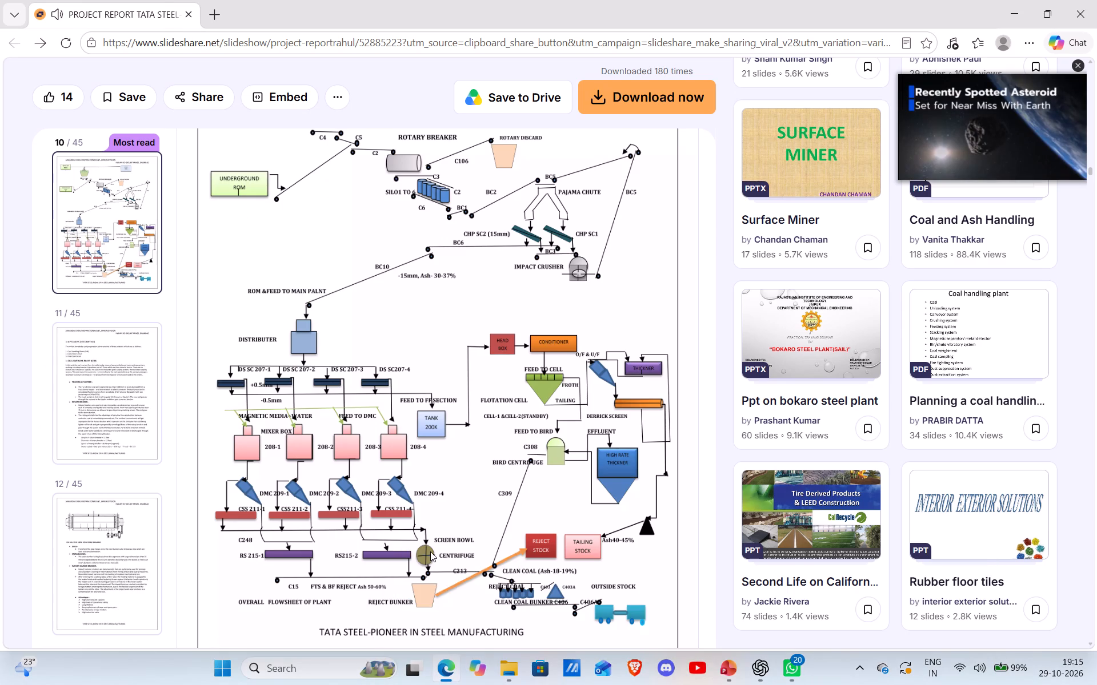
scroll(430, 551, "up", 2)
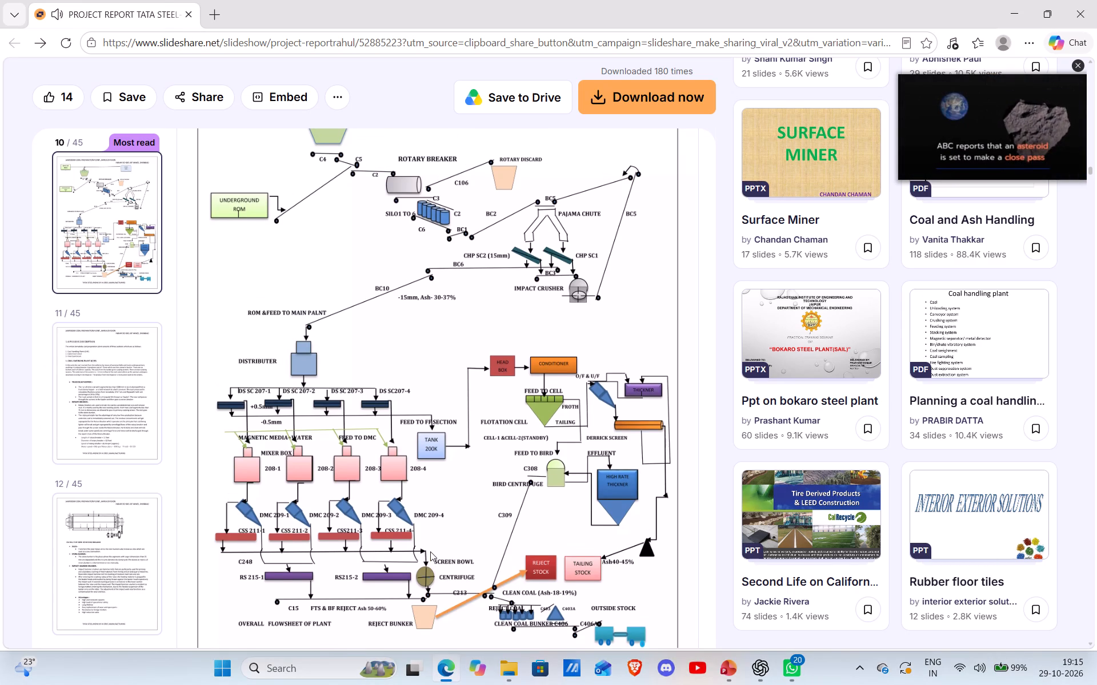
scroll(430, 551, "up", 1)
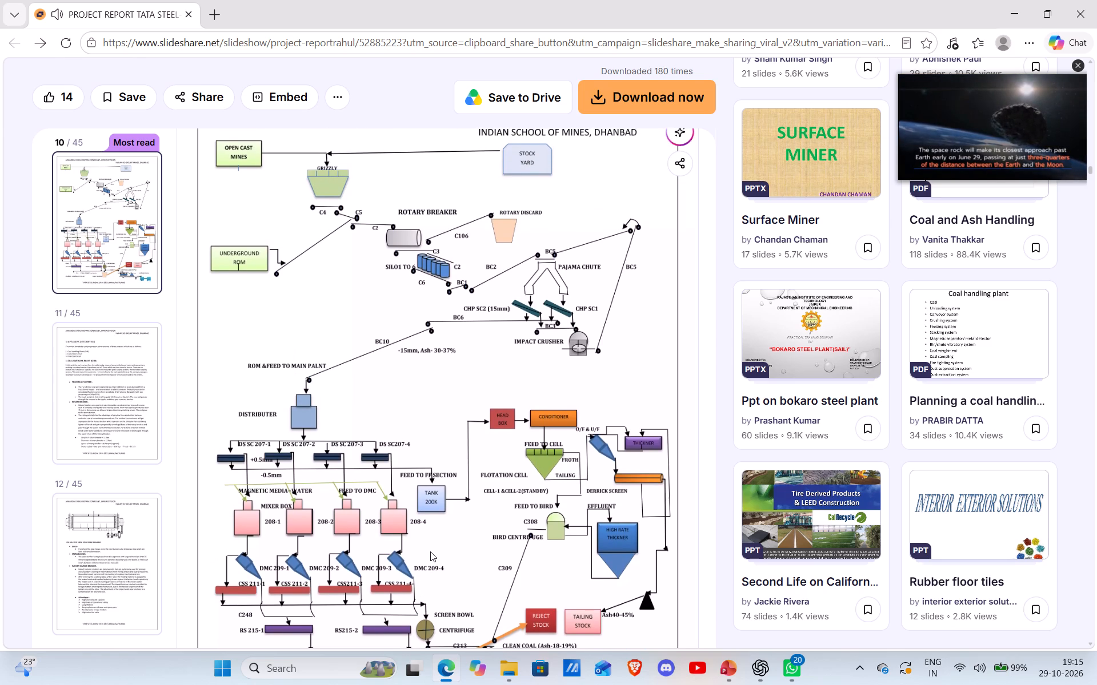
scroll(430, 551, "down", 2)
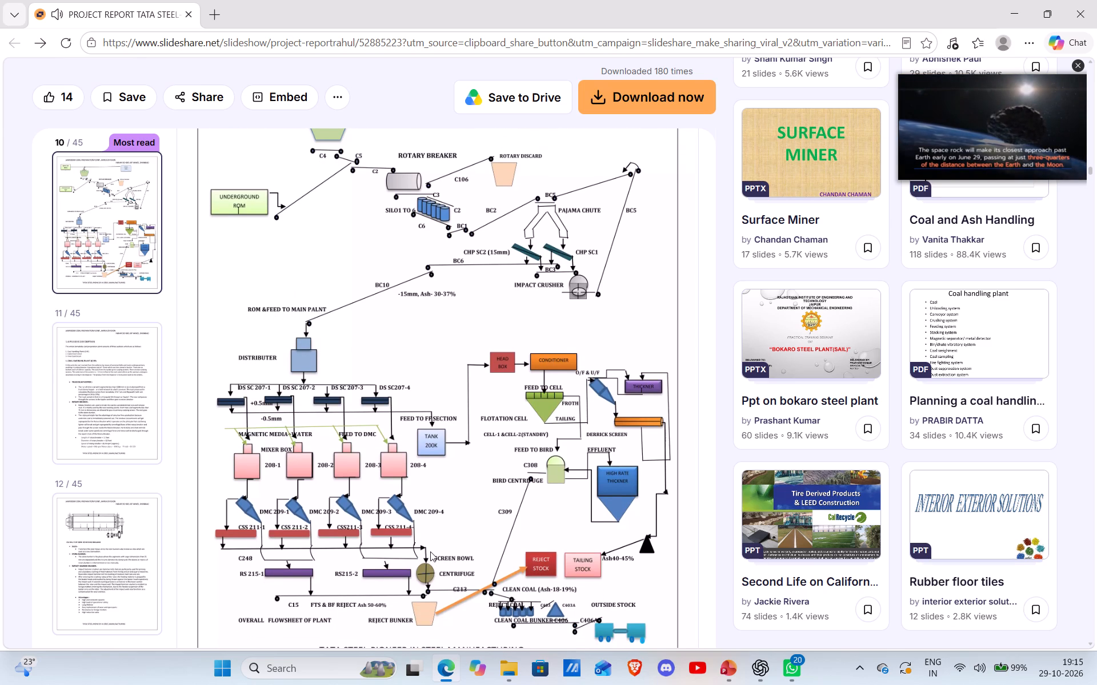
scroll(430, 551, "down", 2)
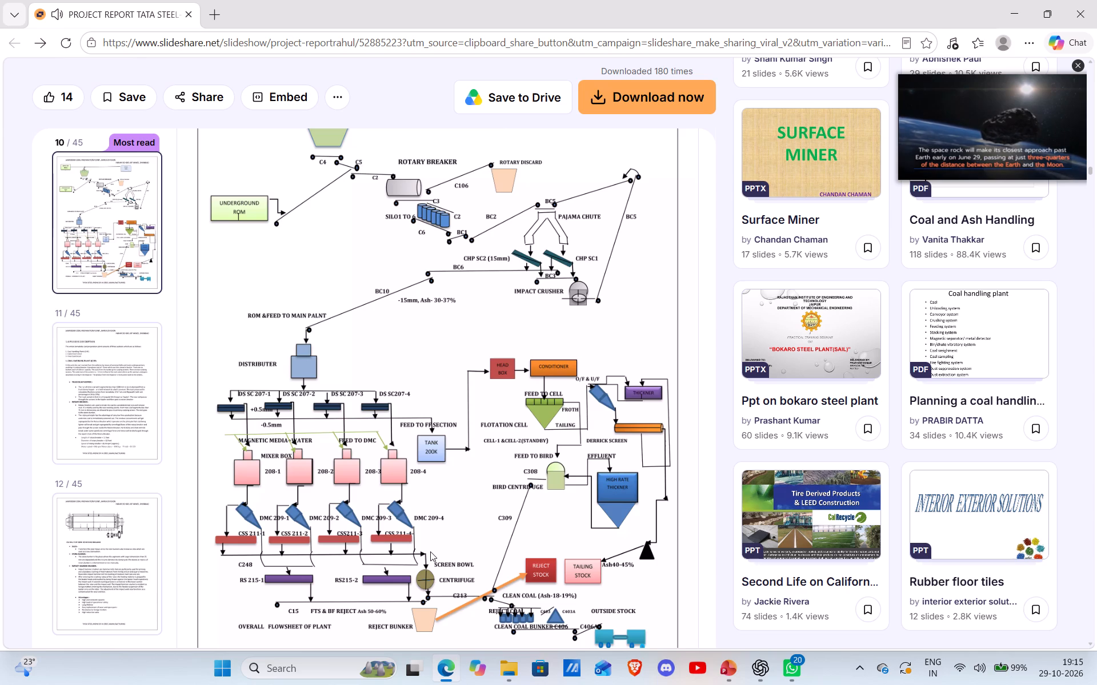
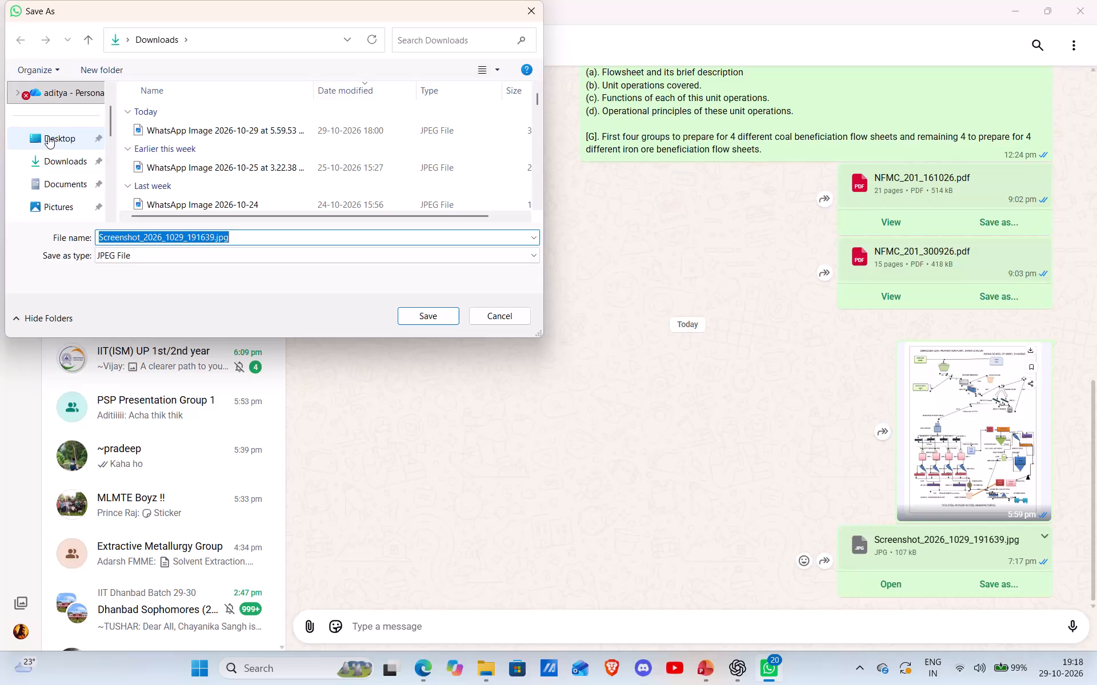
Save the chat image Screenshot_2026_1029_191639.jpg as a JPEG in the Screenshots folder within Pictures.
scroll(48, 136, "down", 1)
double_click(48, 135)
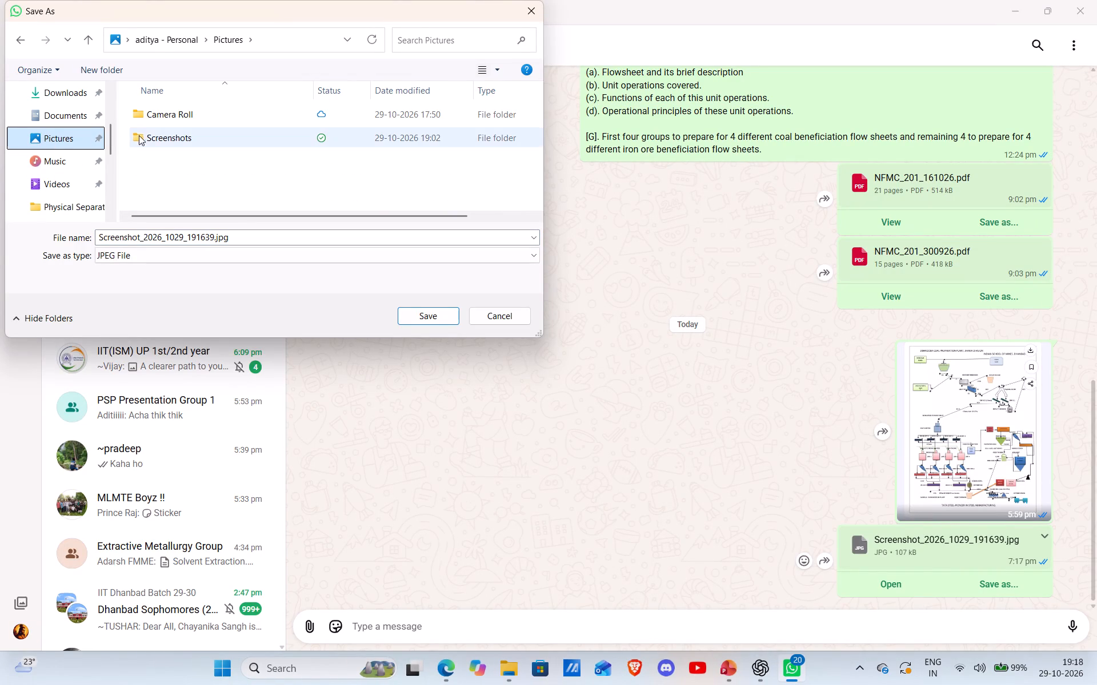
double_click(174, 131)
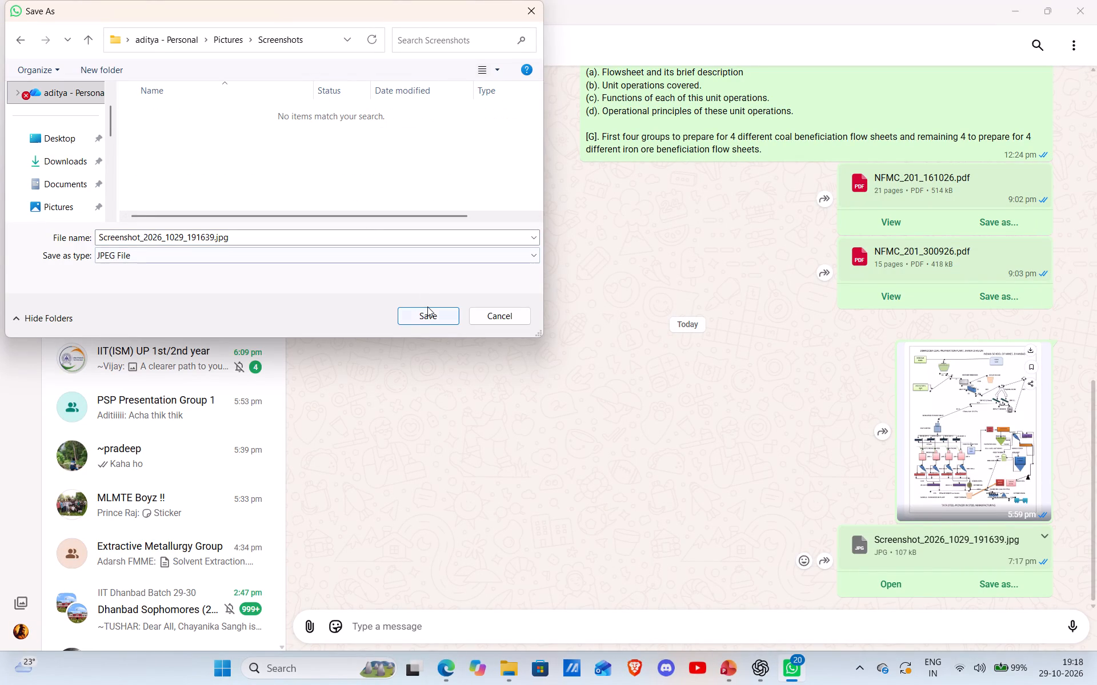
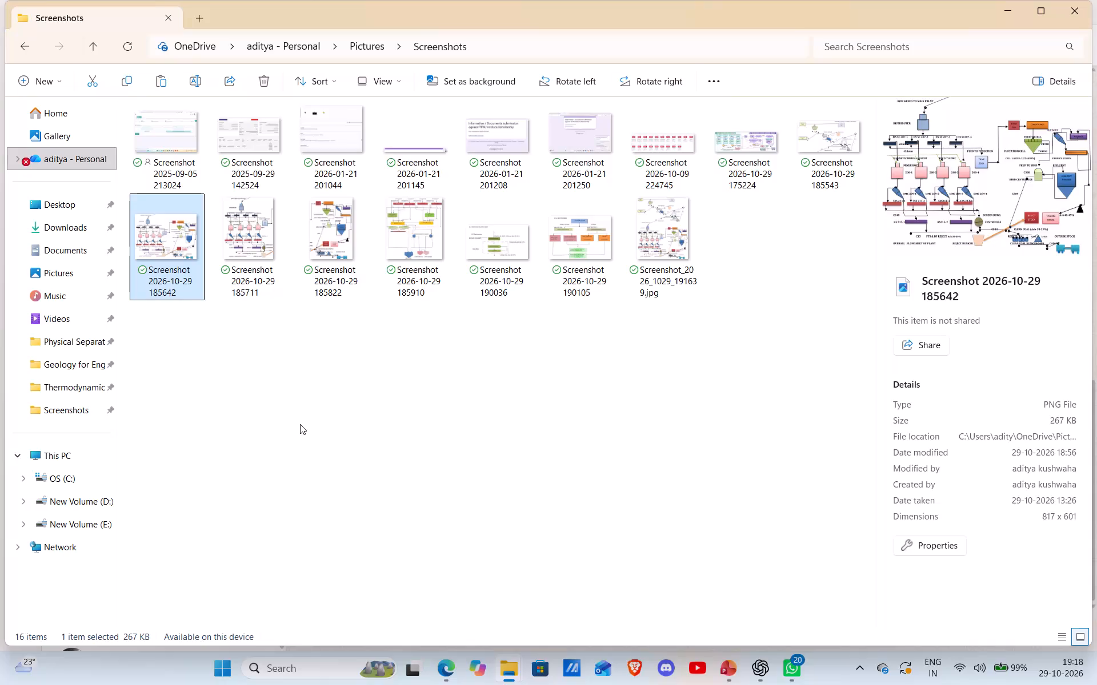
Copy Screenshot_2026_1029_191639.jpg from the Screenshots folder and paste it onto blank slide 10 of the Jamadoba Coal Washery presentation.
left_click(300, 424)
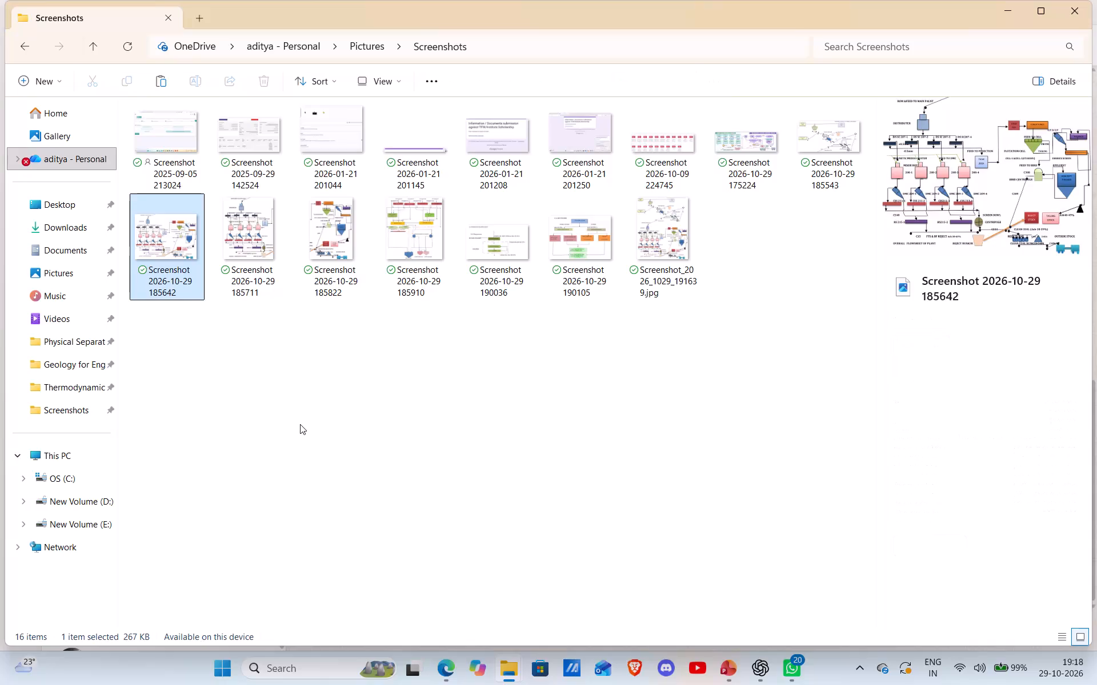
right_click(651, 236)
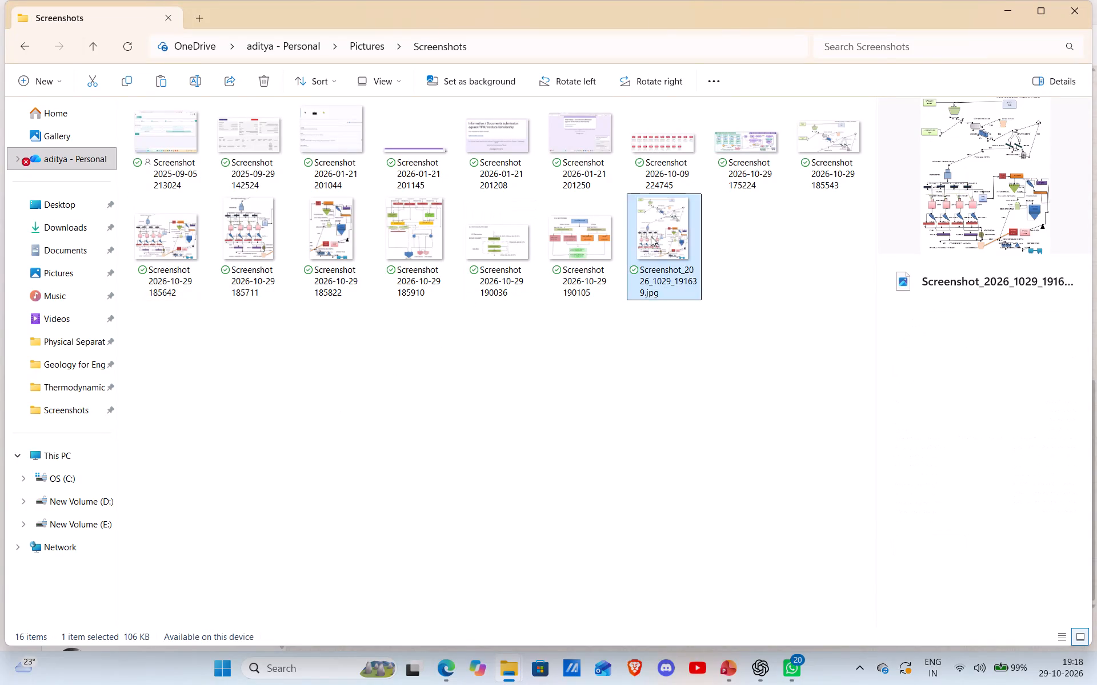
left_click(703, 19)
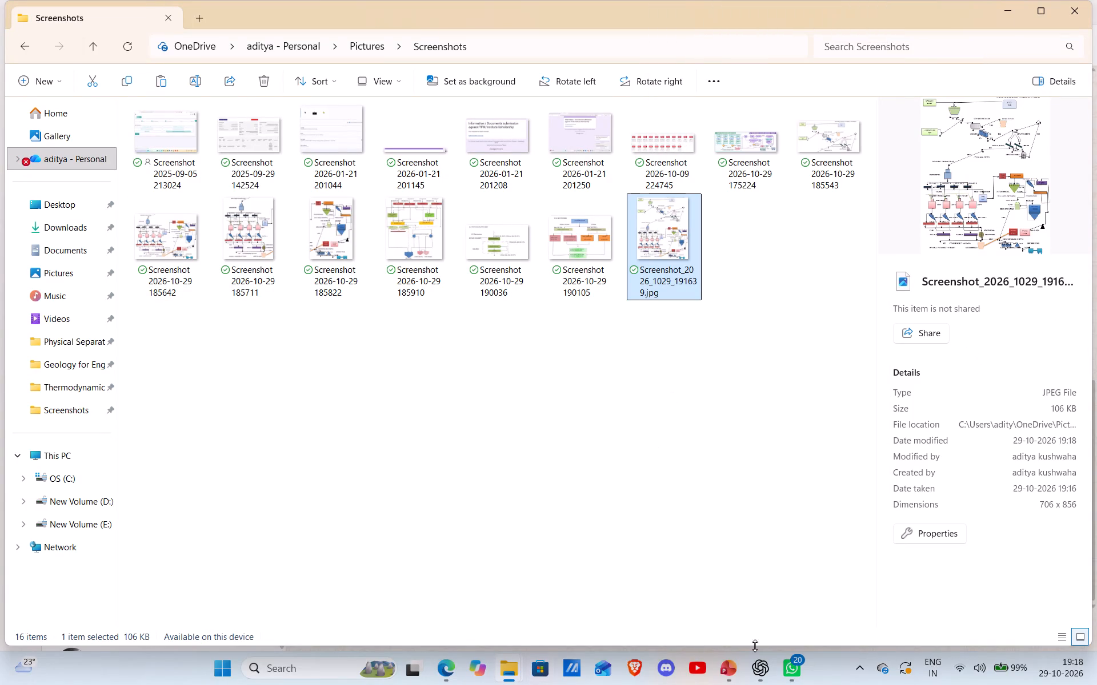
left_click(738, 674)
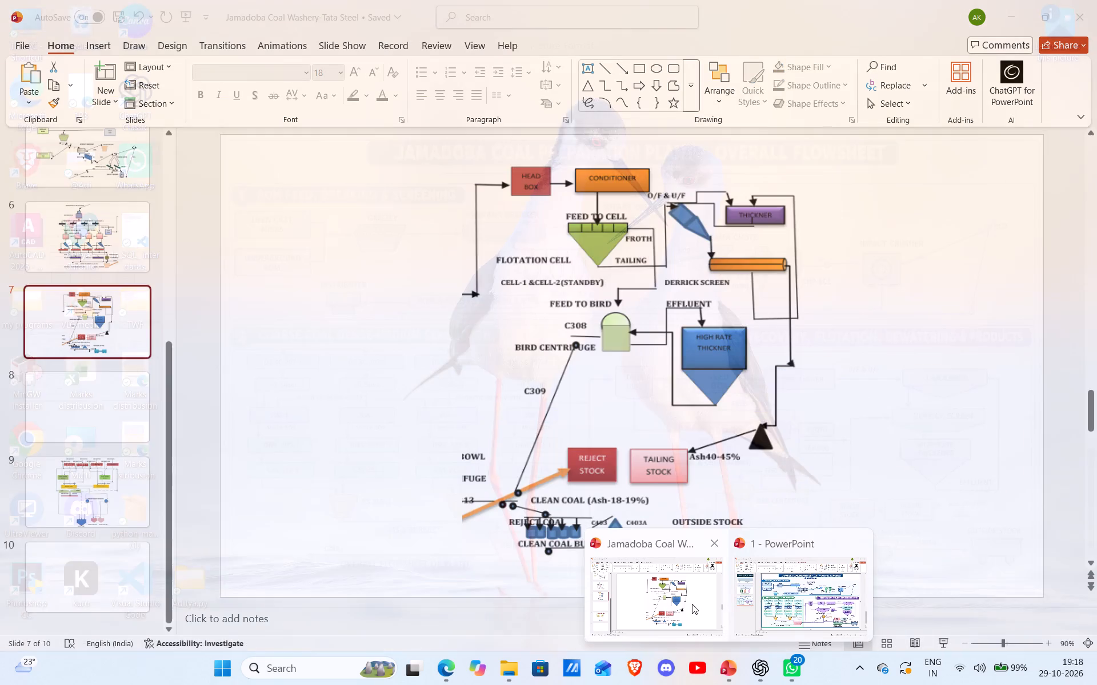
left_click(692, 604)
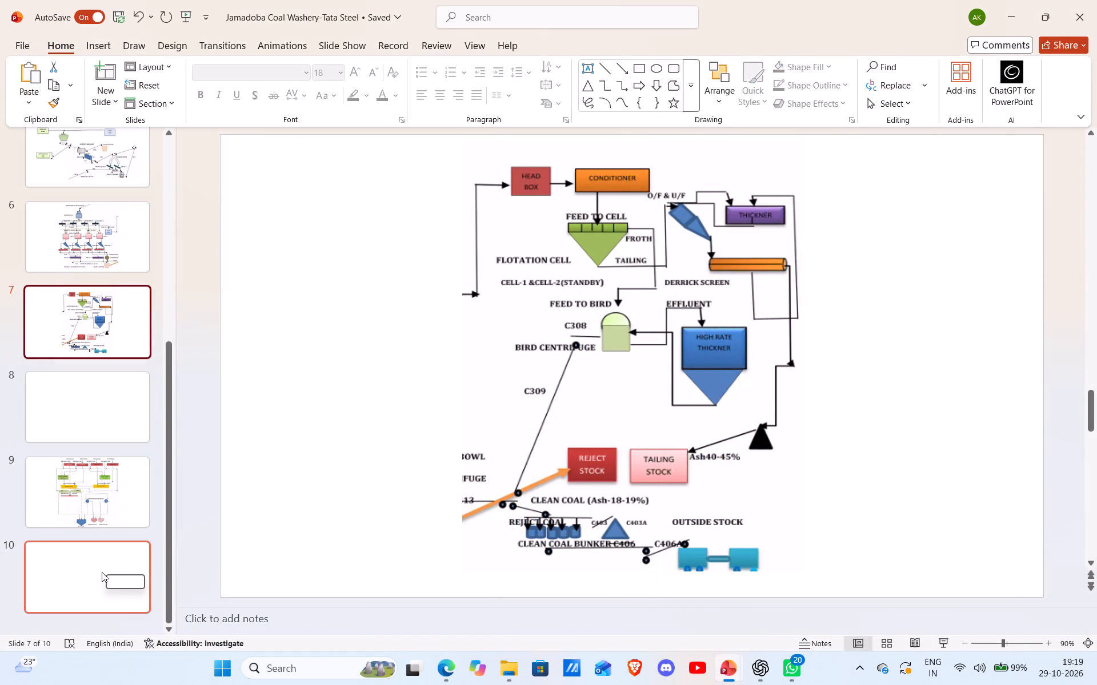
left_click(102, 571)
right_click(393, 364)
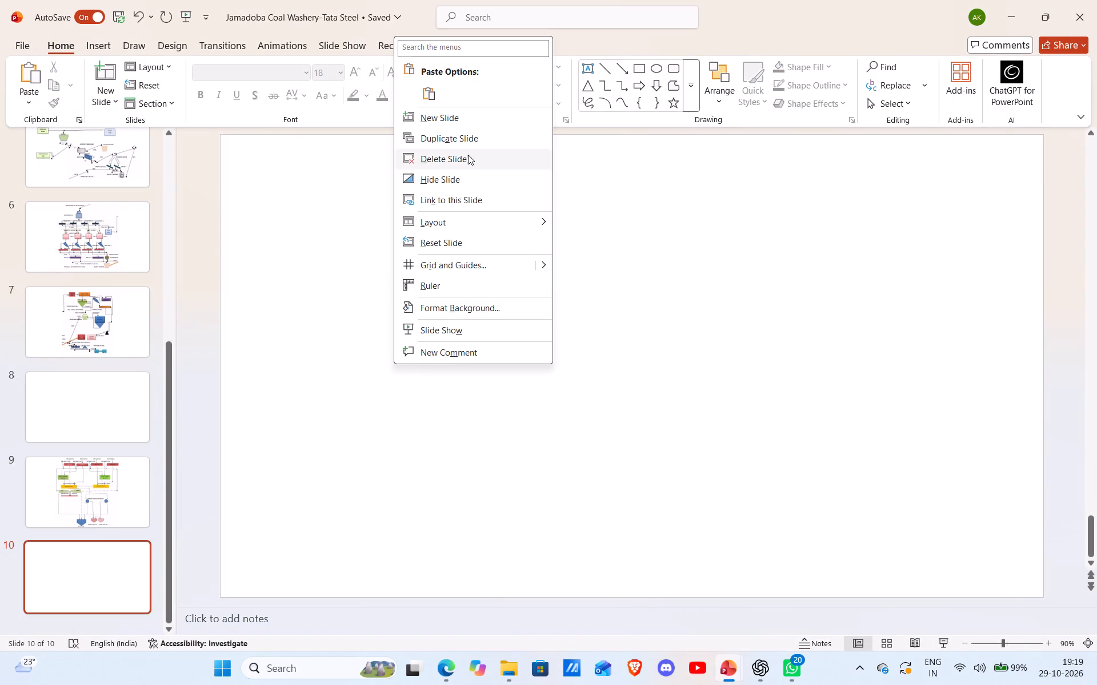
left_click(431, 100)
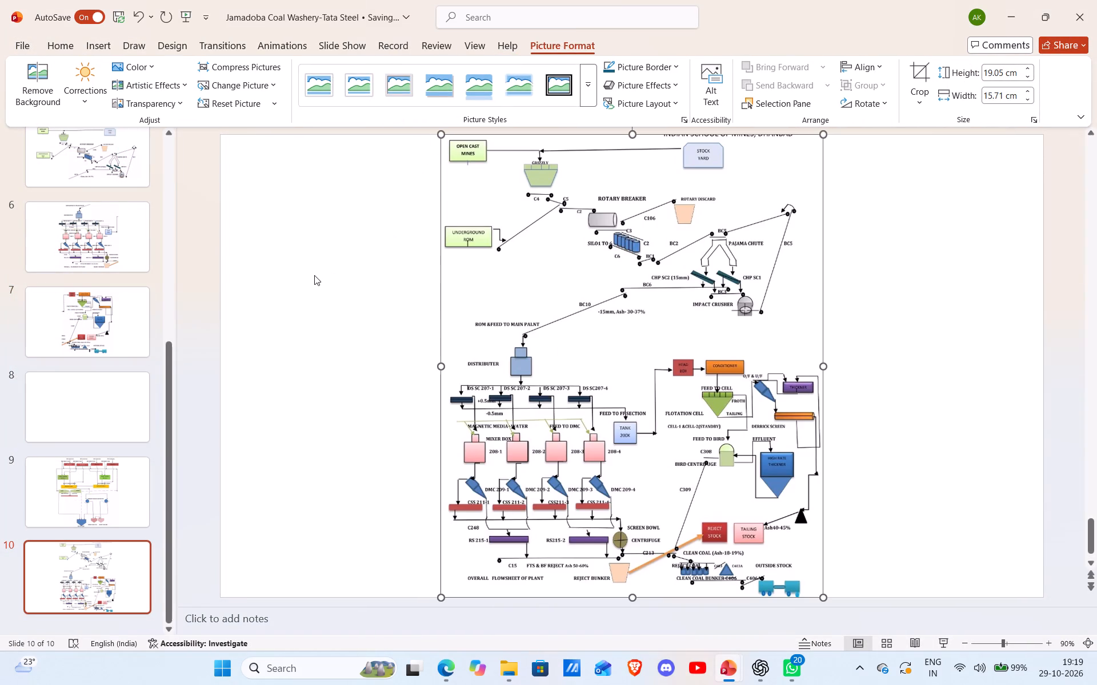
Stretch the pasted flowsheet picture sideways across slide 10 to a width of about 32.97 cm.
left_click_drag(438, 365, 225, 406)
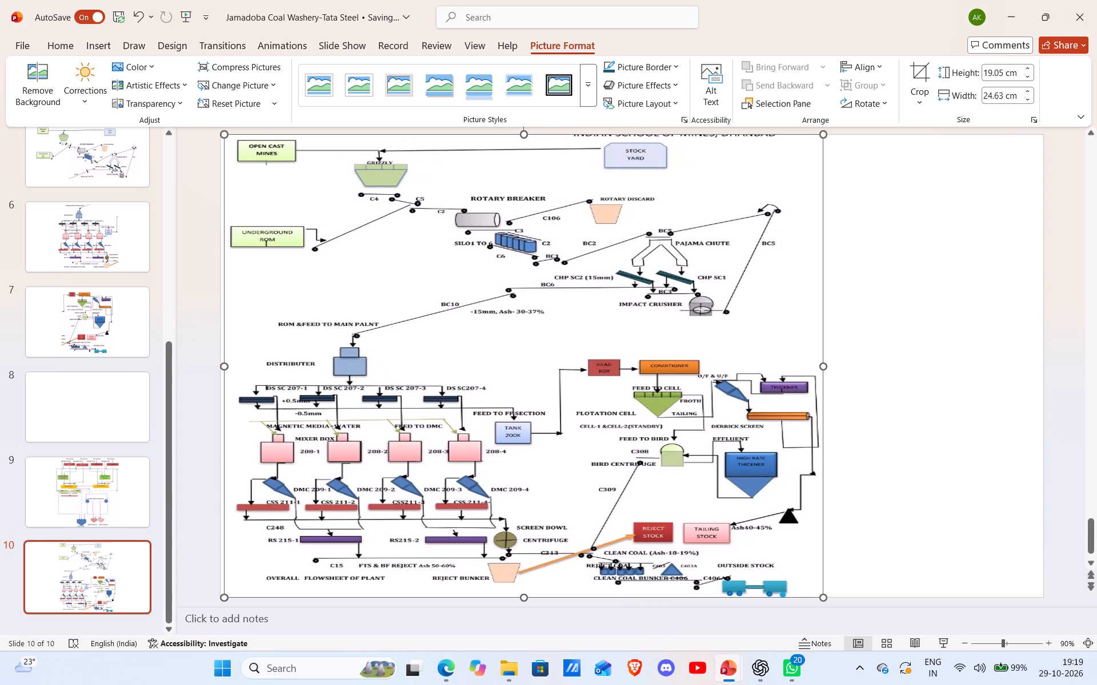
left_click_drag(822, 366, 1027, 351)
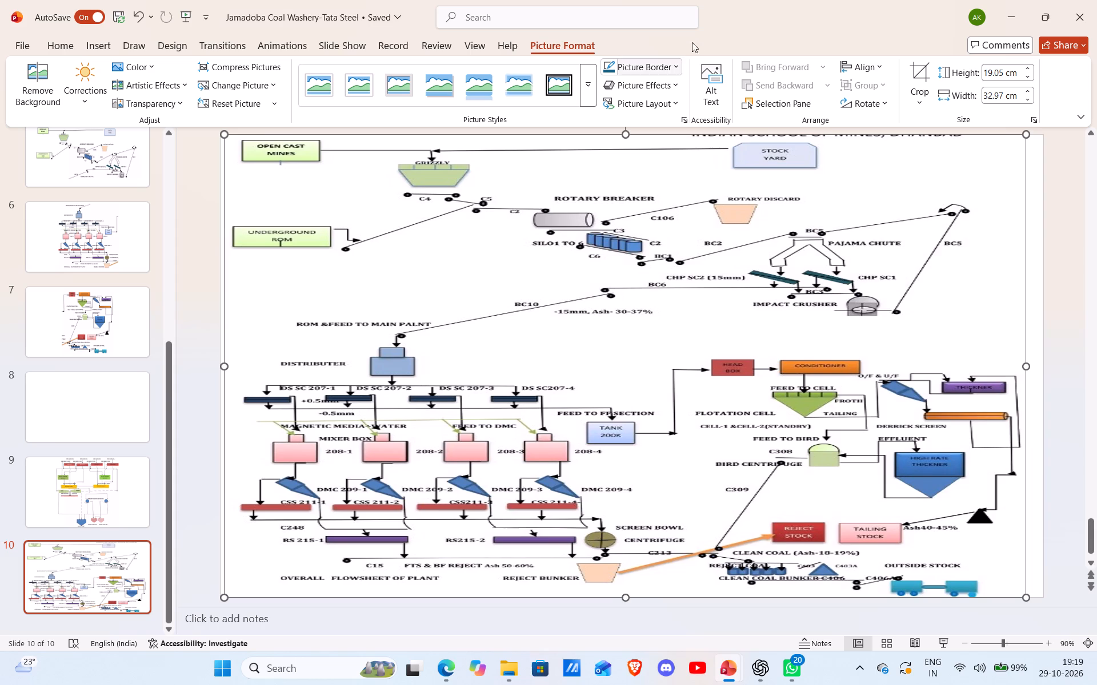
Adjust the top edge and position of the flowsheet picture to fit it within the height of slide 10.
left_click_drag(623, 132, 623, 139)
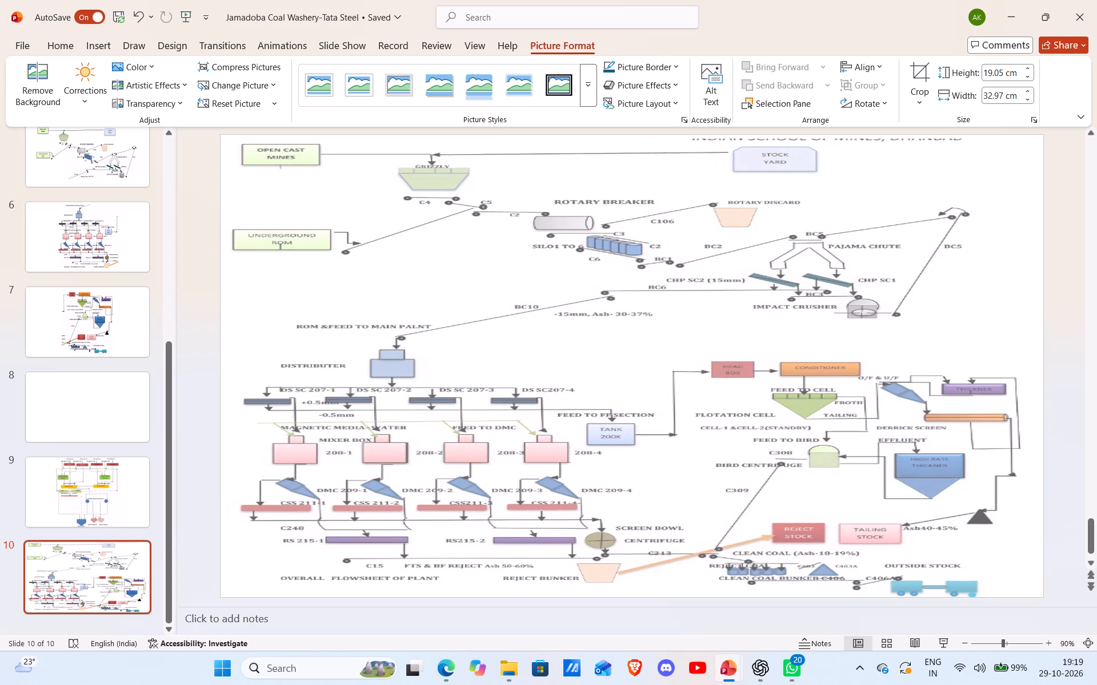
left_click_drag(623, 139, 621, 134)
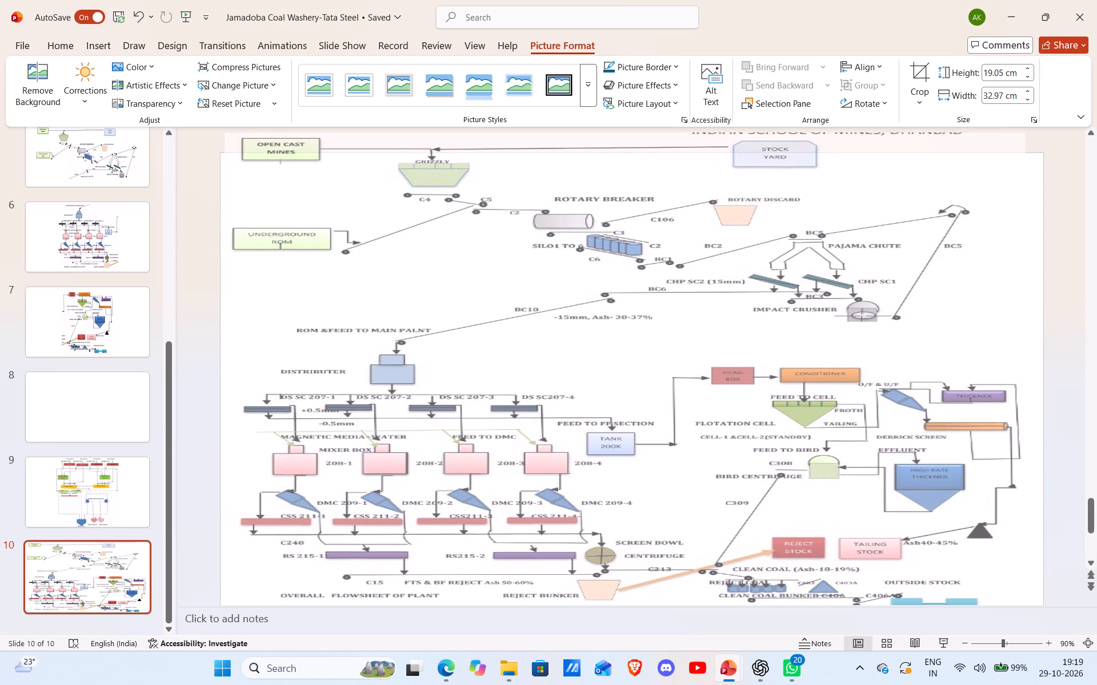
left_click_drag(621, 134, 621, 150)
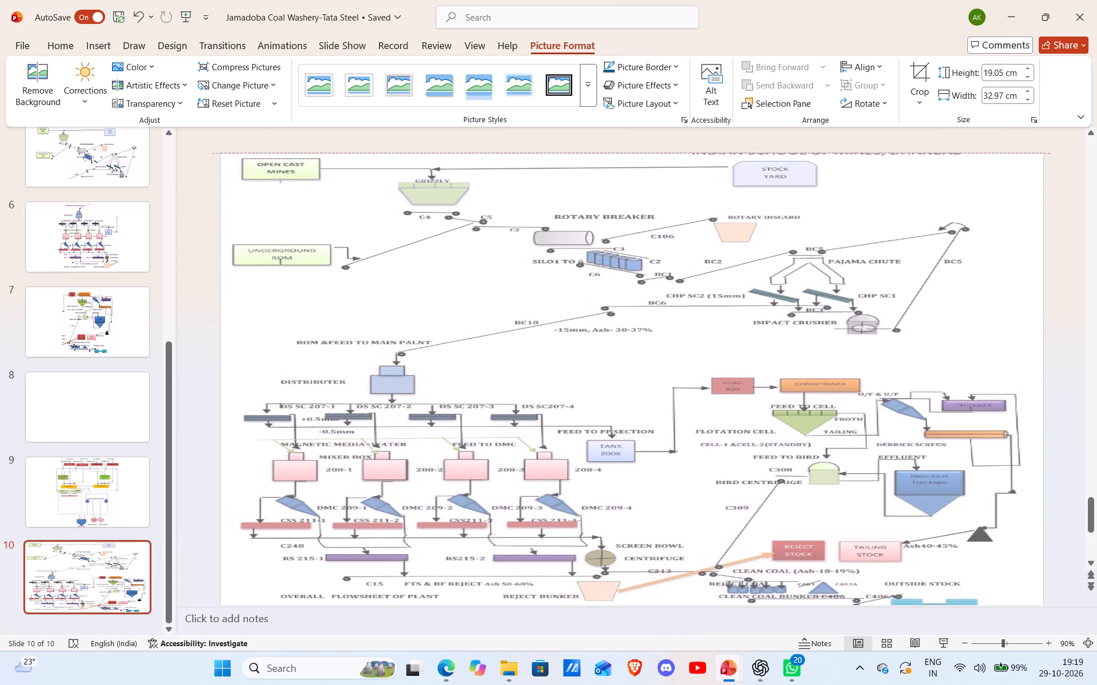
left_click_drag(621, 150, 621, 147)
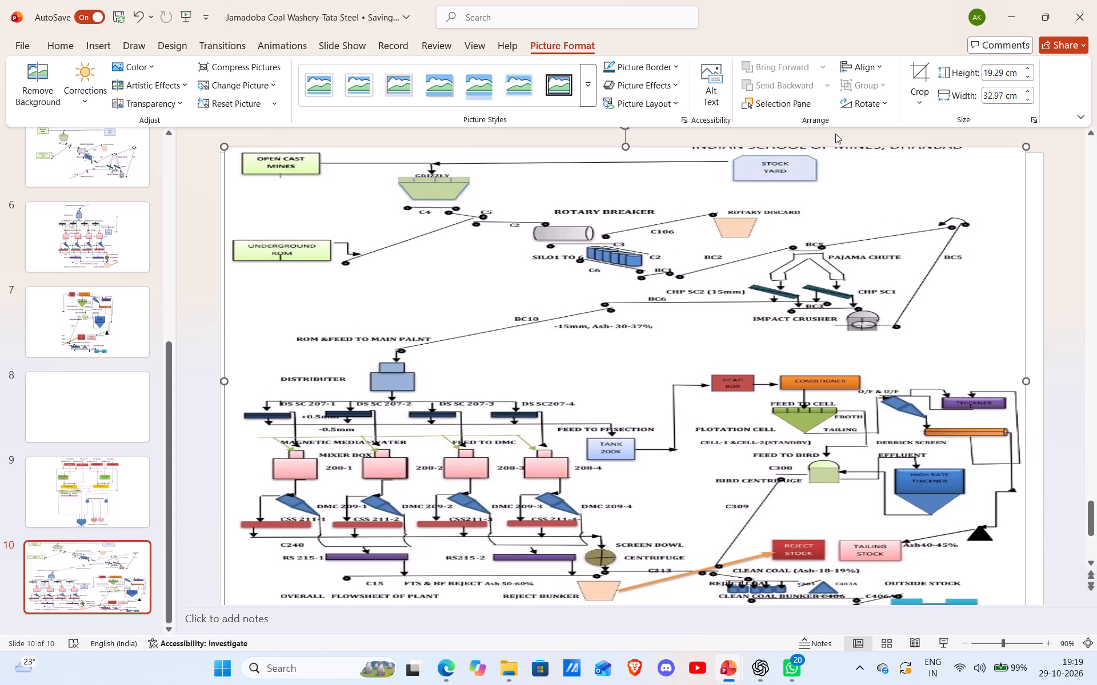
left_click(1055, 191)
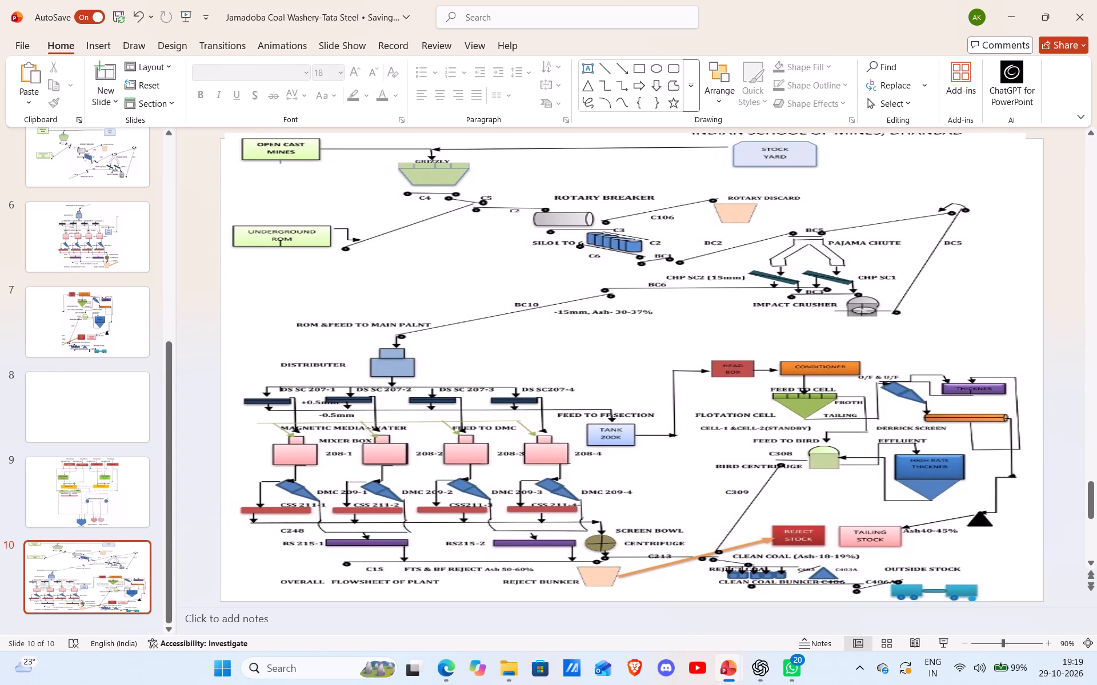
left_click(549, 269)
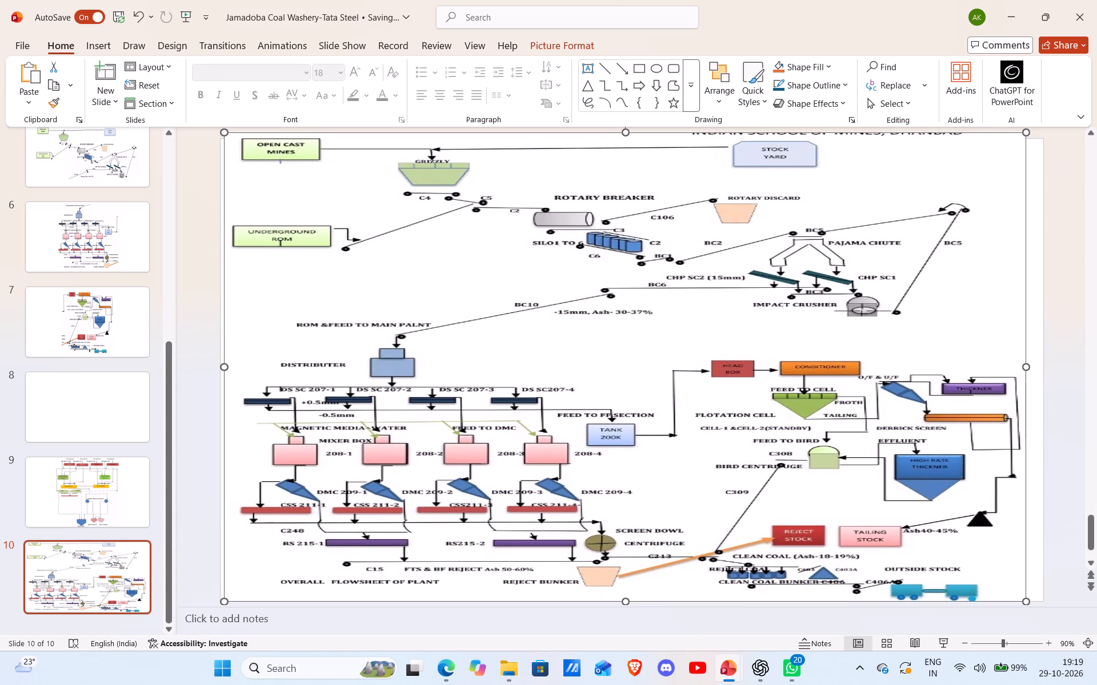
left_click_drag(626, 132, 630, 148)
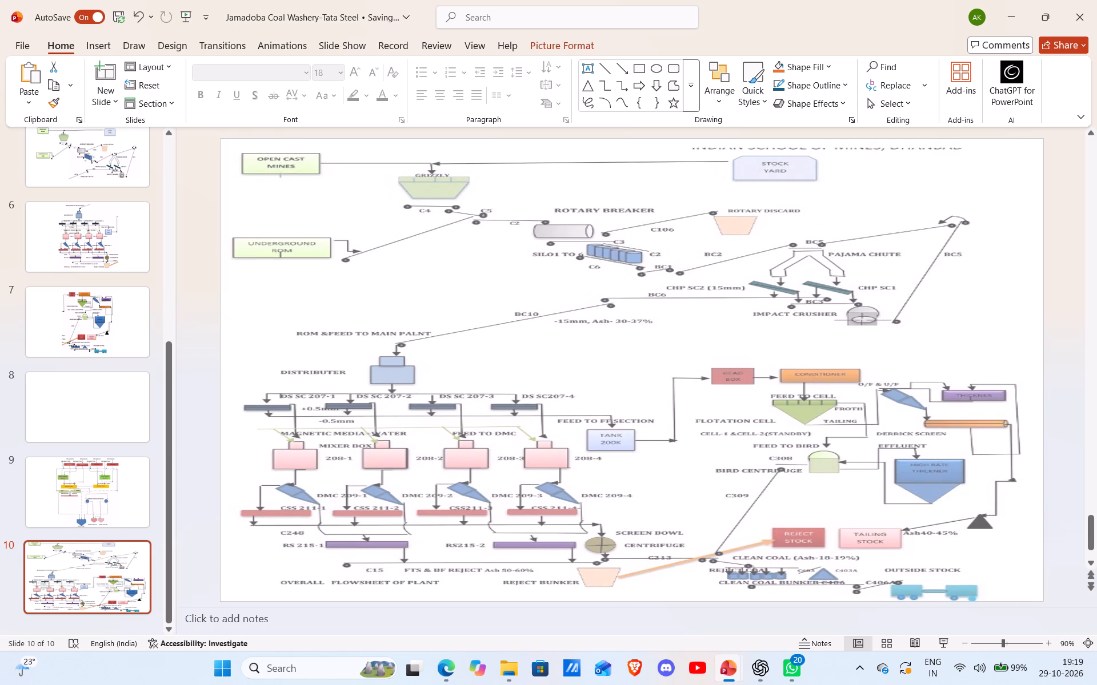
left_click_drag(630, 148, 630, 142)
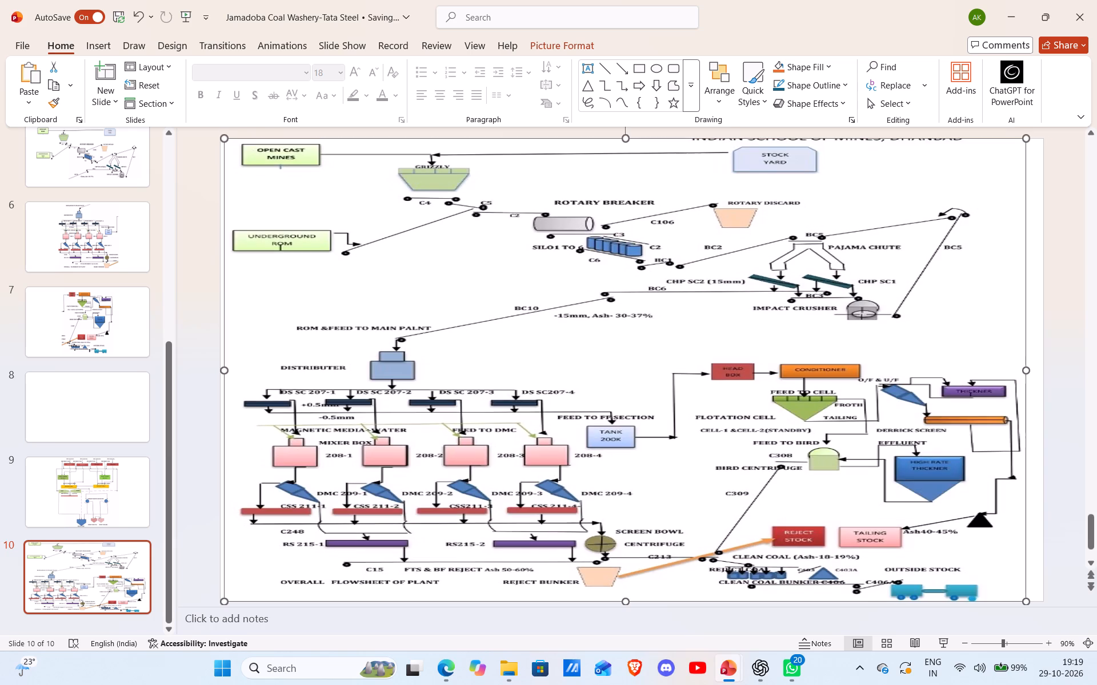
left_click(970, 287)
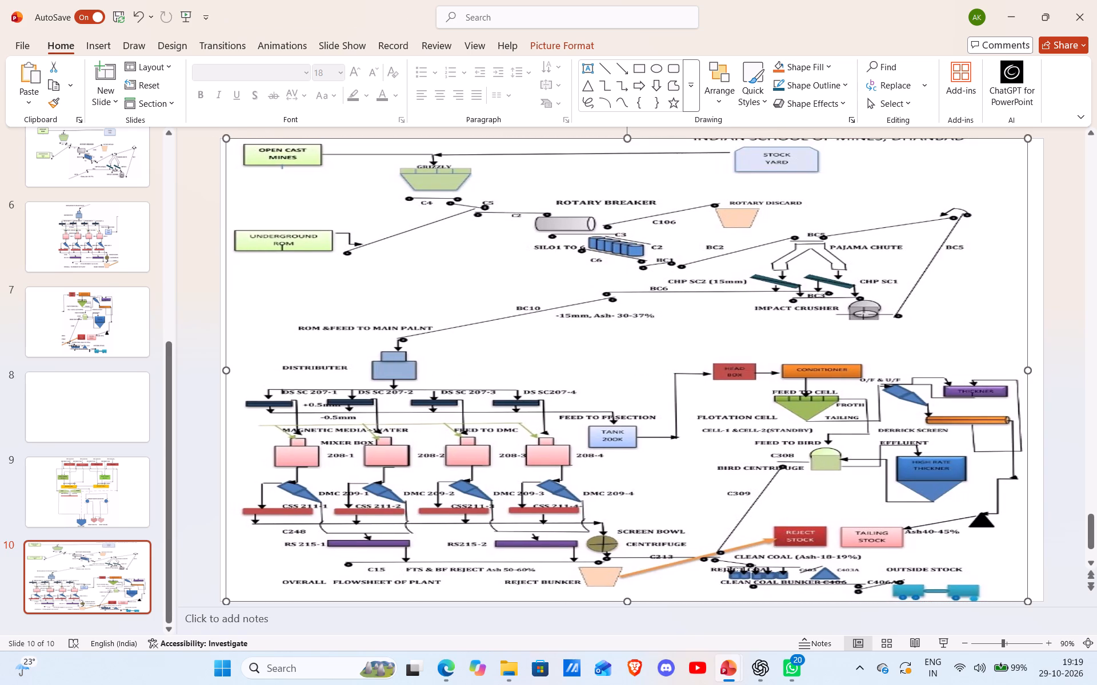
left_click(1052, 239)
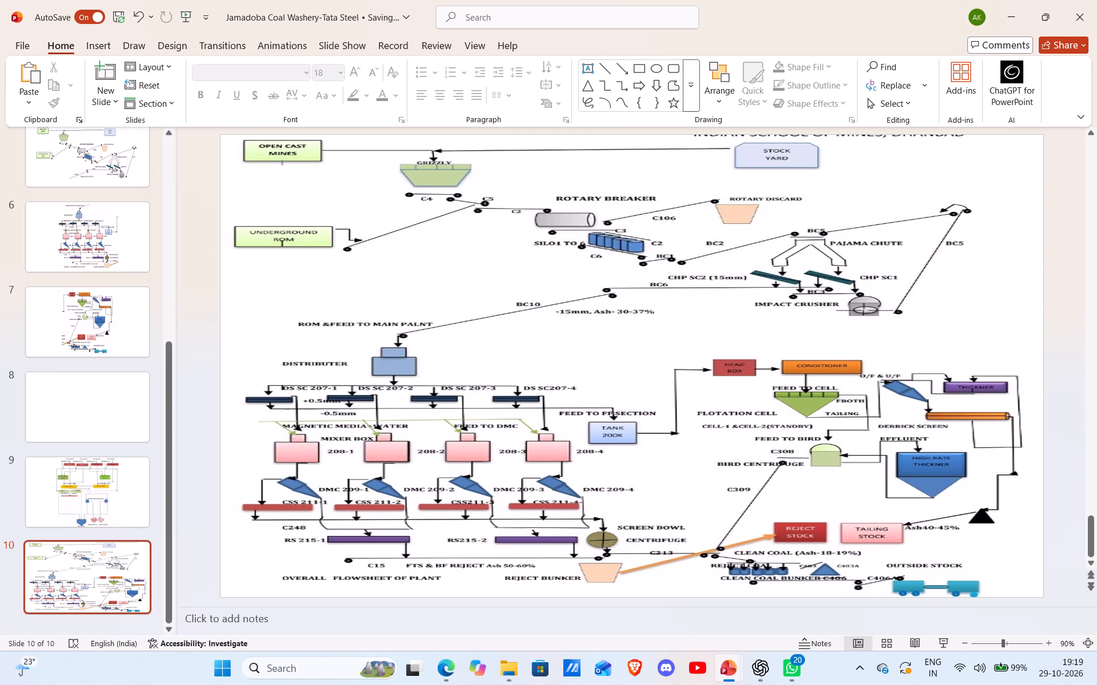
Narrow the flowsheet picture from both sides to roughly two thirds of the slide width, keeping its full height.
left_click(298, 281)
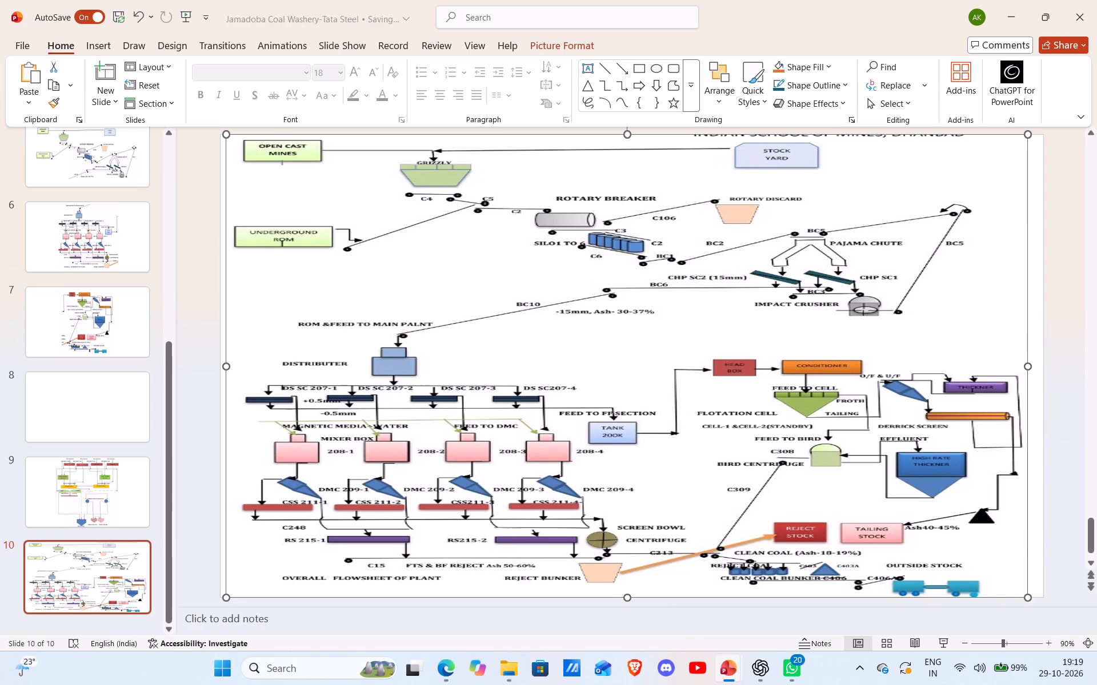
left_click_drag(226, 368, 297, 364)
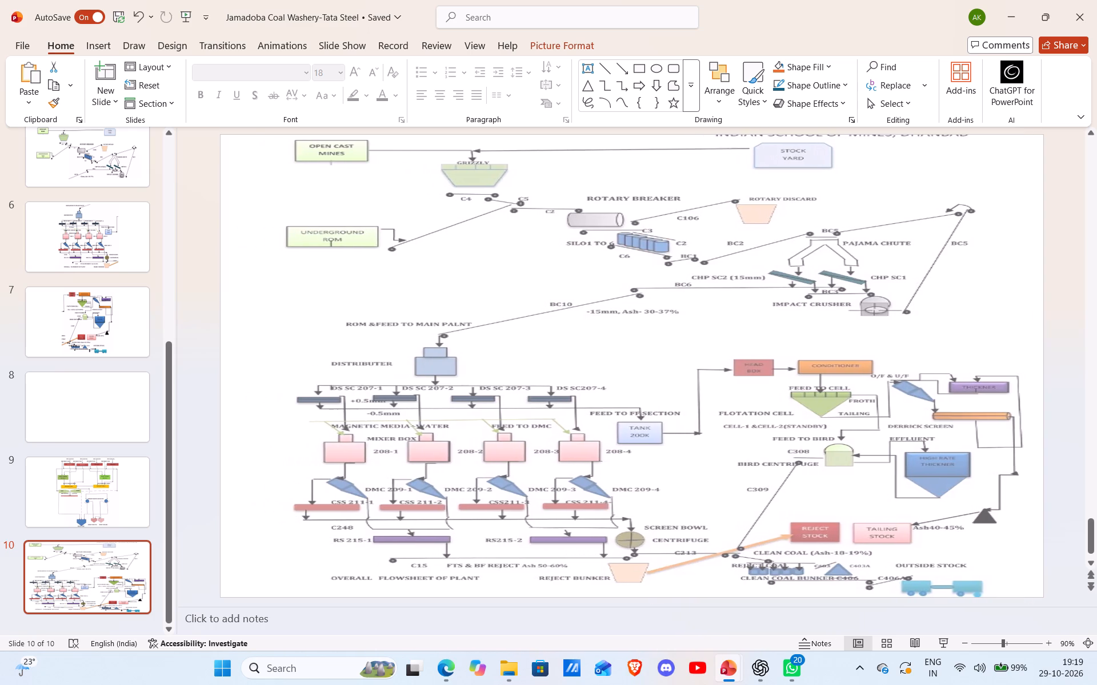
left_click_drag(297, 364, 327, 365)
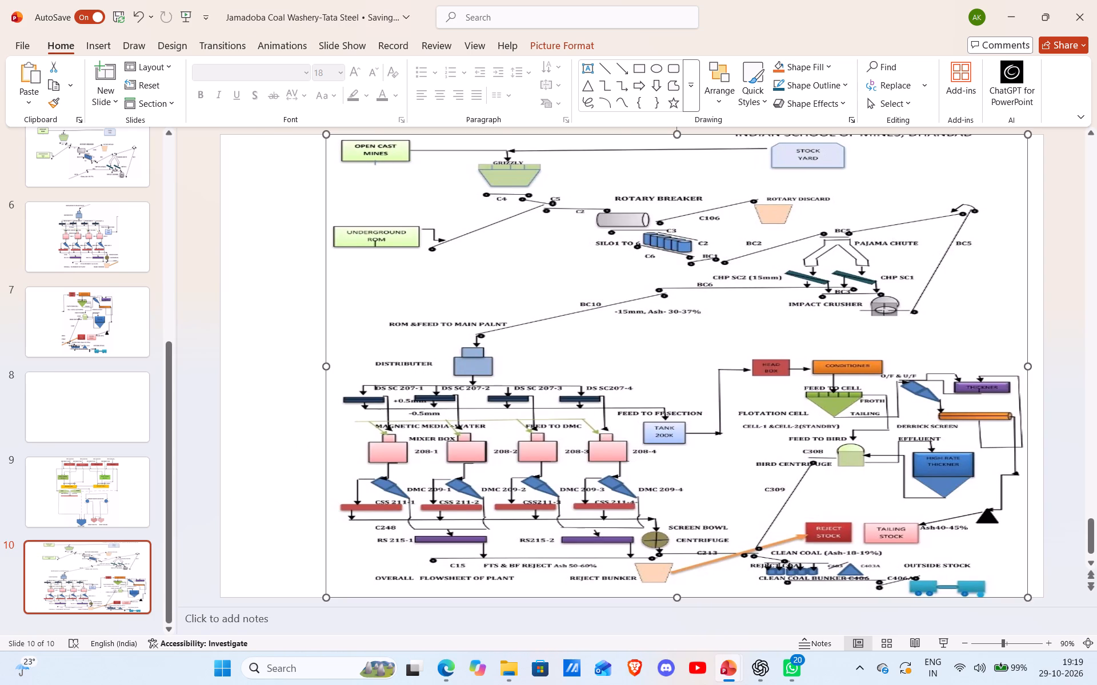
left_click_drag(1026, 366, 956, 405)
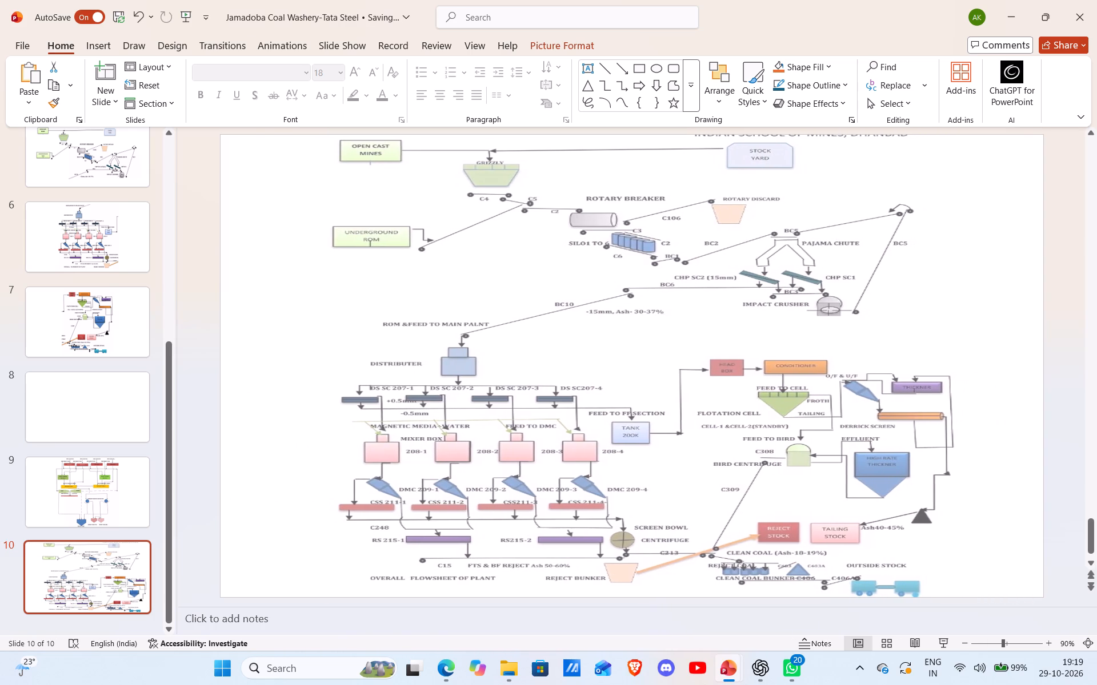
left_click_drag(956, 405, 951, 407)
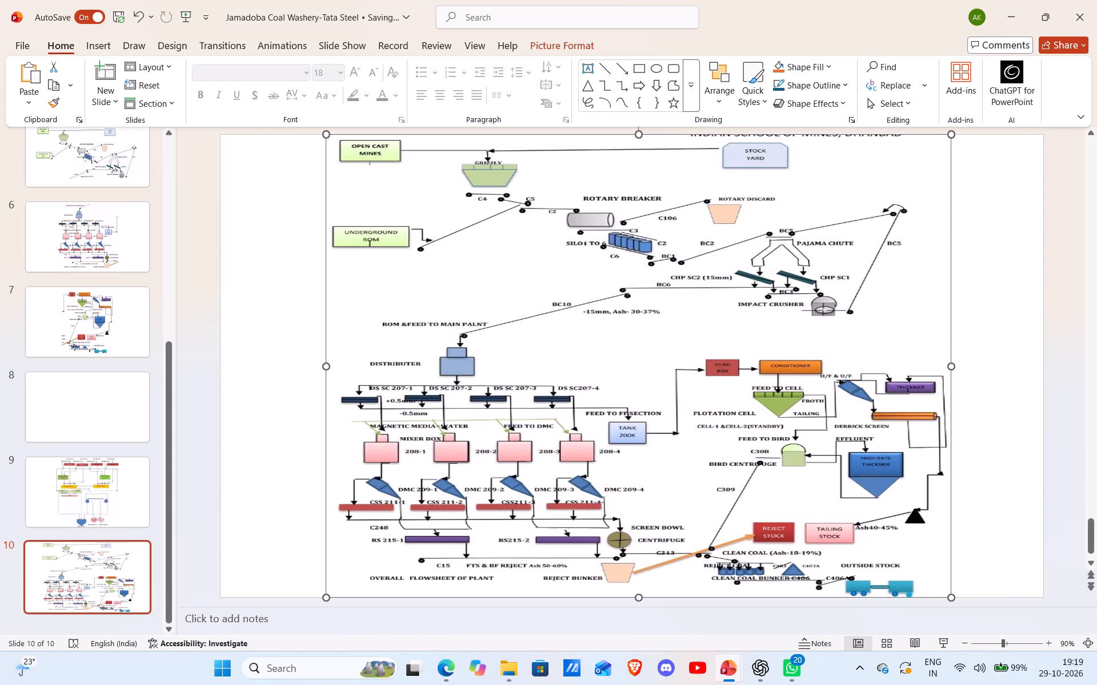
left_click_drag(325, 367, 341, 363)
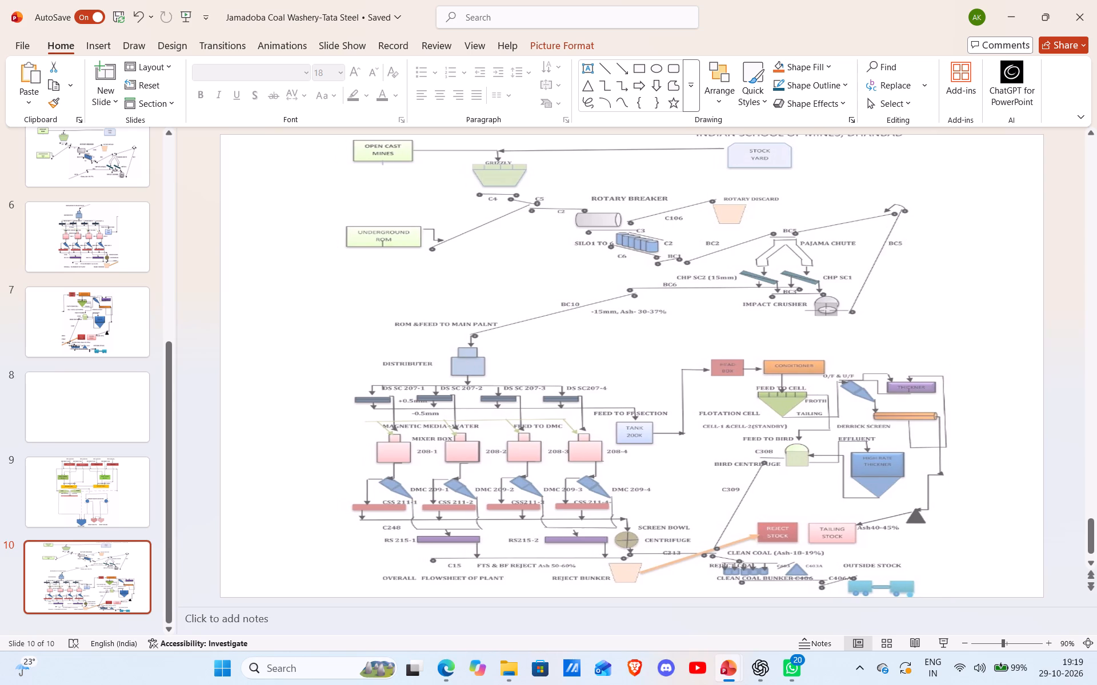
left_click_drag(341, 363, 362, 361)
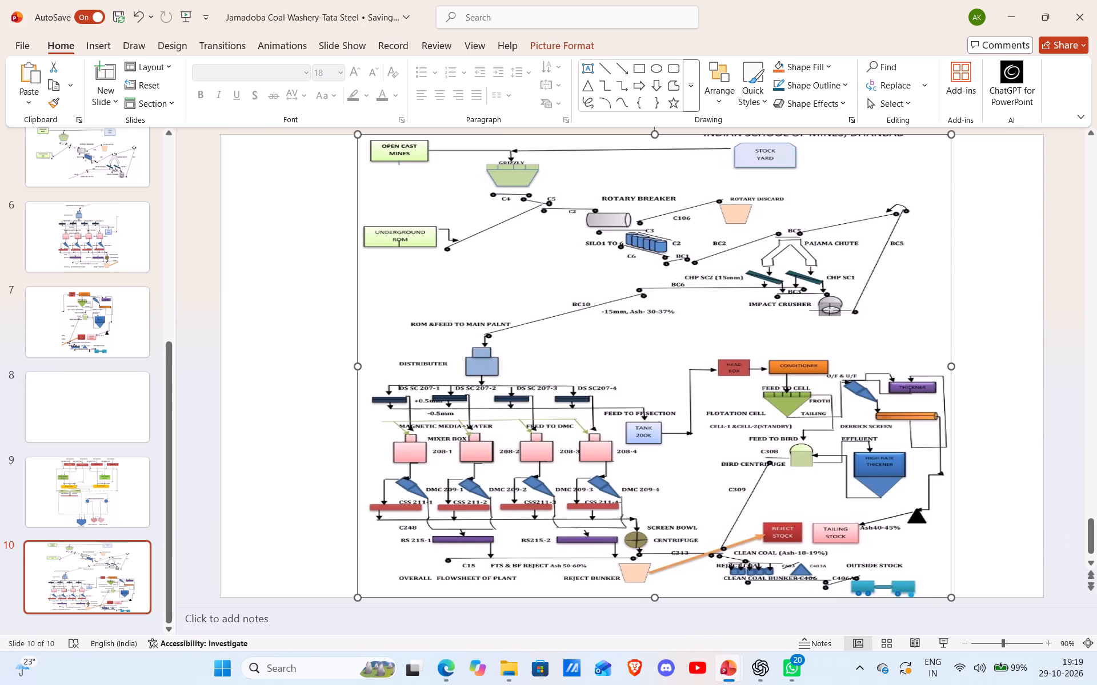
left_click_drag(952, 368, 931, 378)
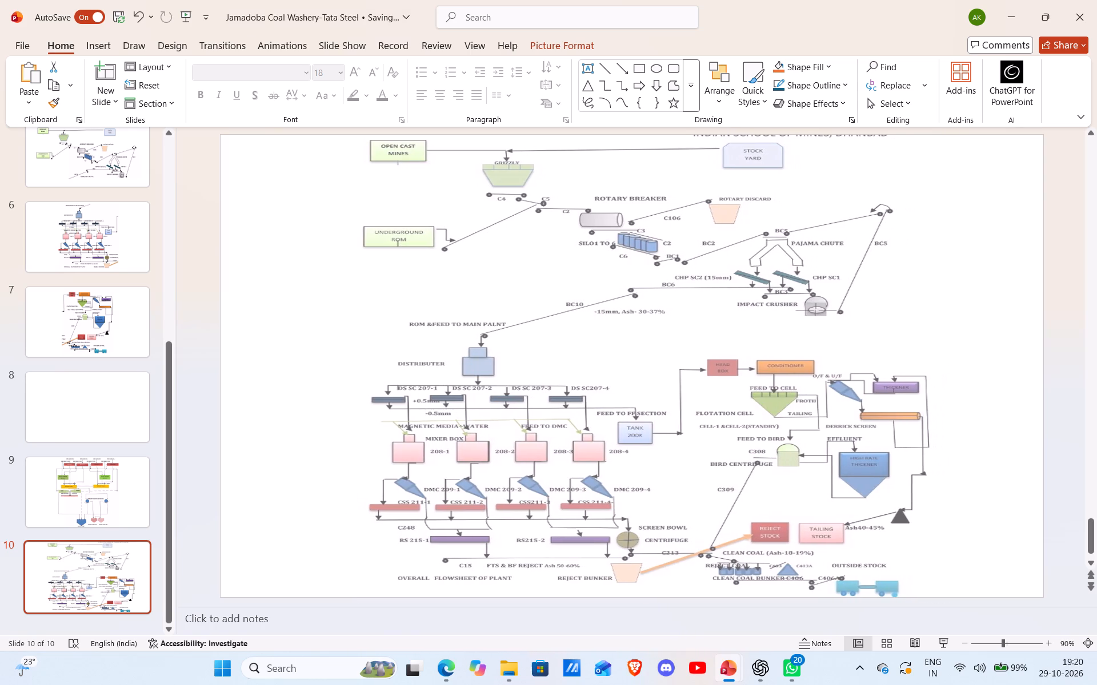
left_click_drag(931, 378, 921, 384)
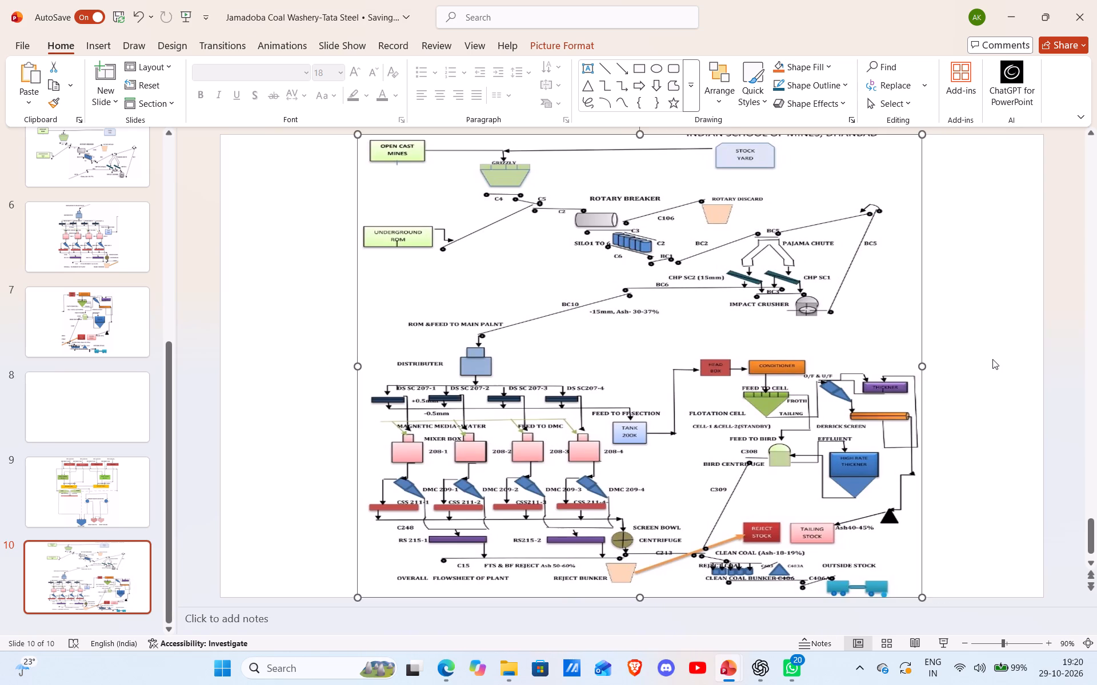
left_click(992, 341)
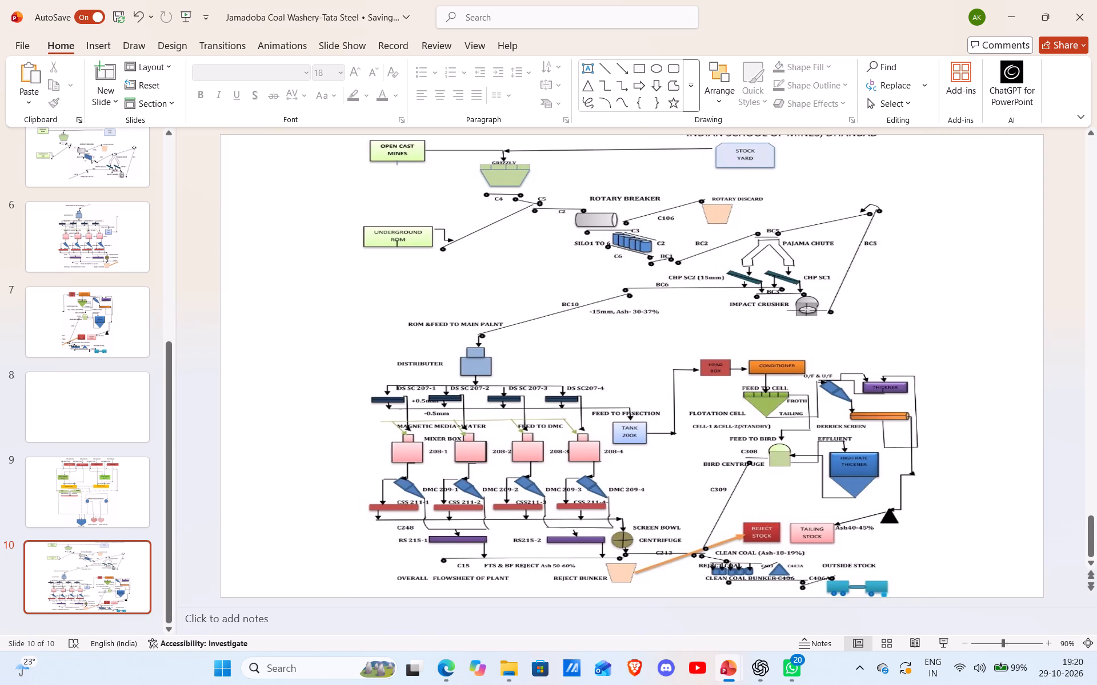
Move the overall flowsheet picture slightly to centre it horizontally on slide 10, aligned with the slide's top and bottom edges.
left_click(683, 340)
left_click_drag(678, 340, 667, 343)
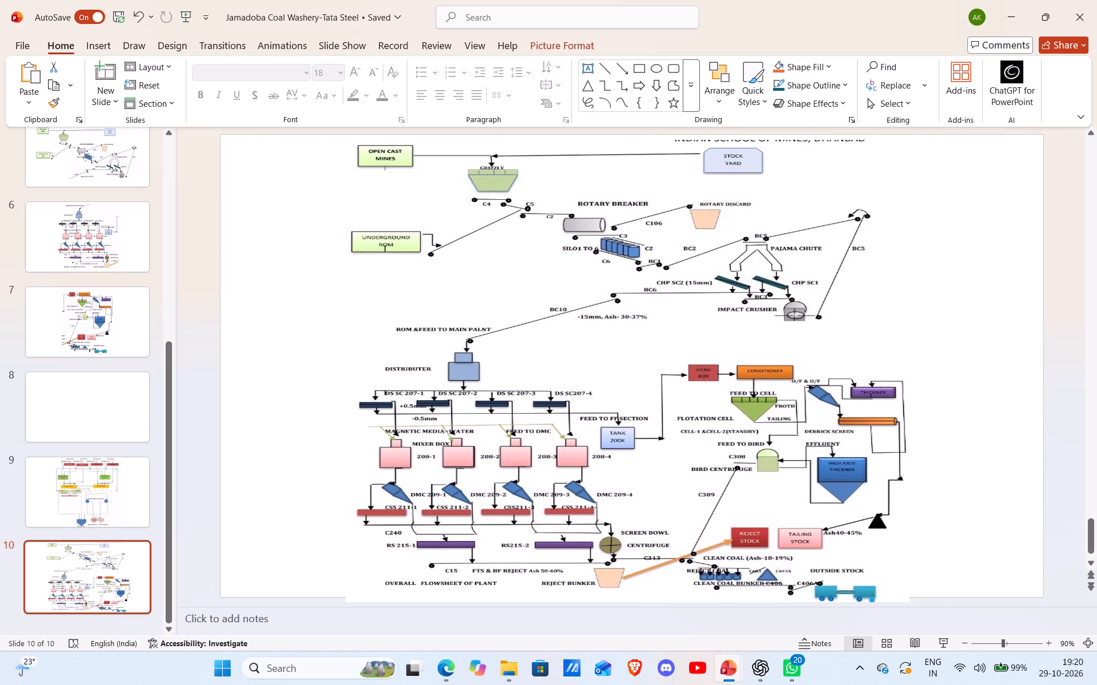
left_click_drag(667, 343, 671, 339)
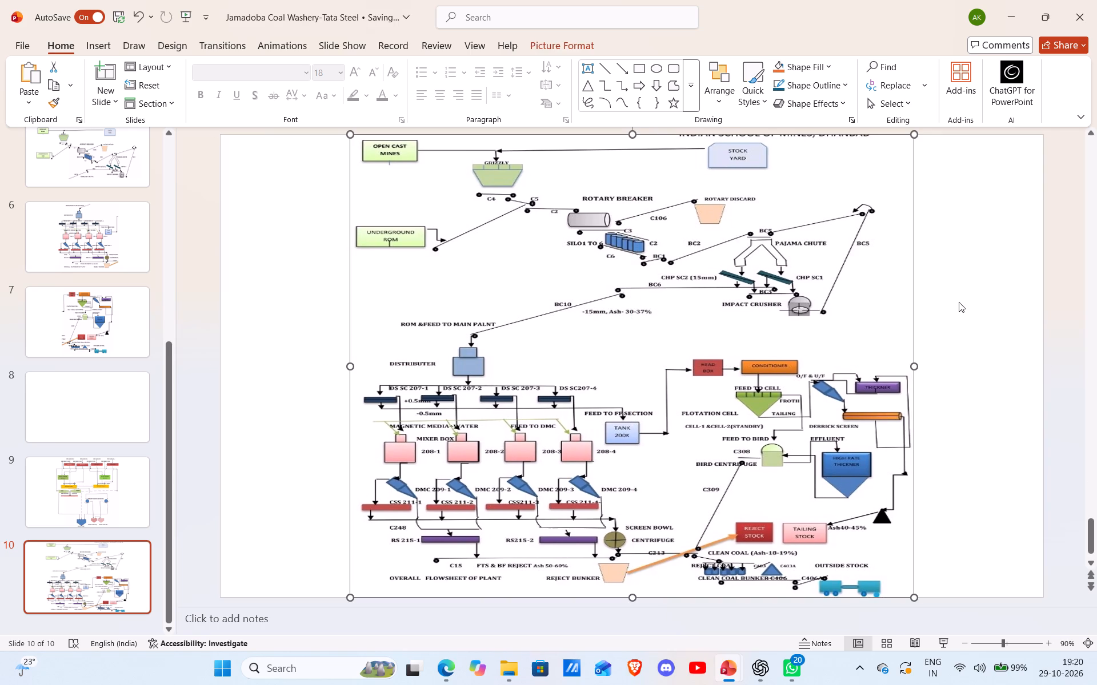
left_click(959, 302)
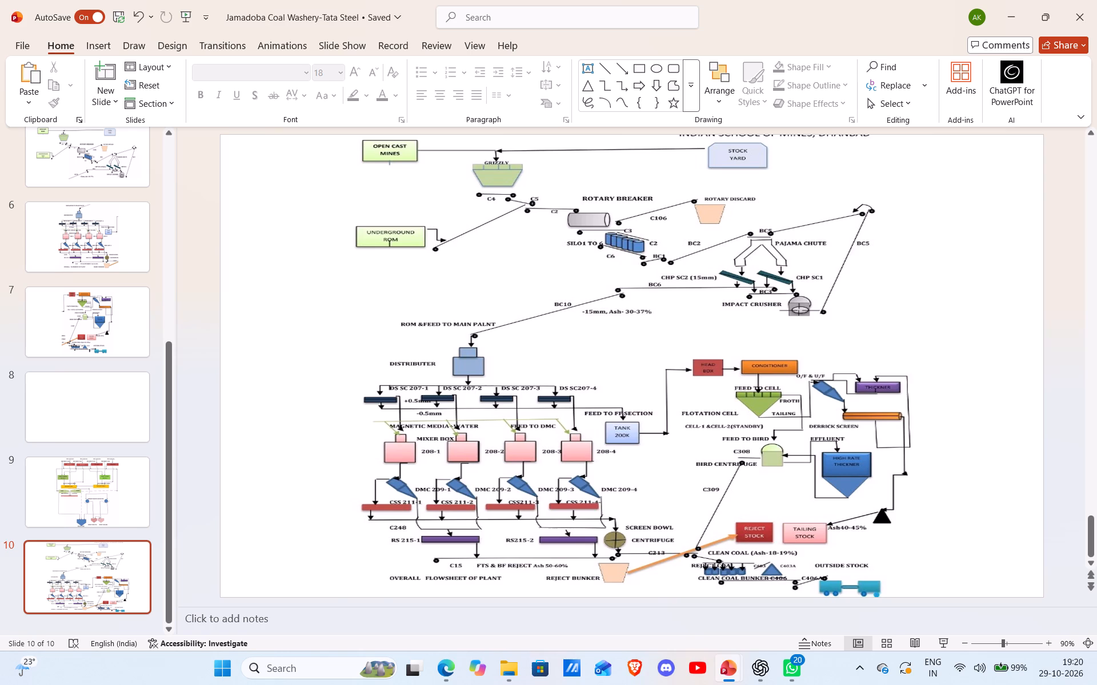
Open slide 9 with the magnetic separator and dilute tank flowsheet.
left_click(46, 490)
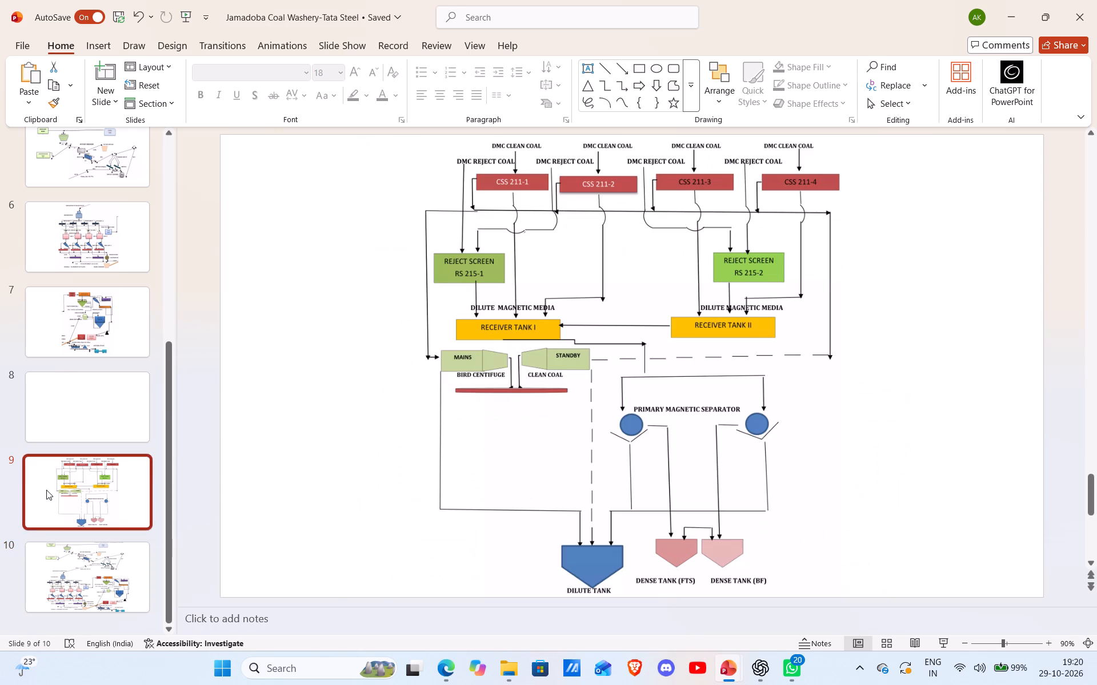
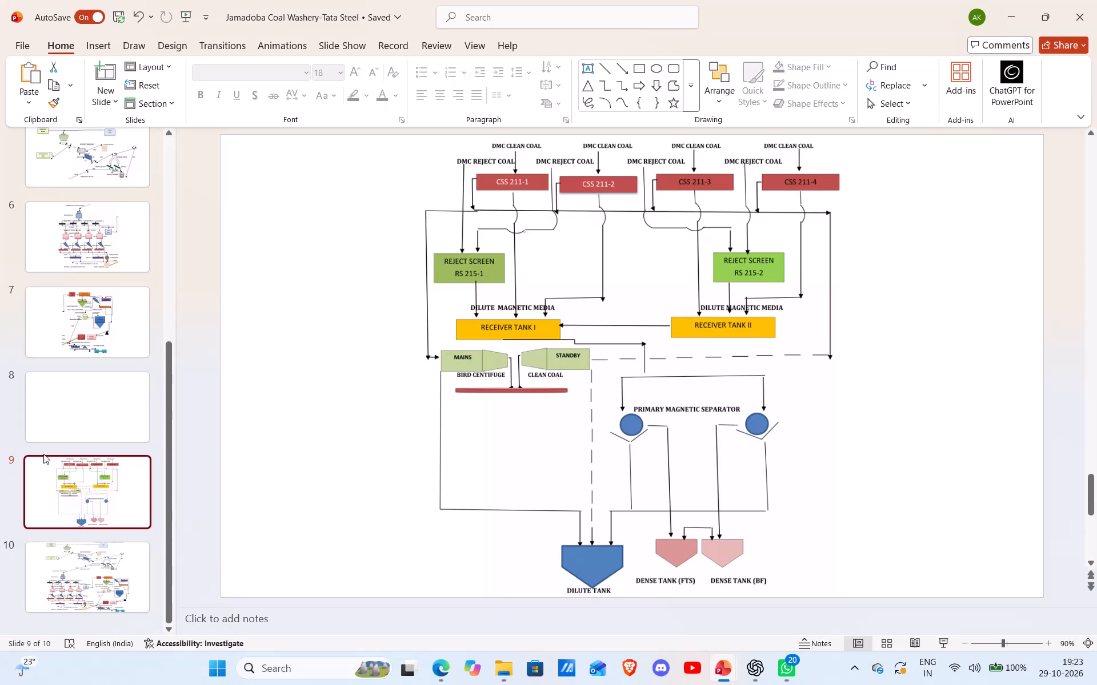
Look through the whole deck's slide thumbnails, viewing the empty slide 8 and the title slide 1.
scroll(85, 380, "up", 15)
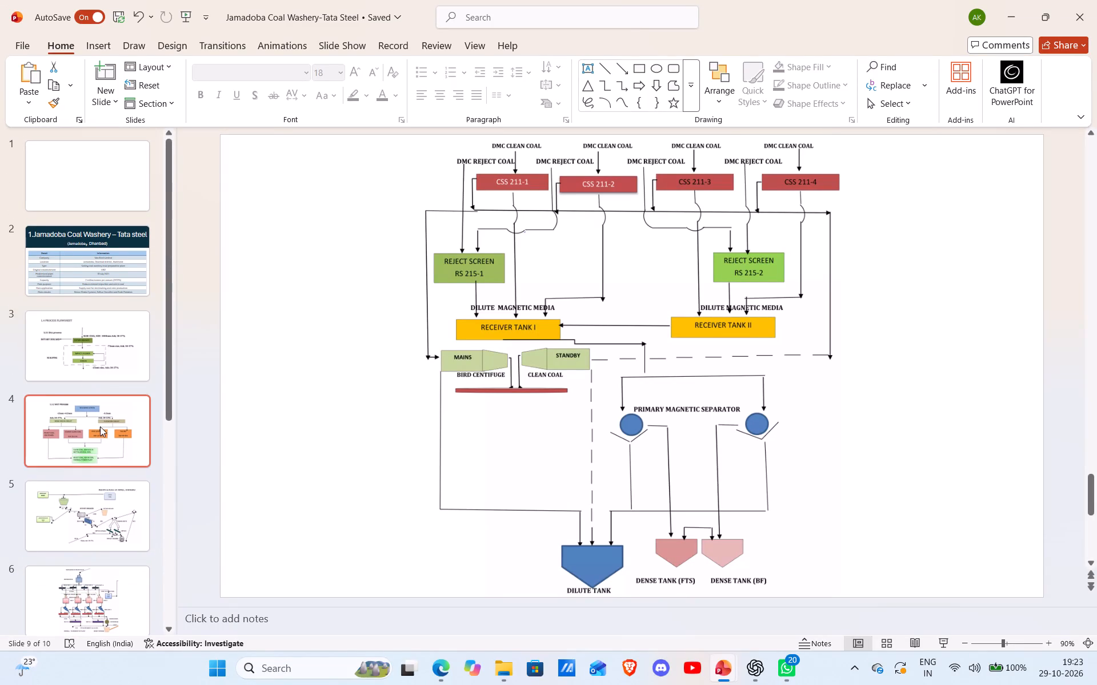
scroll(100, 426, "down", 11)
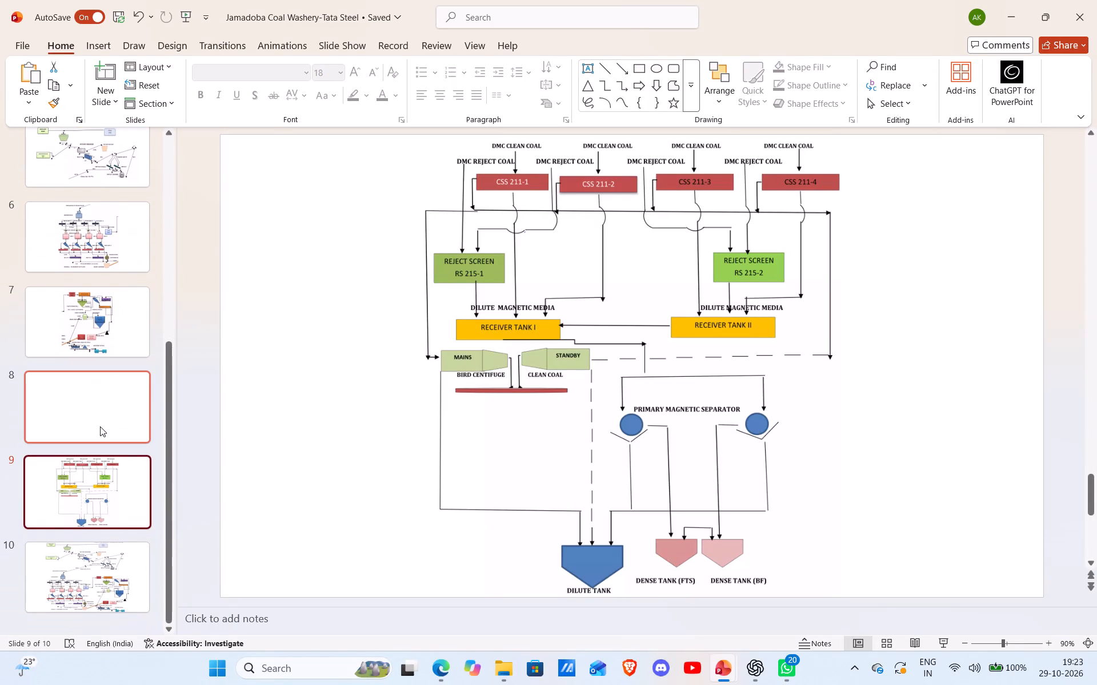
scroll(100, 426, "down", 3)
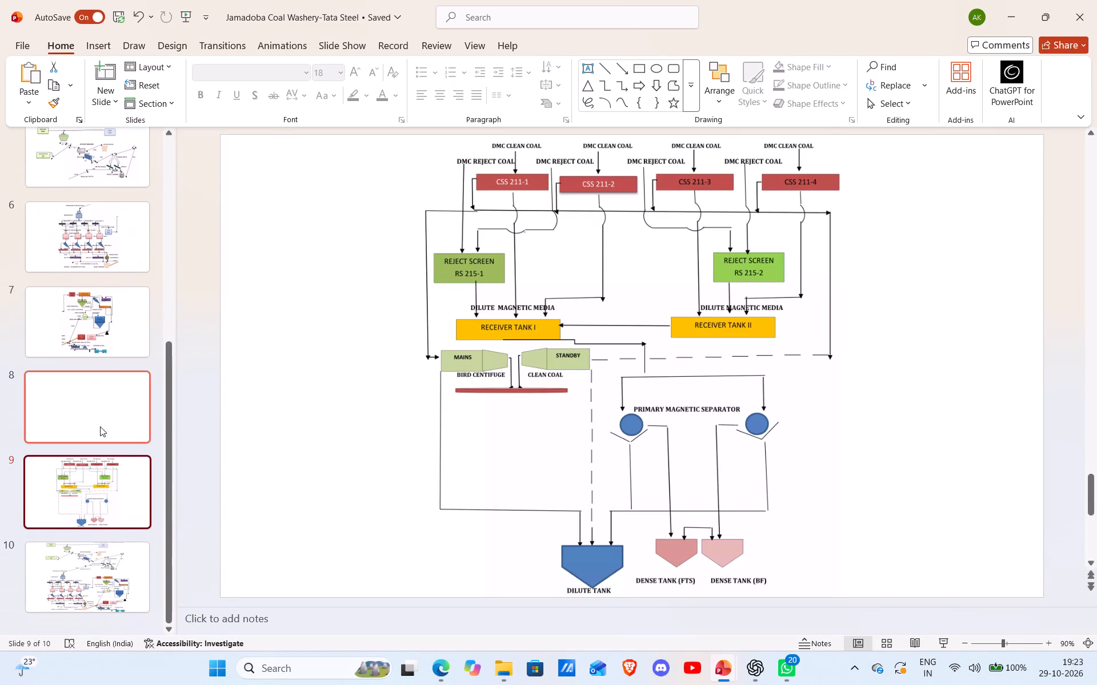
left_click(100, 426)
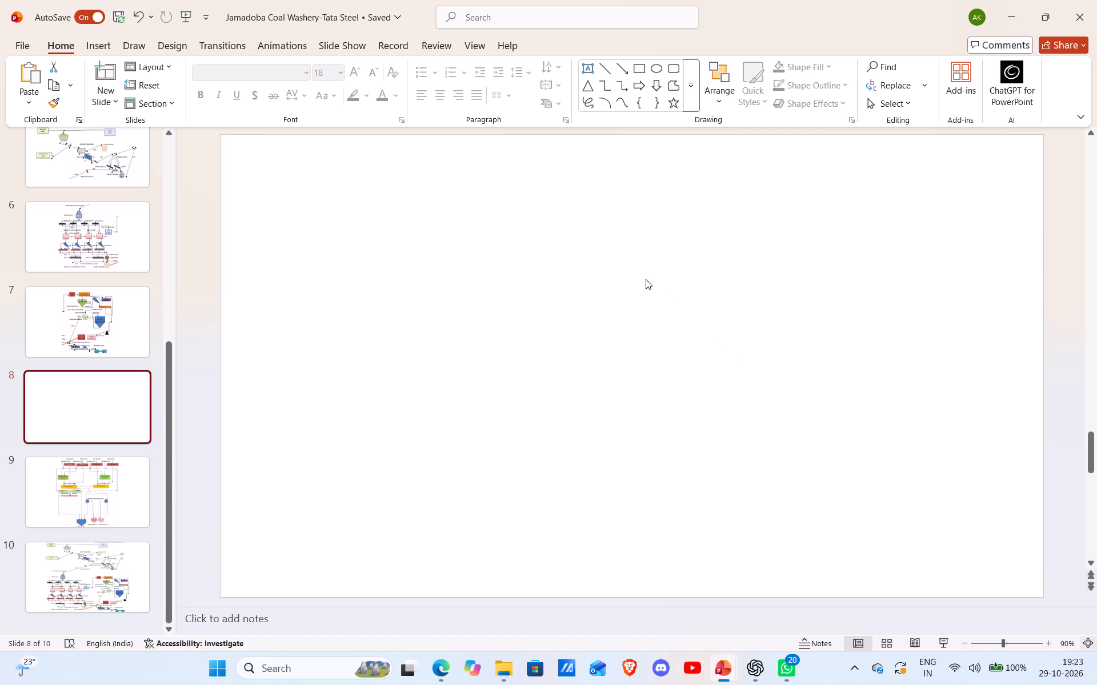
scroll(106, 405, "up", 7)
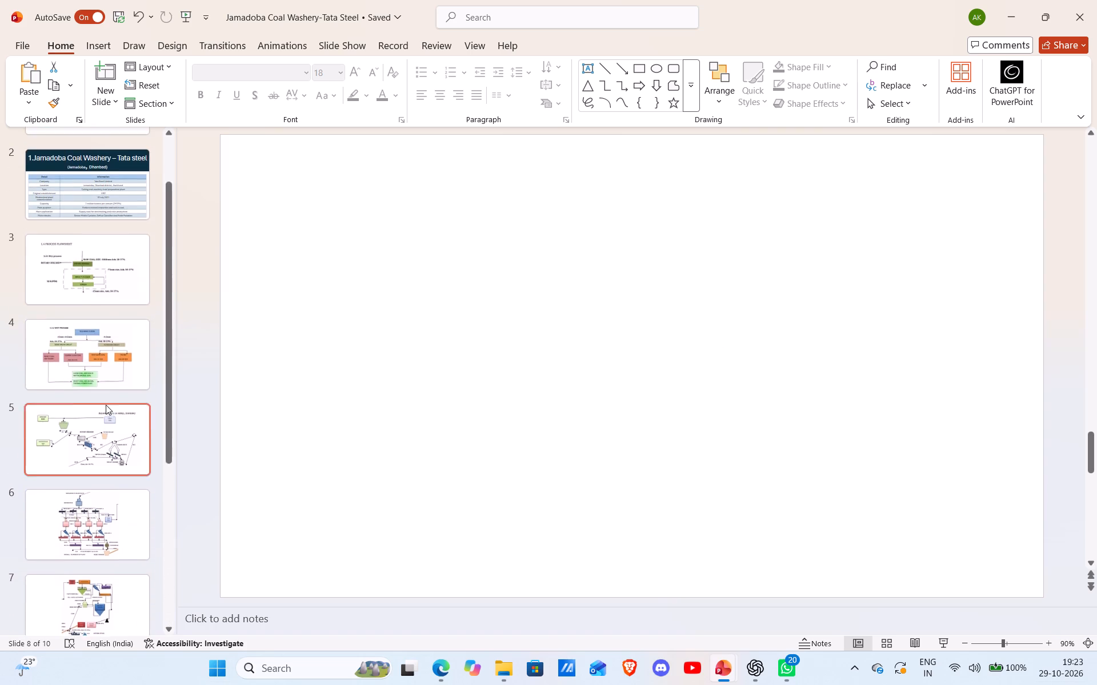
scroll(106, 405, "up", 4)
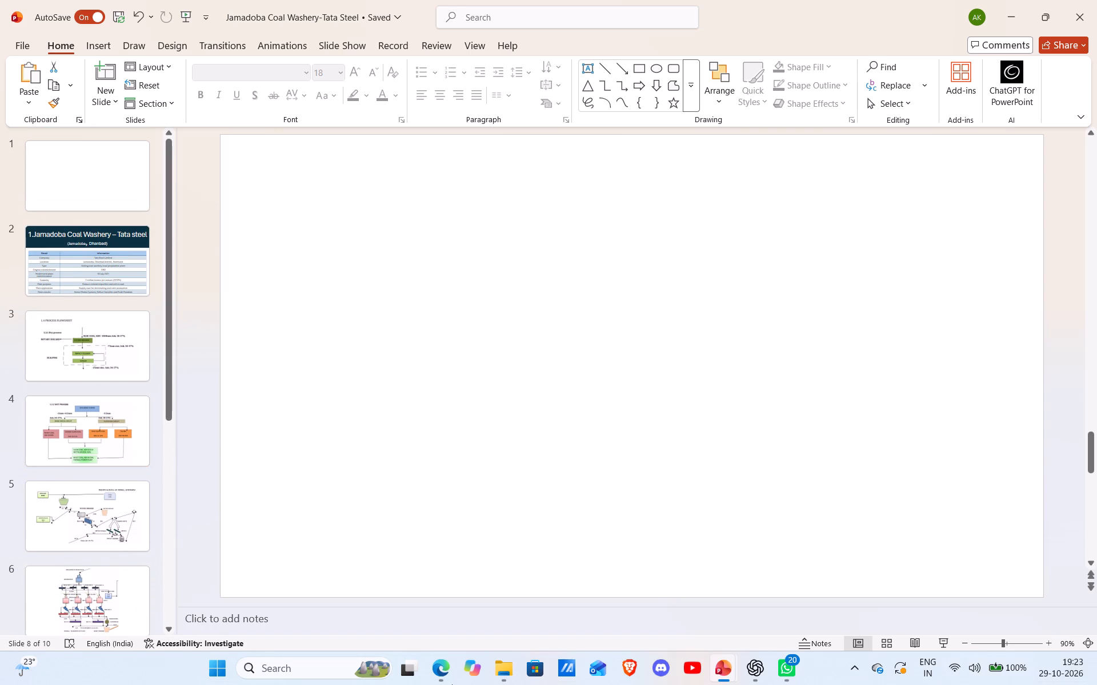
left_click(118, 163)
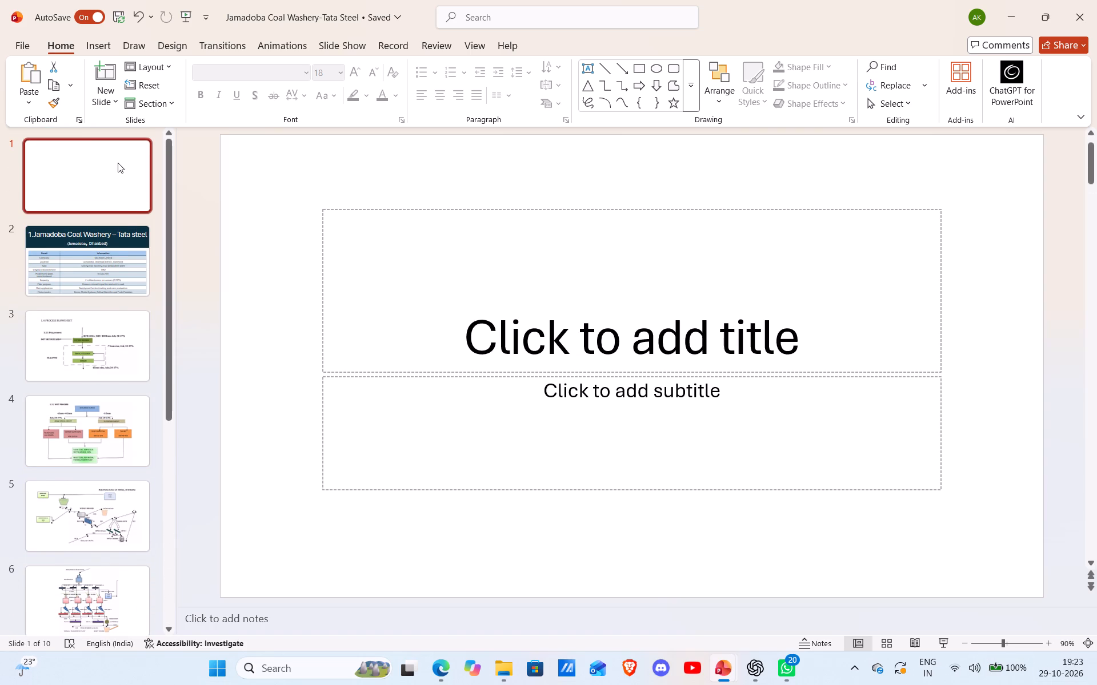
Remove the "1." numbering from the start of the Jamadoba Coal Washery – Tata steel title on slide 2.
left_click(111, 256)
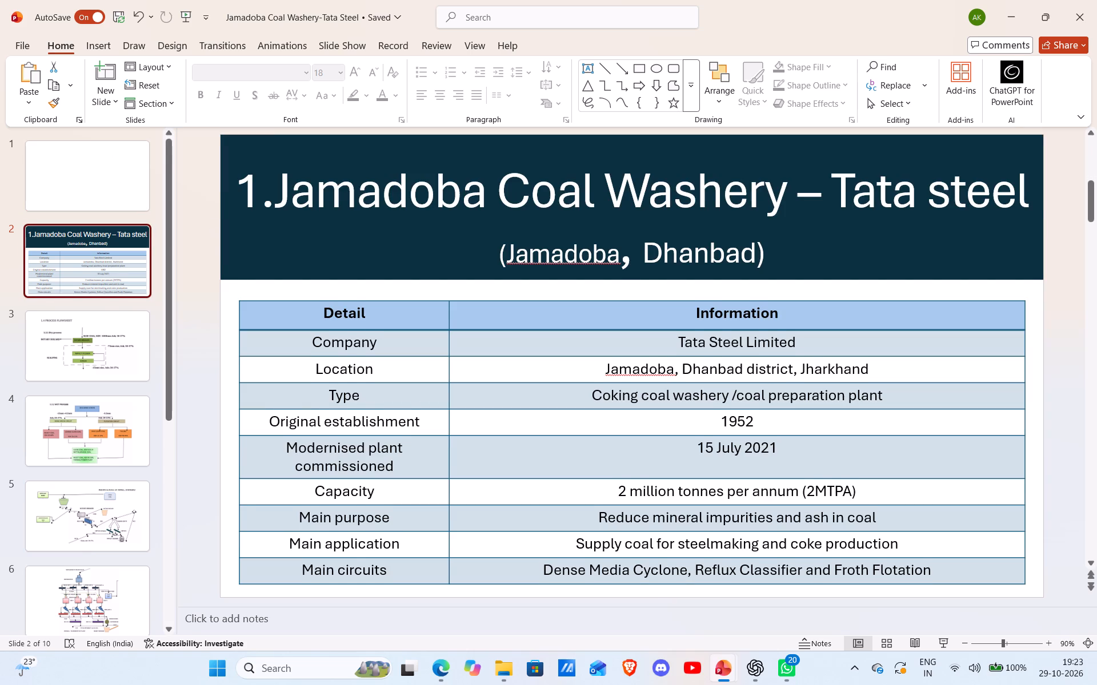
left_click(251, 187)
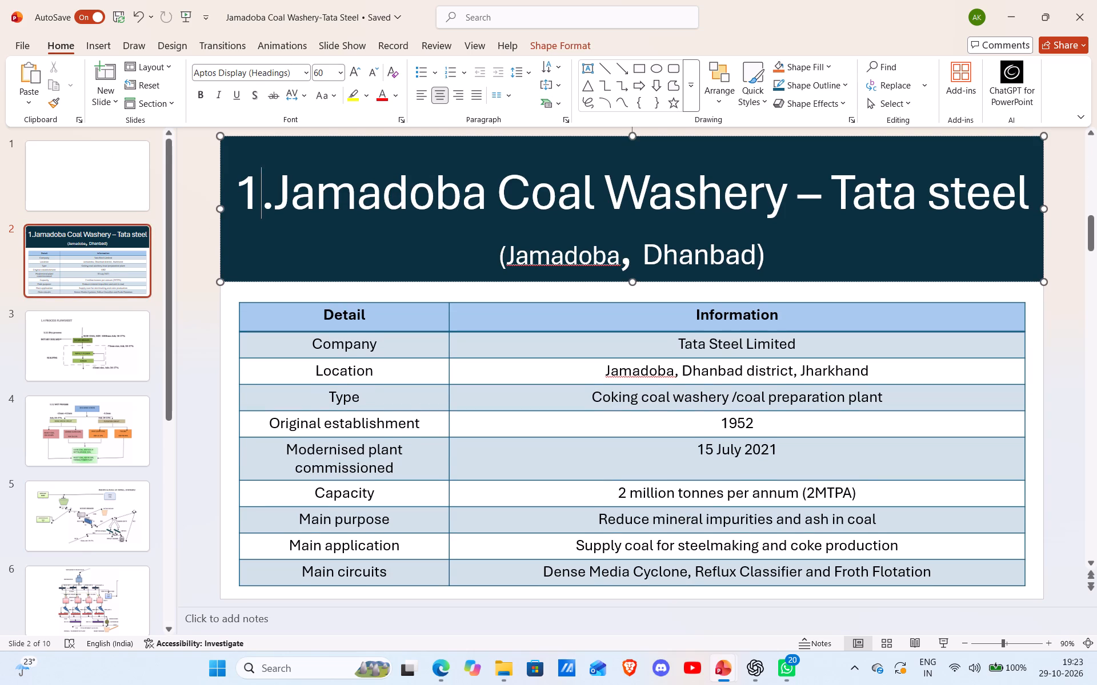
left_click(275, 200)
key("BackSpace")
key("BackSpace")
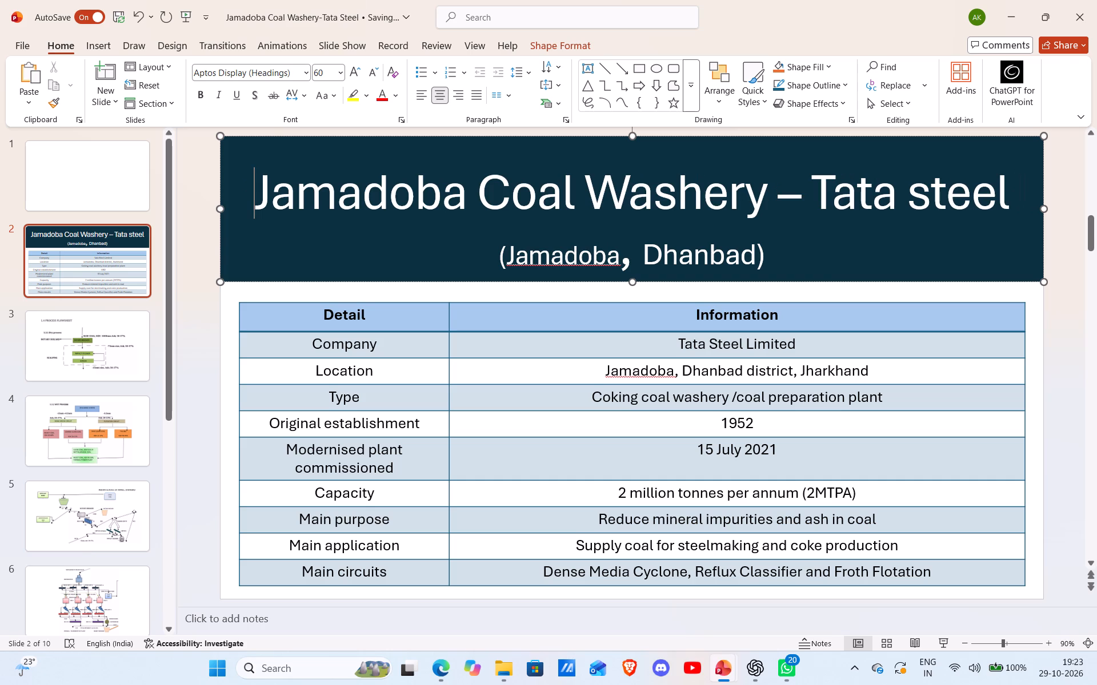
left_click(1060, 345)
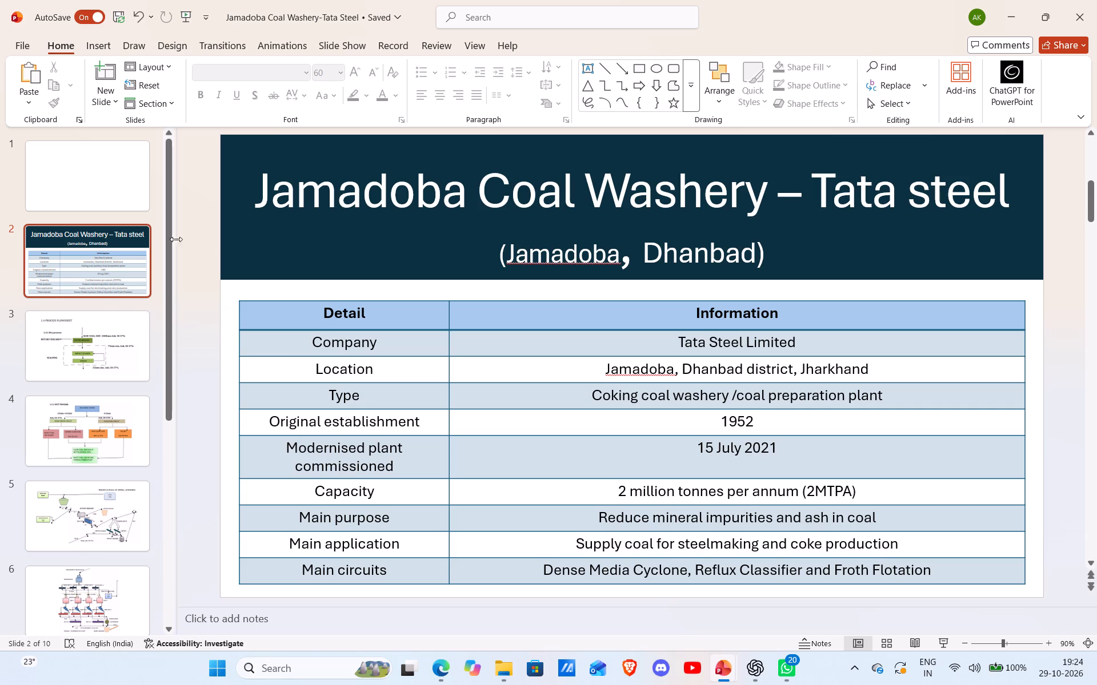
Review the flowsheet slides in order from slide 3, the dry process flowsheet, through slide 9.
left_click(37, 356)
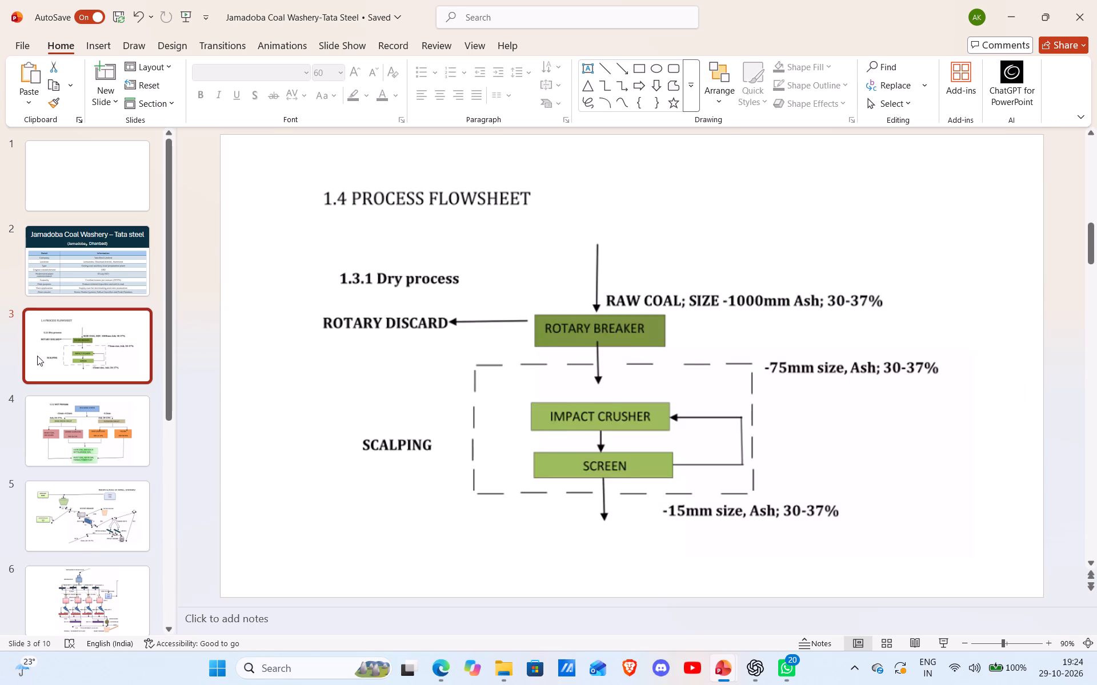
key("Right")
key("Right")
key("Right")
key("Right")
key("Right")
key("Right")
key("Right")
key("Down")
key("Down")
key("Down")
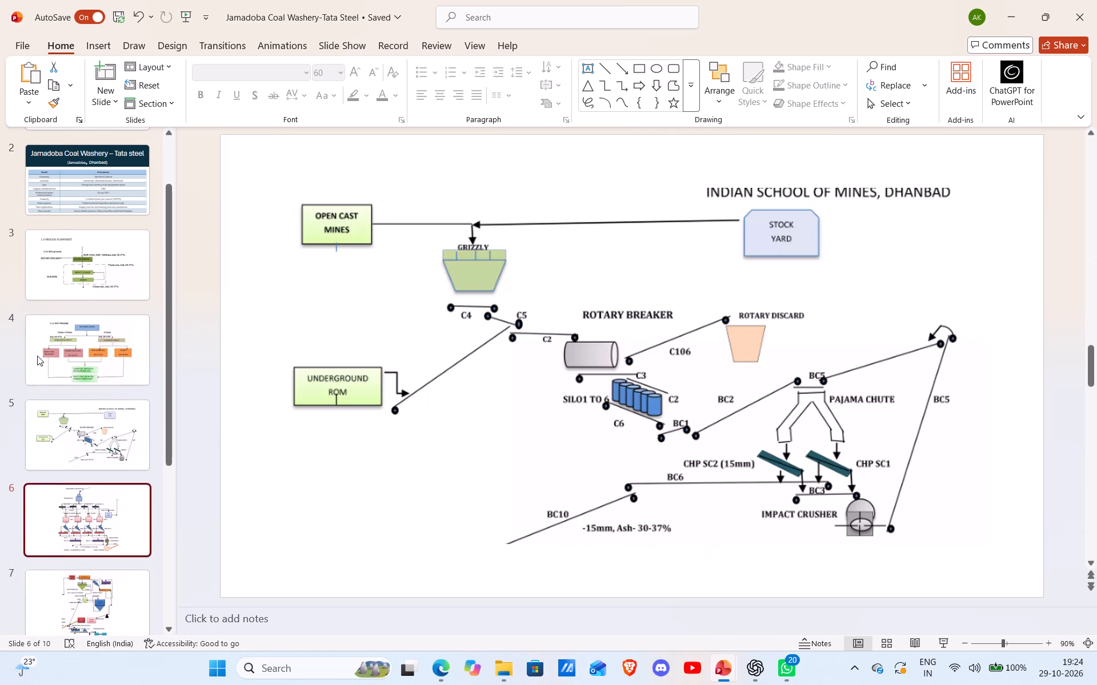
key("Down")
key("Down")
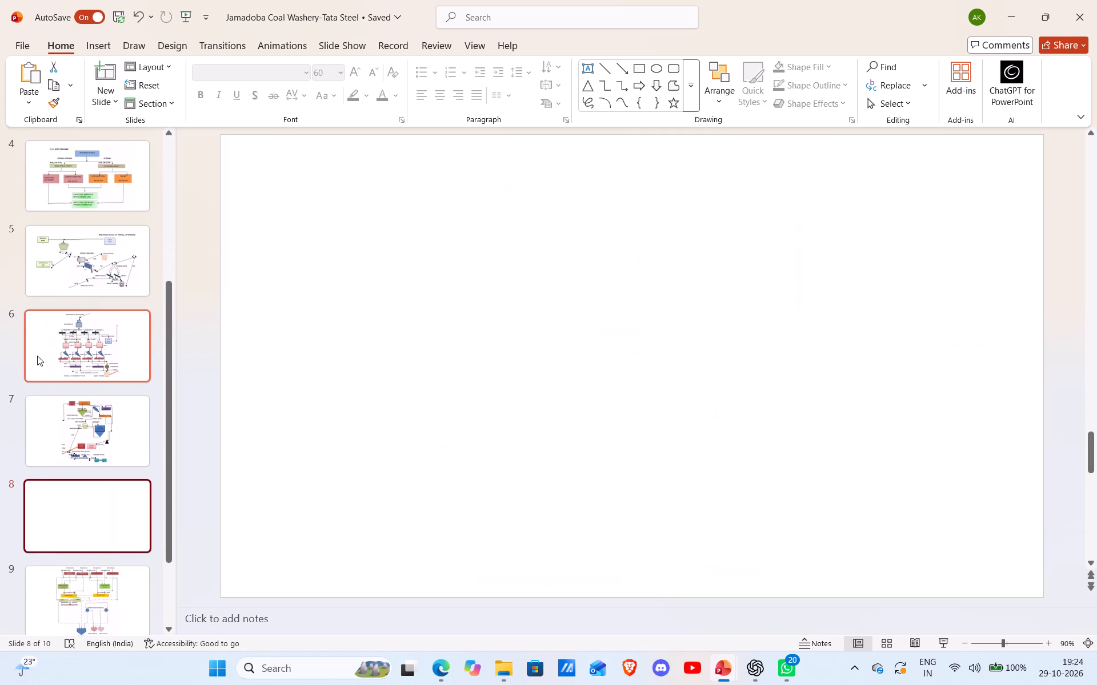
key("Down")
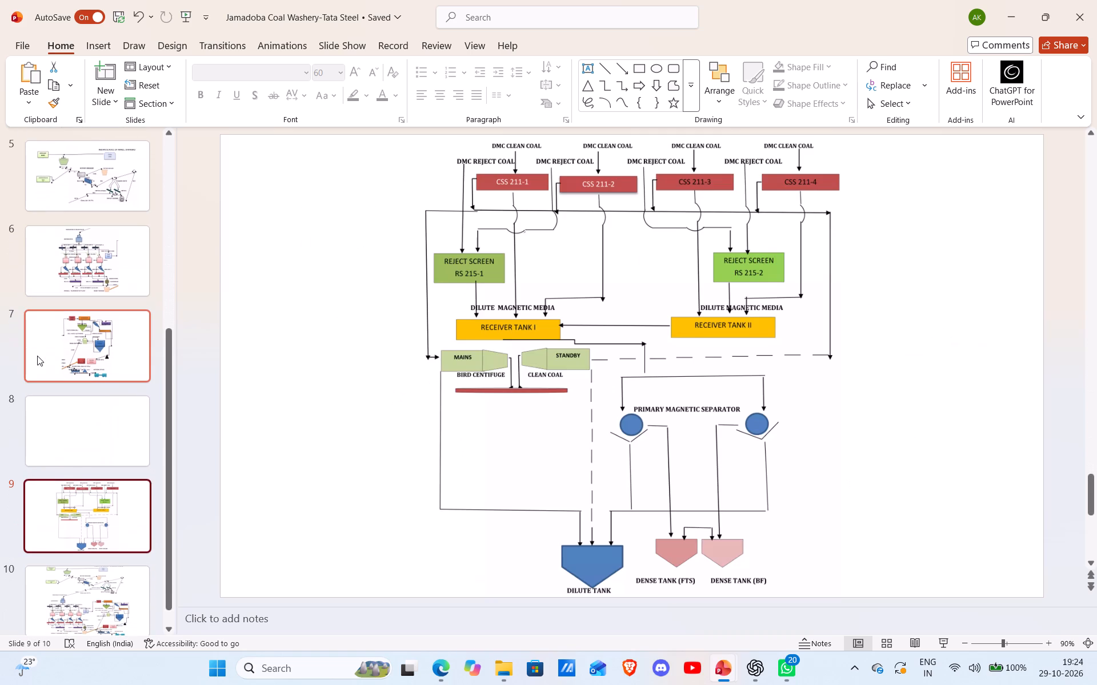
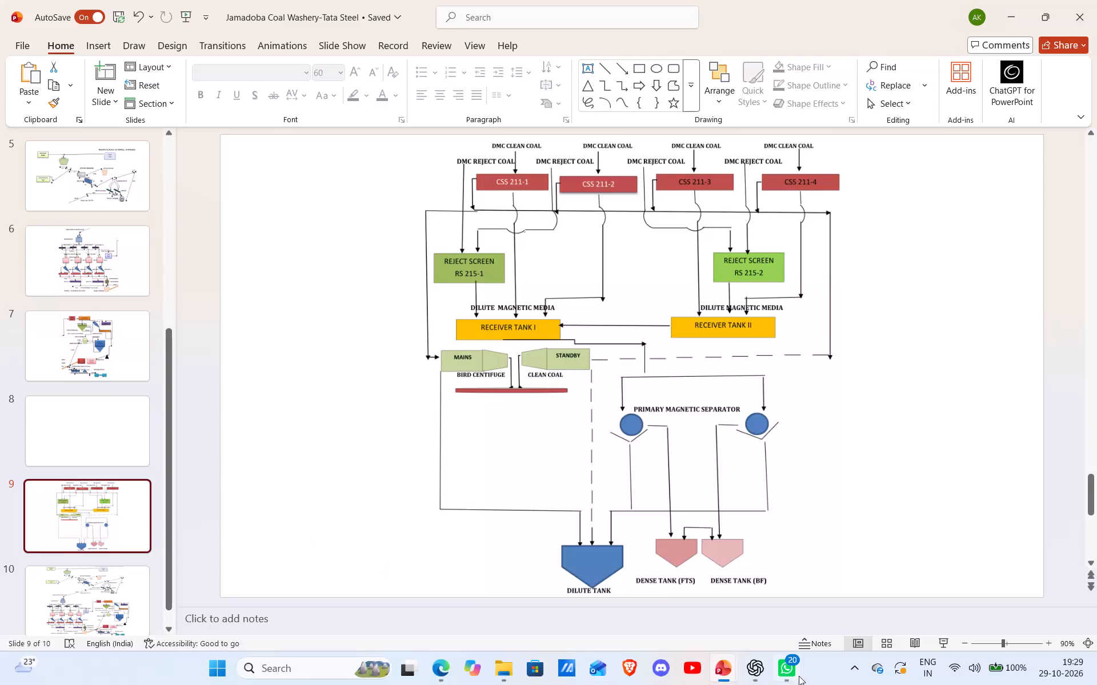
Switch to the SlideShare project report in Edge and look at the Fine Coal Circuit text on page 18.
left_click(433, 670)
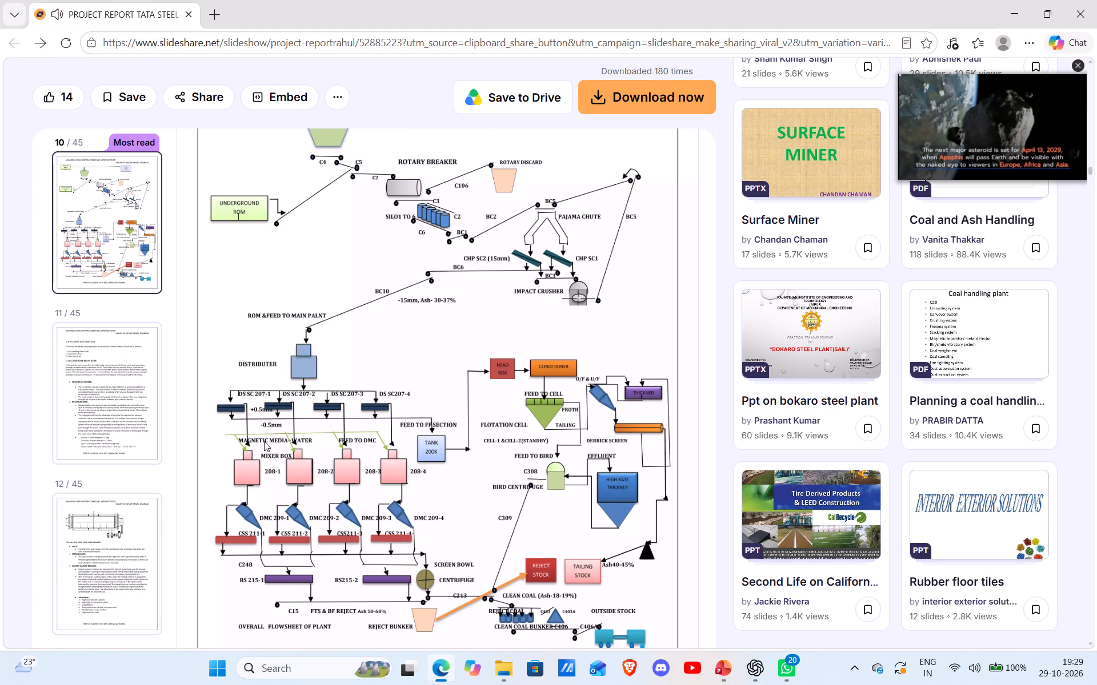
scroll(107, 406, "down", 9)
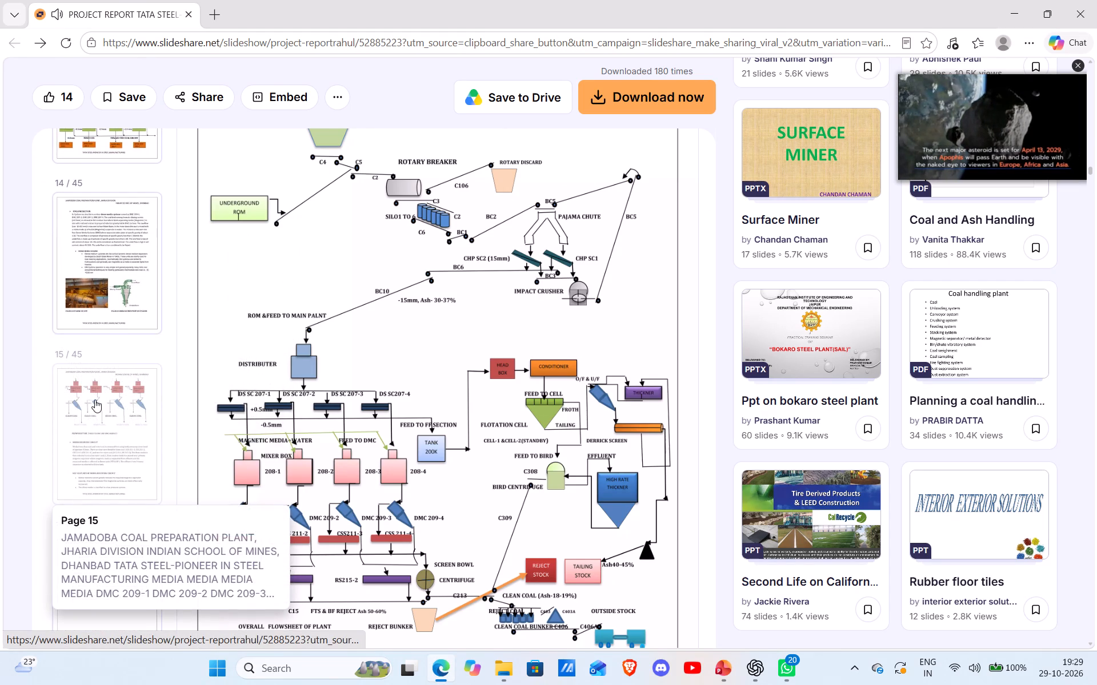
scroll(95, 400, "down", 6)
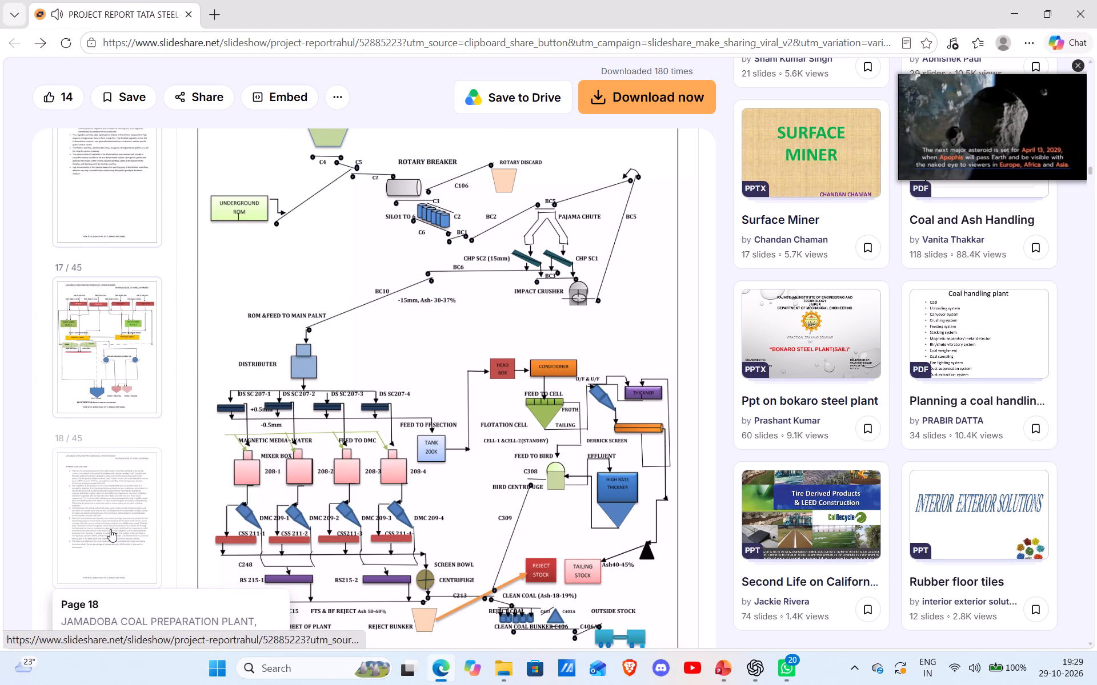
left_click(110, 529)
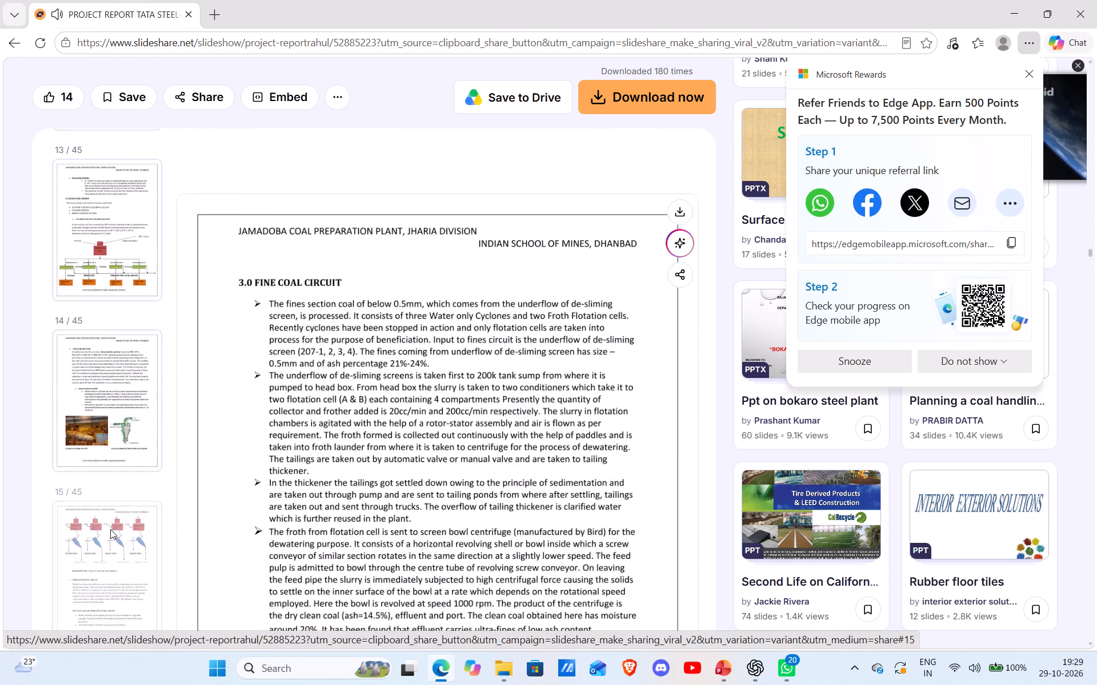
scroll(359, 372, "up", 2)
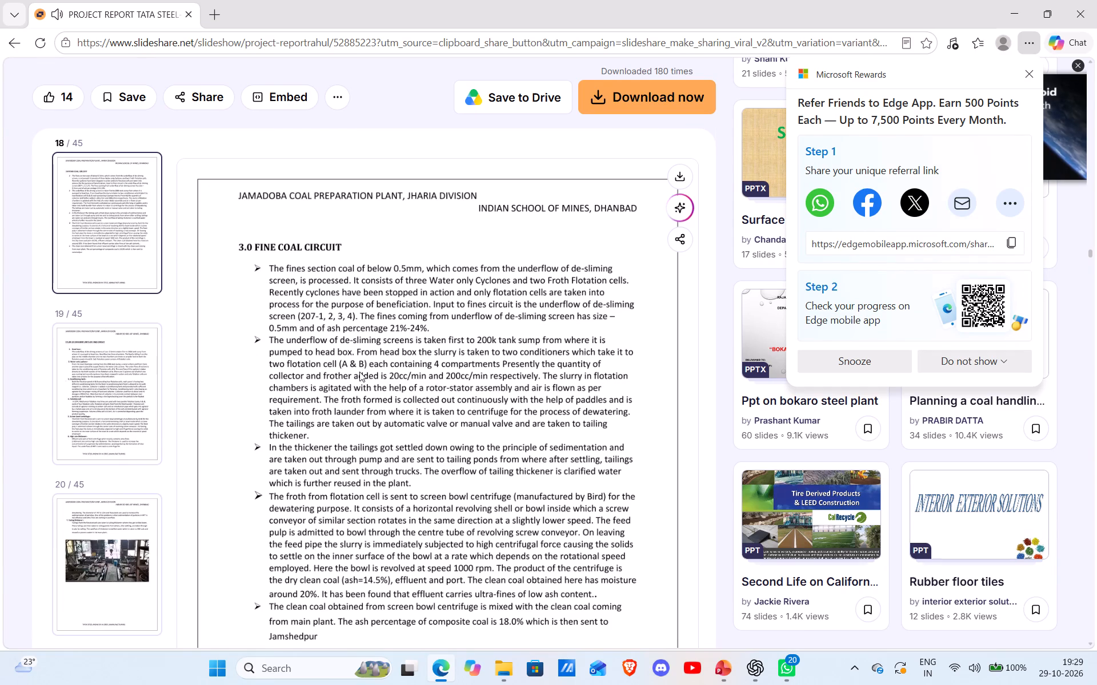
scroll(359, 372, "down", 7)
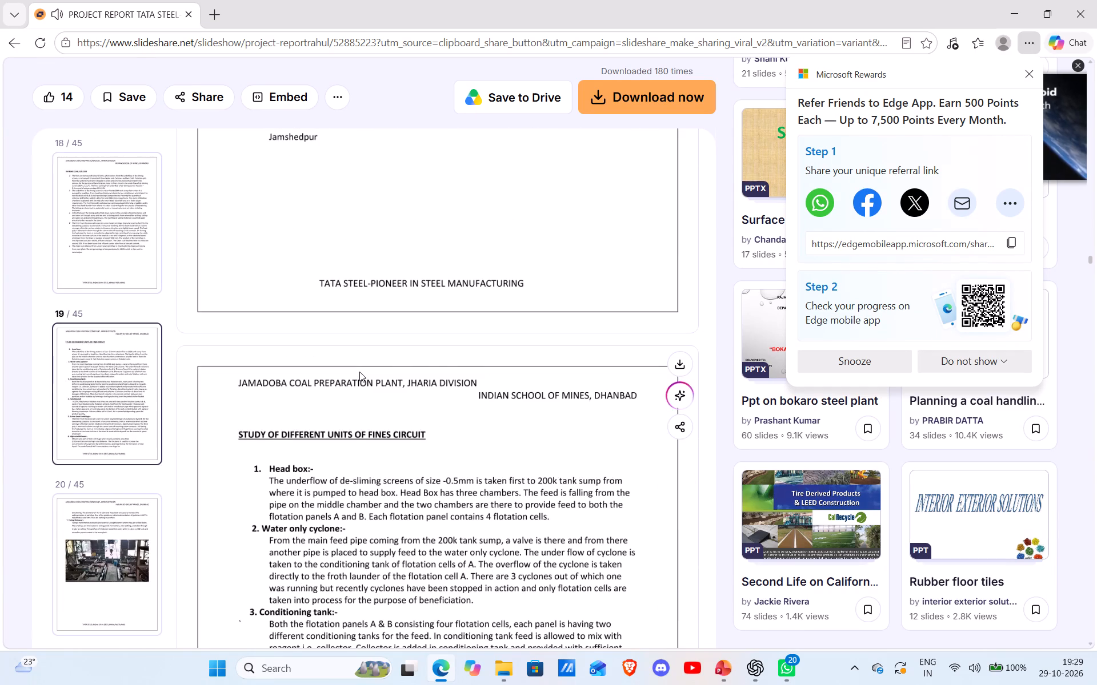
Read the report's Media Recovery Circuit description and key features on pages 15 and 16.
scroll(359, 372, "up", 20)
scroll(359, 372, "up", 2)
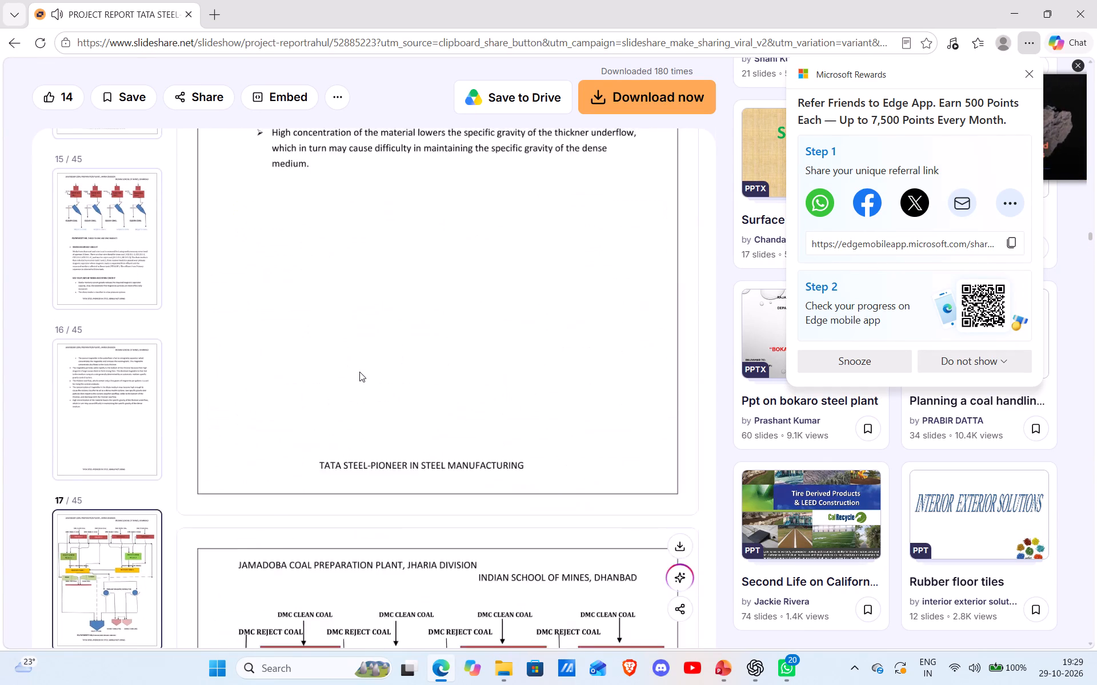
scroll(359, 372, "up", 18)
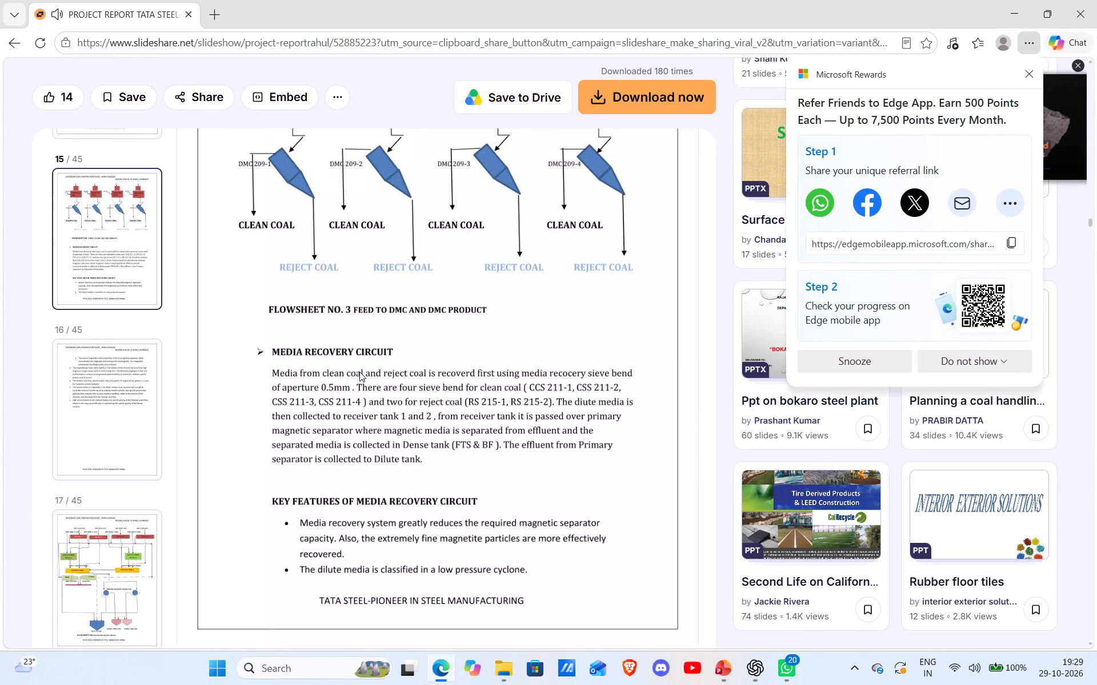
scroll(359, 372, "down", 1)
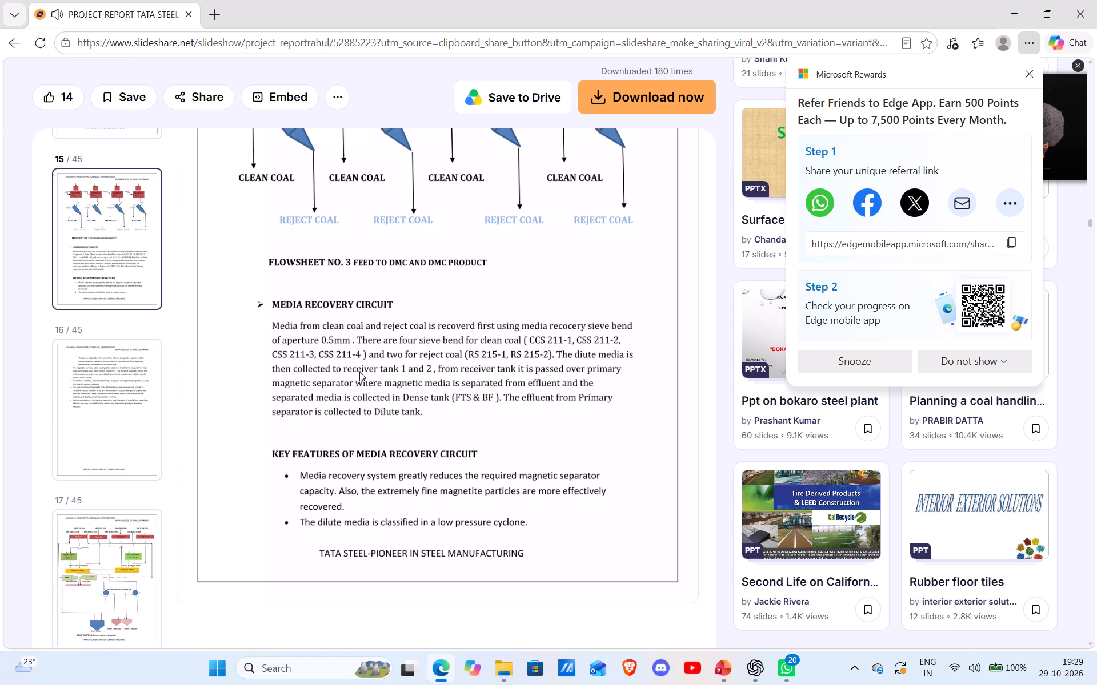
scroll(350, 494, "down", 5)
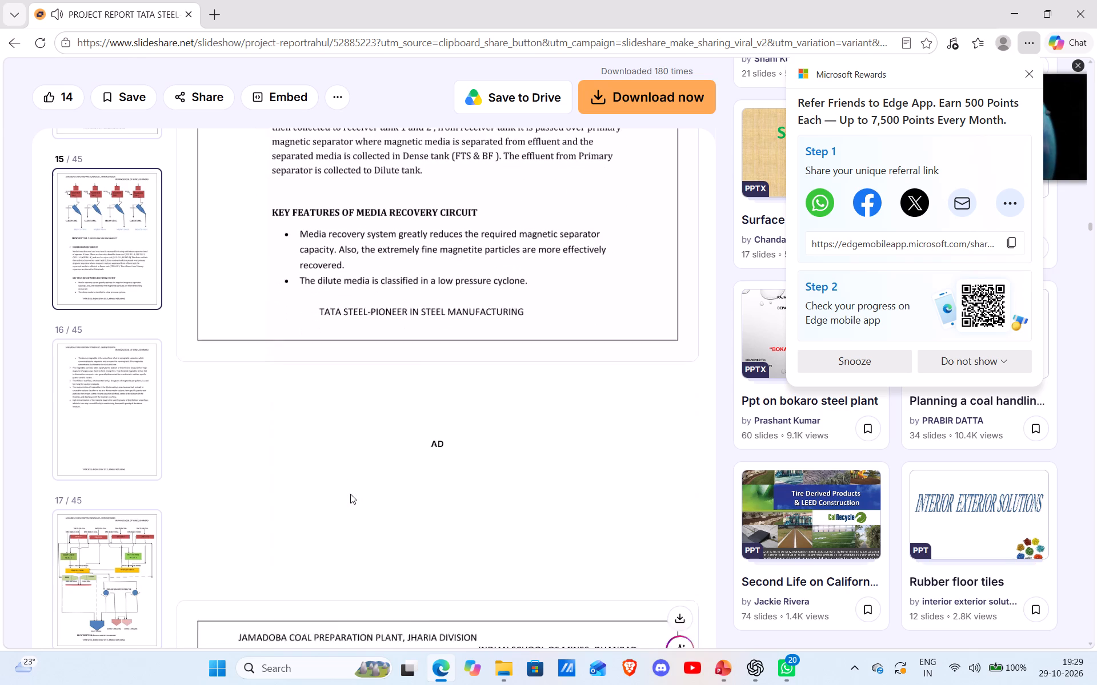
scroll(350, 494, "down", 4)
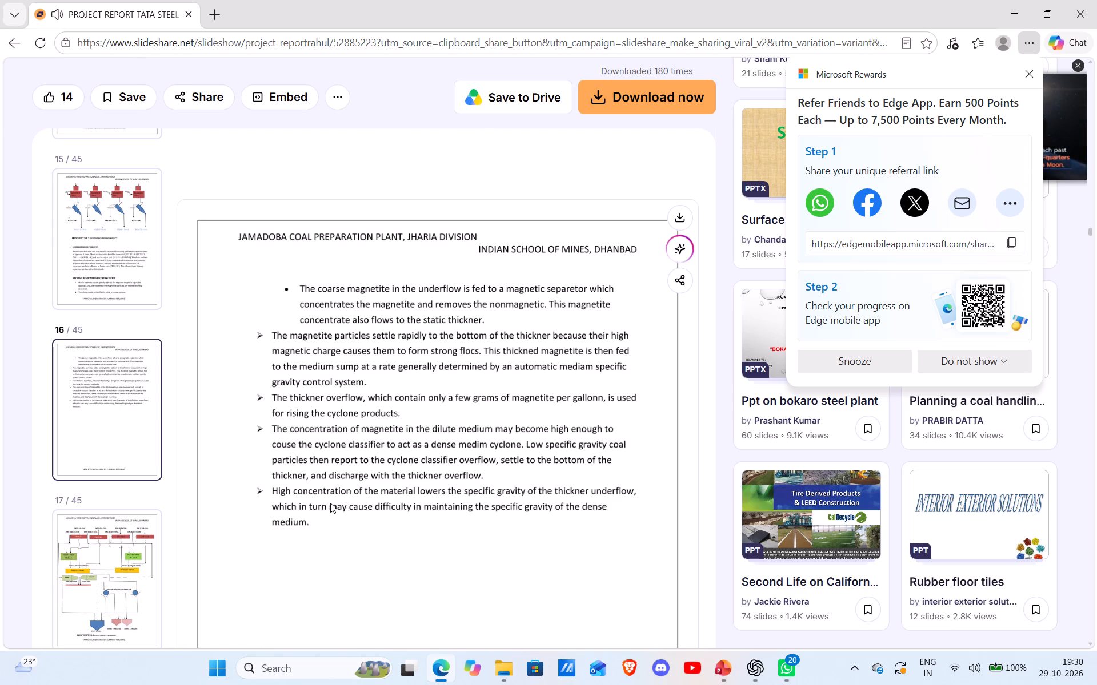
scroll(330, 503, "down", 7)
Review the Media Recovery Circuit section again across pages 15 to 18, including Flowsheet No. 4 on page 17.
scroll(330, 503, "up", 8)
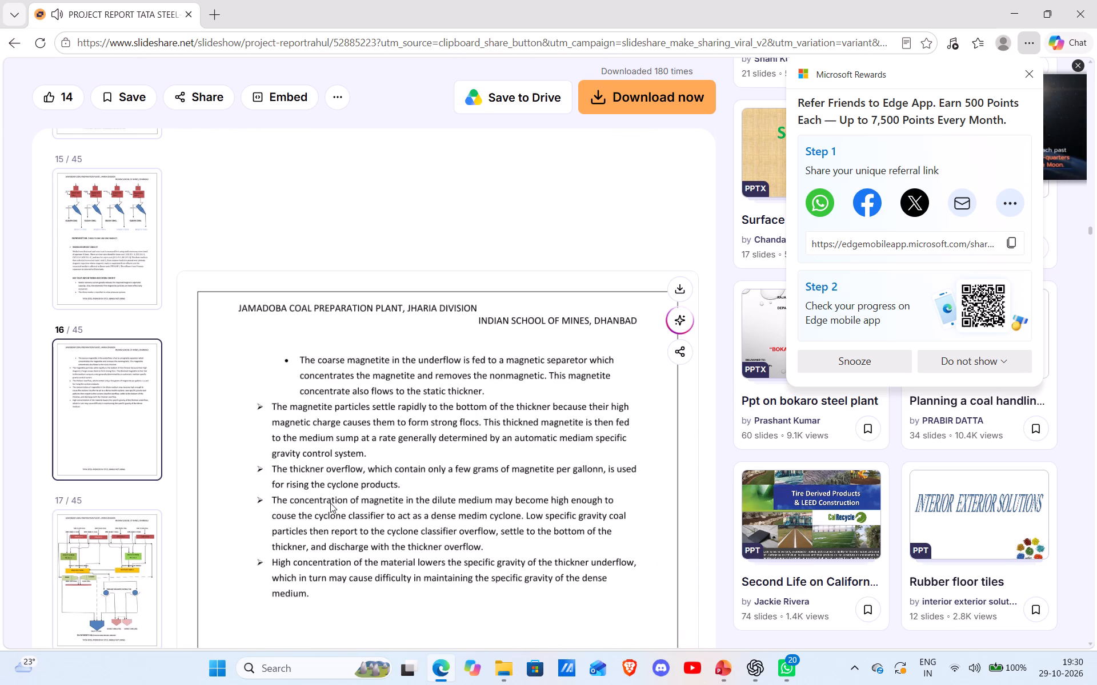
scroll(330, 503, "up", 7)
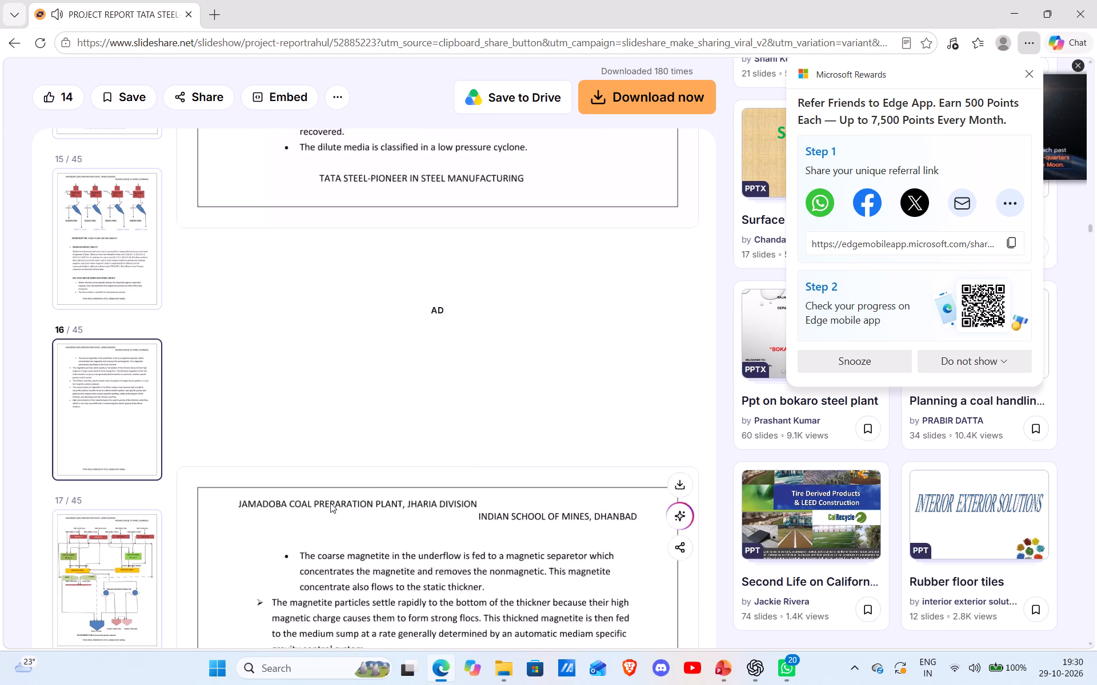
scroll(330, 503, "up", 3)
scroll(330, 503, "down", 1)
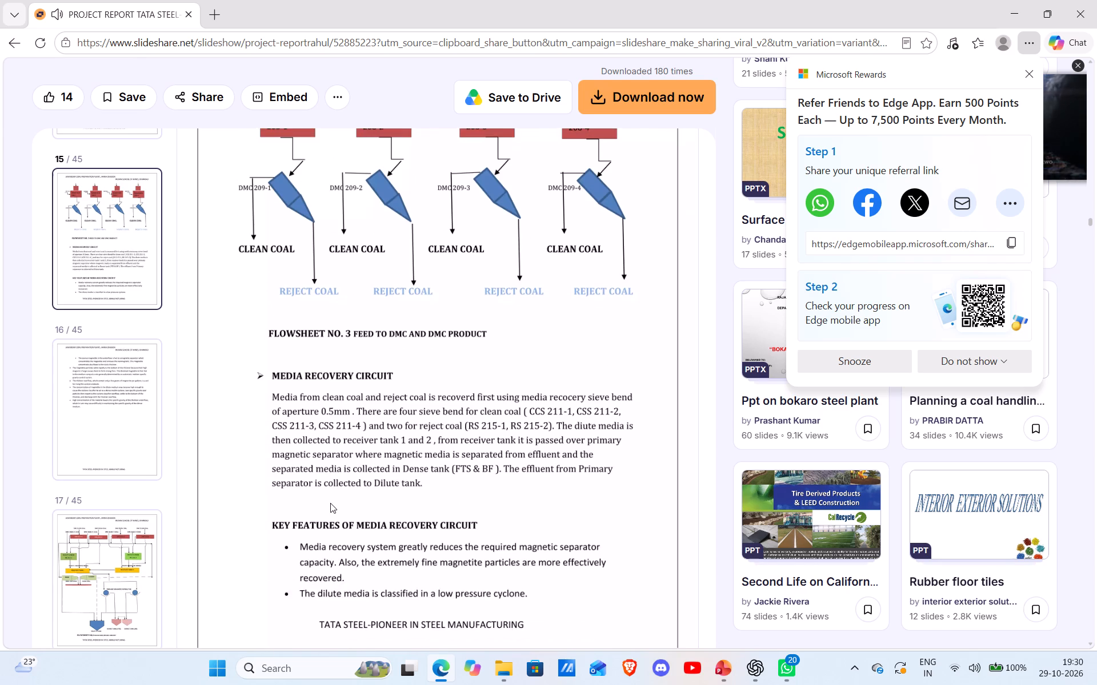
scroll(330, 503, "down", 3)
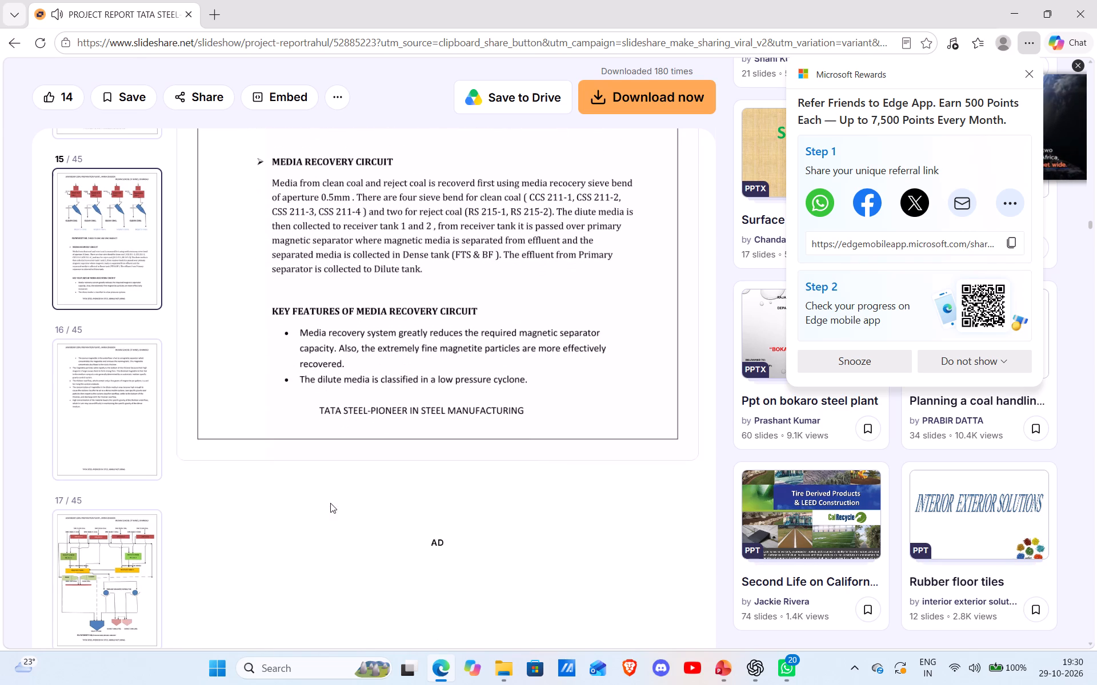
scroll(330, 503, "down", 19)
scroll(330, 503, "down", 5)
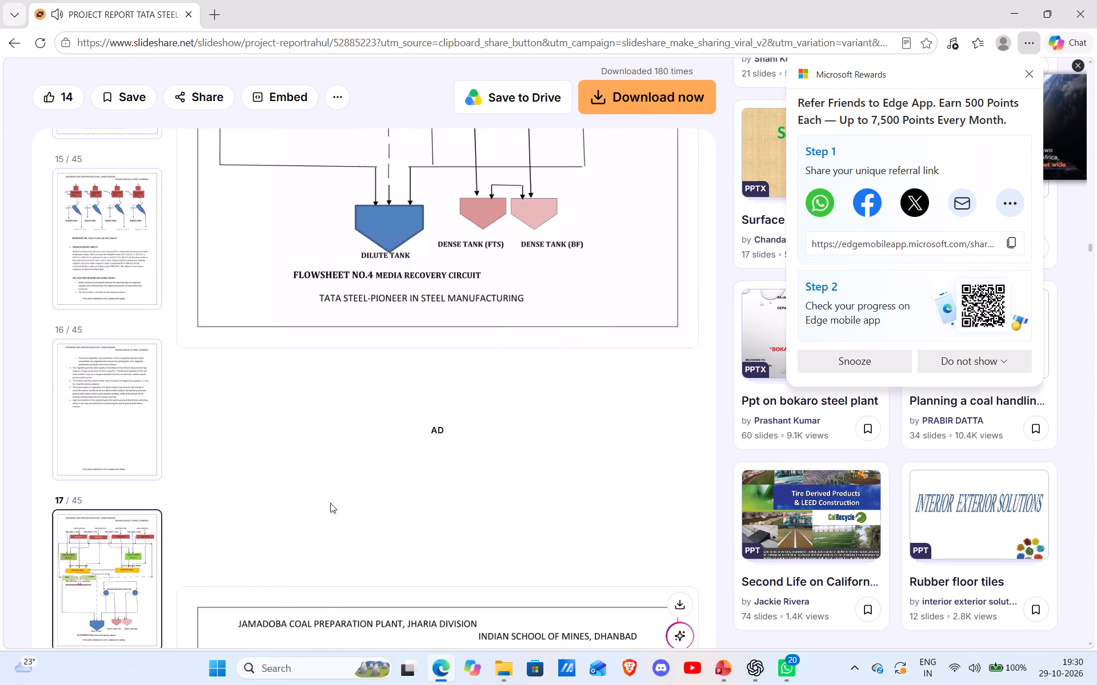
scroll(330, 503, "down", 6)
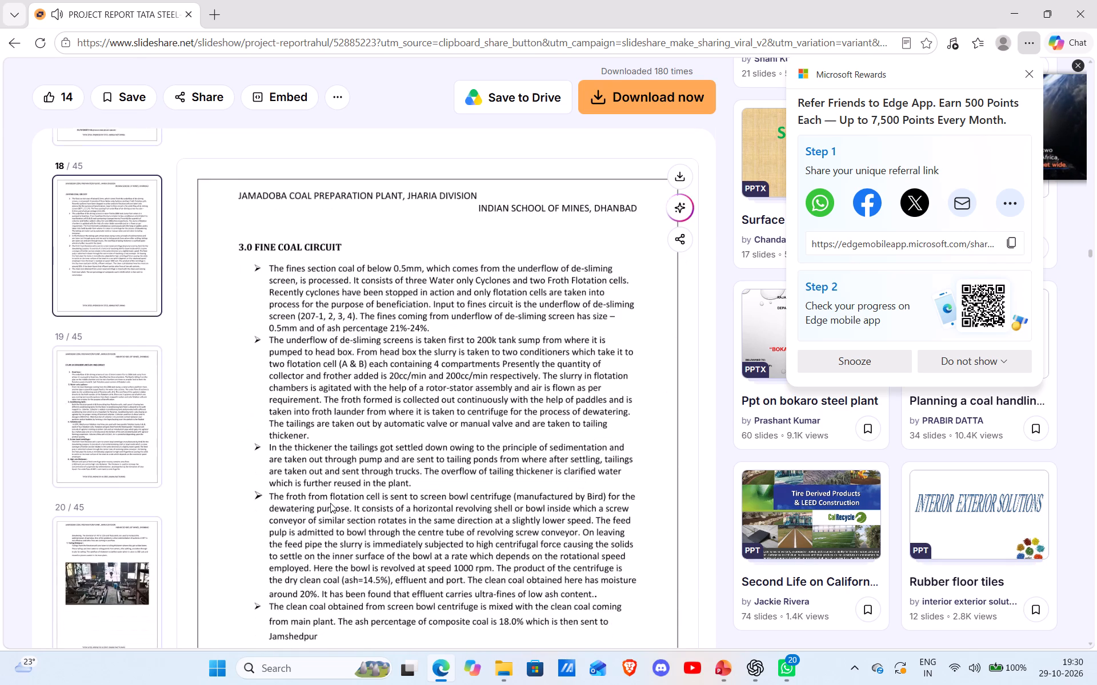
scroll(330, 503, "up", 10)
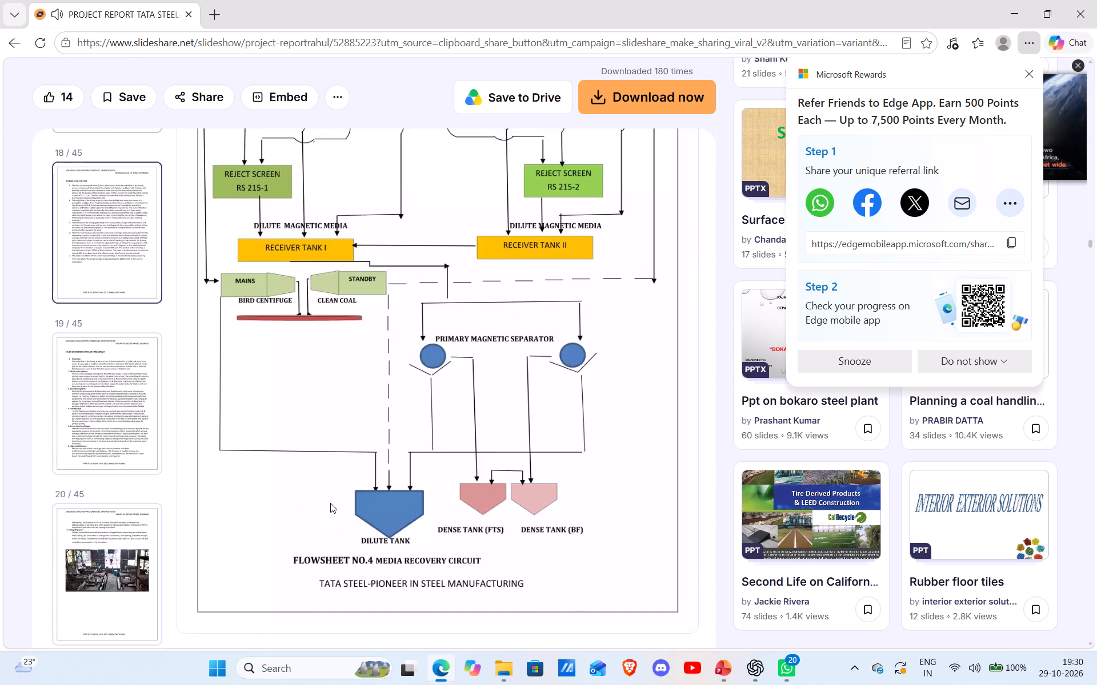
scroll(330, 503, "up", 14)
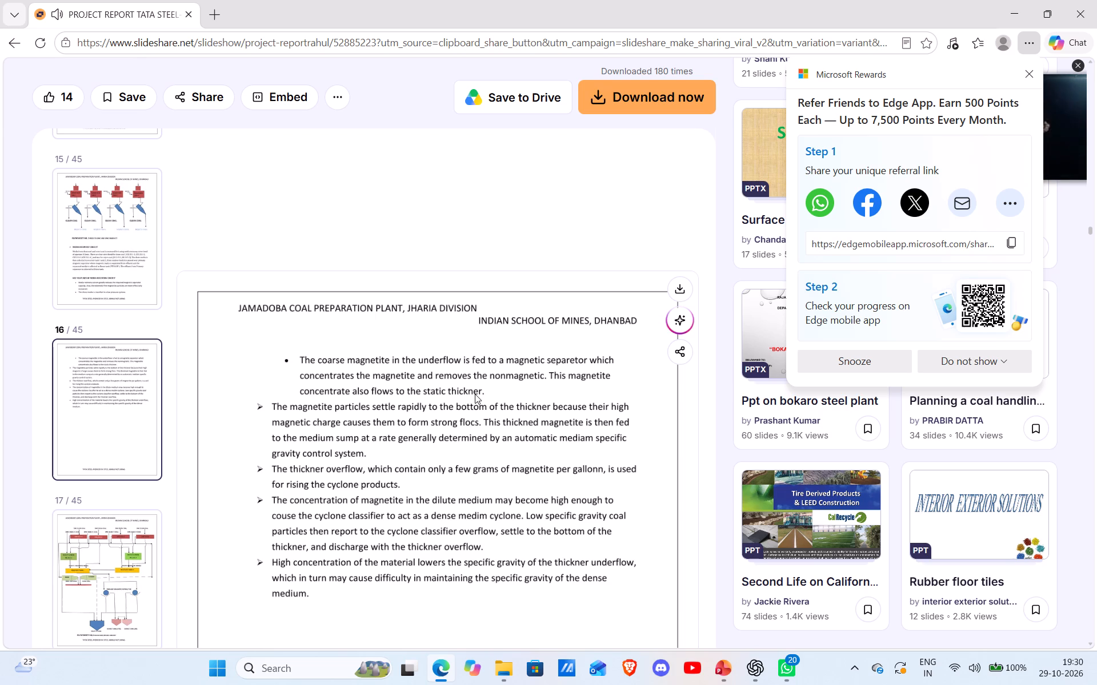
scroll(475, 394, "up", 6)
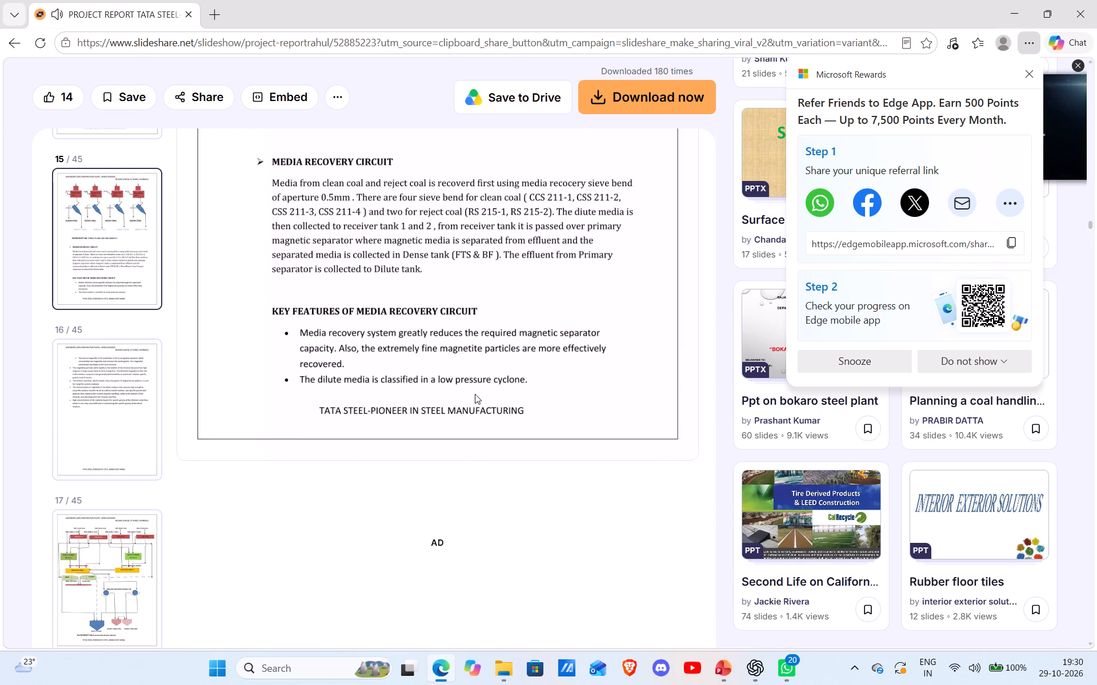
scroll(475, 394, "up", 1)
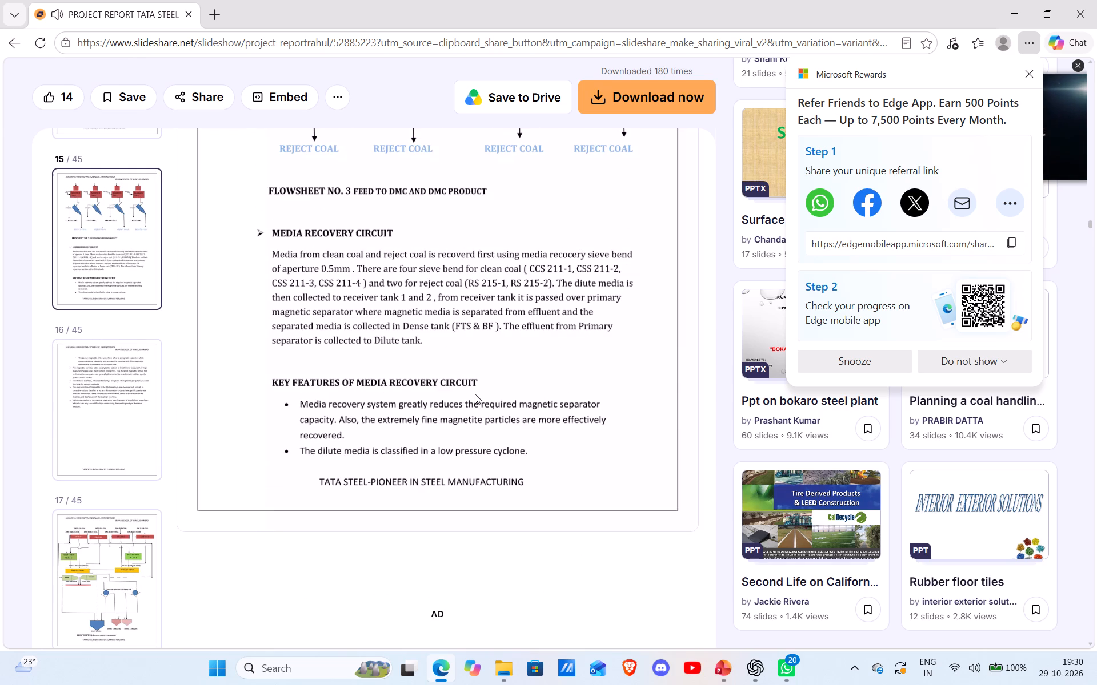
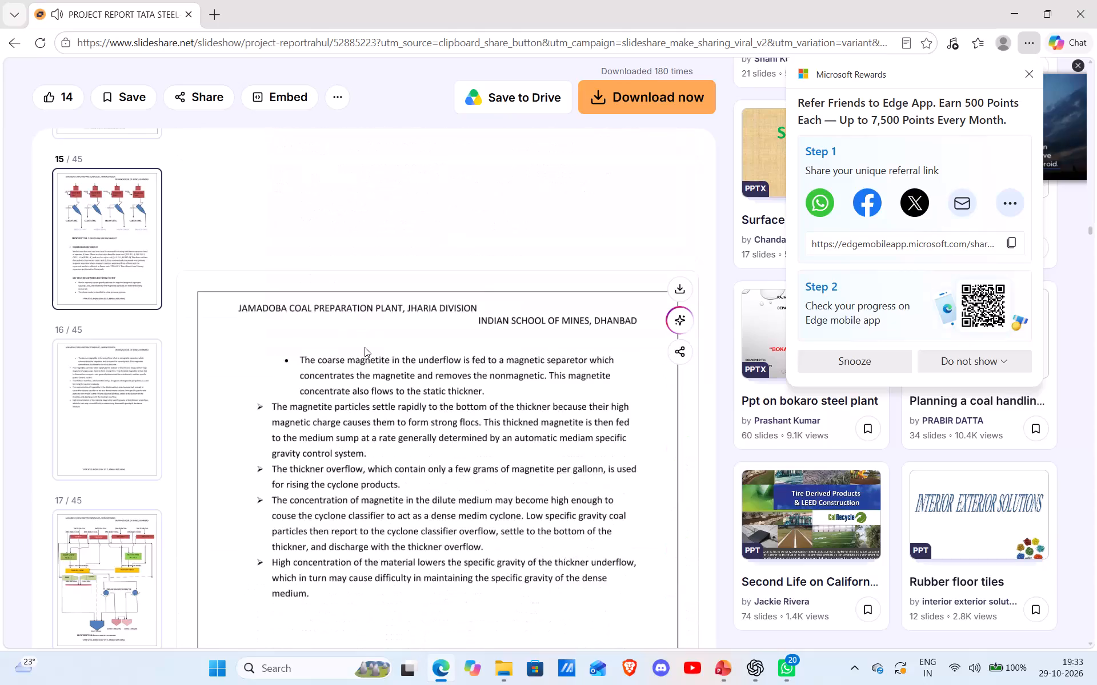
Compare the report's Media Recovery Circuit text on pages 15 and 16 with its flowsheet on page 17.
scroll(365, 347, "down", 12)
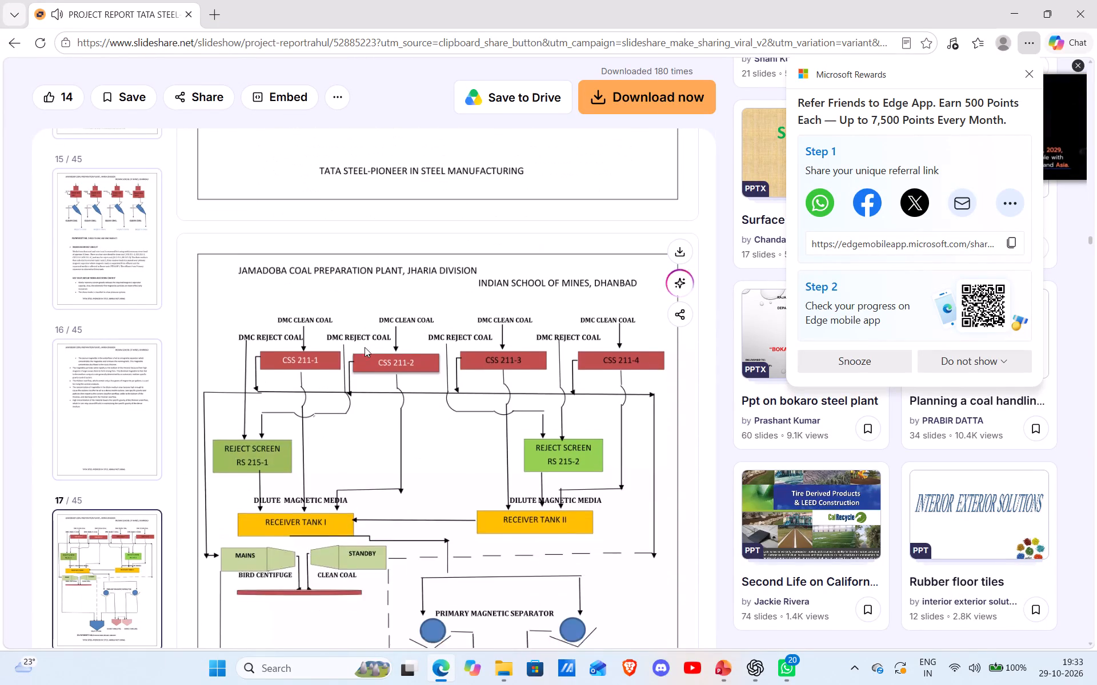
scroll(365, 347, "down", 2)
scroll(365, 347, "up", 3)
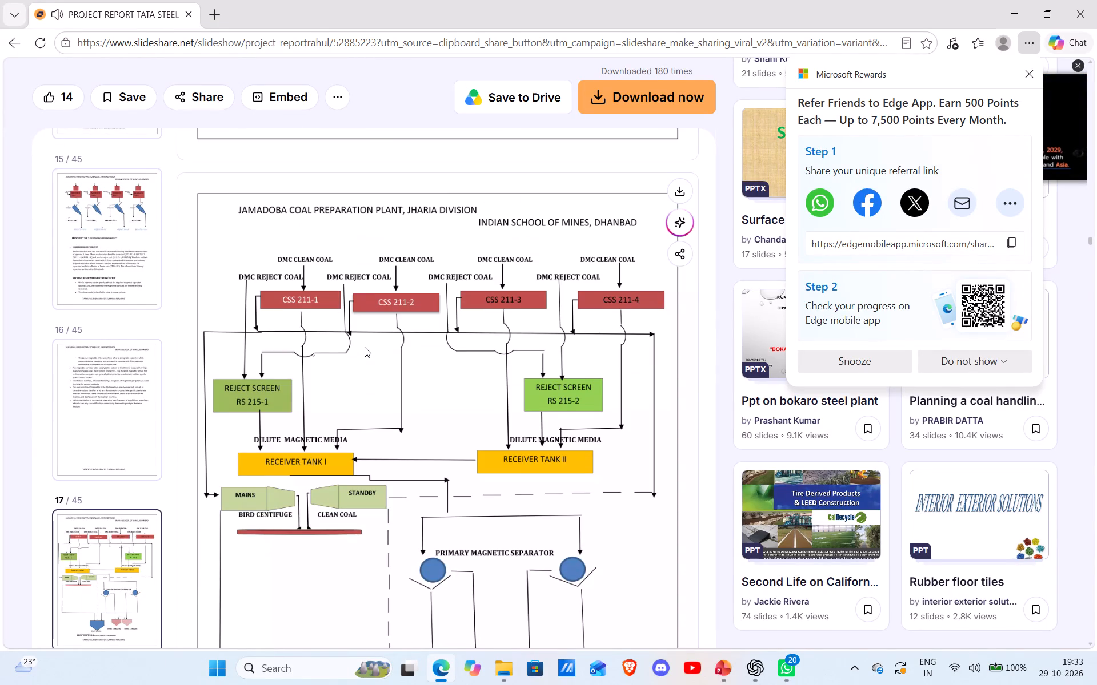
scroll(365, 347, "up", 14)
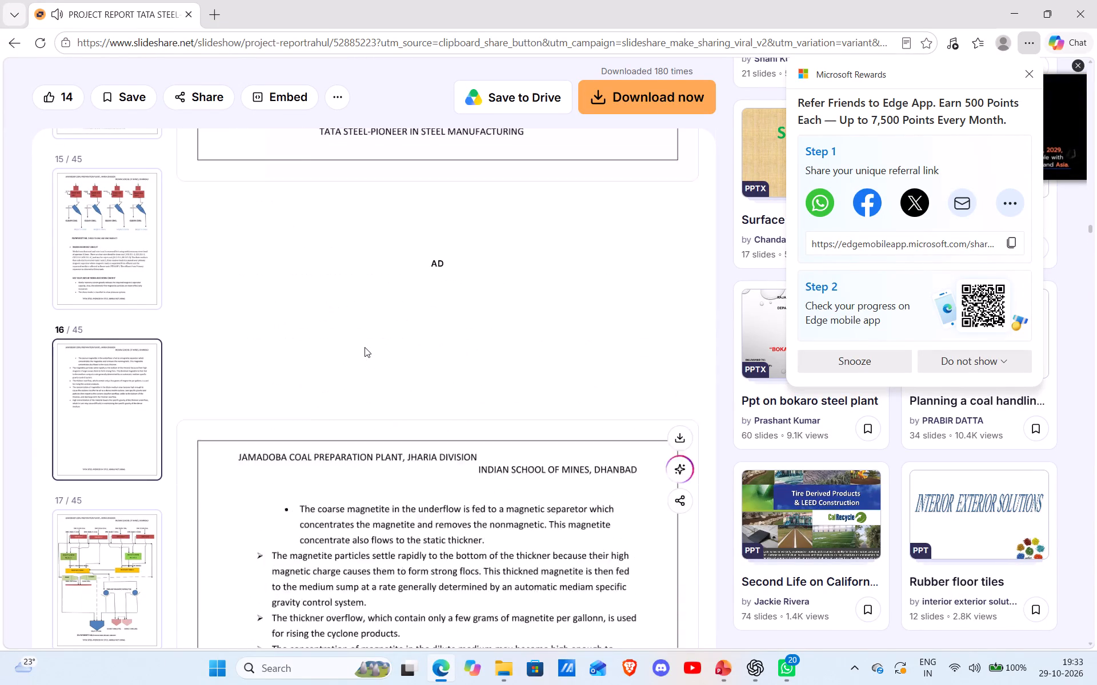
scroll(365, 347, "up", 6)
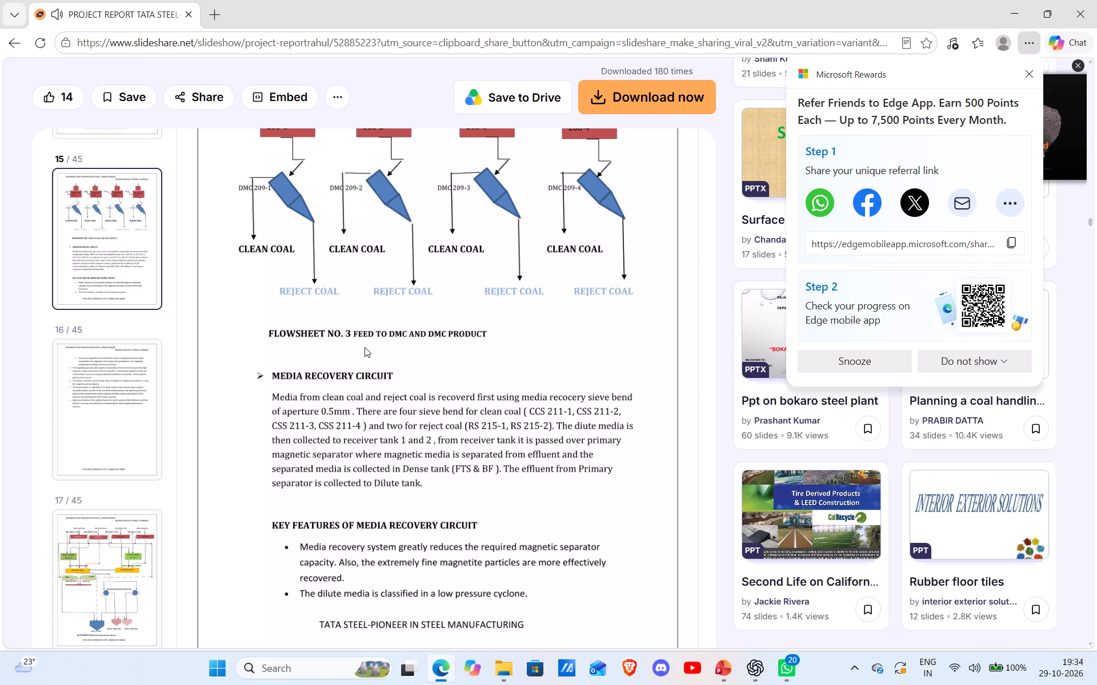
scroll(288, 350, "down", 15)
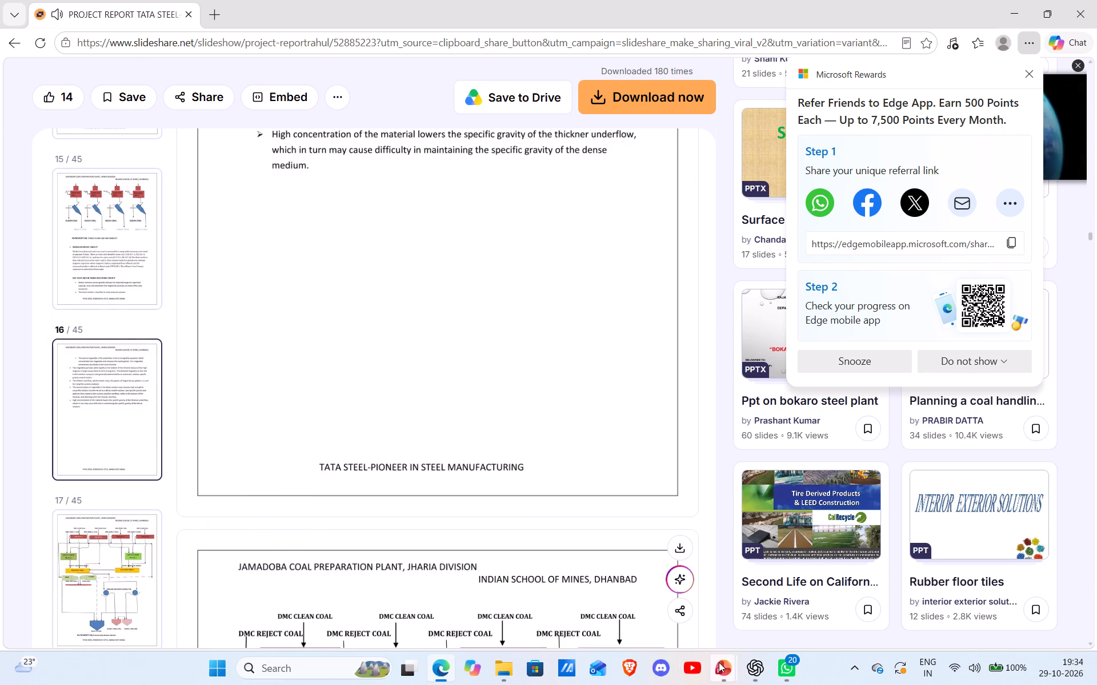
Switch to the Jamadoba Coal Washery presentation in PowerPoint and review its slides, including the blank slide 8 and the empty title slide.
left_click(671, 579)
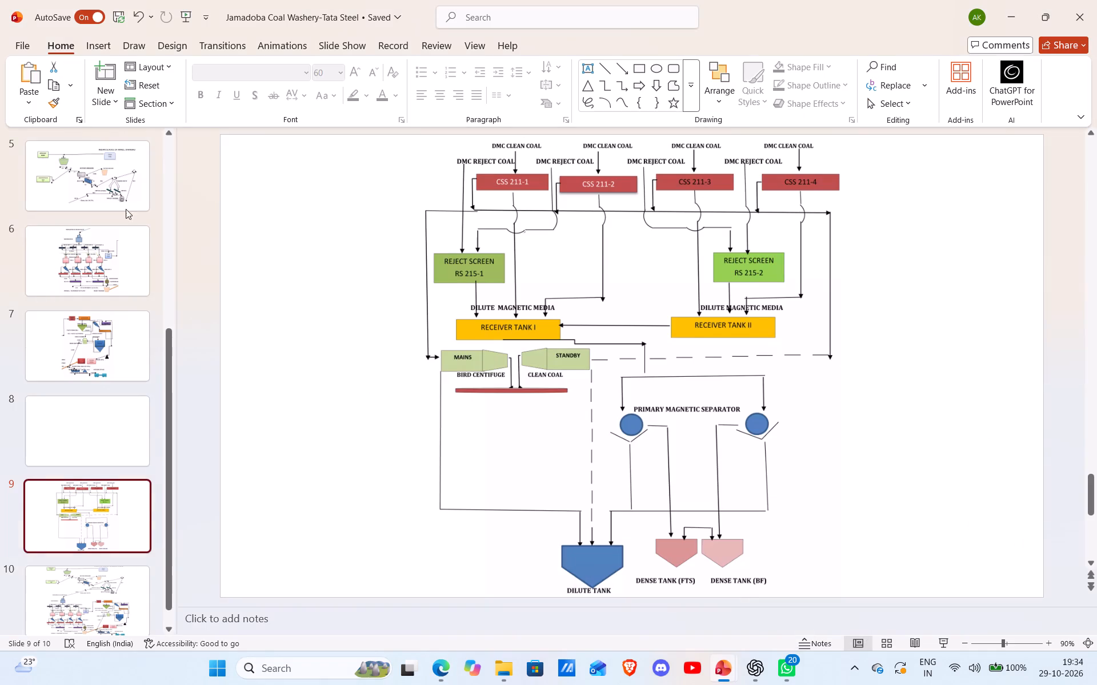
scroll(111, 215, "up", 11)
scroll(63, 345, "down", 8)
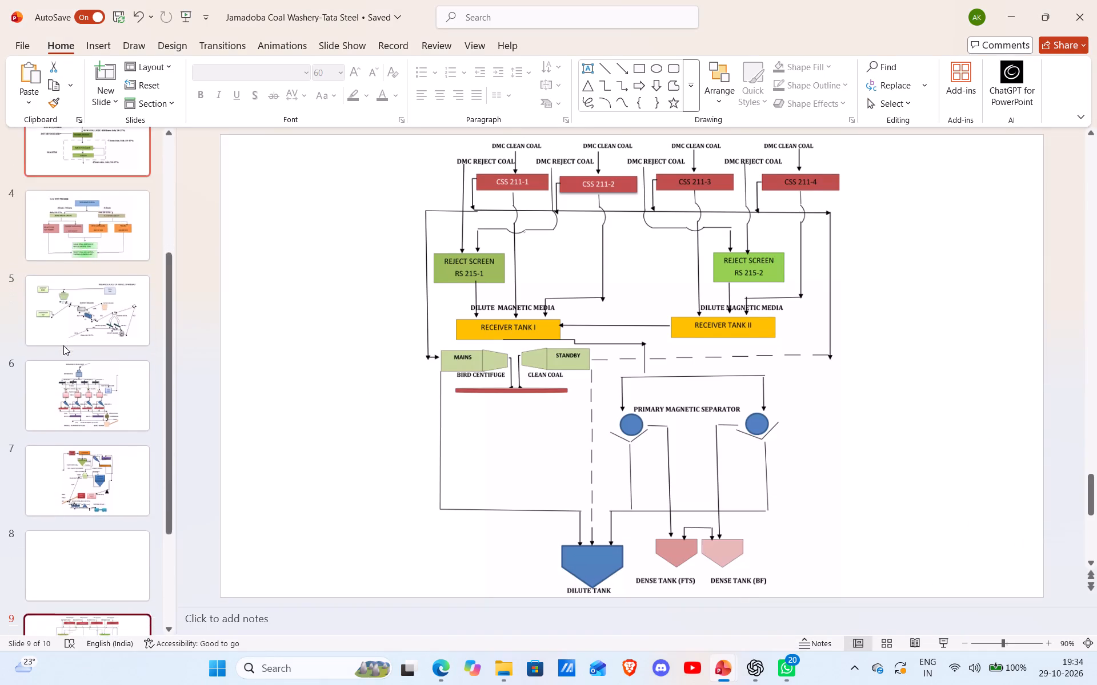
scroll(63, 345, "down", 2)
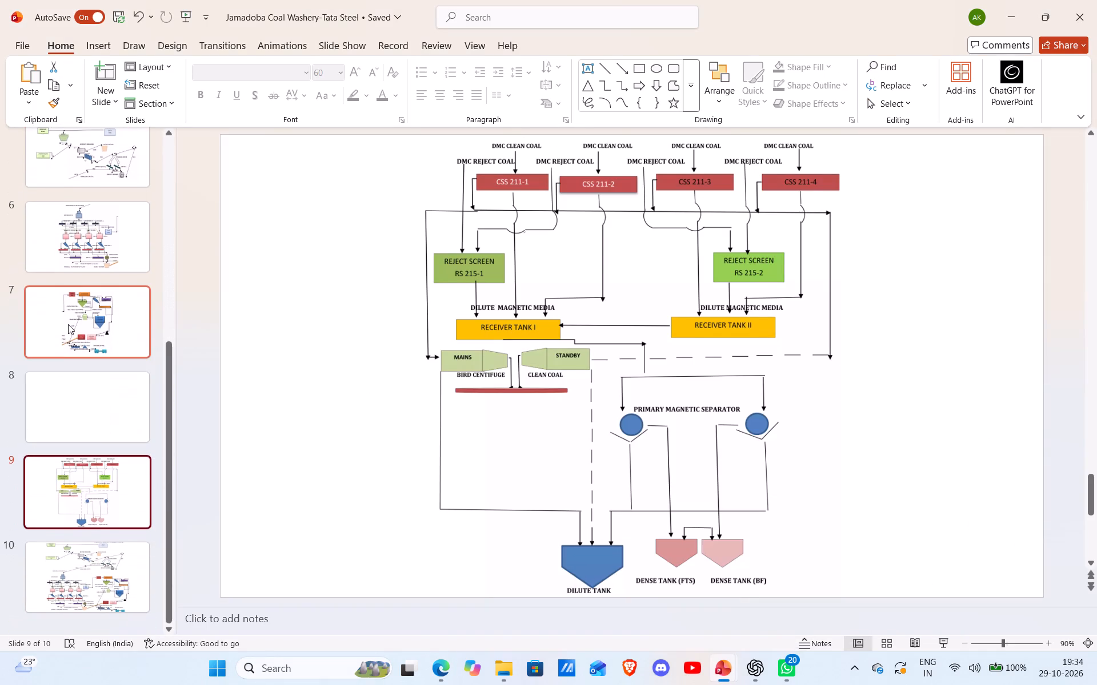
scroll(68, 324, "up", 16)
left_click(71, 187)
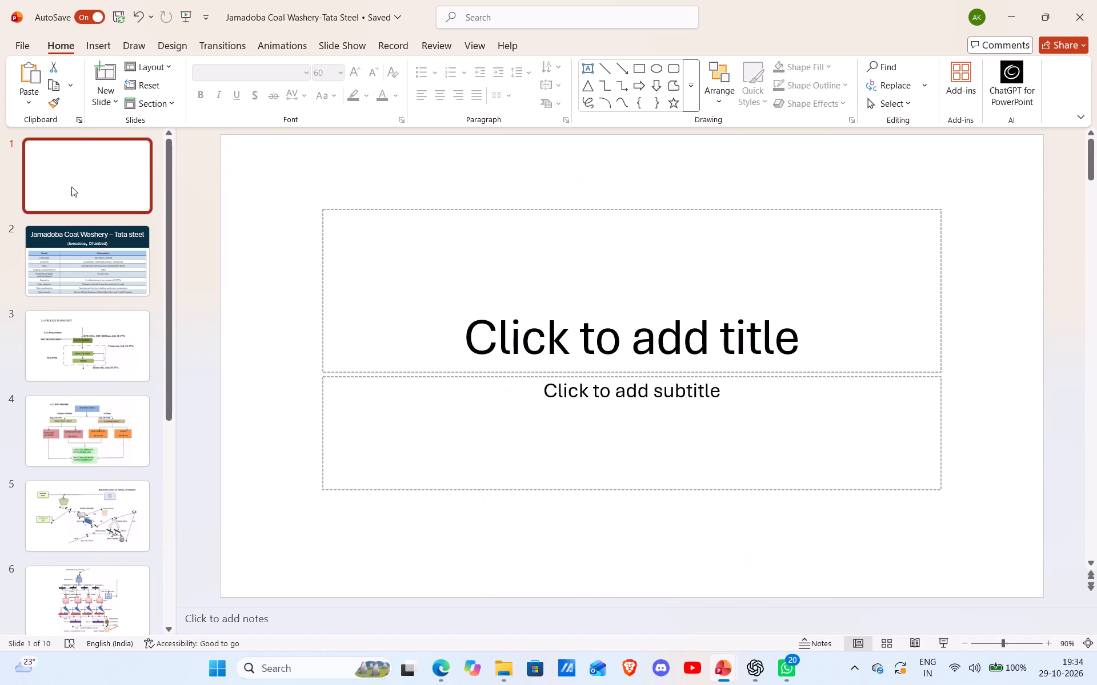
scroll(113, 327, "down", 2)
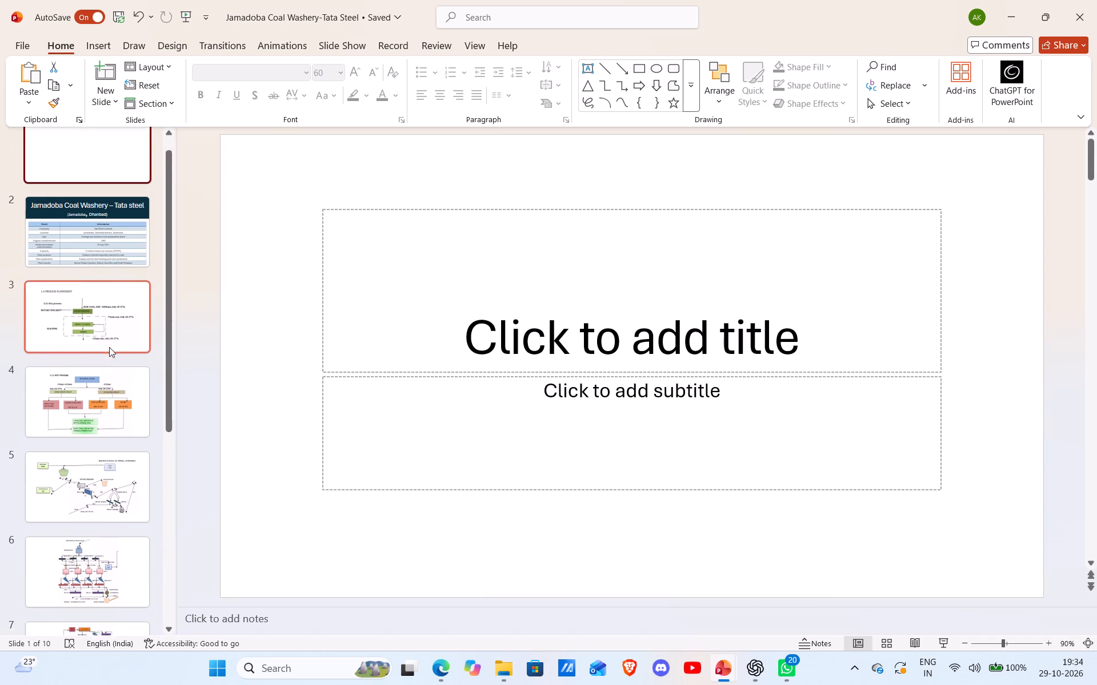
scroll(109, 347, "down", 8)
left_click(105, 408)
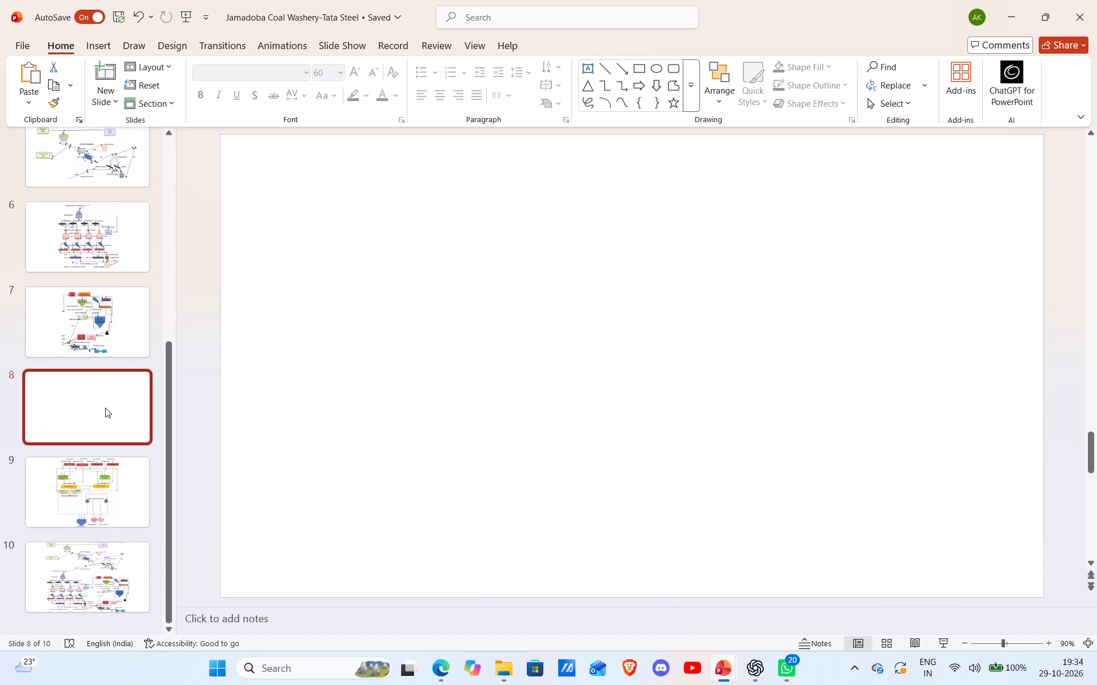
scroll(105, 408, "up", 10)
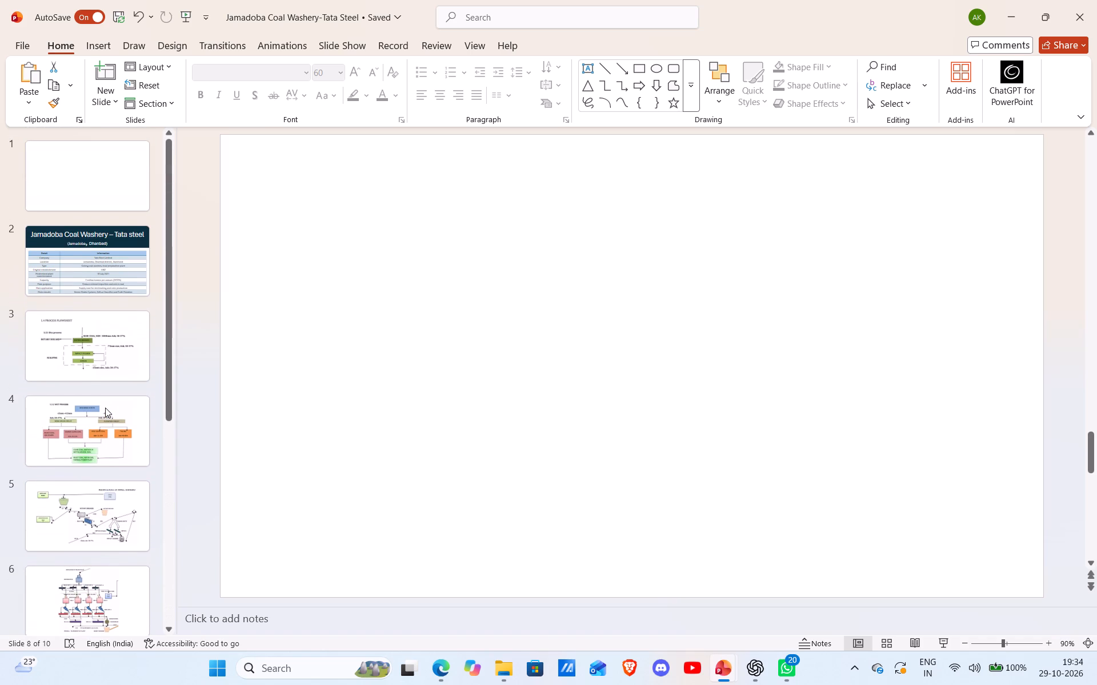
scroll(105, 408, "down", 9)
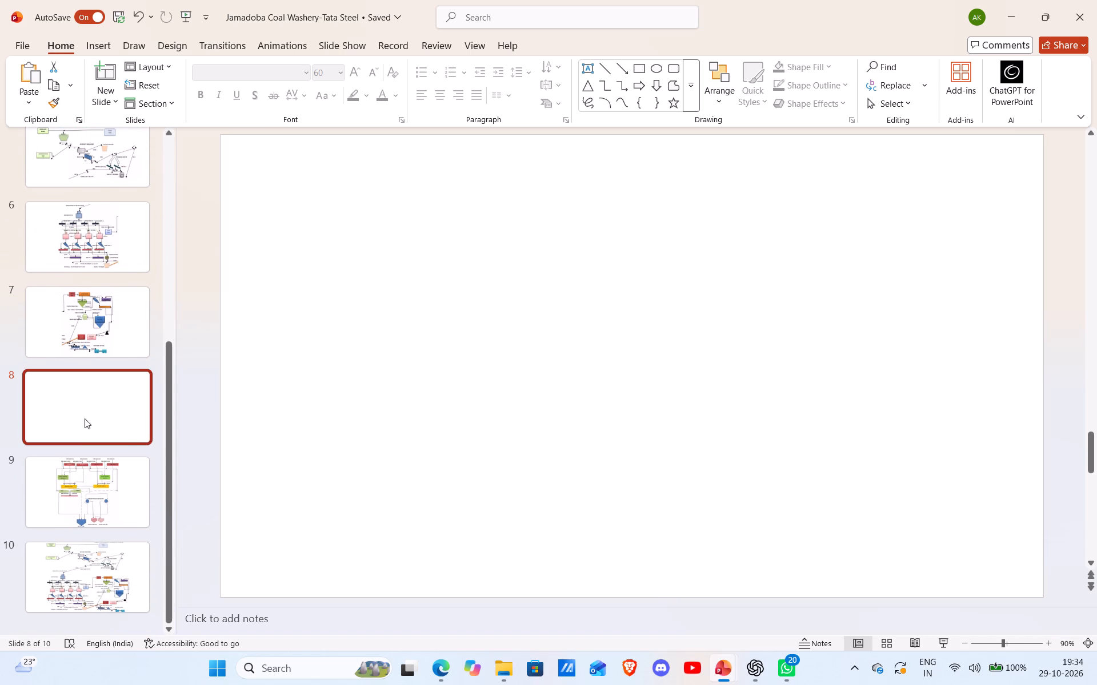
left_click(90, 415)
scroll(46, 345, "up", 14)
left_click(61, 196)
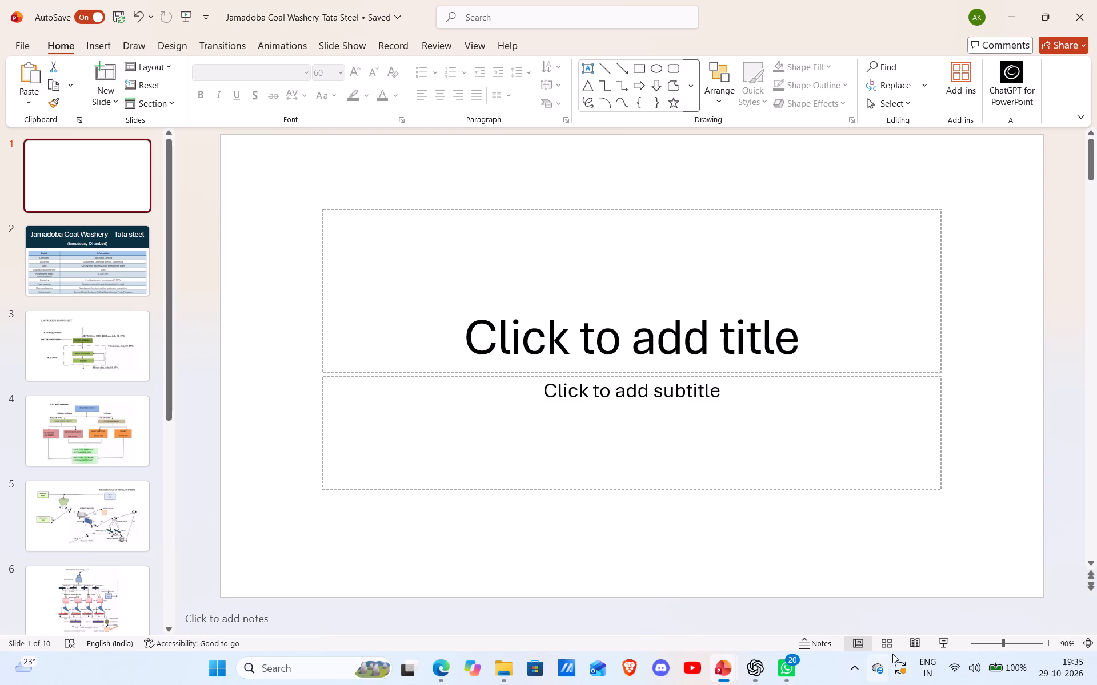
Switch to File Explorer and open Lecture-1 from the Communition and Classification (NFMA201) folder under 3rd Sem on drive E.
left_click(502, 663)
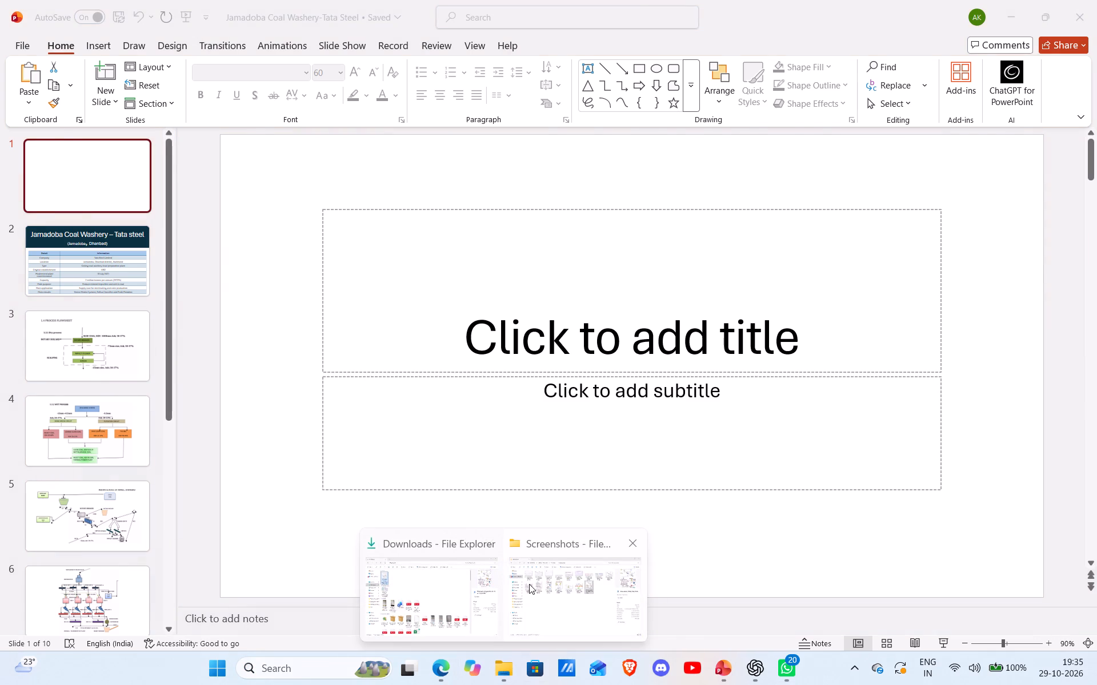
left_click(529, 584)
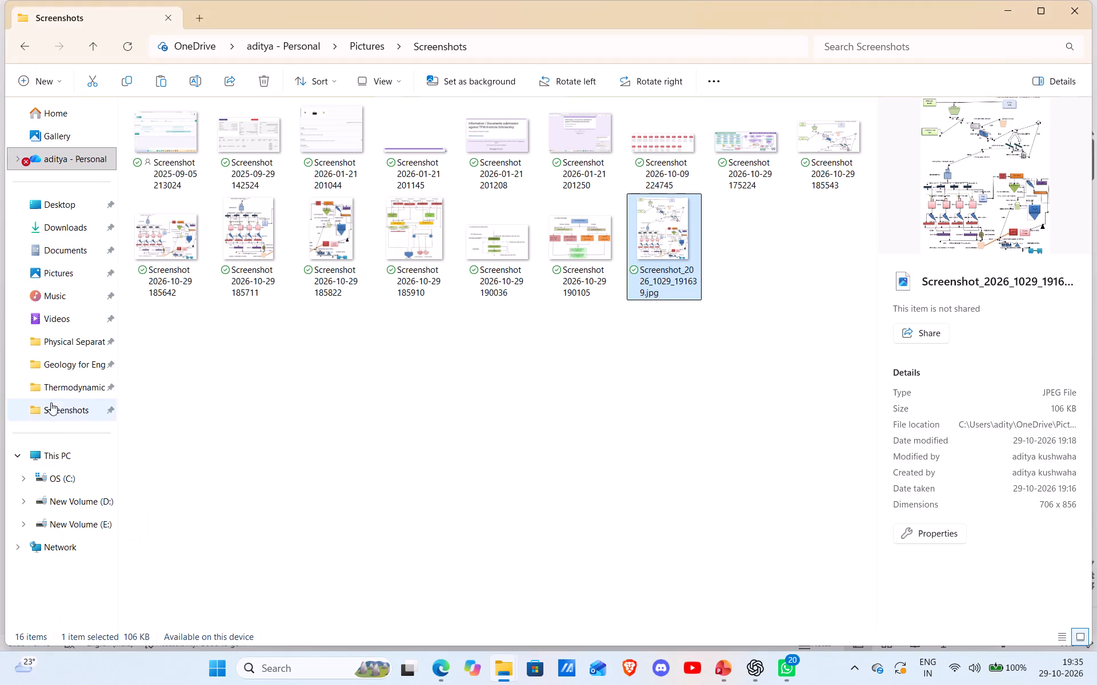
left_click(72, 521)
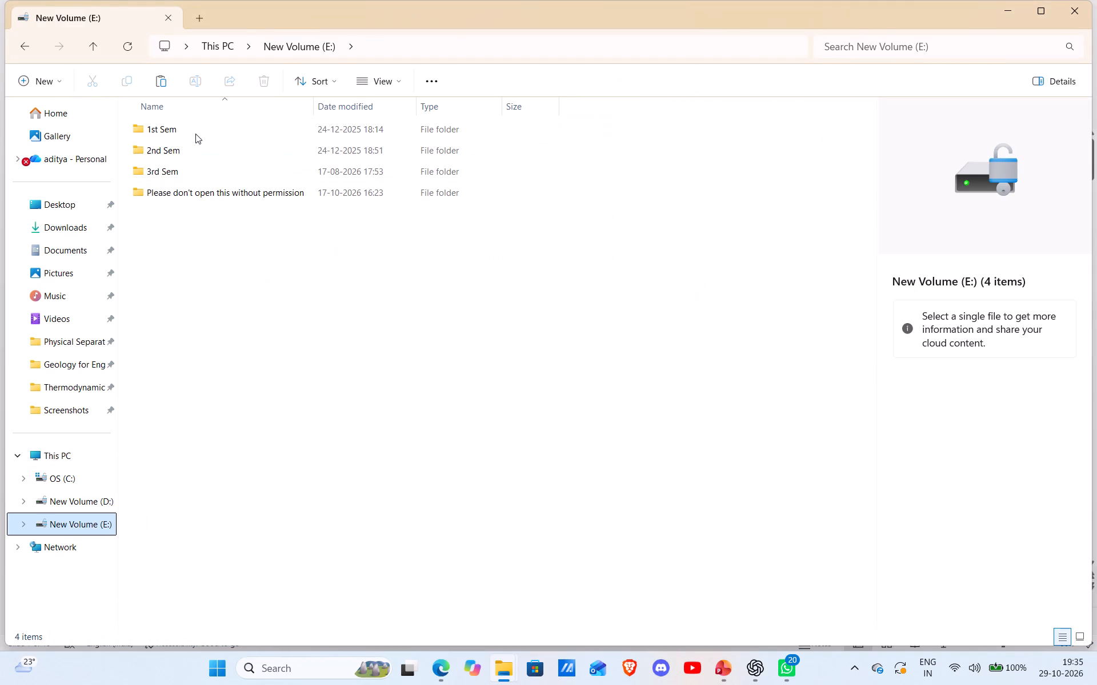
left_click(191, 173)
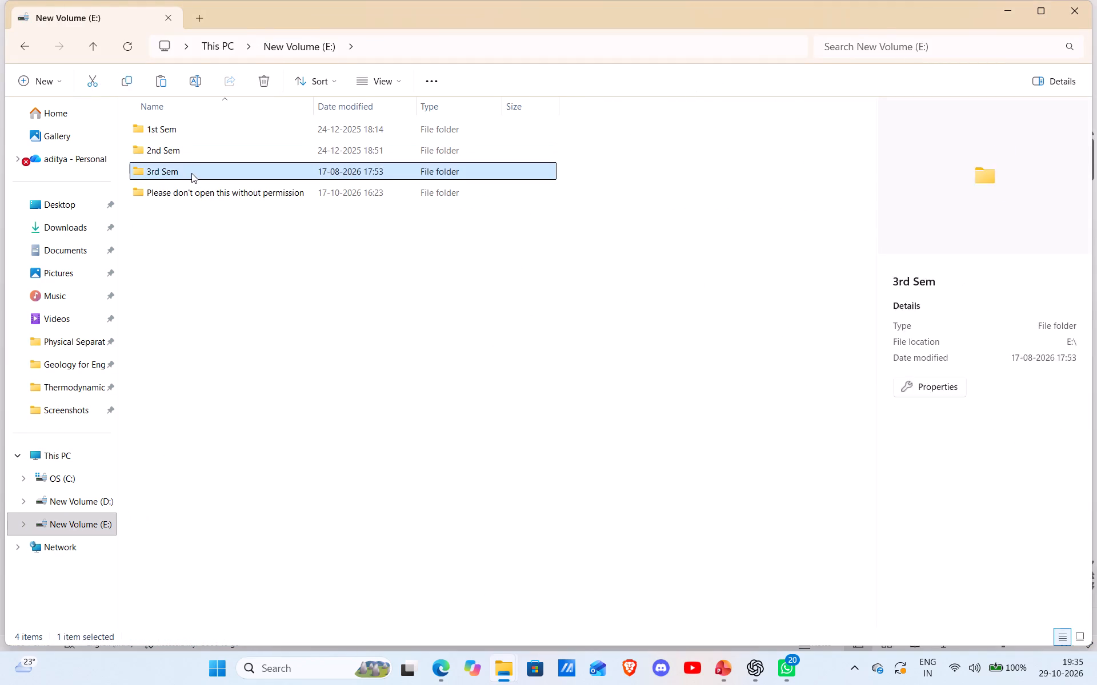
left_click(191, 173)
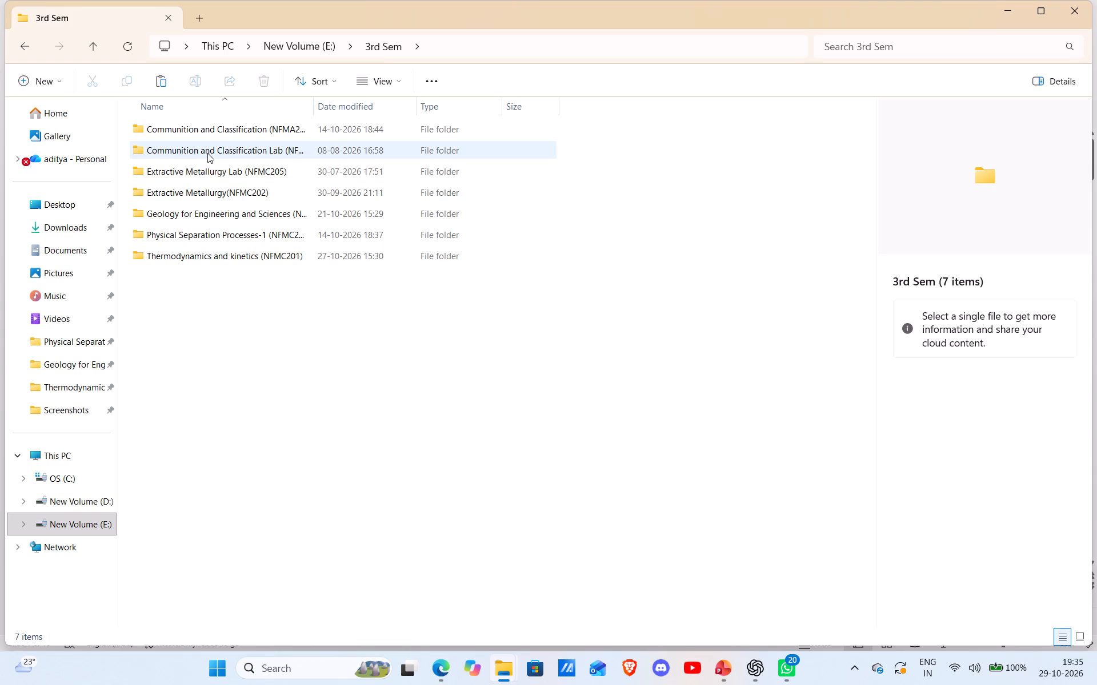
double_click(210, 124)
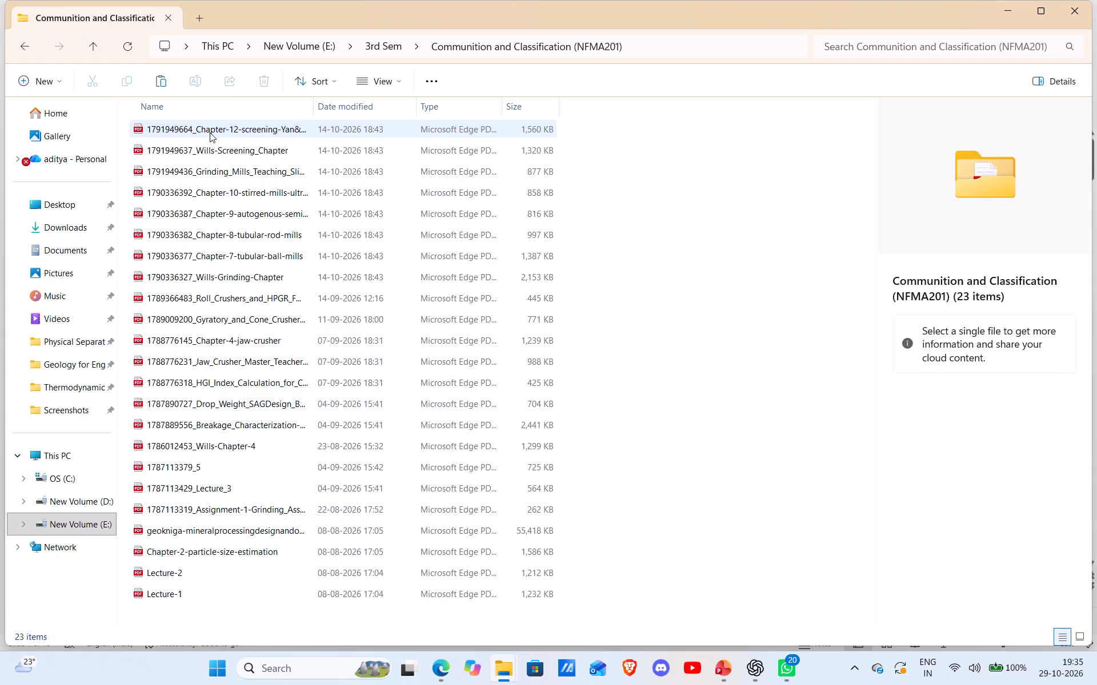
double_click(210, 602)
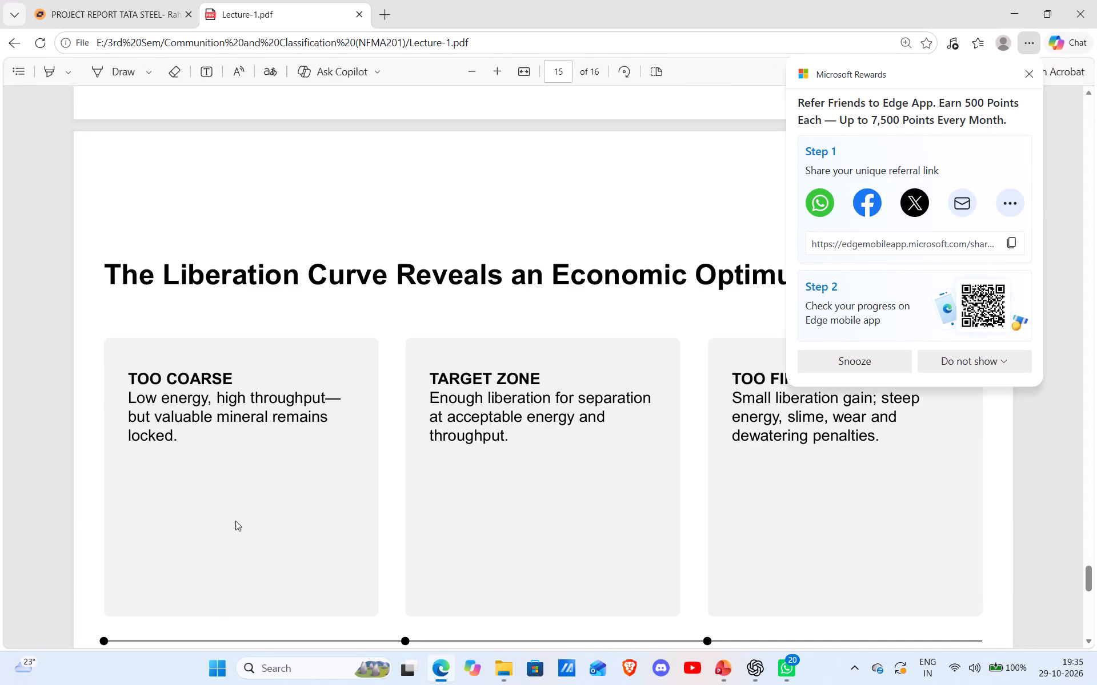
Dismiss the Microsoft Rewards pop-up and examine the title page of the lecture PDF, including its institute logo and author block.
scroll(259, 340, "up", 20)
scroll(259, 340, "up", 20)
scroll(259, 340, "up", 11)
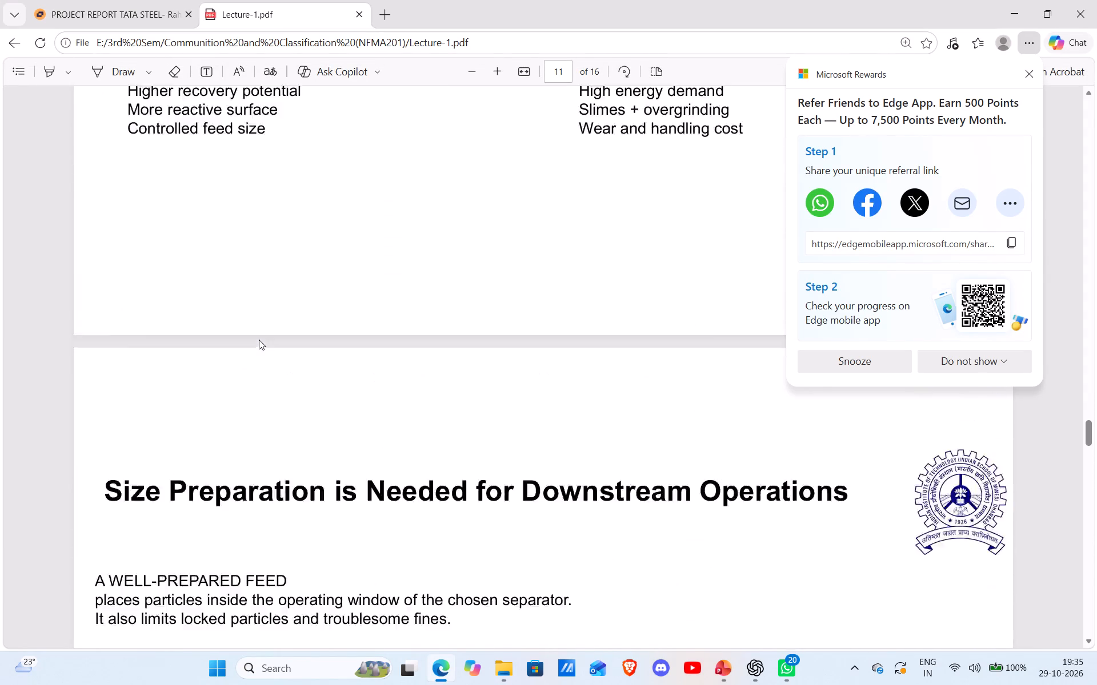
scroll(259, 340, "up", 20)
scroll(259, 340, "up", 20)
scroll(259, 340, "up", 18)
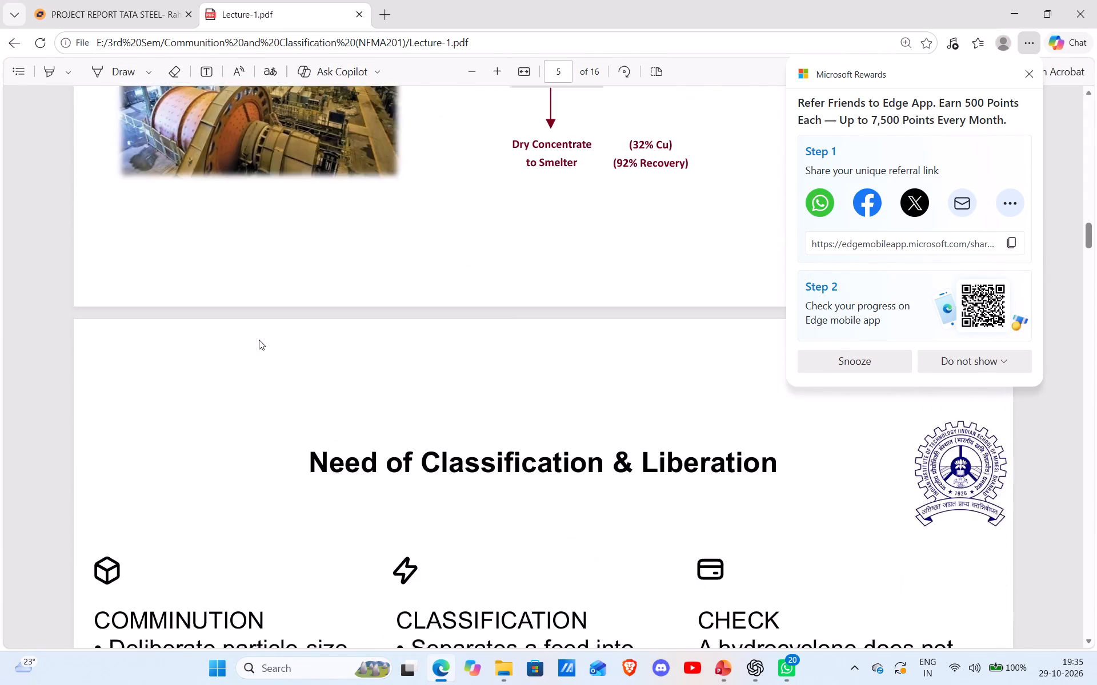
scroll(259, 340, "up", 20)
scroll(259, 340, "up", 20)
scroll(259, 340, "up", 9)
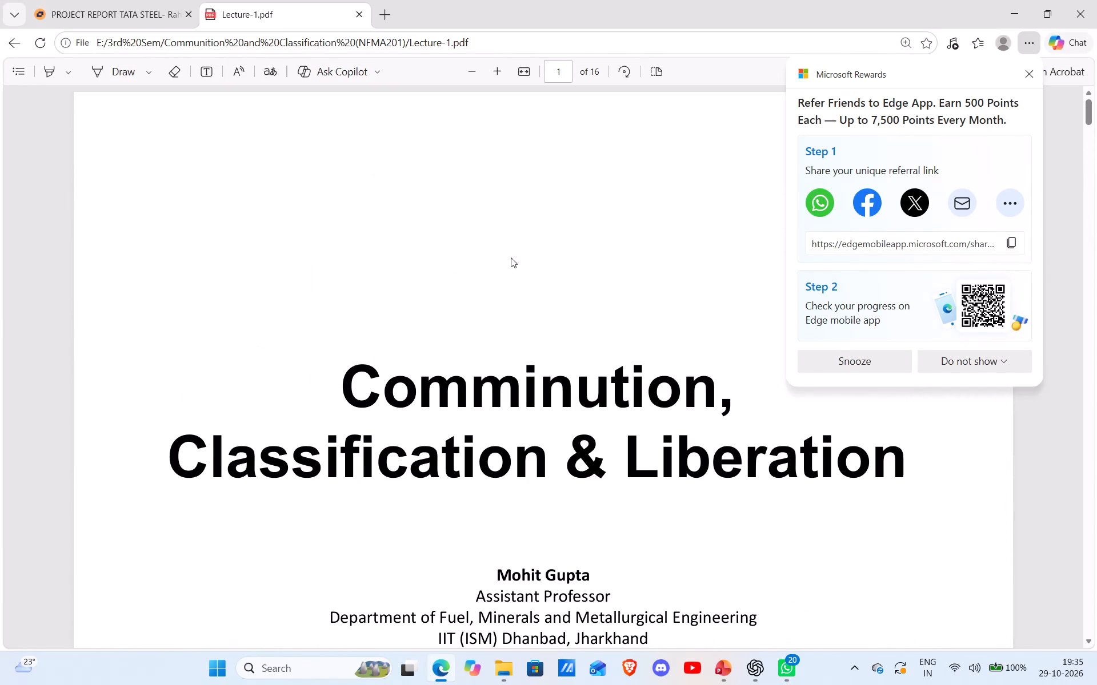
scroll(565, 279, "down", 3)
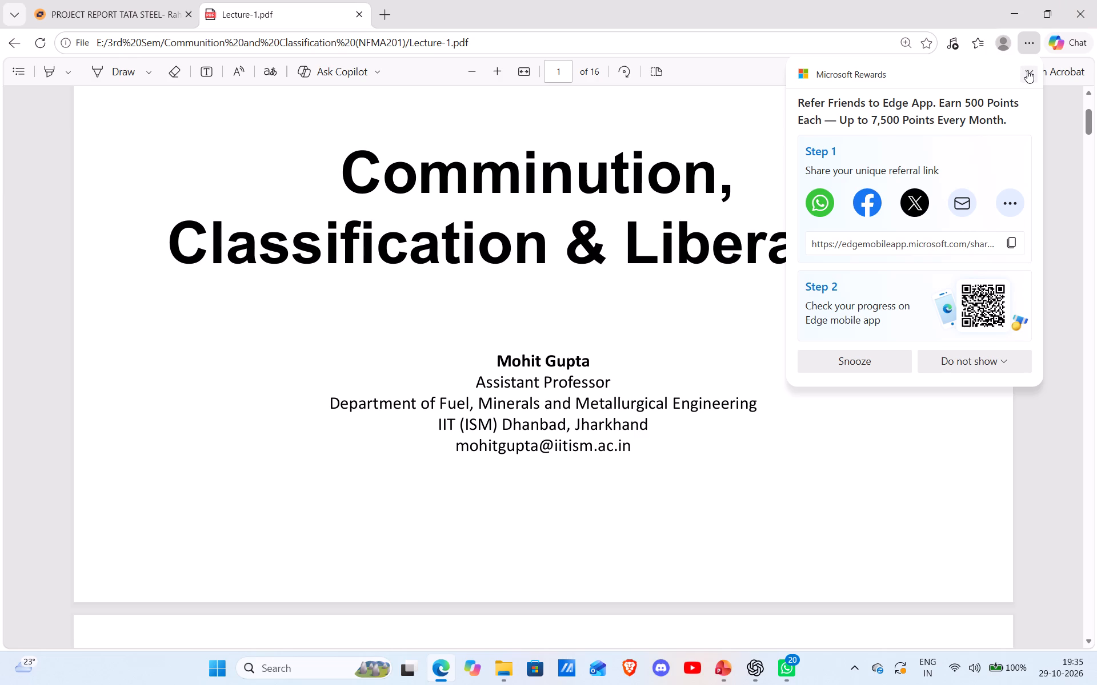
left_click(1027, 70)
scroll(690, 244, "up", 4)
scroll(690, 244, "down", 1)
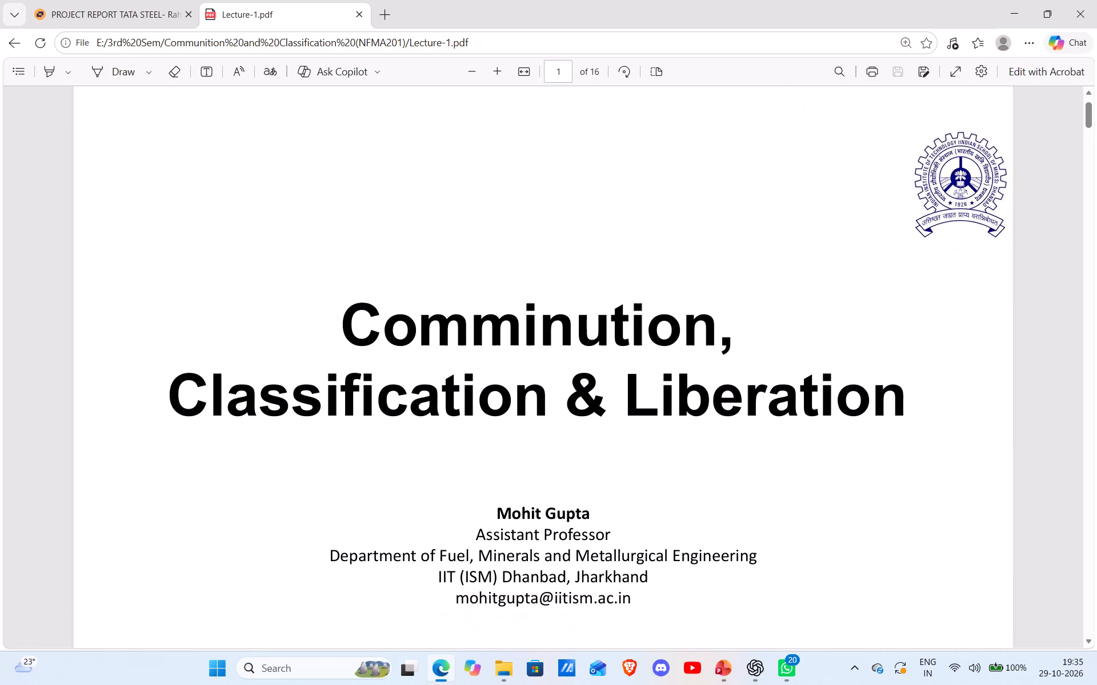
left_click(979, 186)
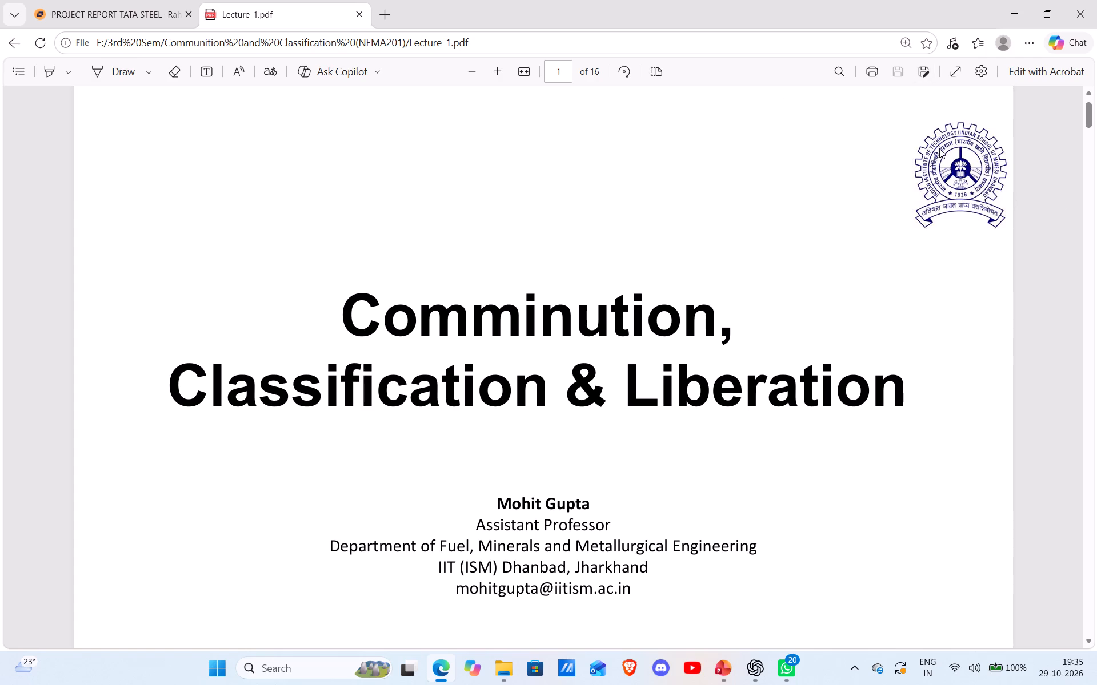
scroll(652, 211, "up", 2)
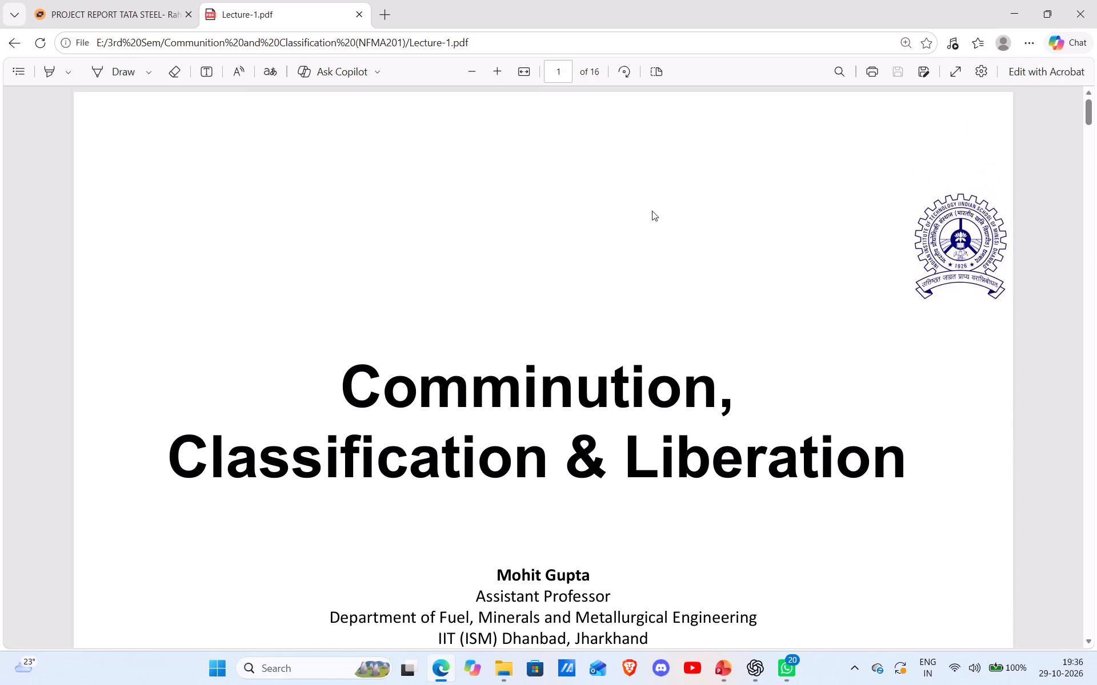
scroll(652, 211, "down", 1)
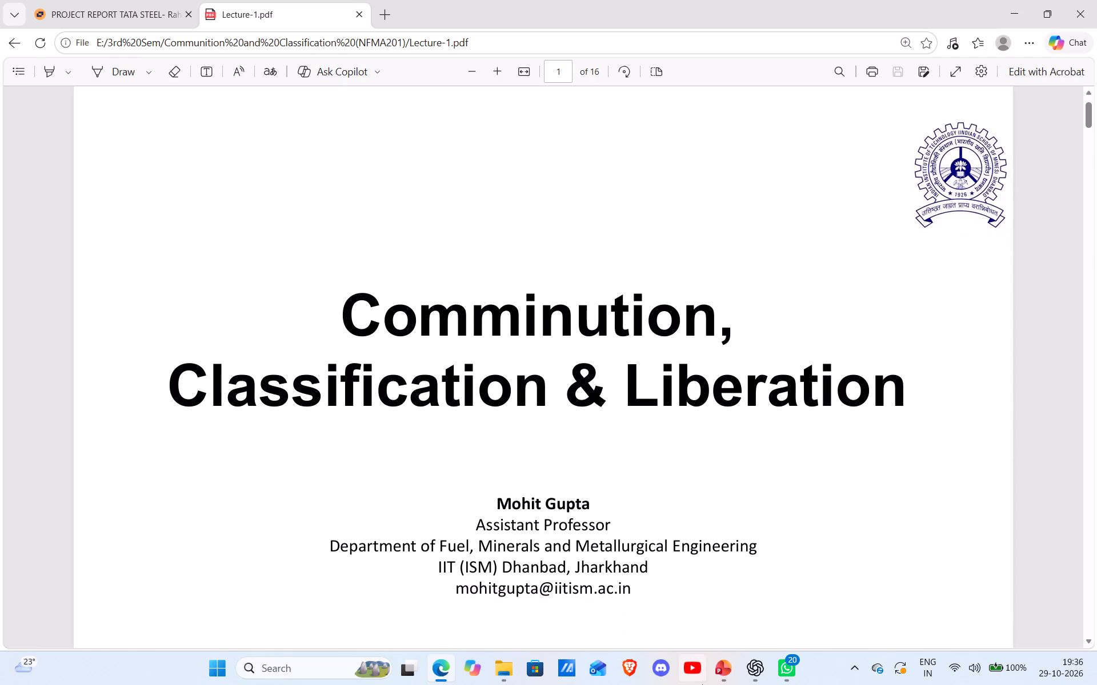
Return to the Jamadoba Coal Washery presentation in PowerPoint and check the flotation flowsheet on slide 7 and the blank slide 8.
left_click(729, 671)
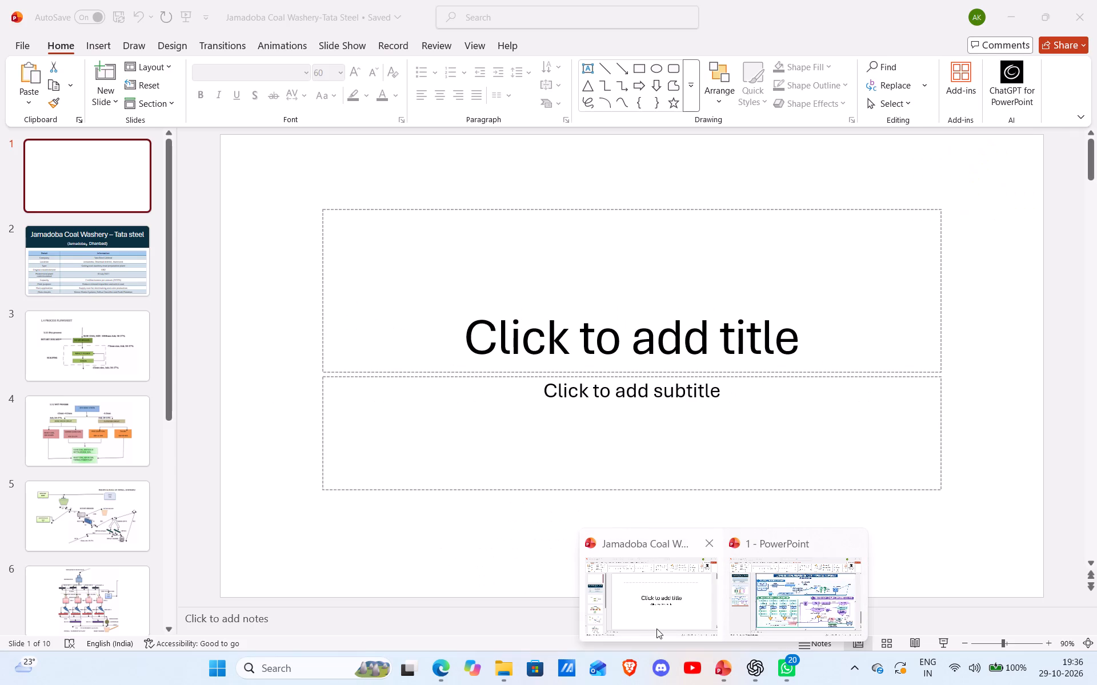
left_click(646, 589)
scroll(0, 431, "down", 10)
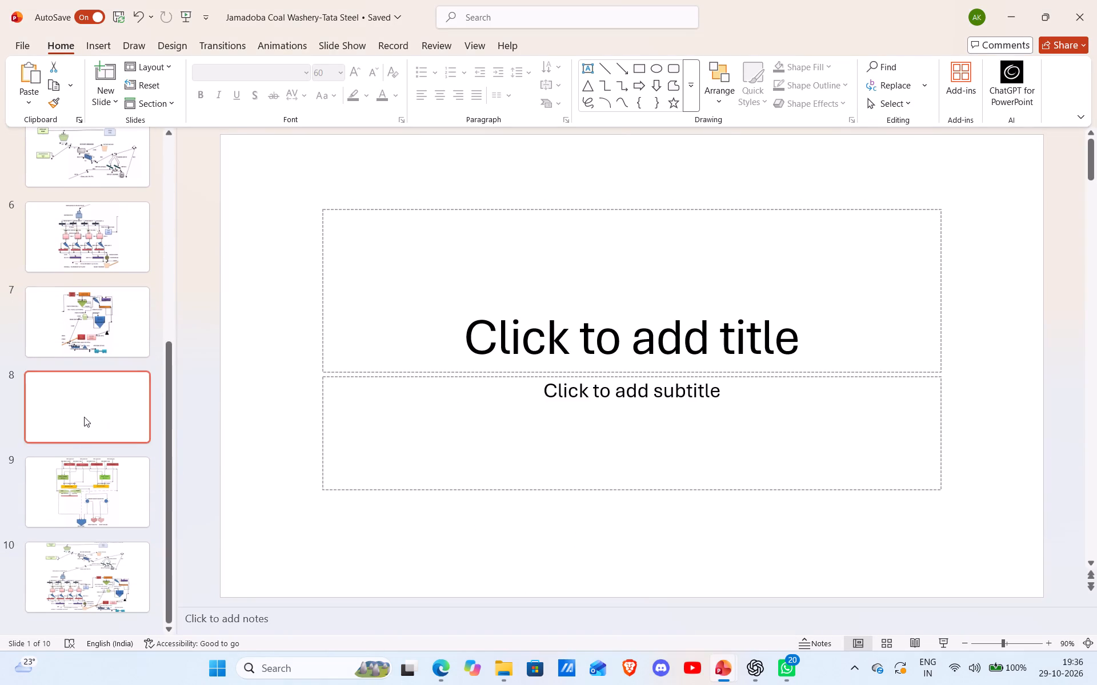
left_click(84, 417)
scroll(49, 378, "up", 4)
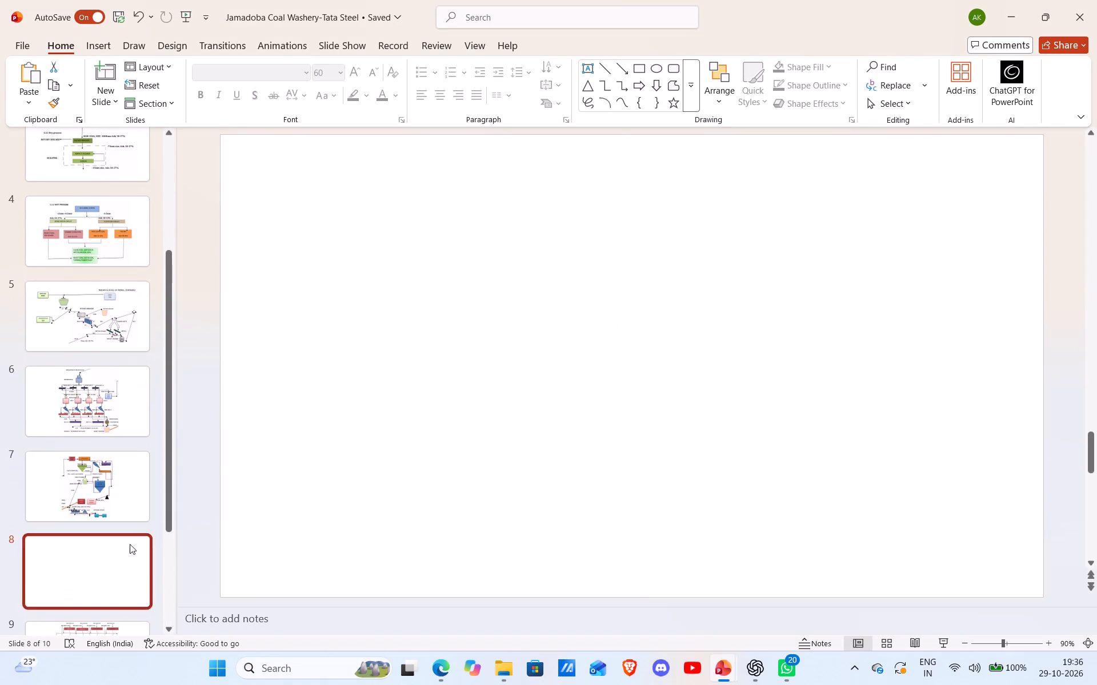
left_click(110, 497)
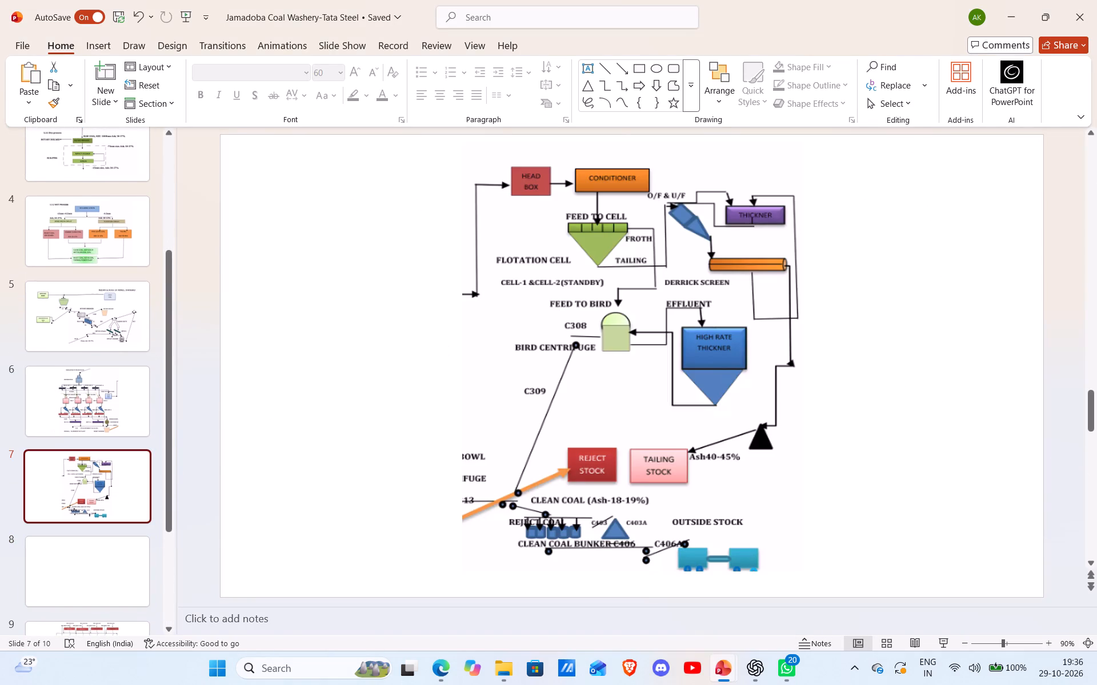
left_click(65, 561)
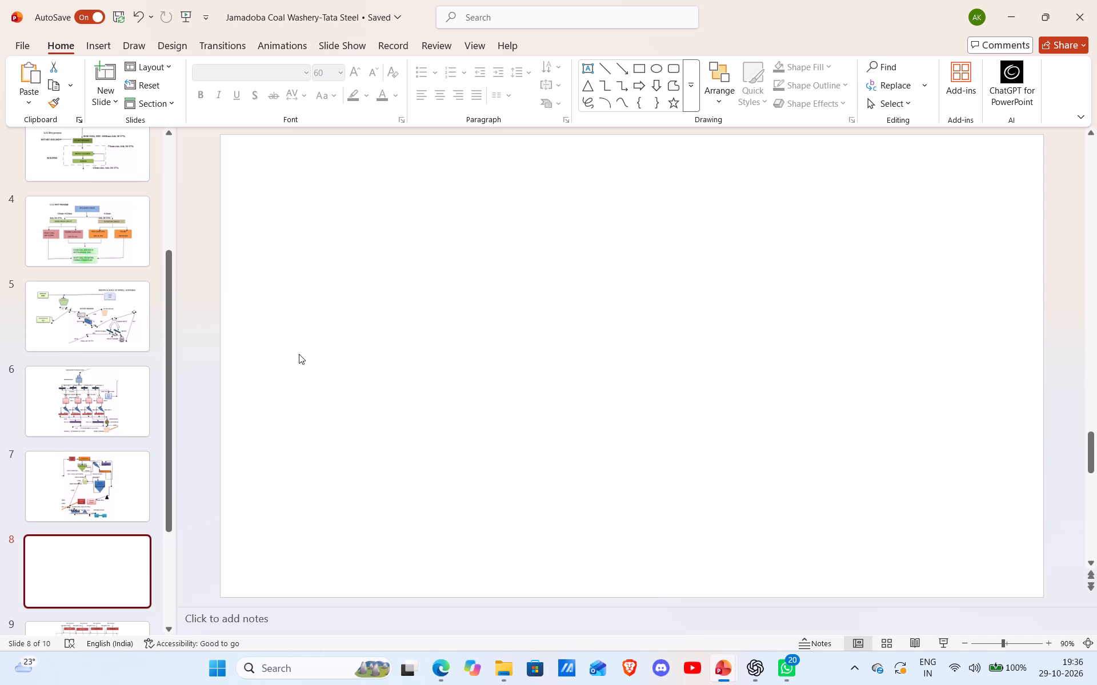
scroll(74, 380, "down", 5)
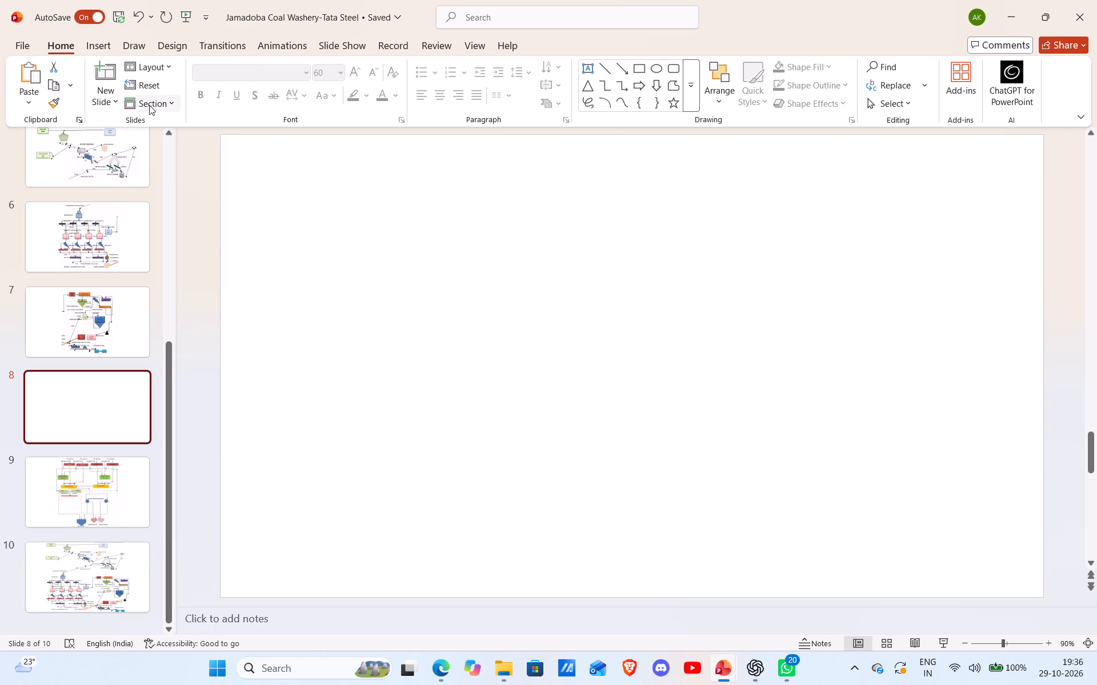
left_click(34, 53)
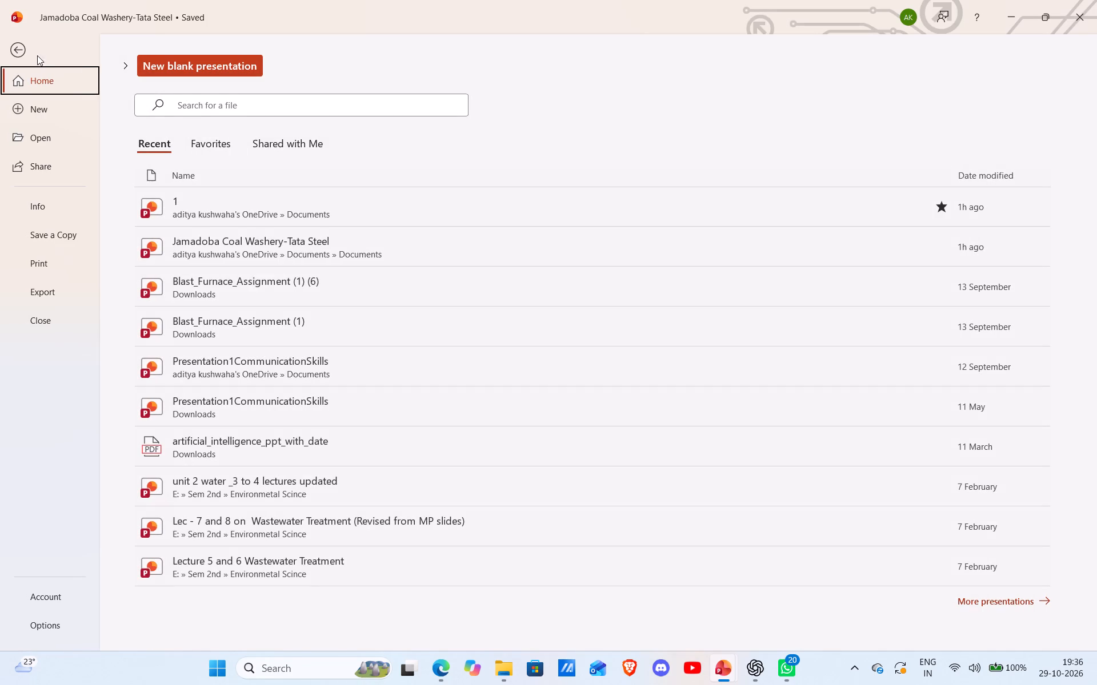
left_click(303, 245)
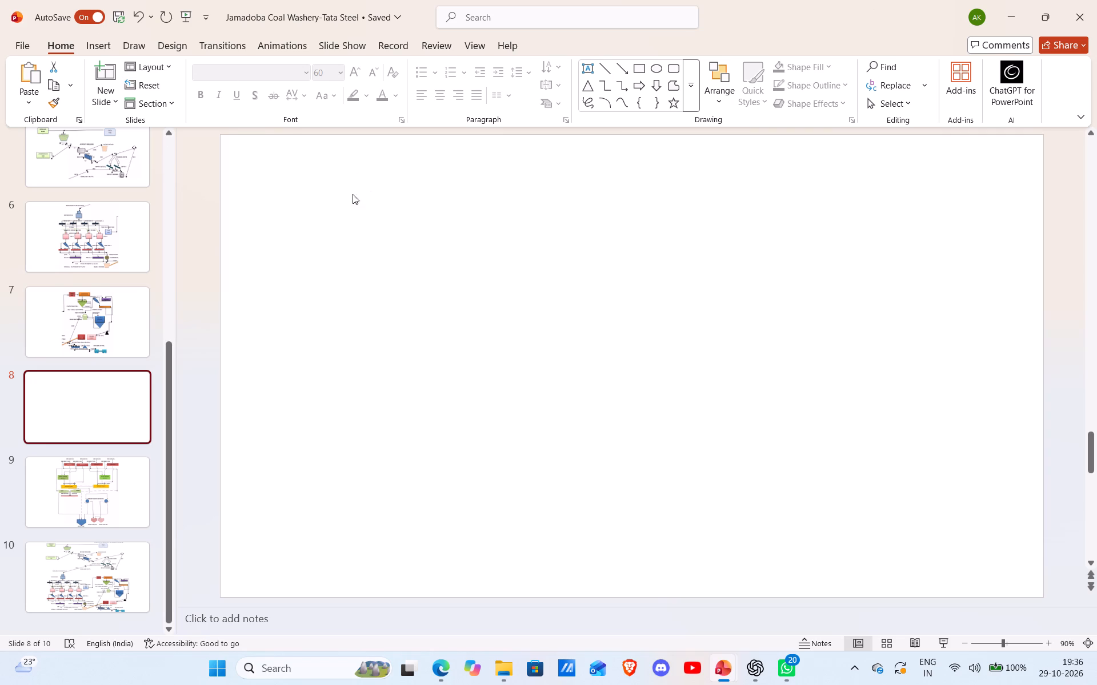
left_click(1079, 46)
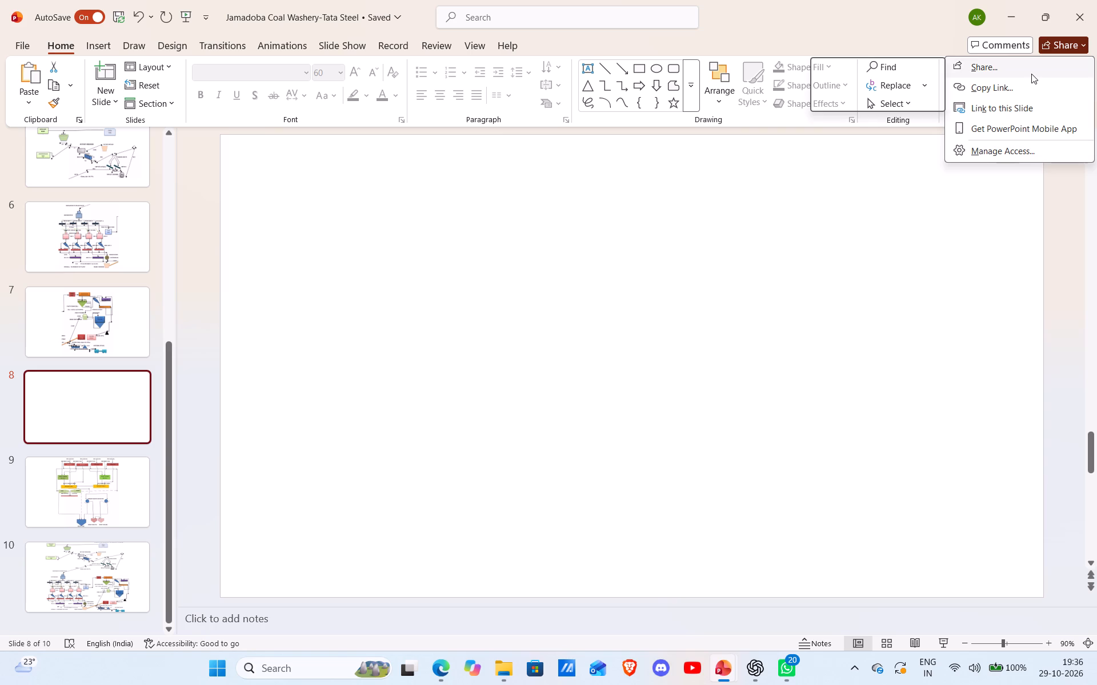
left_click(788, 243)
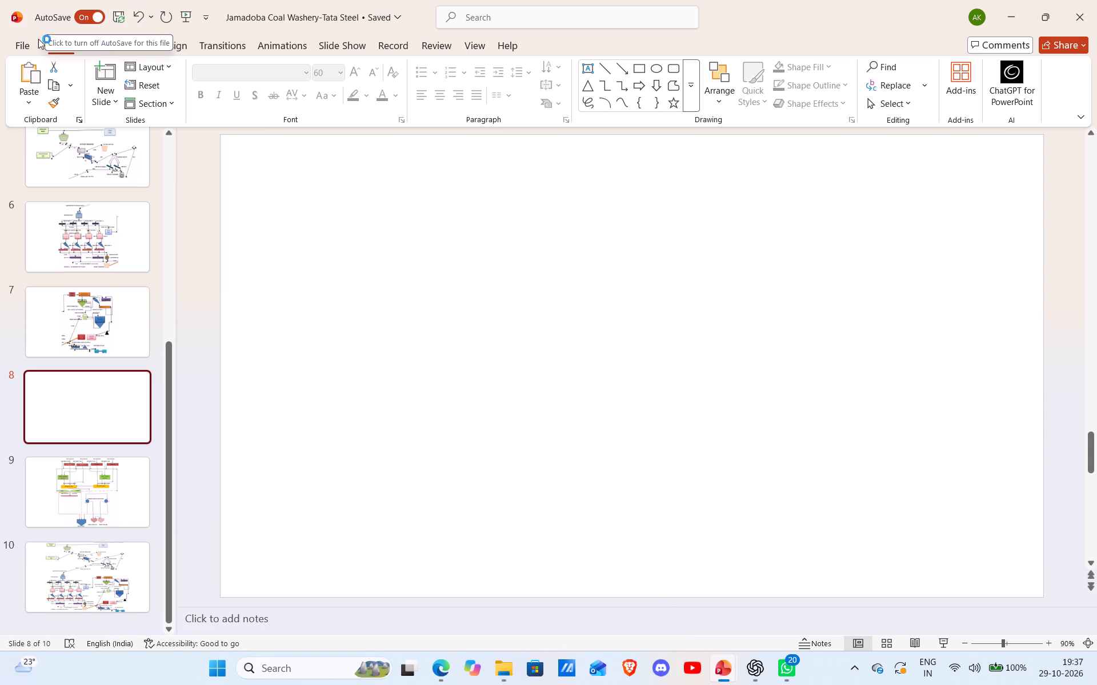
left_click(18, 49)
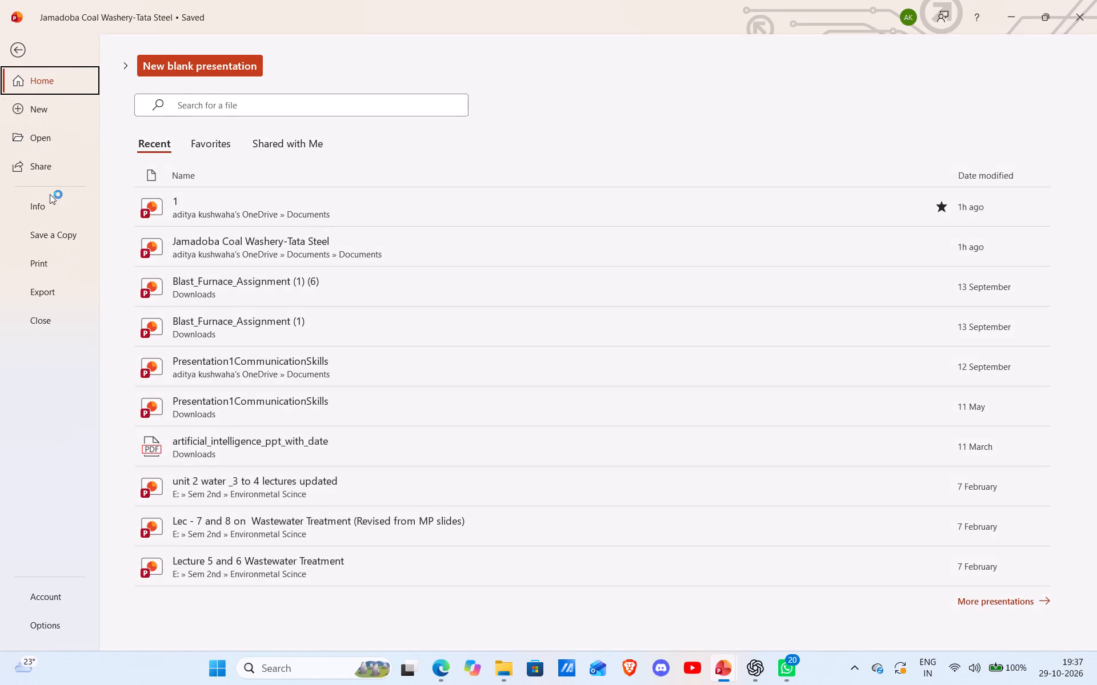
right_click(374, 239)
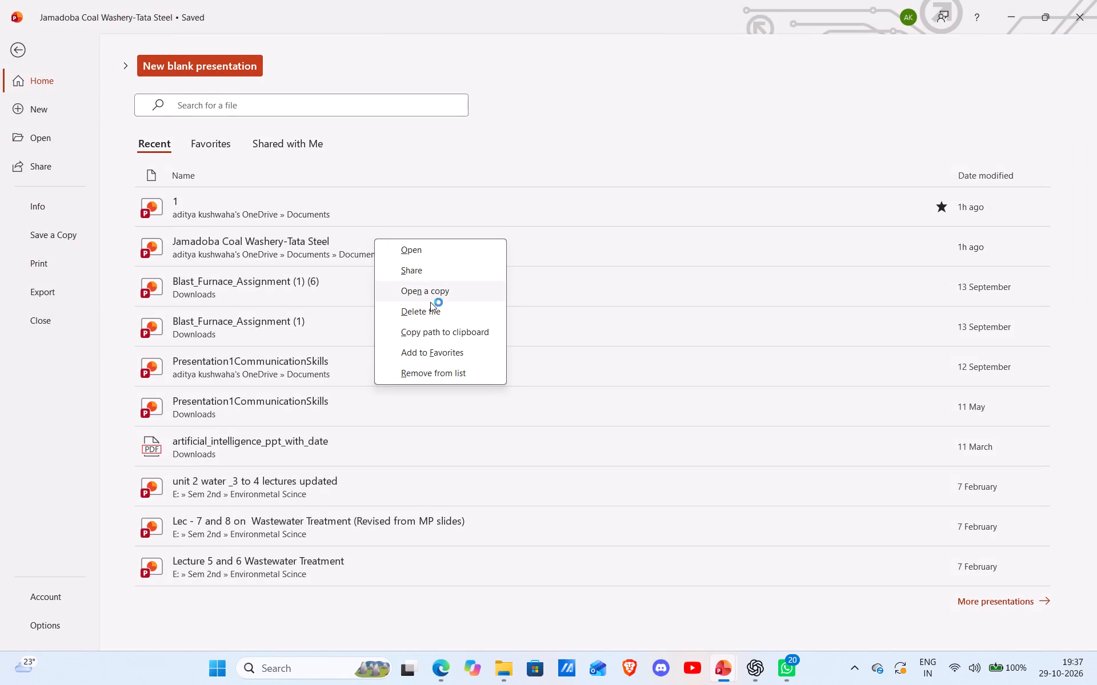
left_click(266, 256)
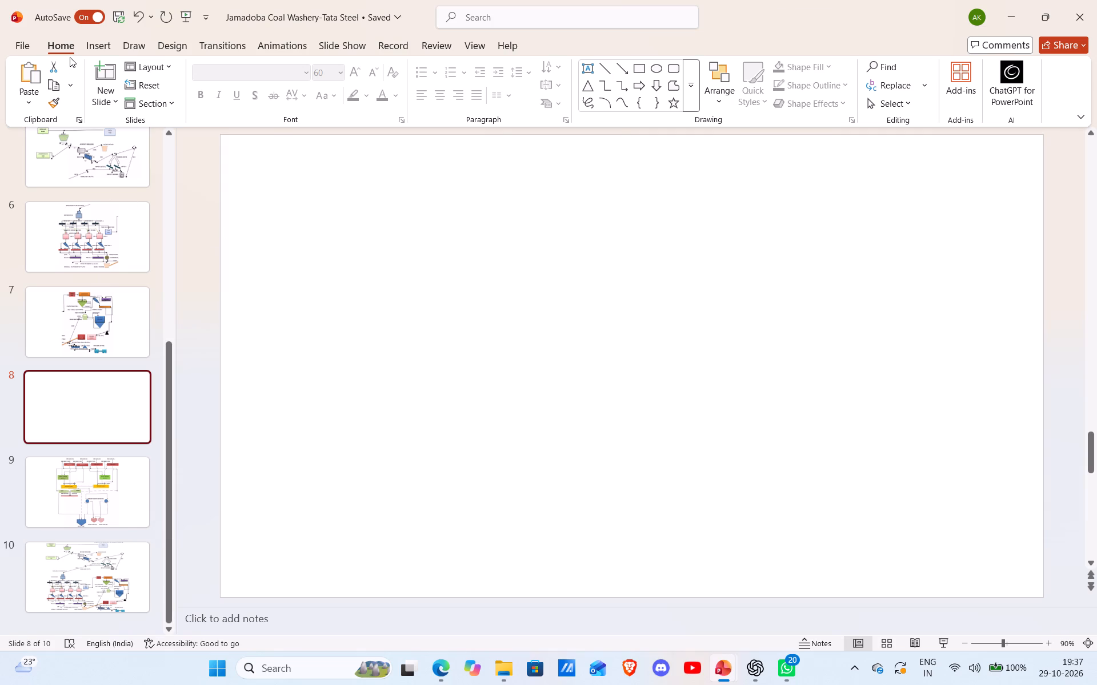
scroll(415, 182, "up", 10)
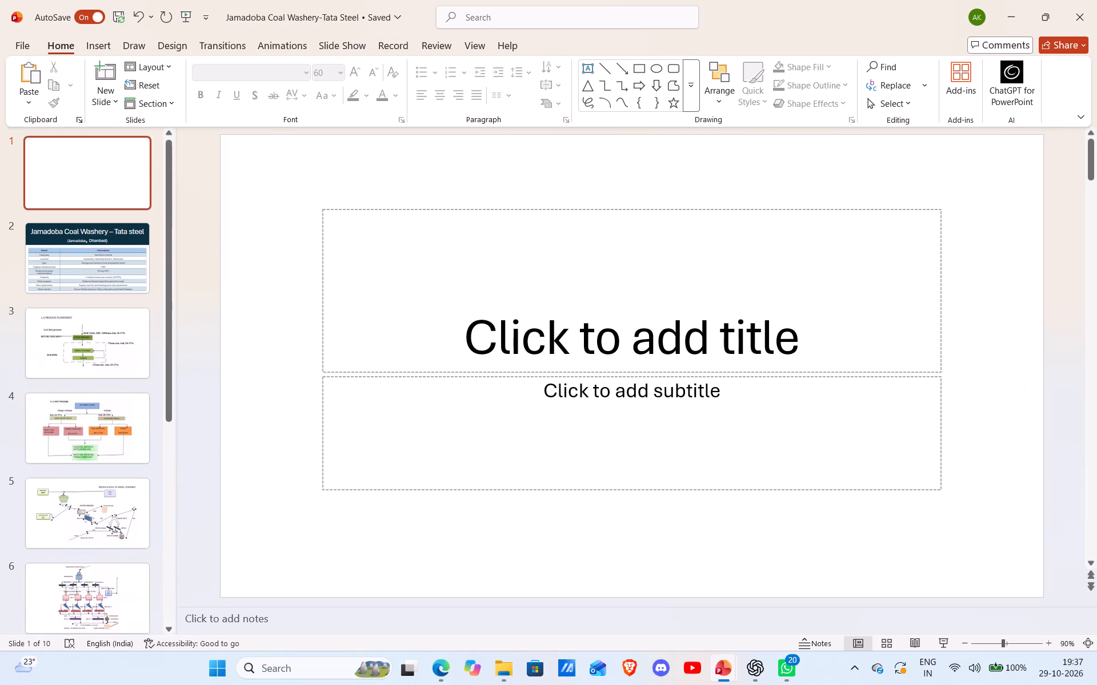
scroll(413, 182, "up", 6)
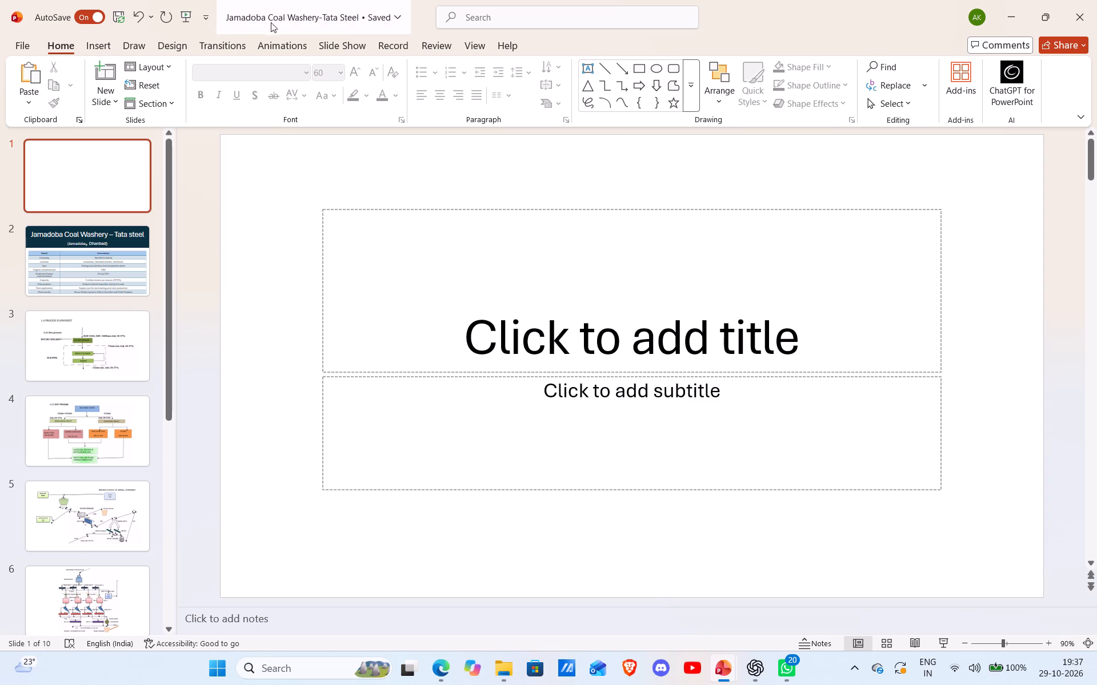
Remove the Save command from the Quick Access Toolbar.
left_click(201, 21)
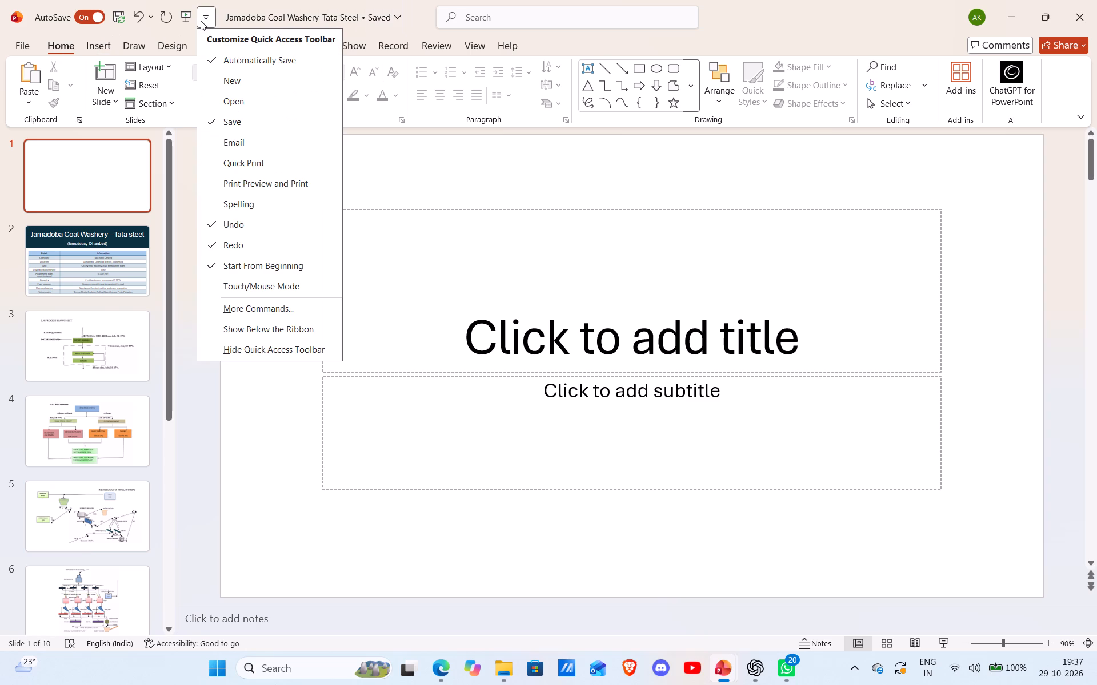
left_click(245, 120)
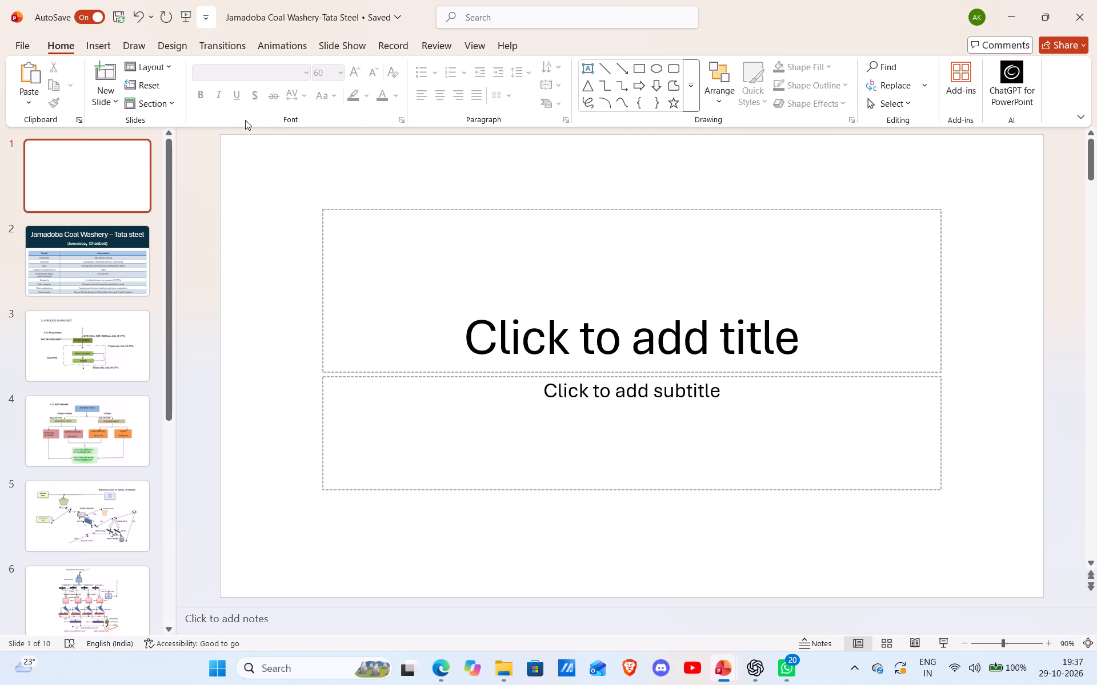
left_click(185, 12)
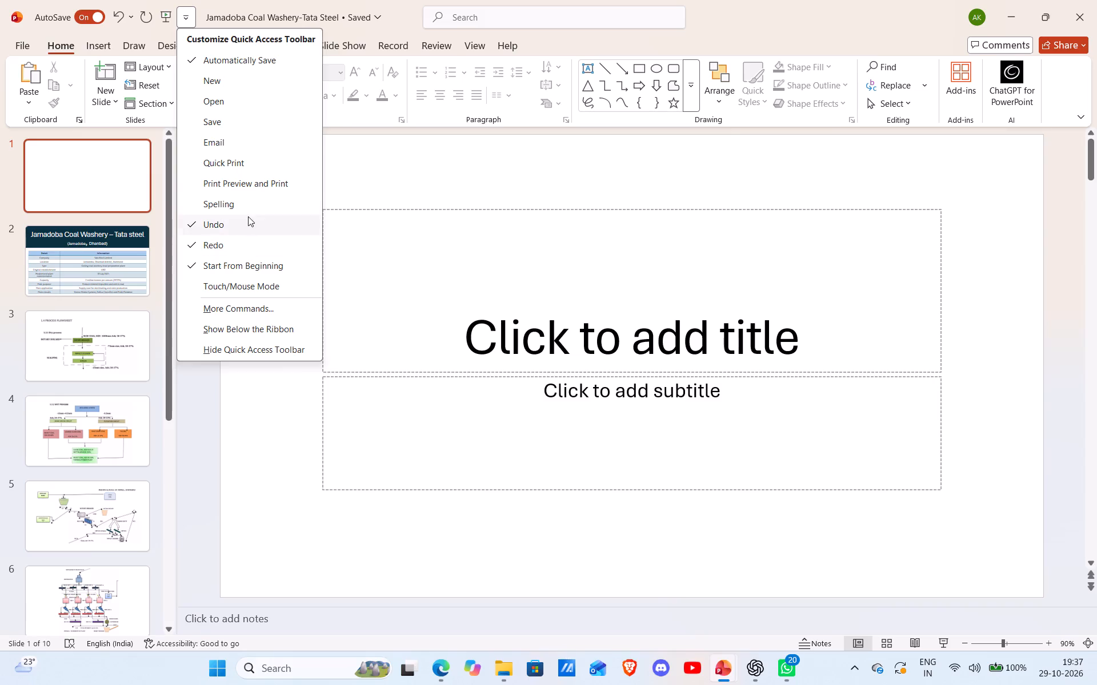
left_click(248, 379)
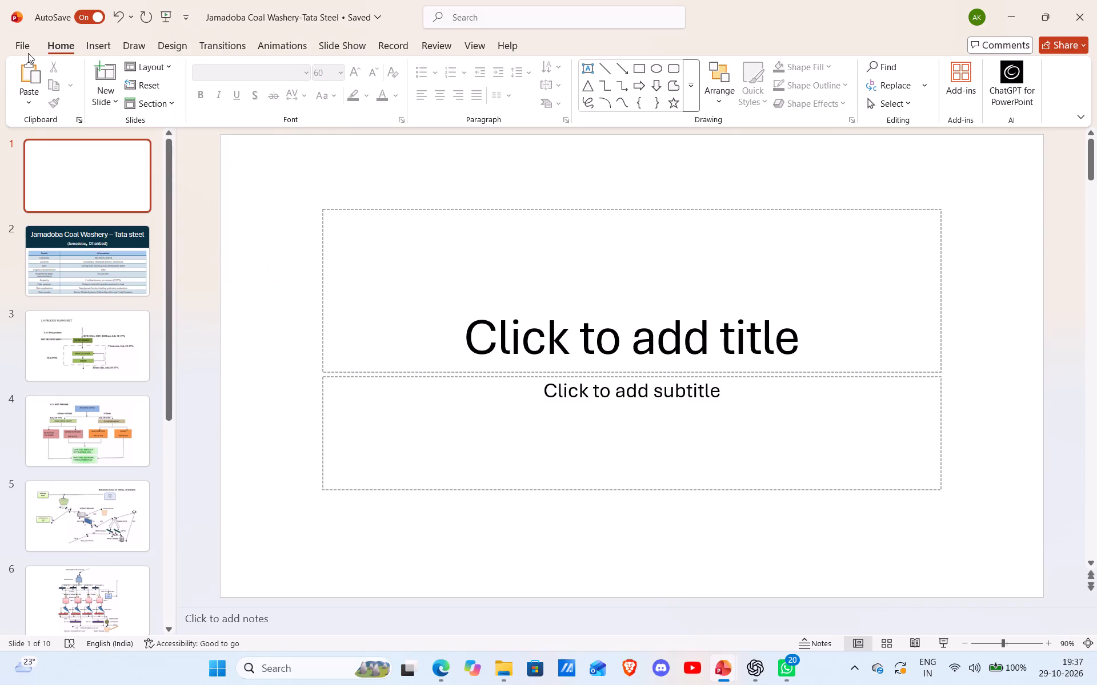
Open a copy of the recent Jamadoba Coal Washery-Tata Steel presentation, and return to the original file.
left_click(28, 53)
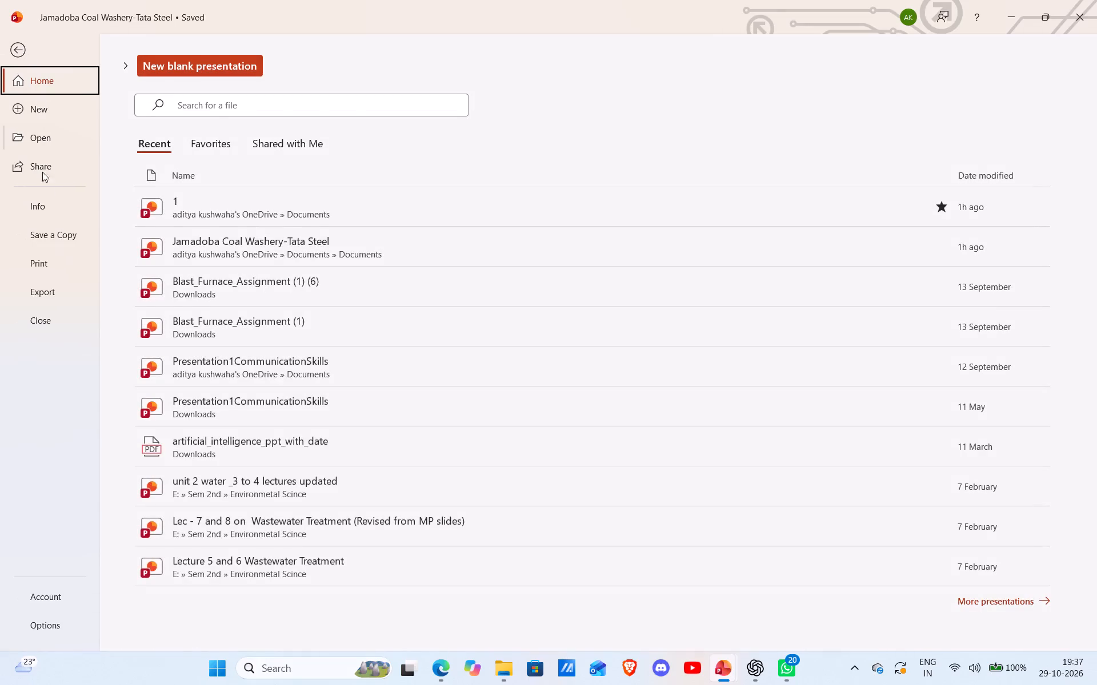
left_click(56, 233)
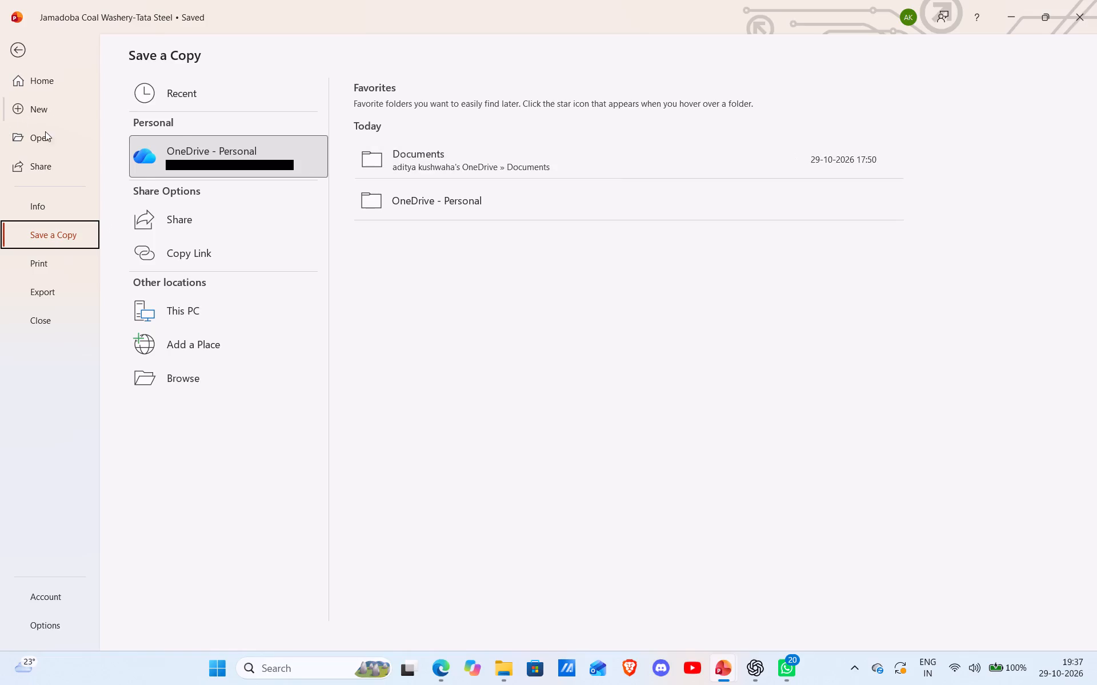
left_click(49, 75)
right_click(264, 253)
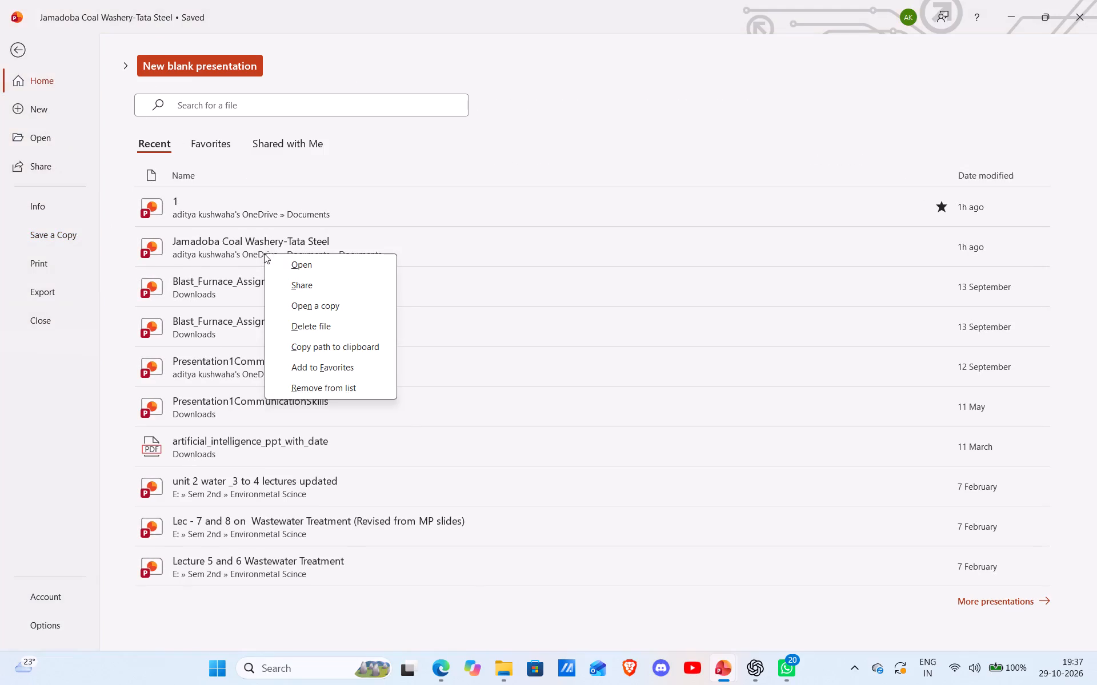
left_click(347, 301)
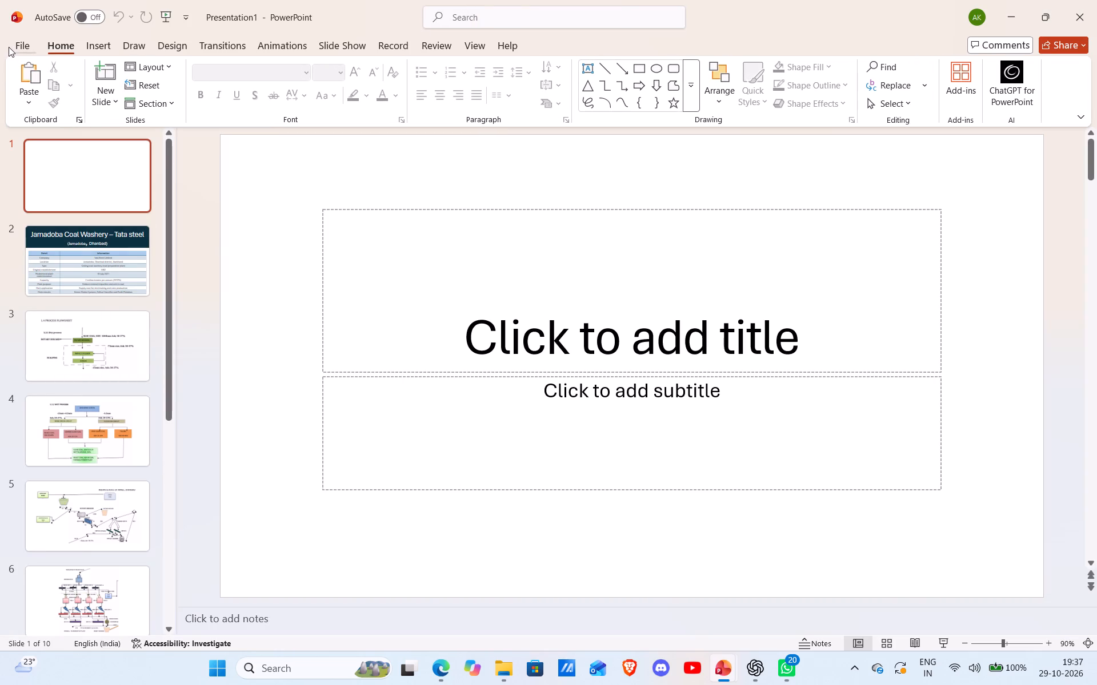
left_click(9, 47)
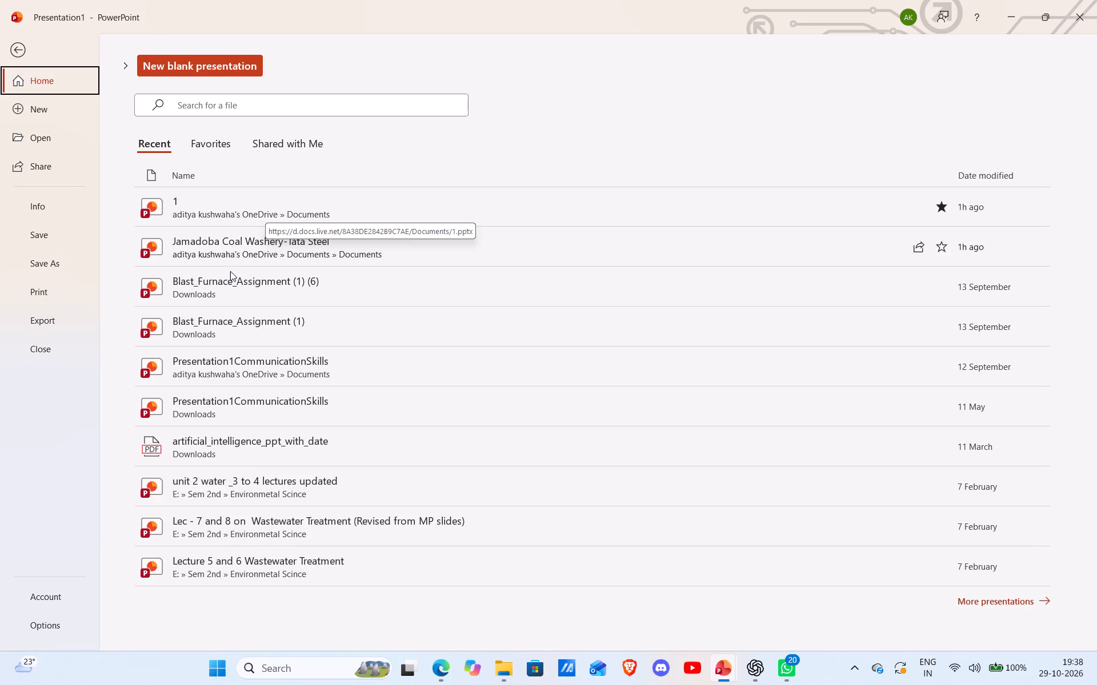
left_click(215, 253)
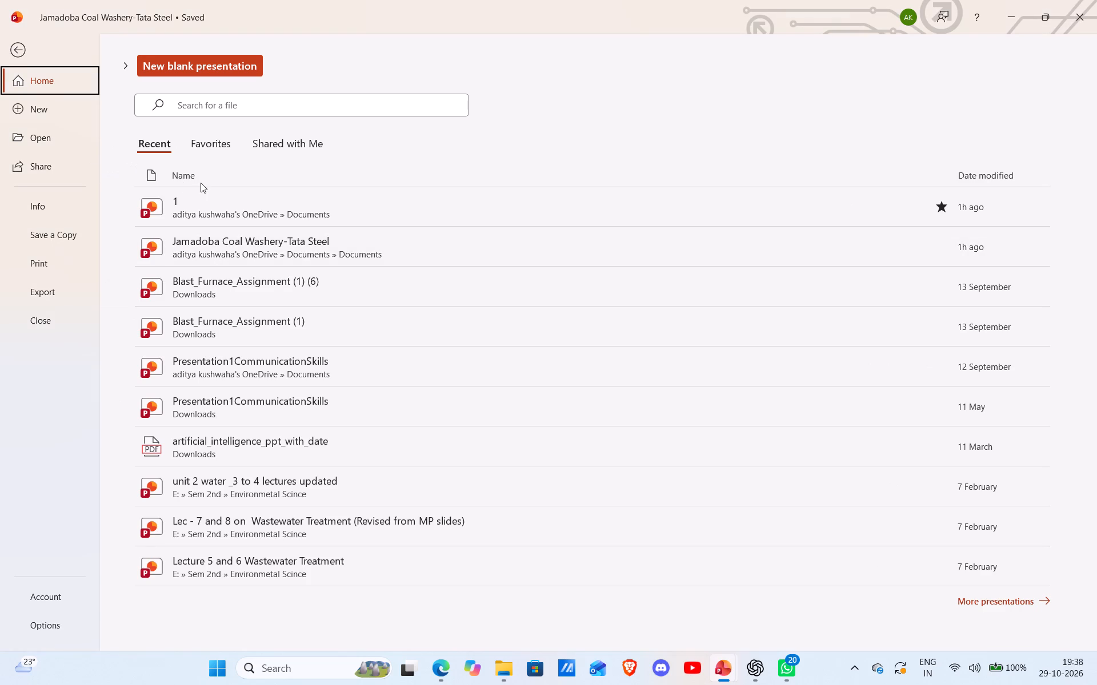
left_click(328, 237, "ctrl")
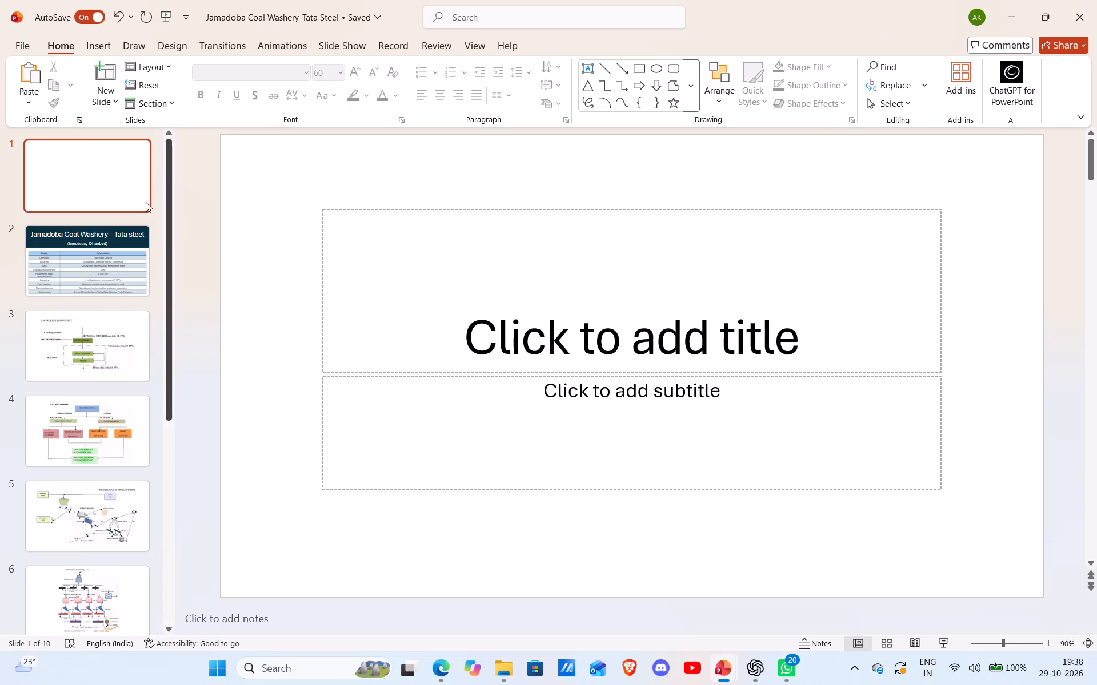
Save a copy of the Jamadoba Coal Washery-Tata Steel presentation to the Downloads folder as a PowerPoint Presentation.
left_click(24, 48)
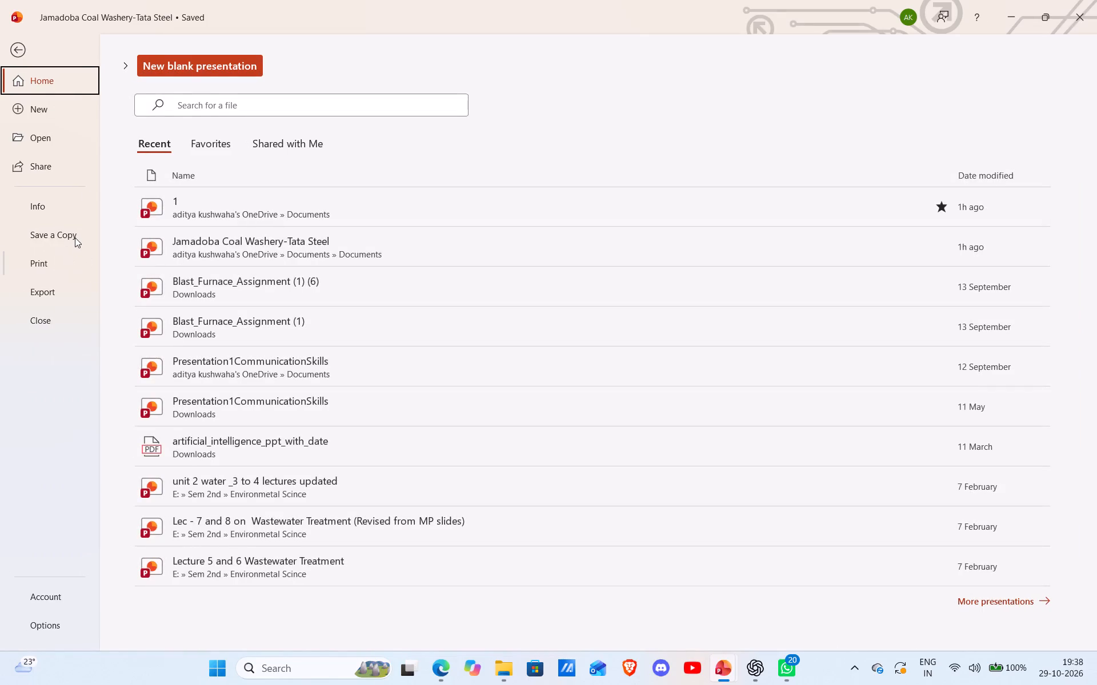
left_click(75, 237)
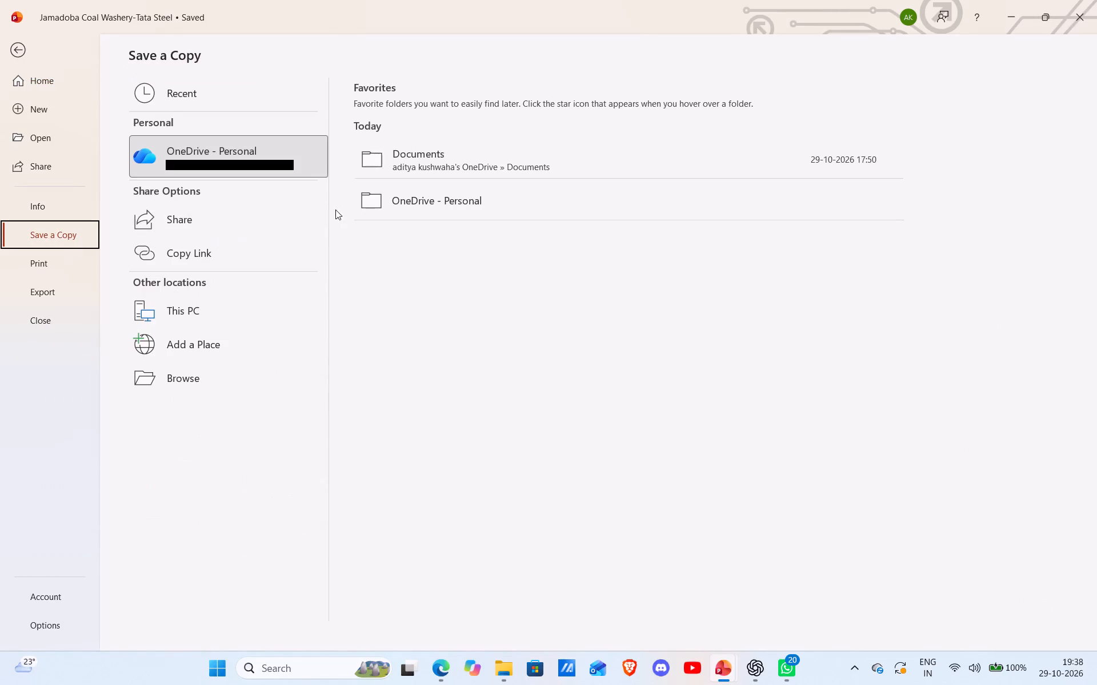
double_click(497, 152)
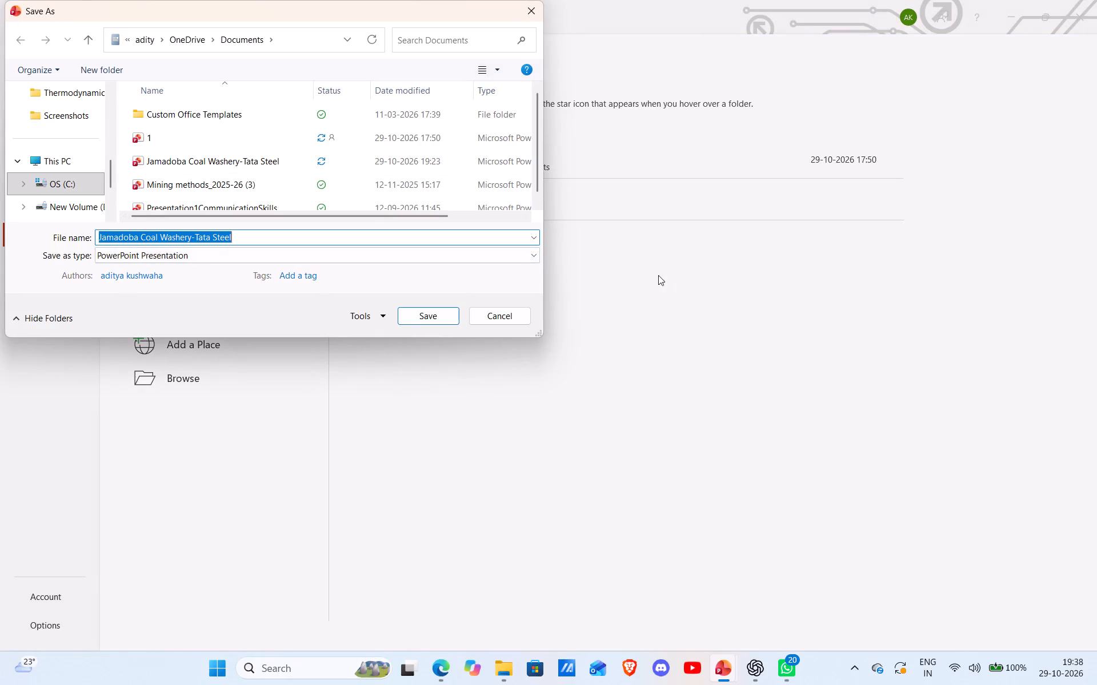
scroll(81, 150, "up", 3)
double_click(66, 134)
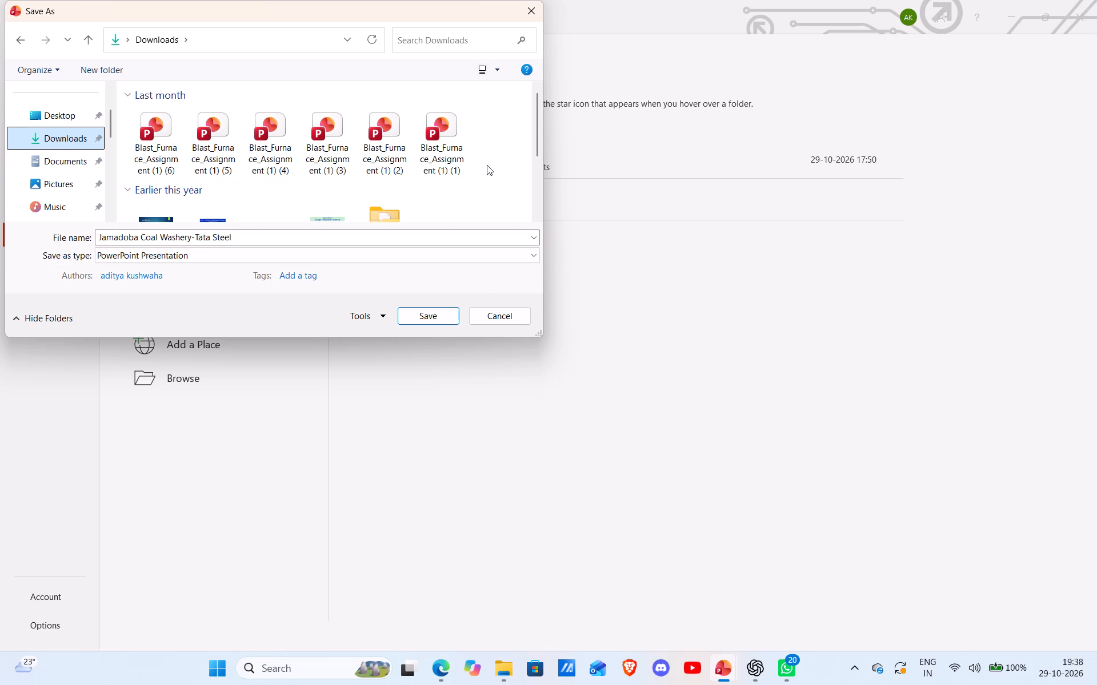
scroll(480, 167, "down", 2)
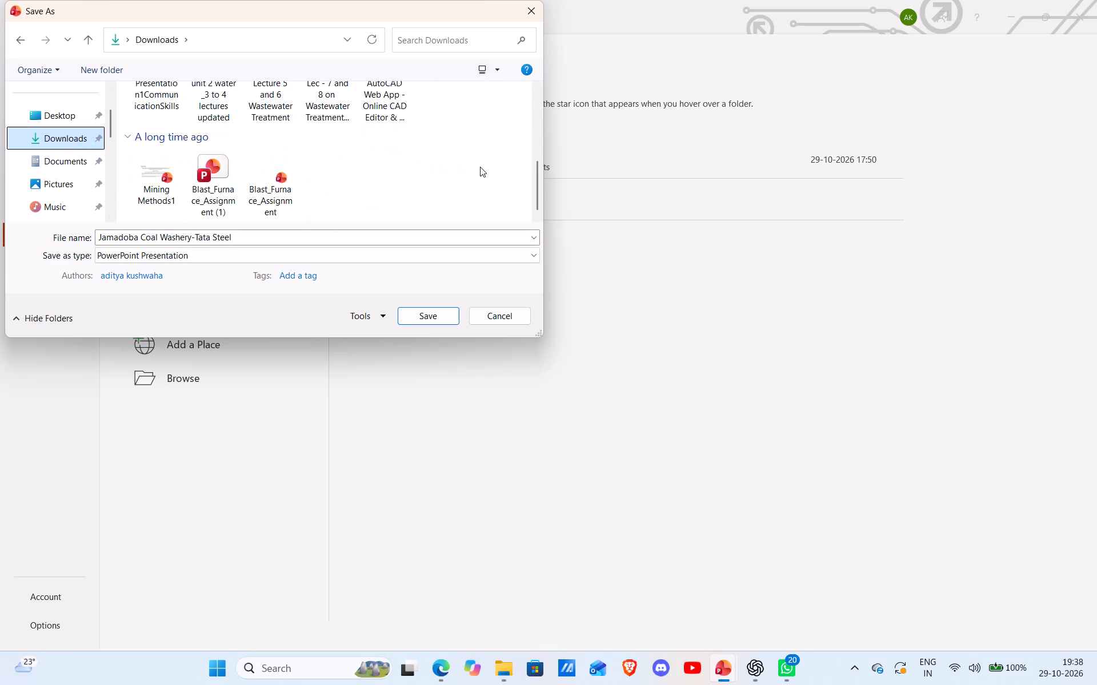
scroll(63, 152, "up", 3)
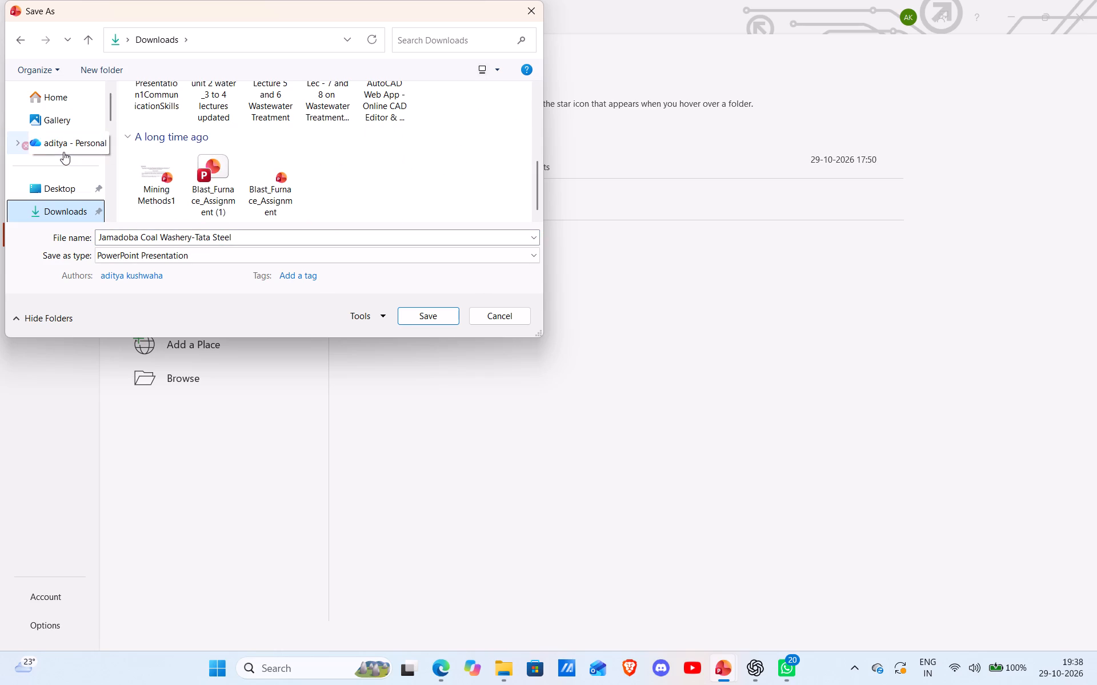
left_click(417, 314)
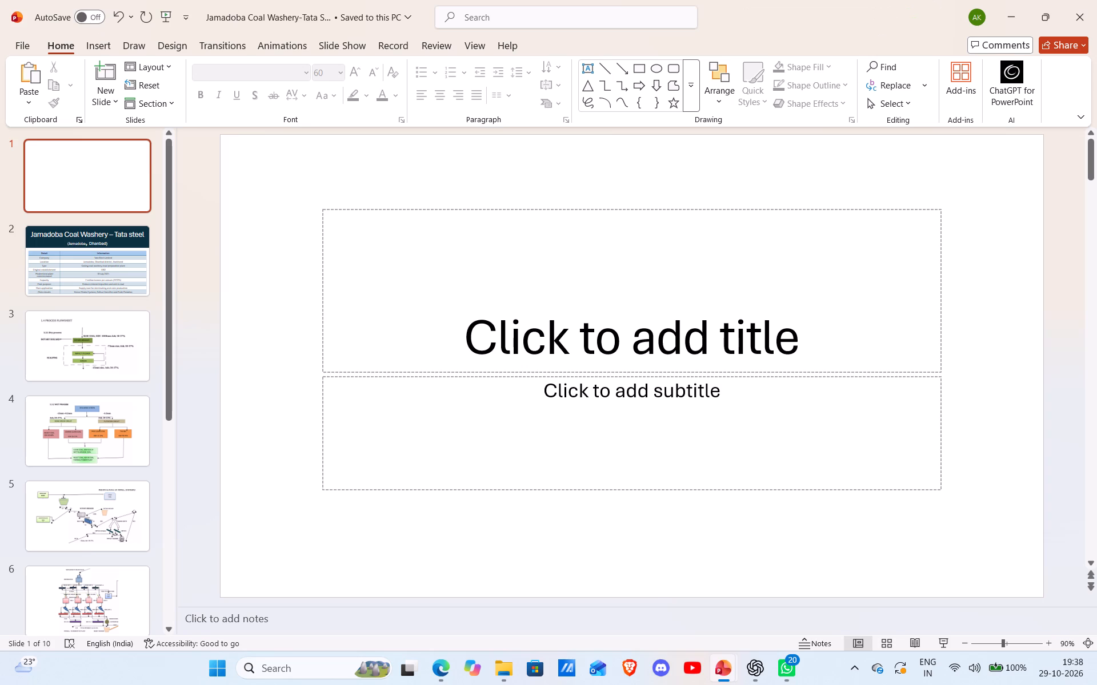
Save the Downloads copy of the Jamadoba Coal Washery-Tata Steel presentation.
left_click(17, 50)
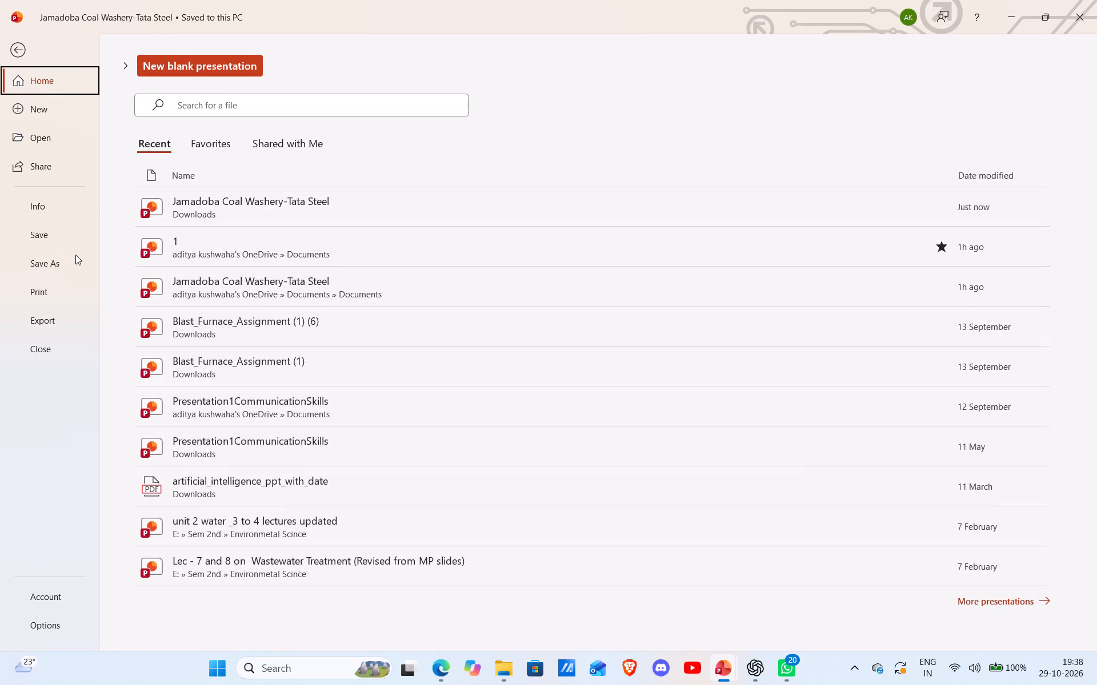
left_click(73, 231)
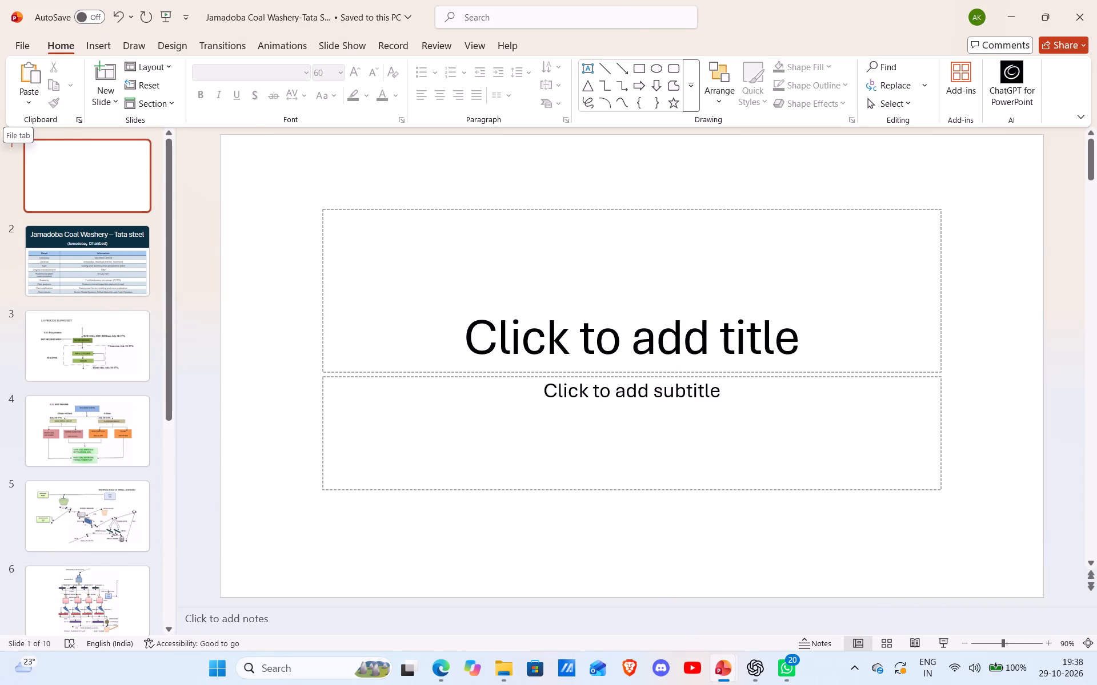
left_click(13, 42)
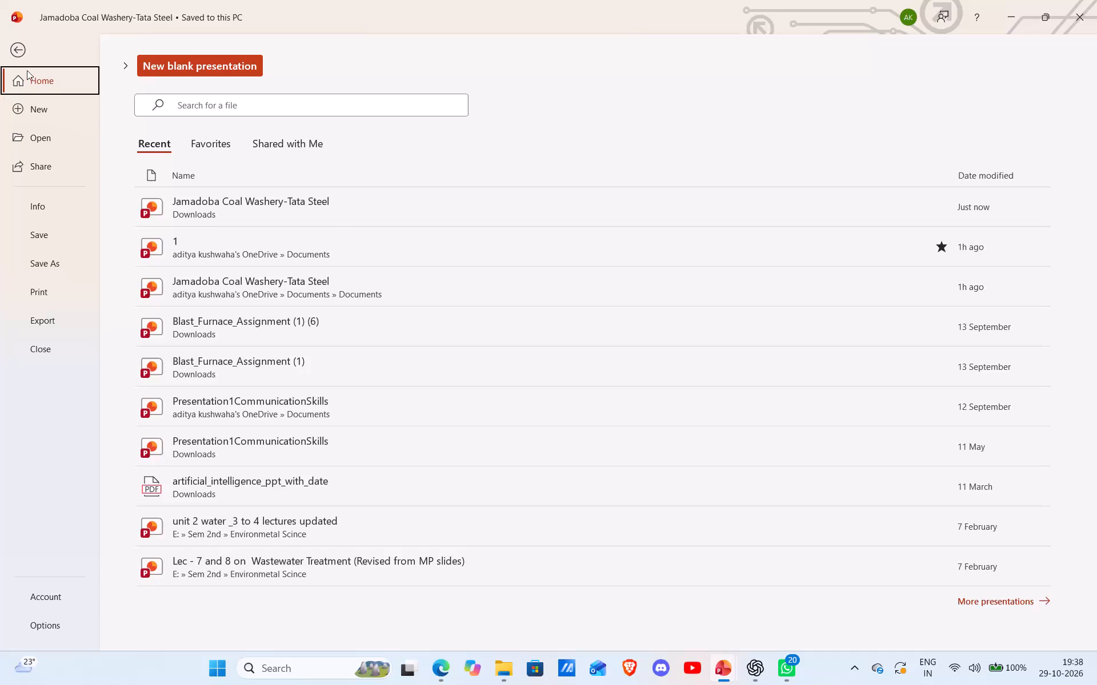
left_click(47, 231)
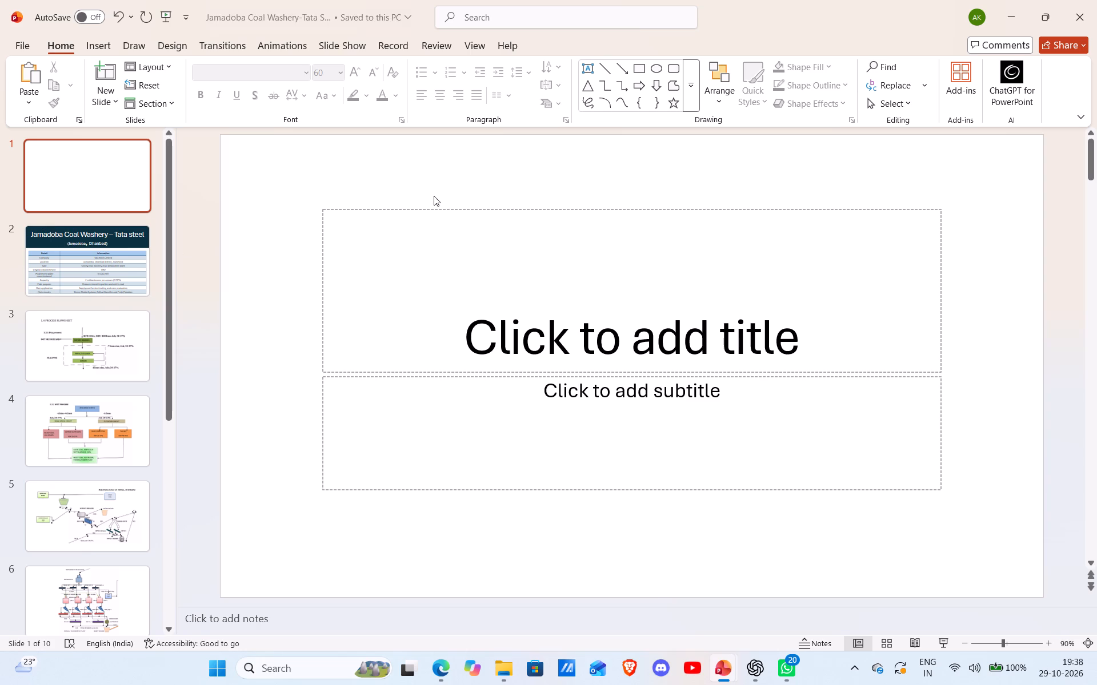
Open the recent presentation named 1 from the OneDrive Documents folder.
left_click(19, 45)
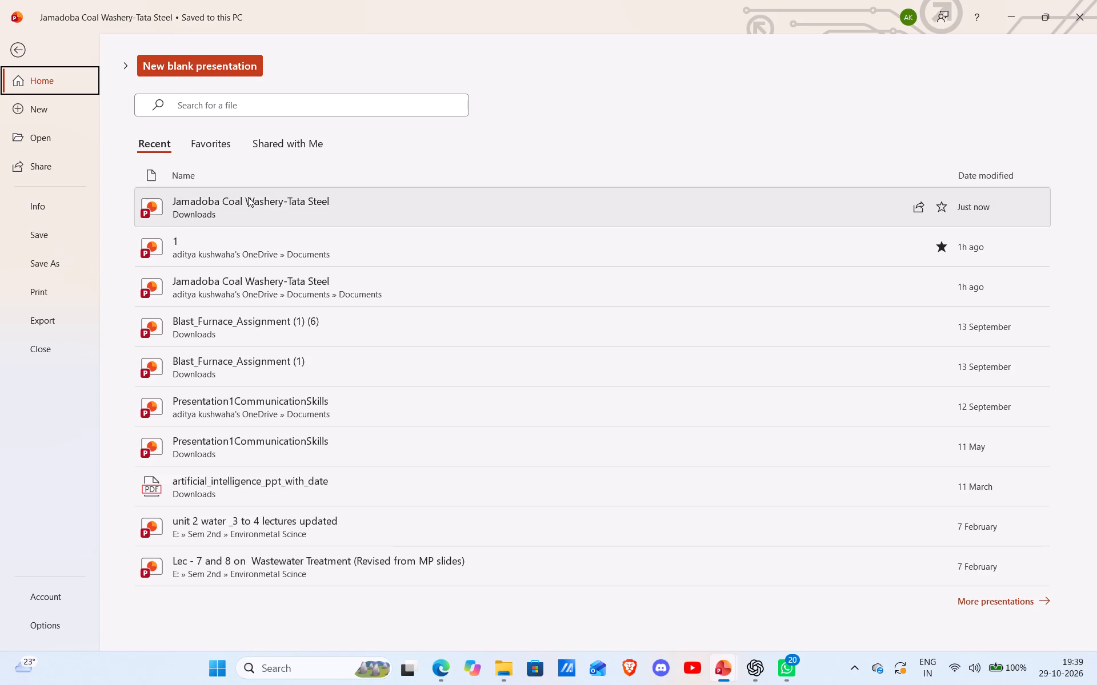
left_click_drag(410, 228, 344, 219)
left_click_drag(315, 223, 308, 227)
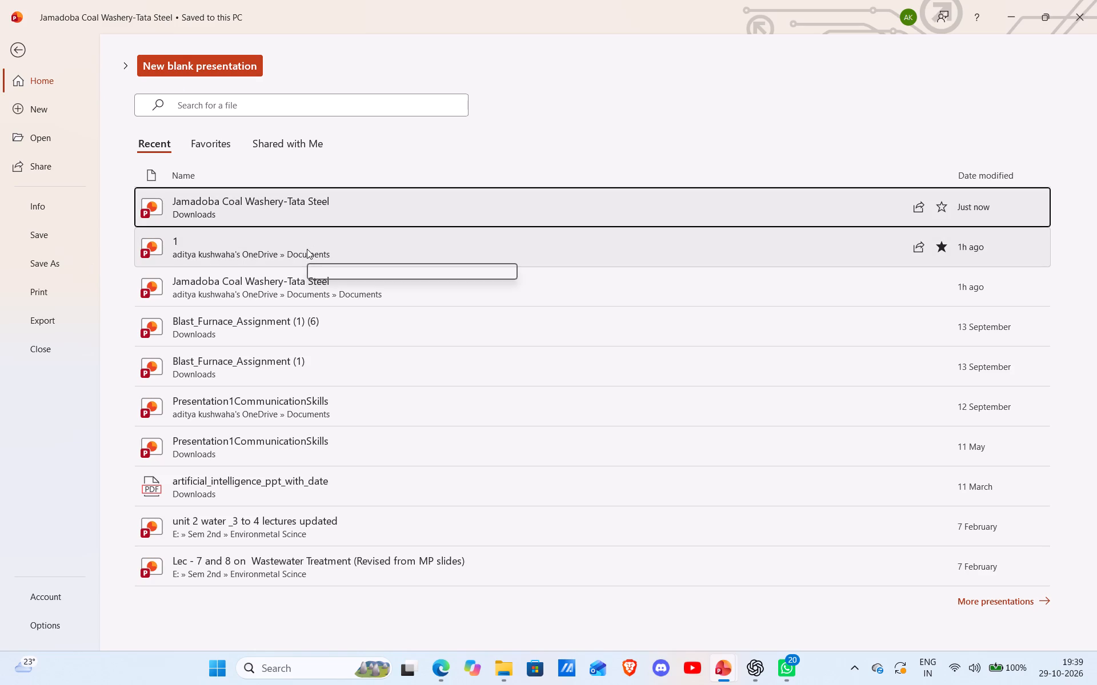
left_click(306, 249)
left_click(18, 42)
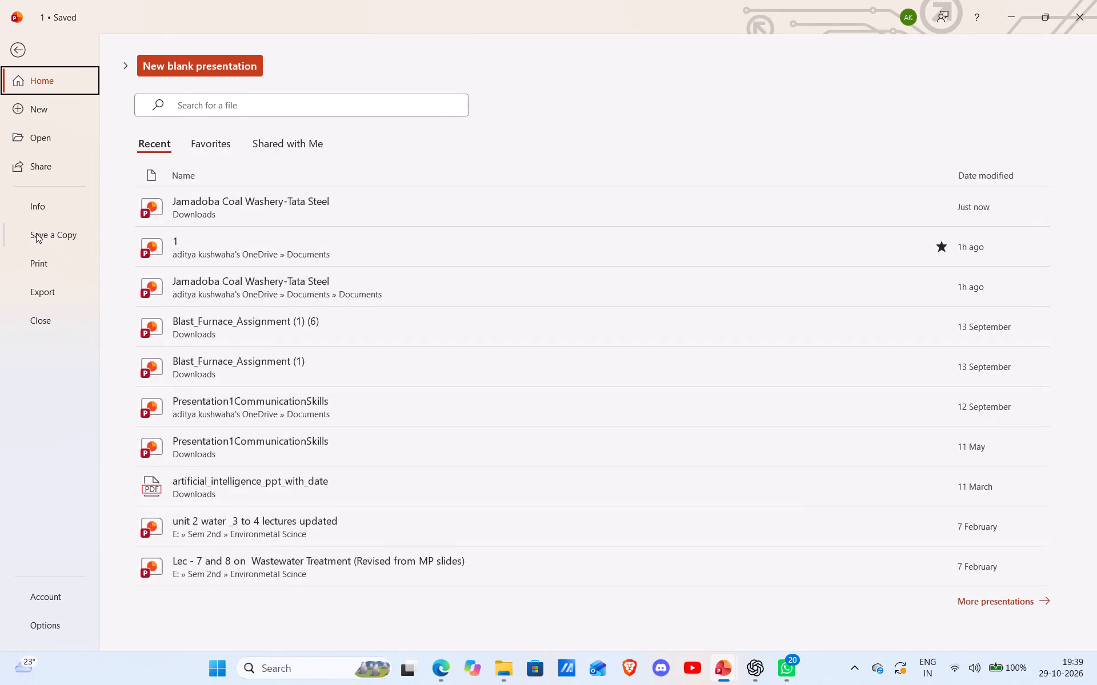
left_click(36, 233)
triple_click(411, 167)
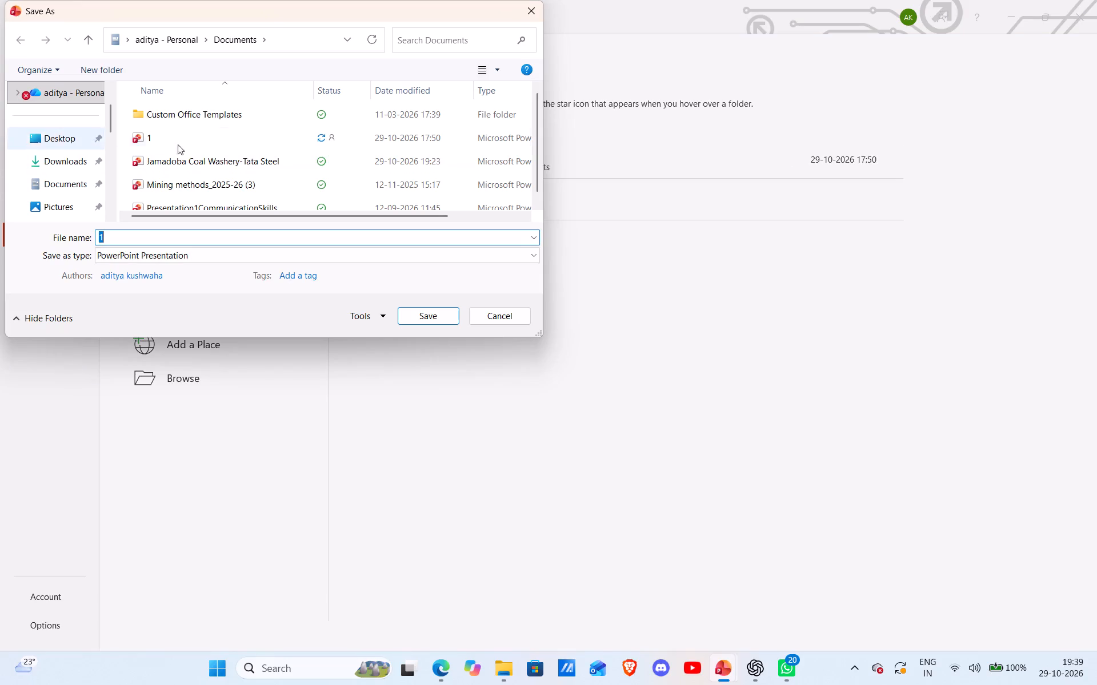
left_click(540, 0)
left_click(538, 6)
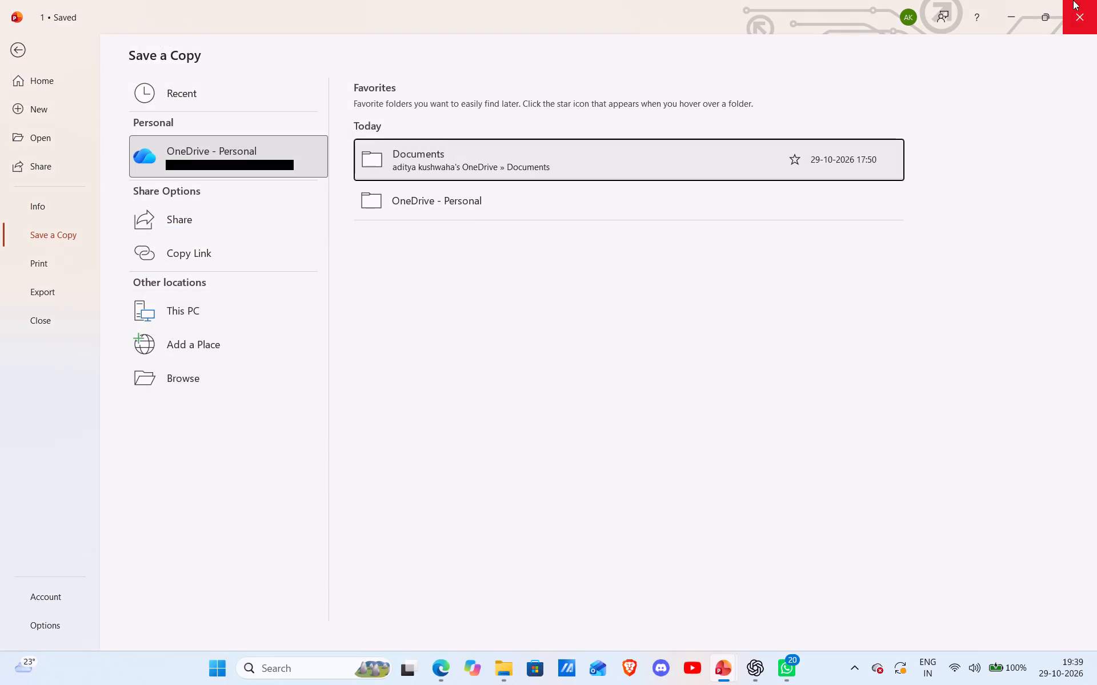
In File Explorer, copy the Jamadoba Coal Washery-Tata Steel presentation file from the Downloads folder.
left_click(496, 662)
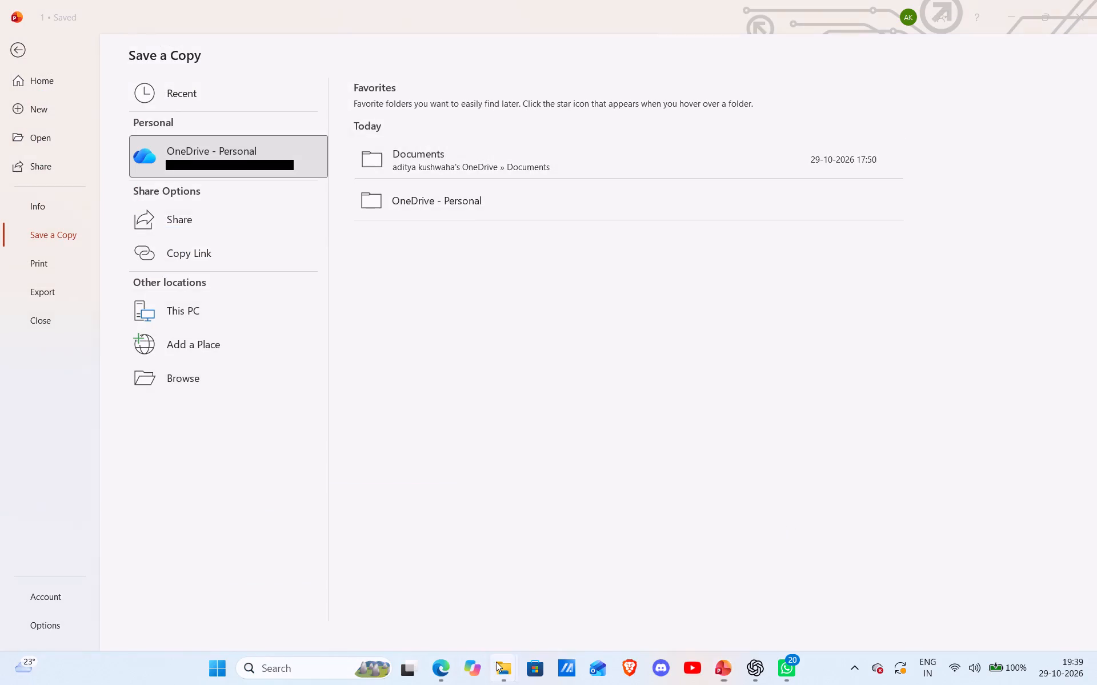
left_click(569, 597)
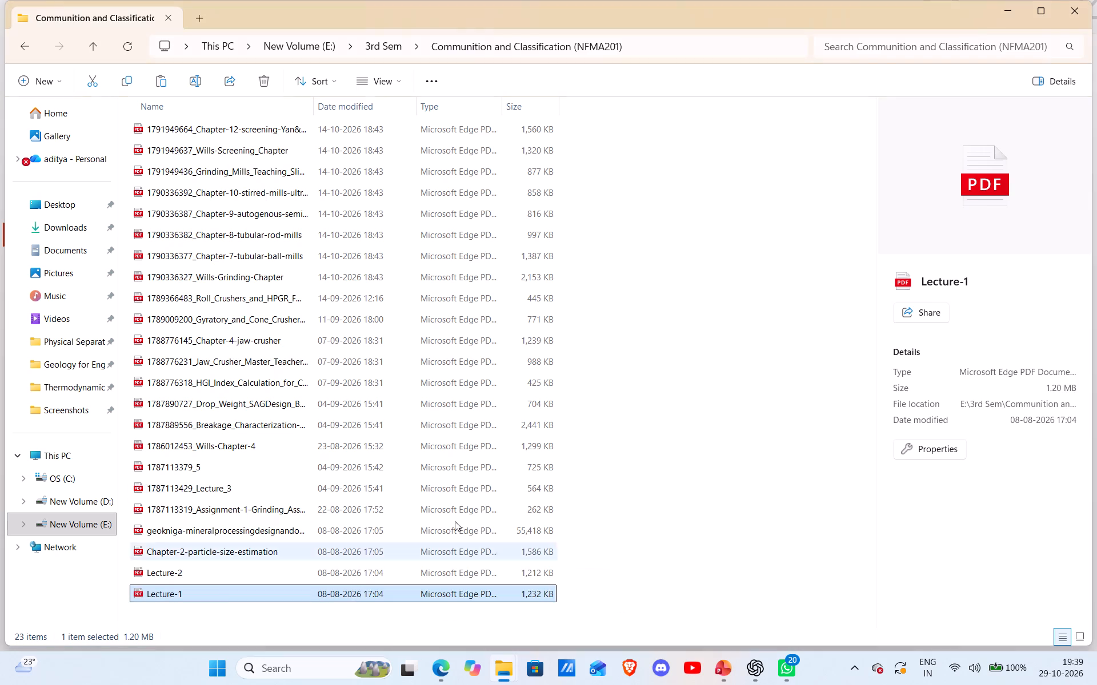
left_click(55, 223)
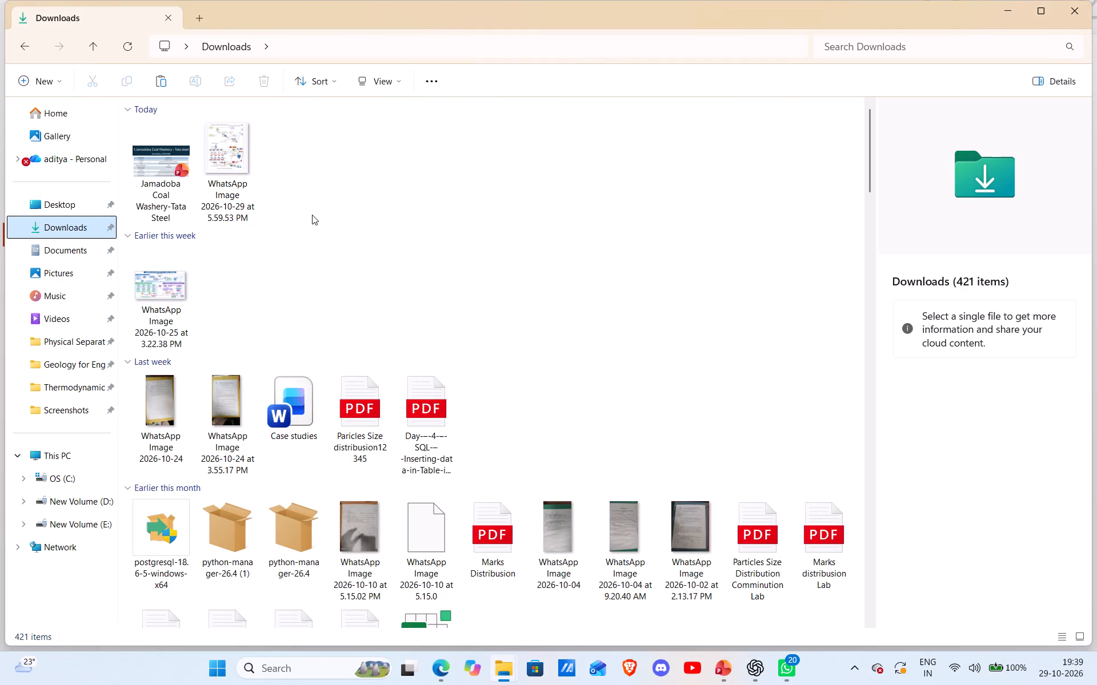
right_click(177, 203)
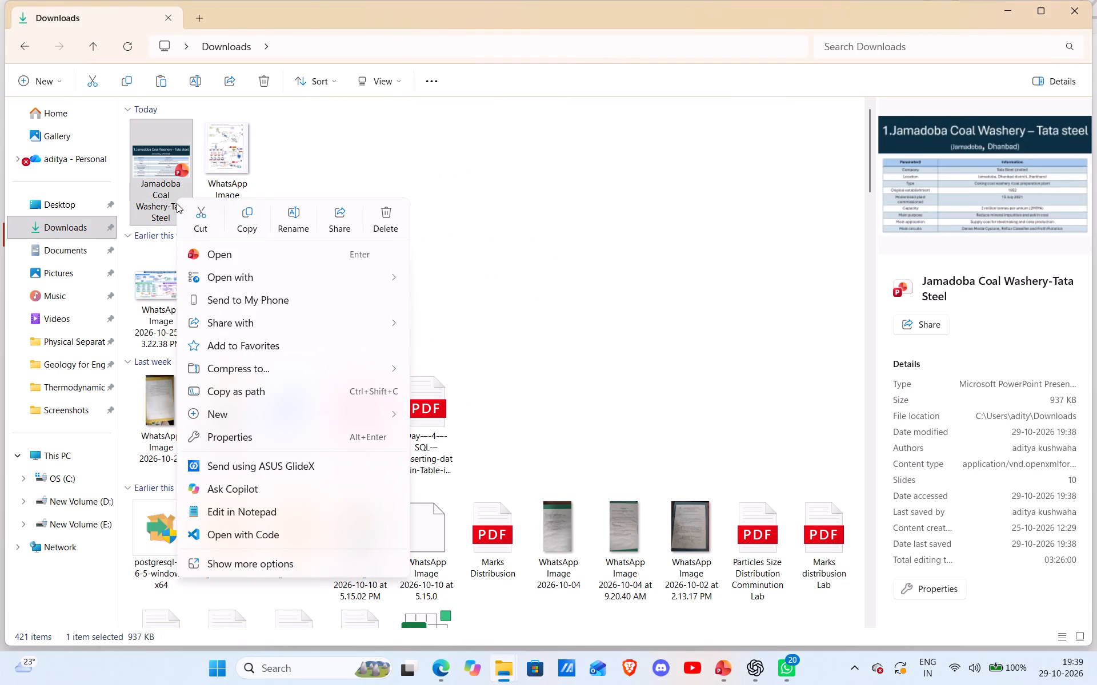
left_click(257, 215)
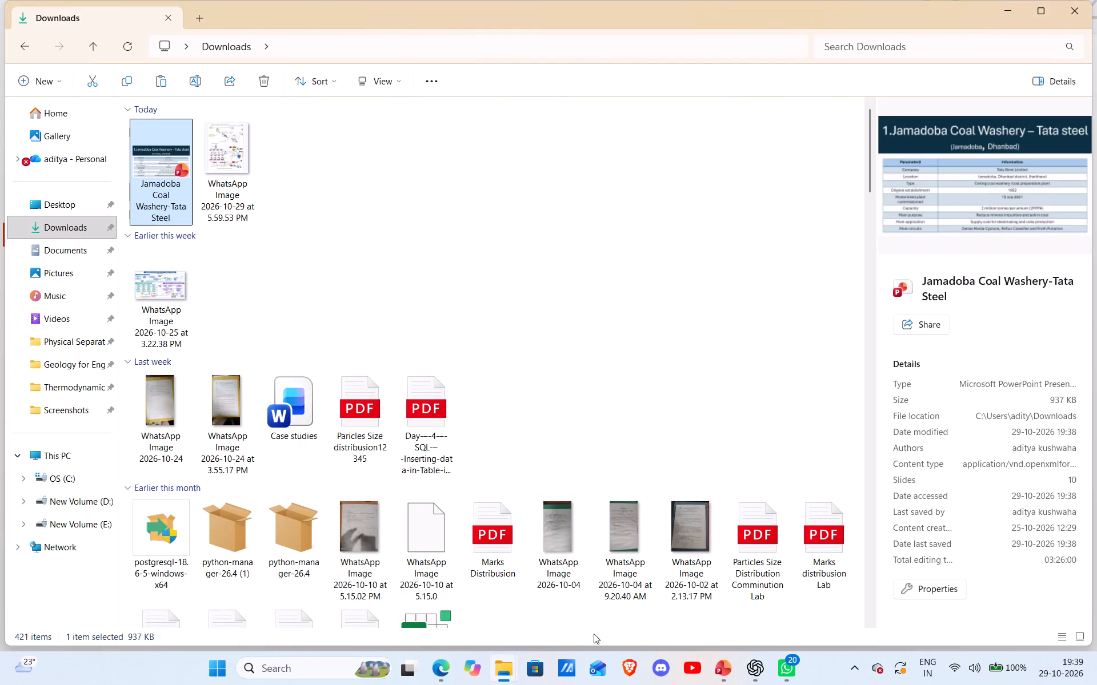
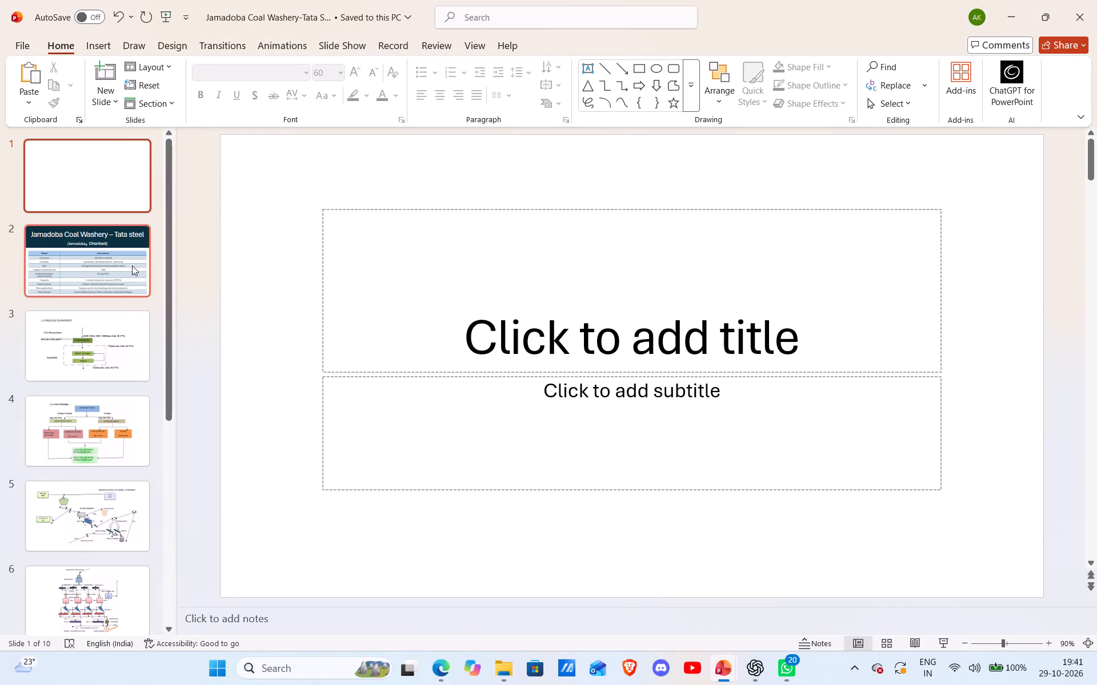
Review slides 2 to 4: the washery details table, the dry process flowsheet and the wet process flowsheet.
left_click(111, 275)
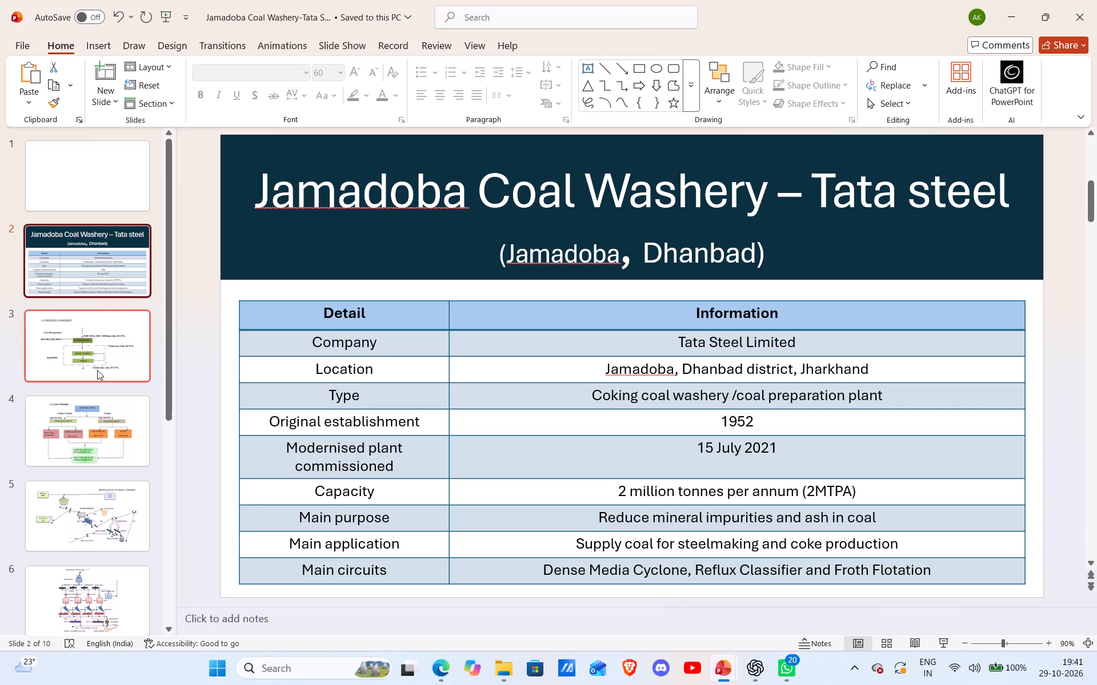
scroll(354, 340, "down", 2)
scroll(88, 340, "up", 1)
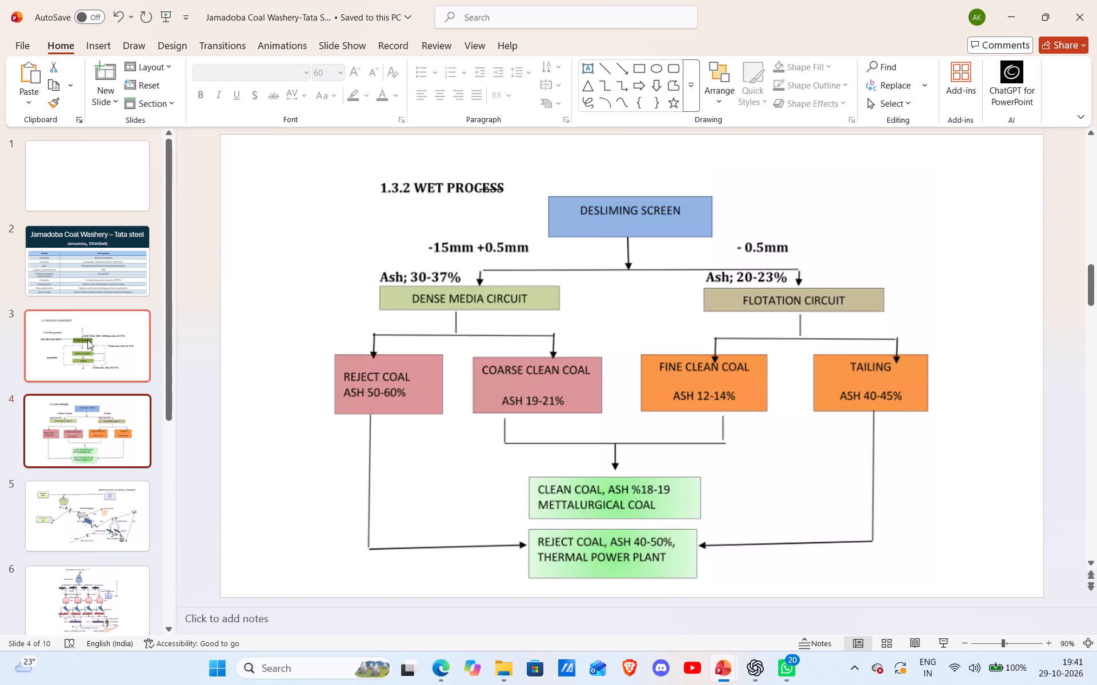
left_click(87, 340)
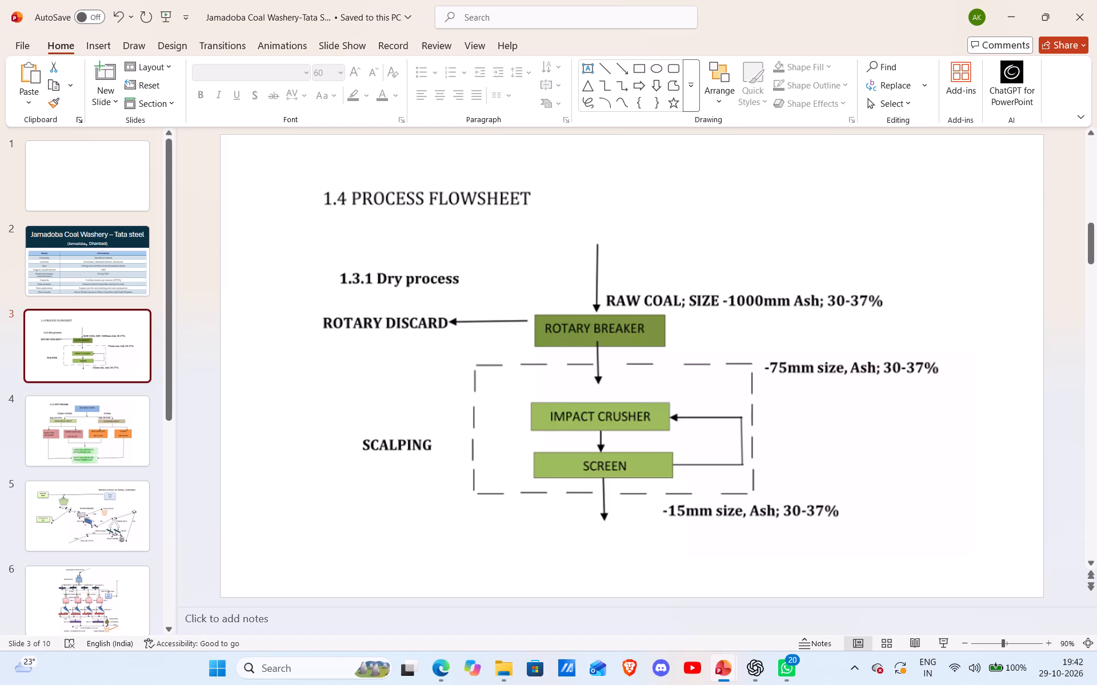
left_click(97, 437)
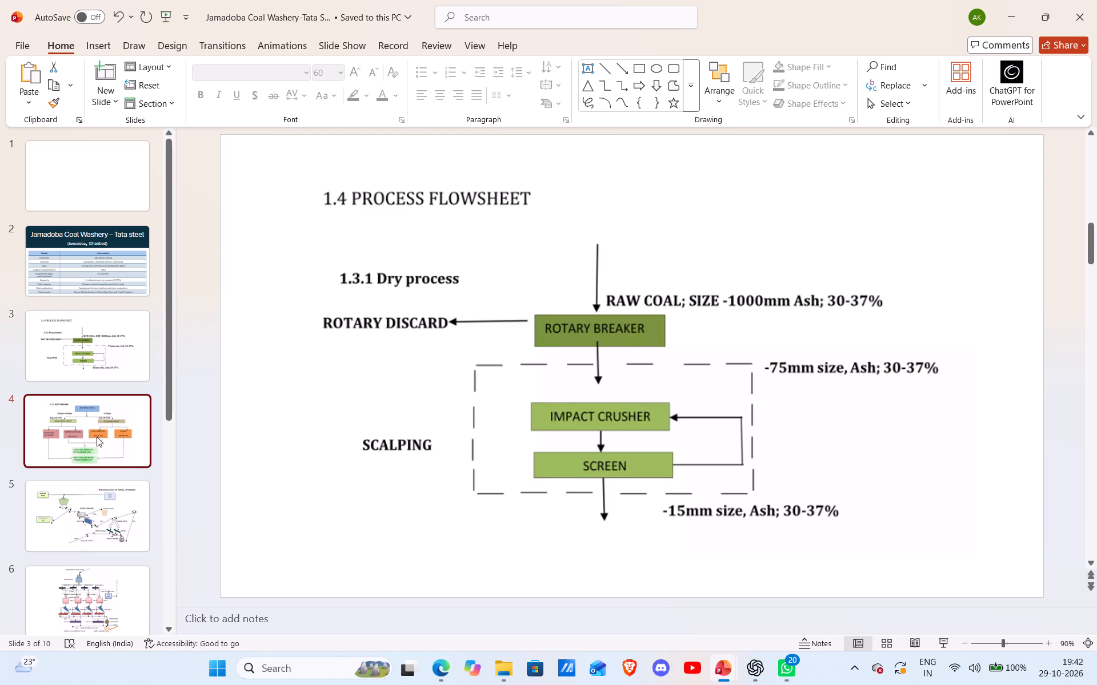
left_click(76, 360)
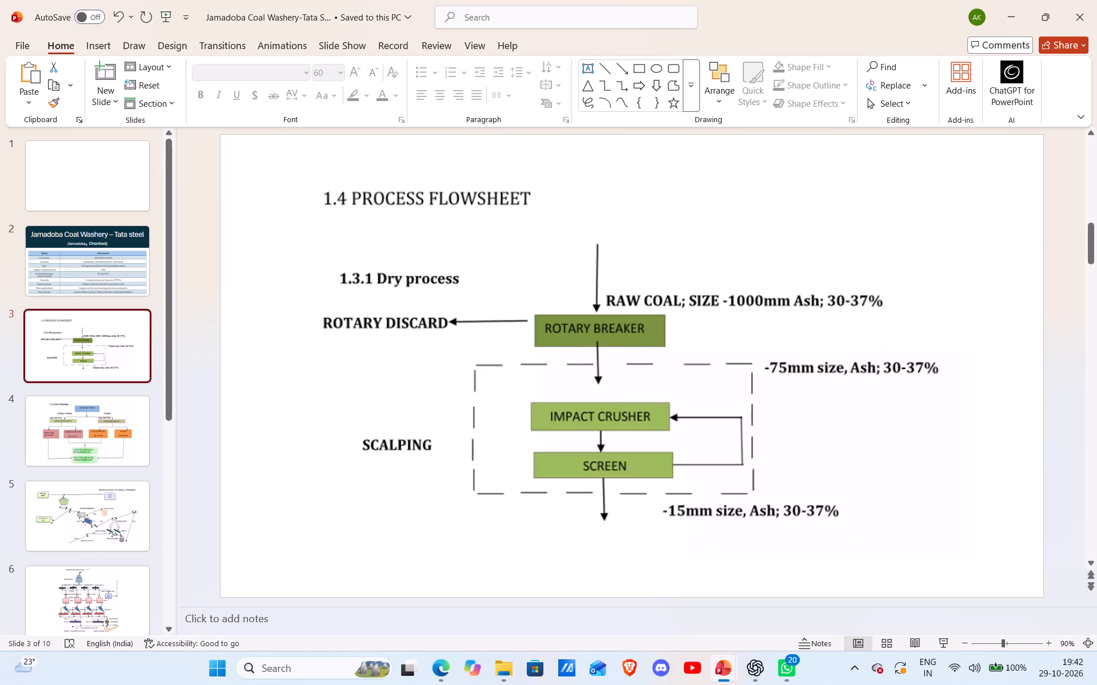
left_click(98, 412)
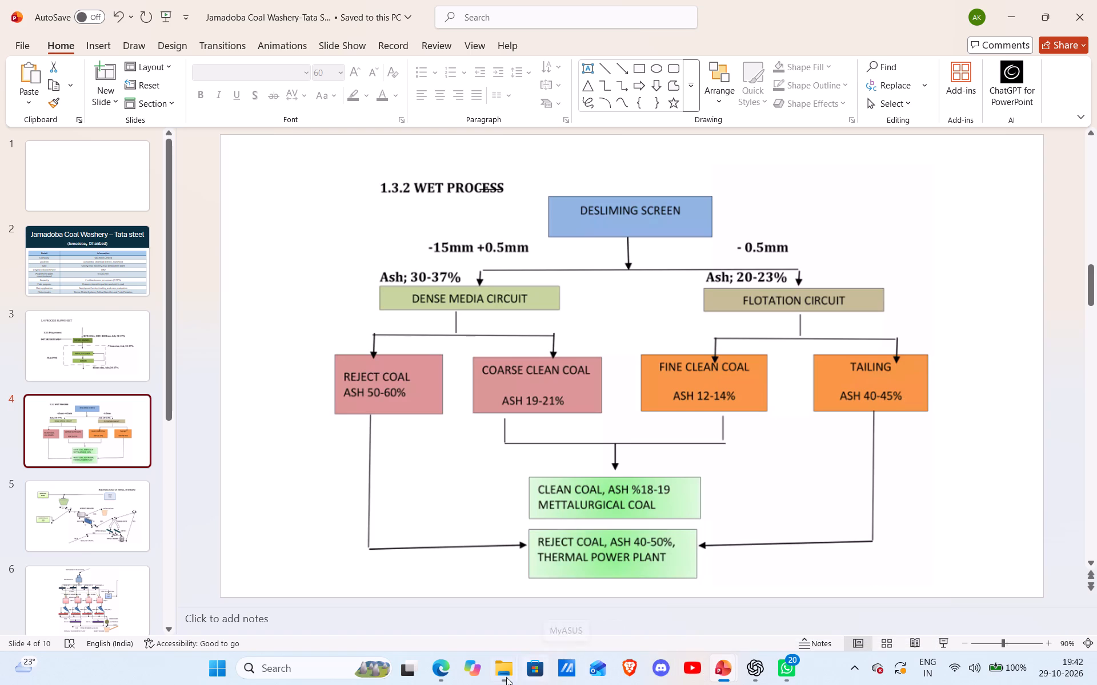
Switch to Edge and examine the SlideShare project report's overall plant flowsheet and its Coal Handling Plant and rotary breaker sections.
left_click(439, 665)
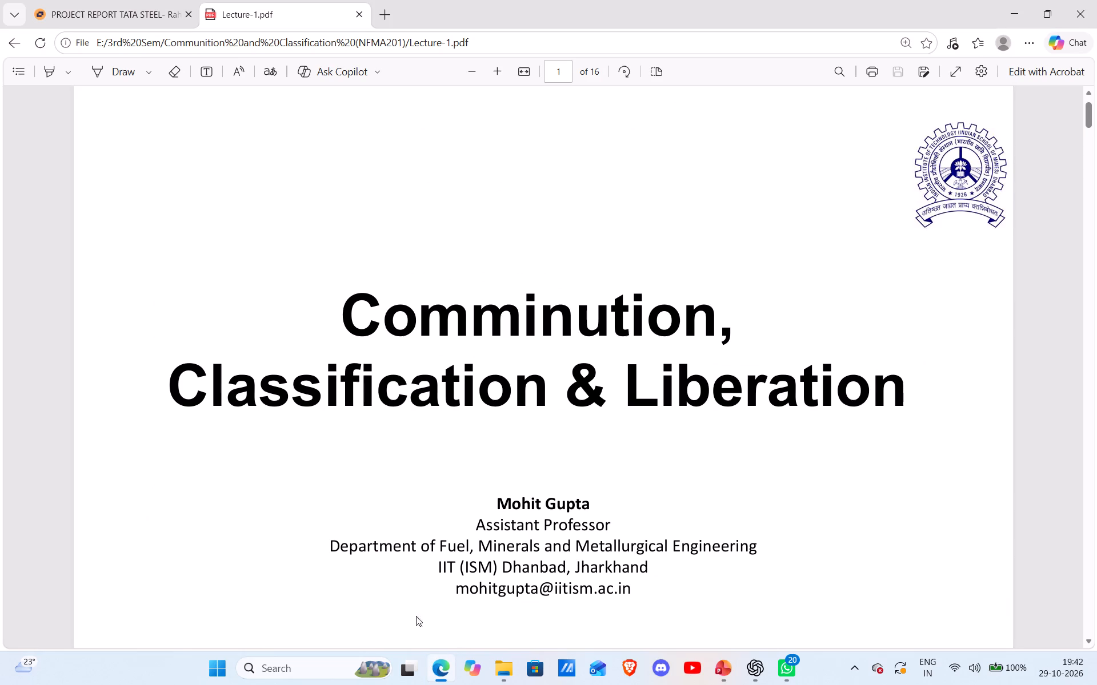
left_click(111, 10)
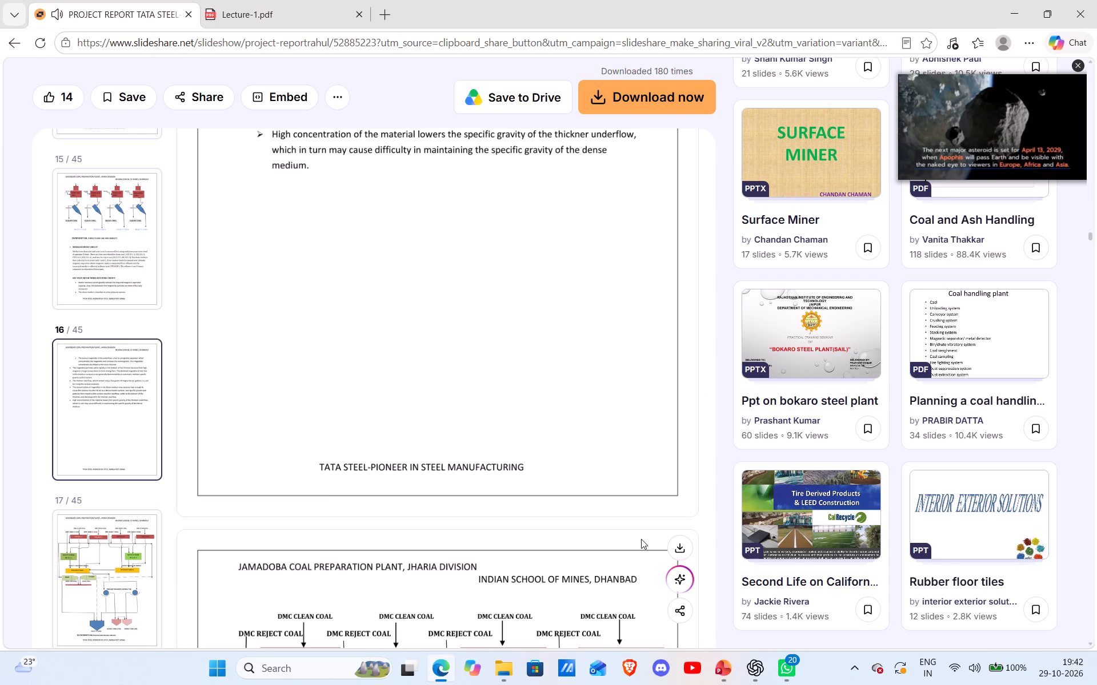
scroll(641, 539, "up", 3)
scroll(426, 504, "up", 1)
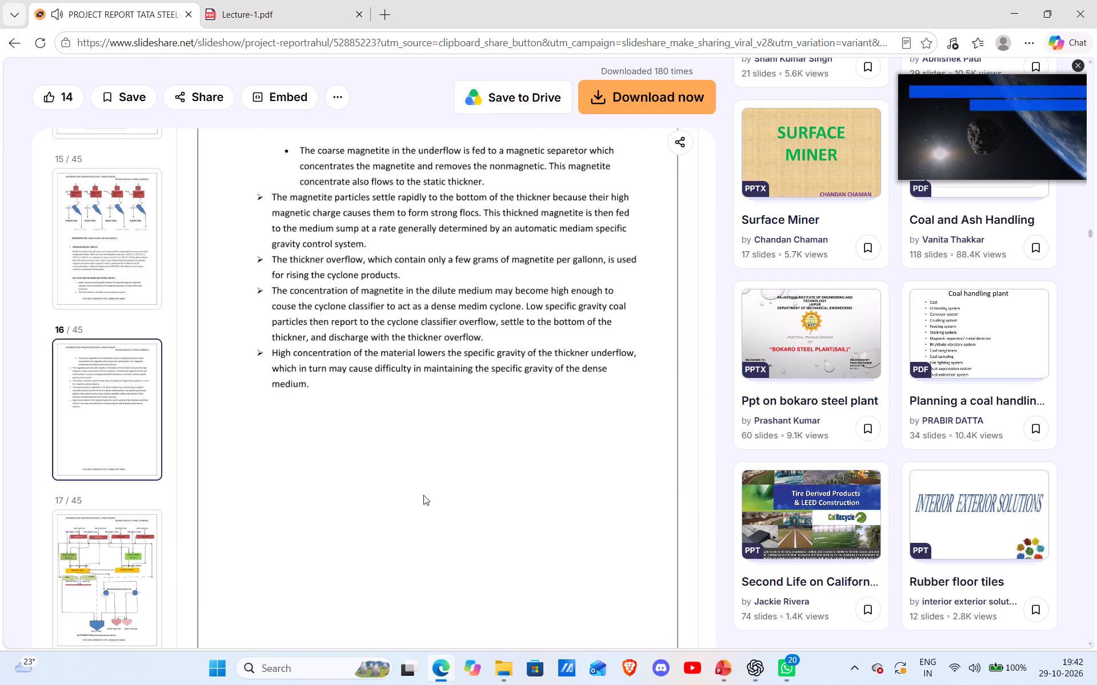
scroll(423, 495, "up", 2)
scroll(423, 493, "up", 20)
scroll(423, 493, "up", 1)
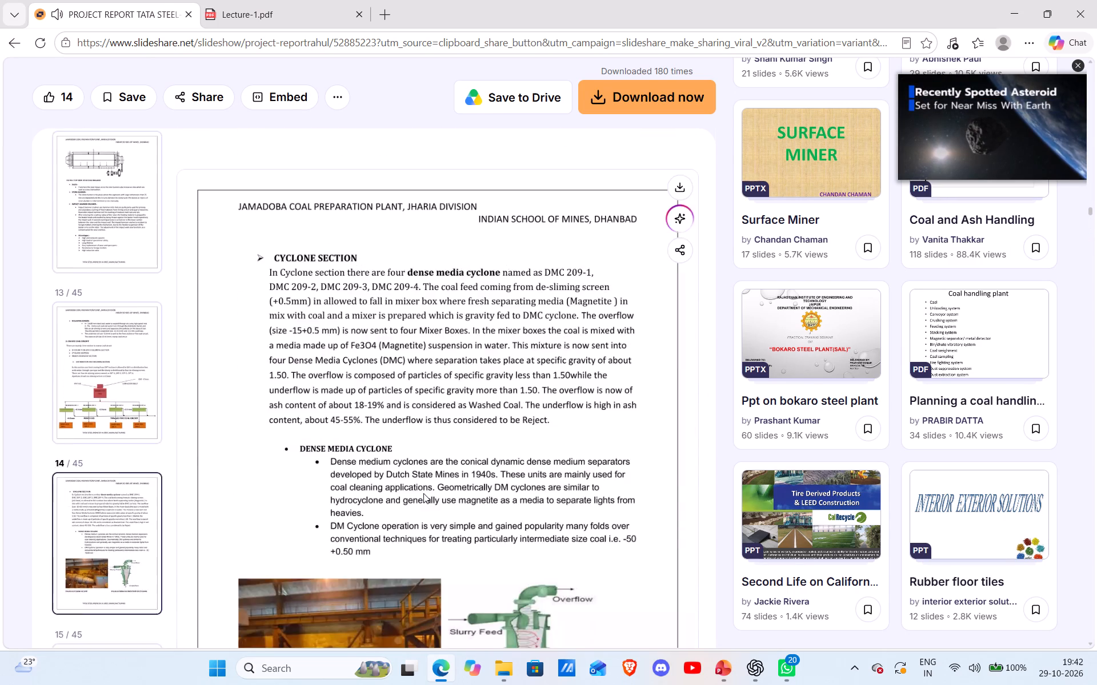
scroll(423, 493, "up", 20)
scroll(423, 493, "up", 5)
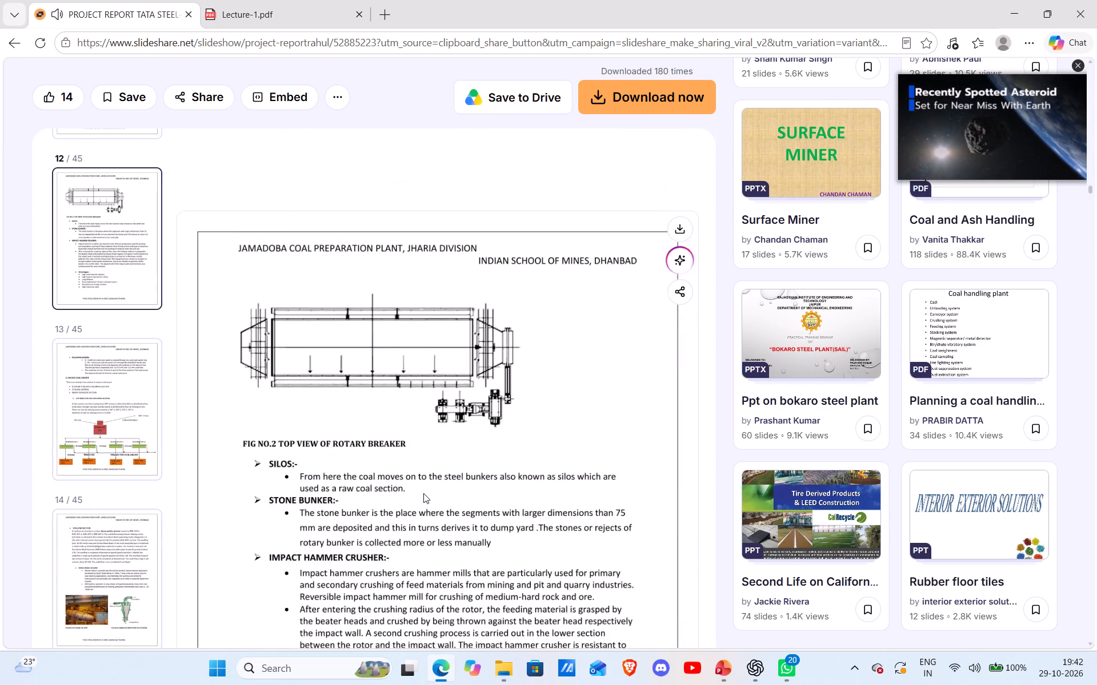
scroll(423, 493, "up", 20)
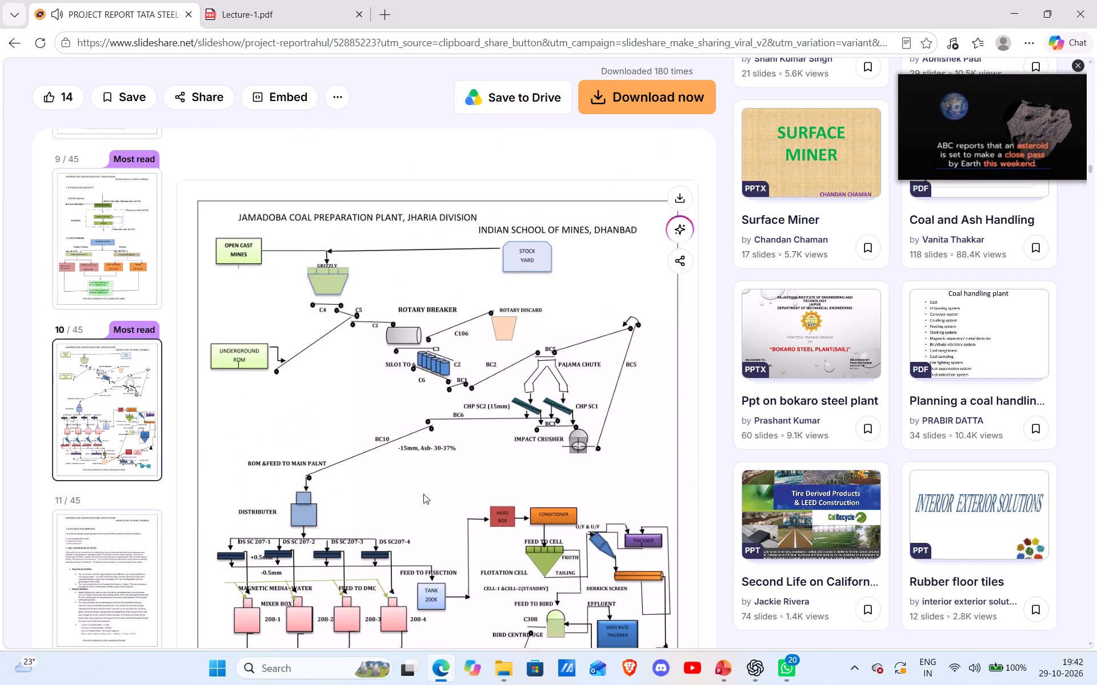
scroll(423, 494, "up", 3)
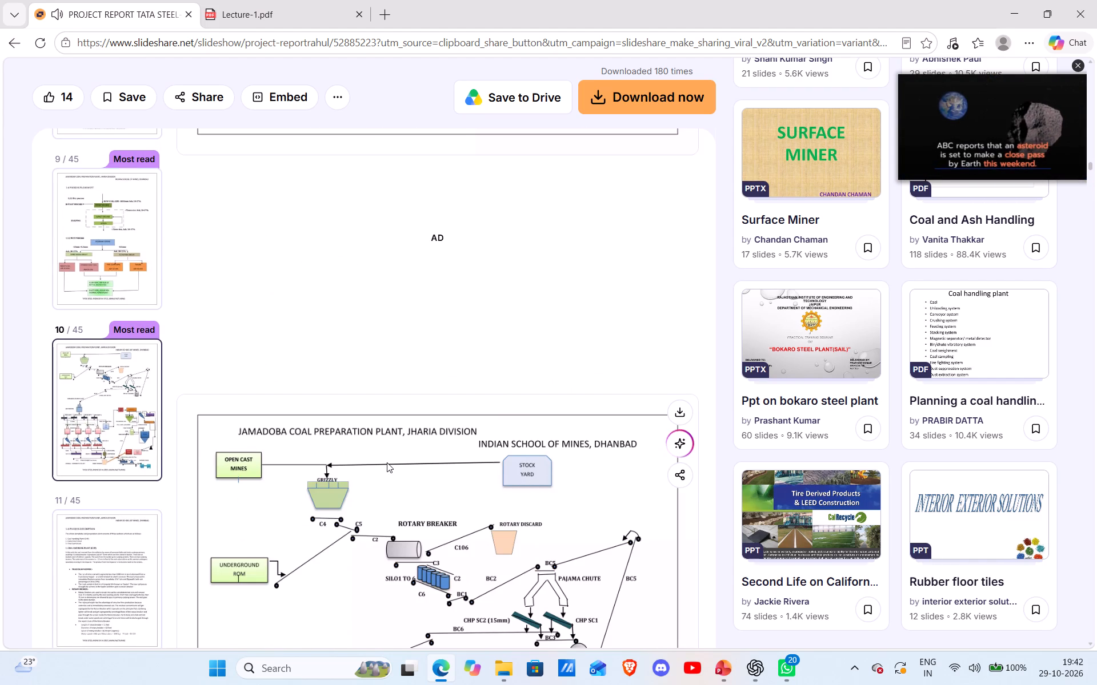
scroll(387, 463, "down", 1)
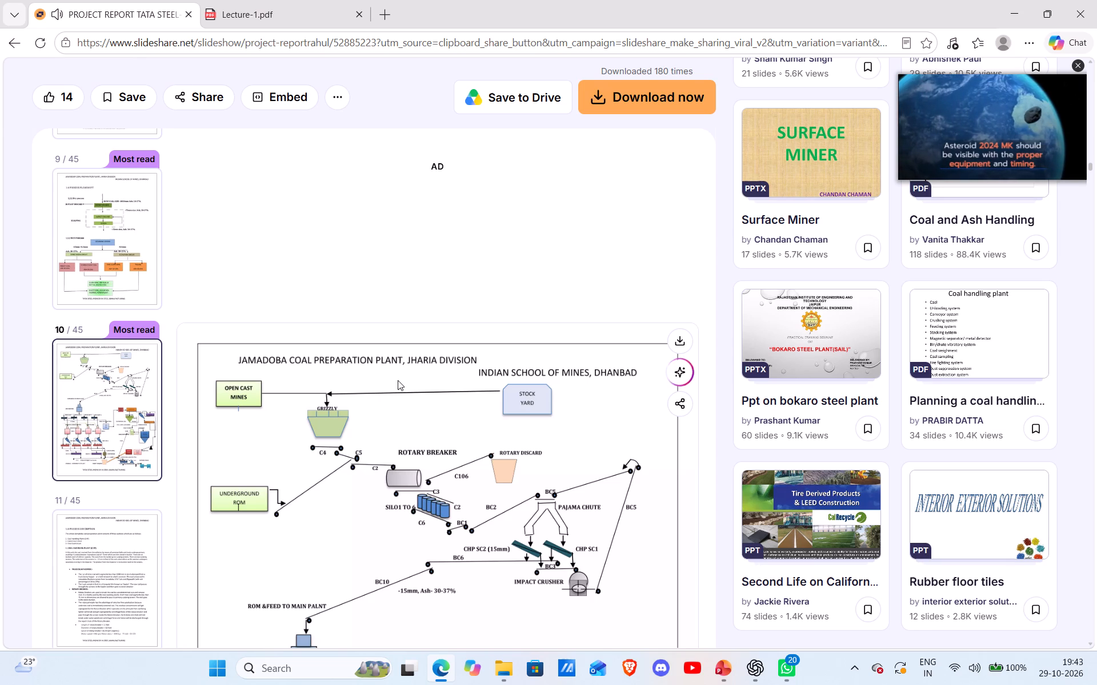
scroll(398, 380, "down", 1)
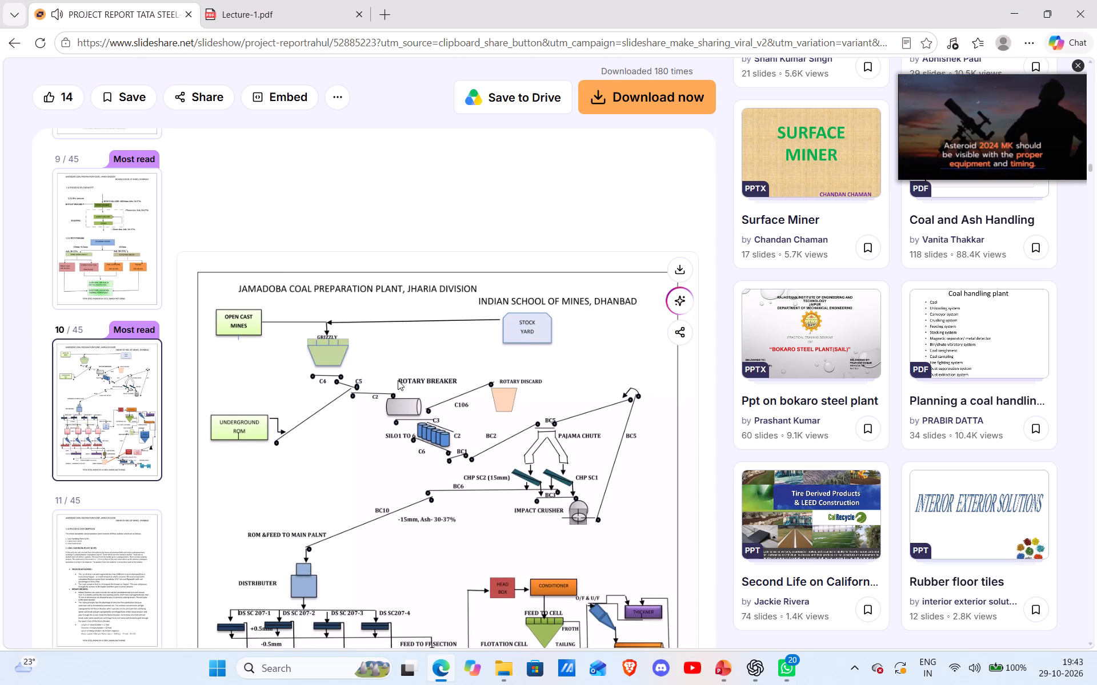
scroll(398, 380, "down", 1)
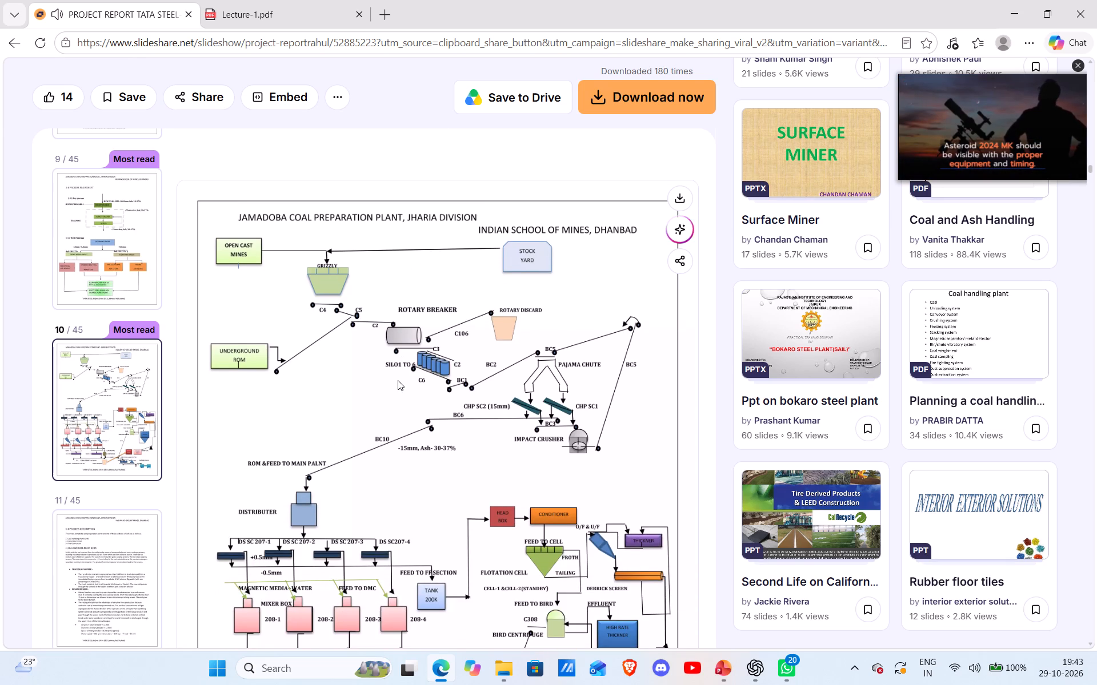
scroll(398, 380, "down", 13)
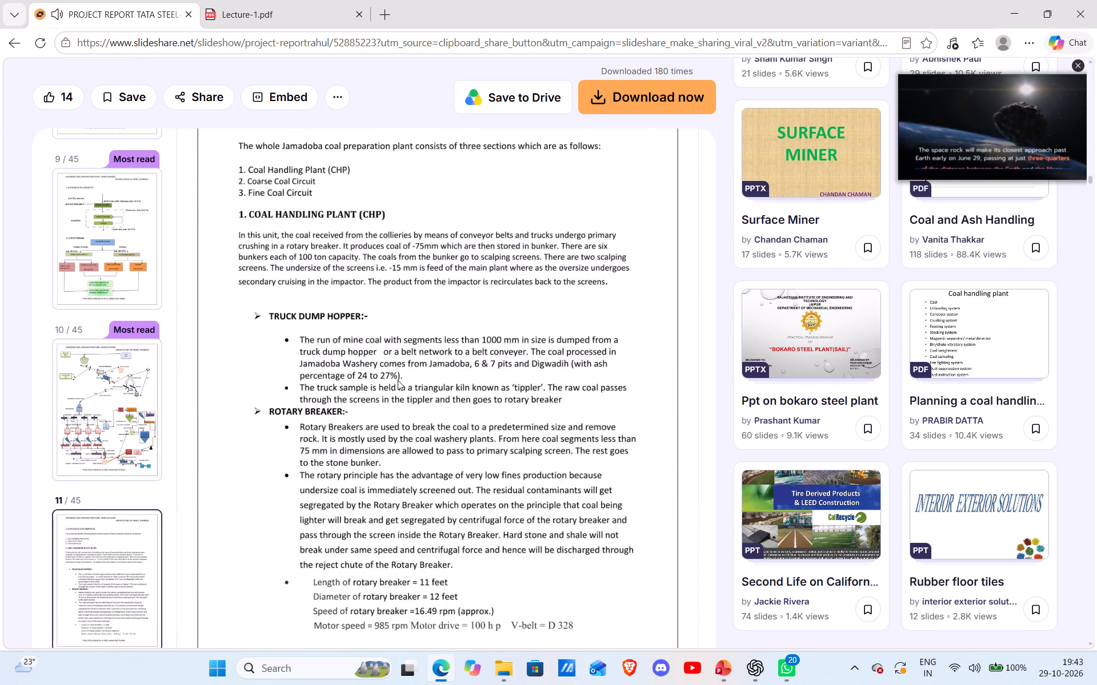
scroll(398, 380, "down", 4)
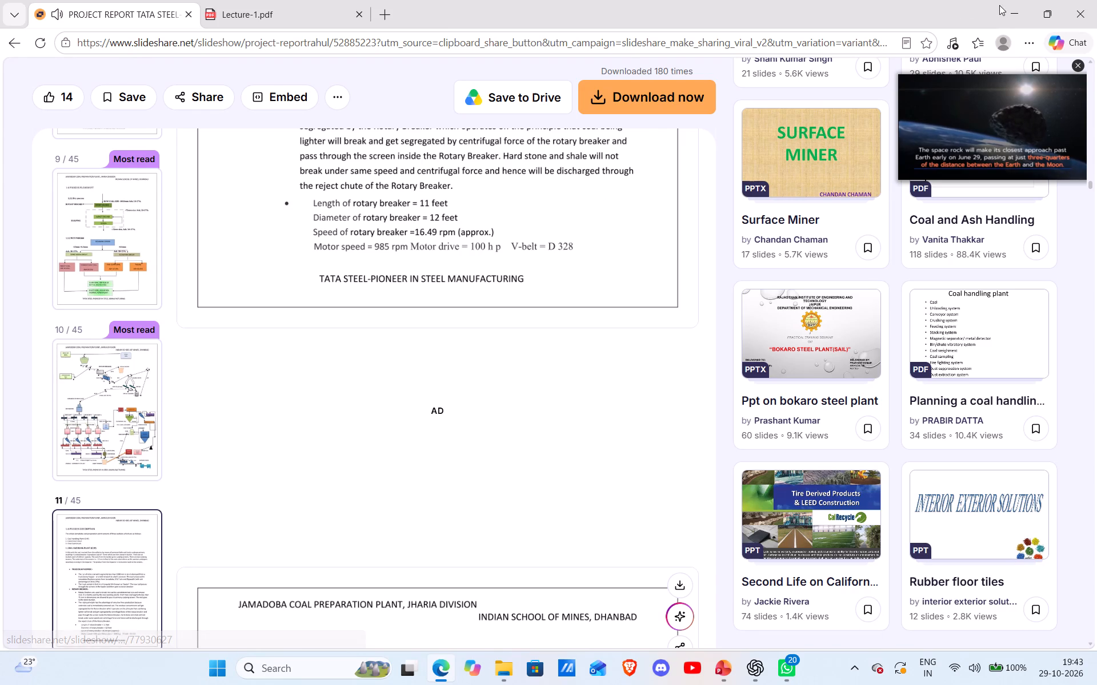
left_click(1005, 11)
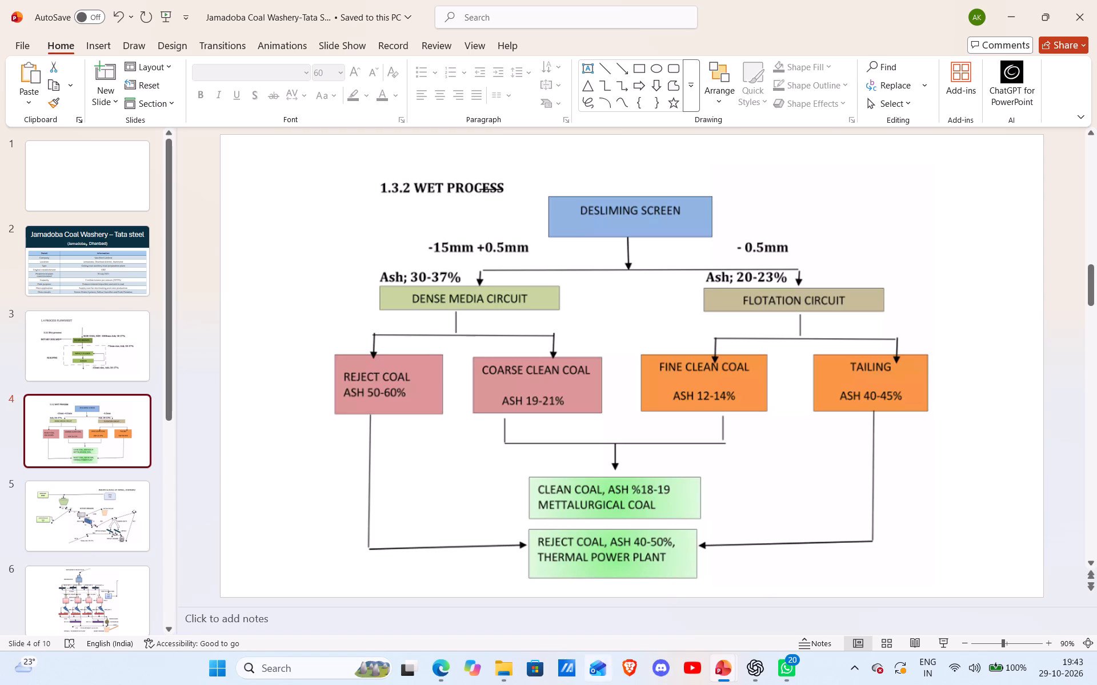
In PowerPoint, examine the wet process diagram, the coal handling flowsheet on slide 5 and the overall plant flowsheet on slide 10.
left_click(600, 512)
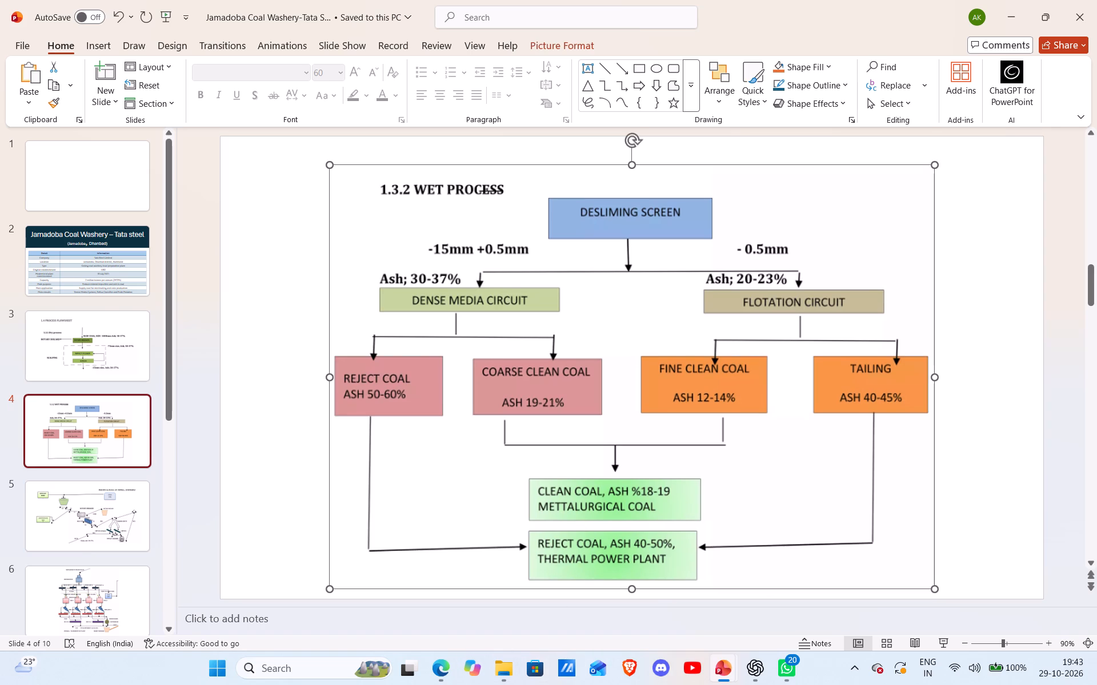
left_click(486, 497)
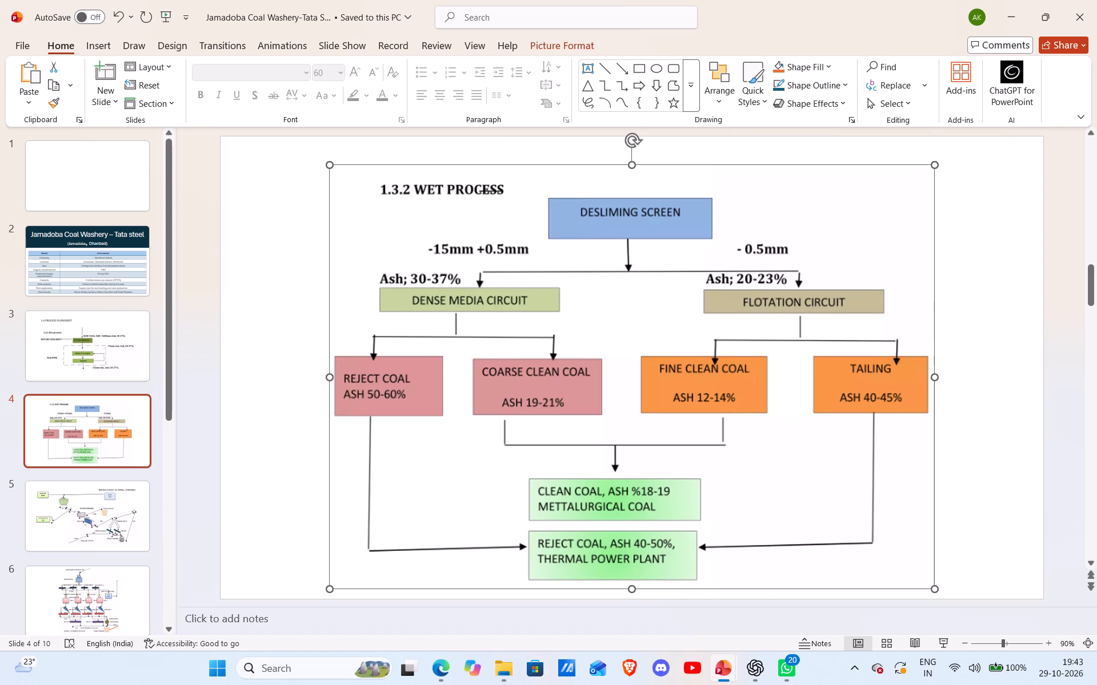
left_click(304, 444)
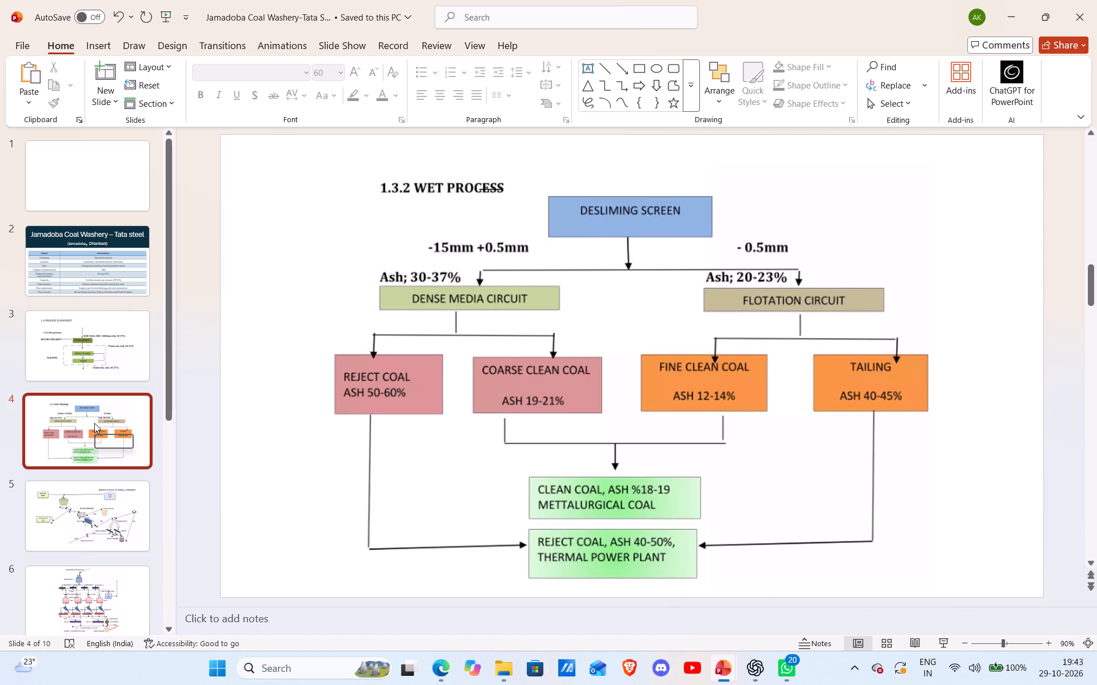
left_click(85, 490)
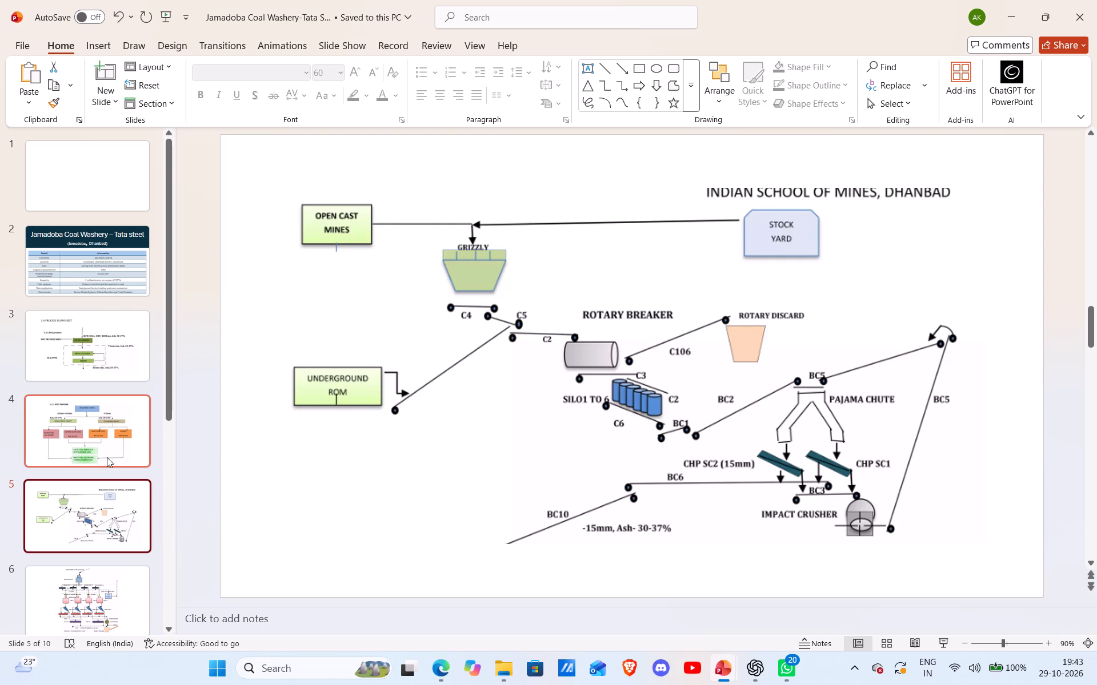
scroll(107, 458, "down", 3)
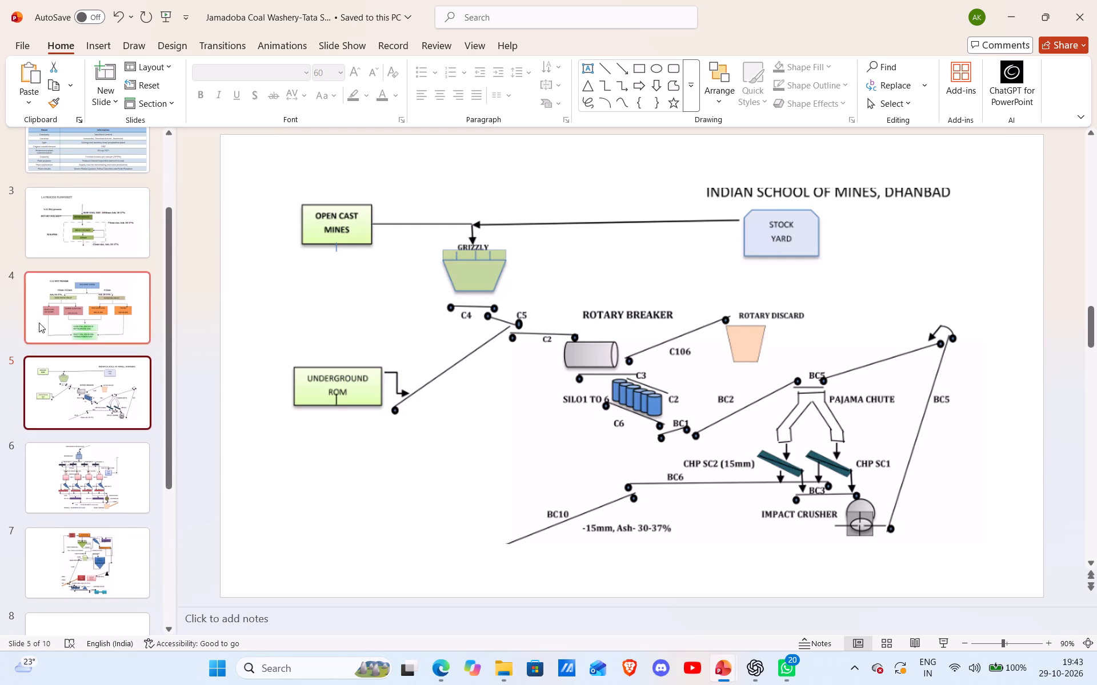
scroll(113, 438, "down", 12)
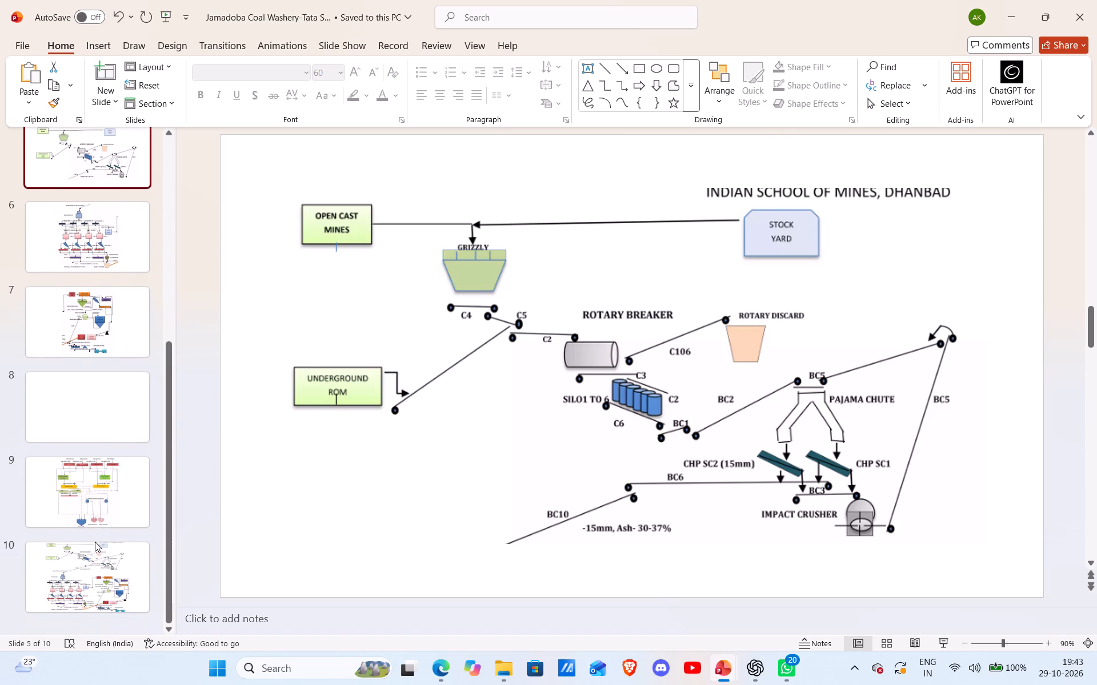
left_click(89, 581)
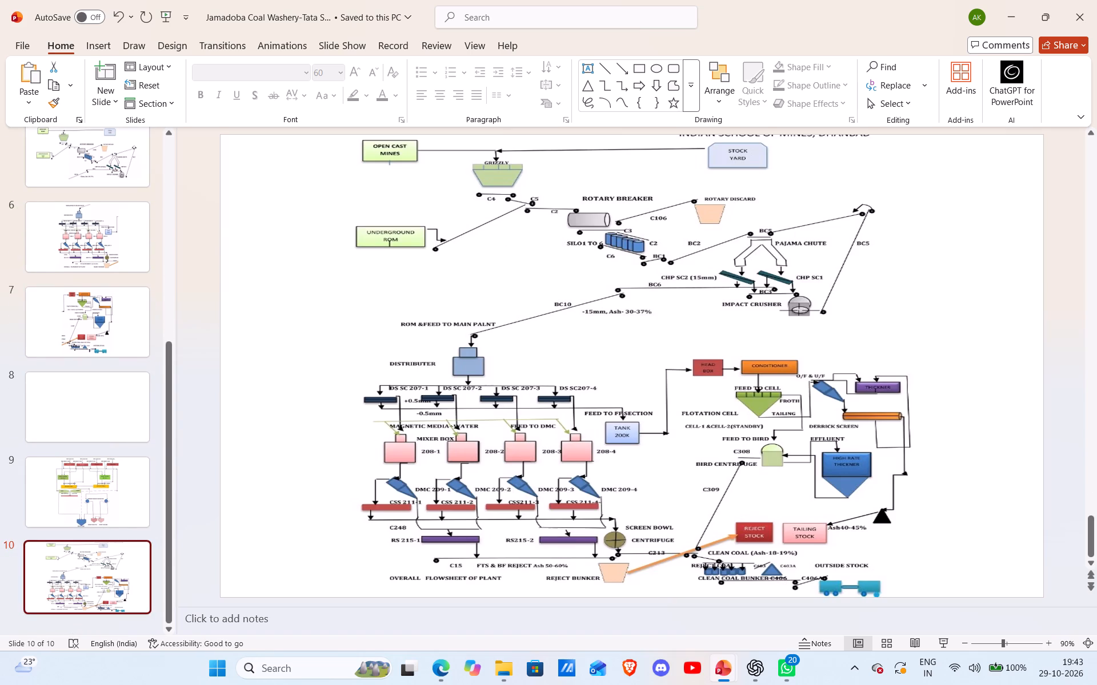
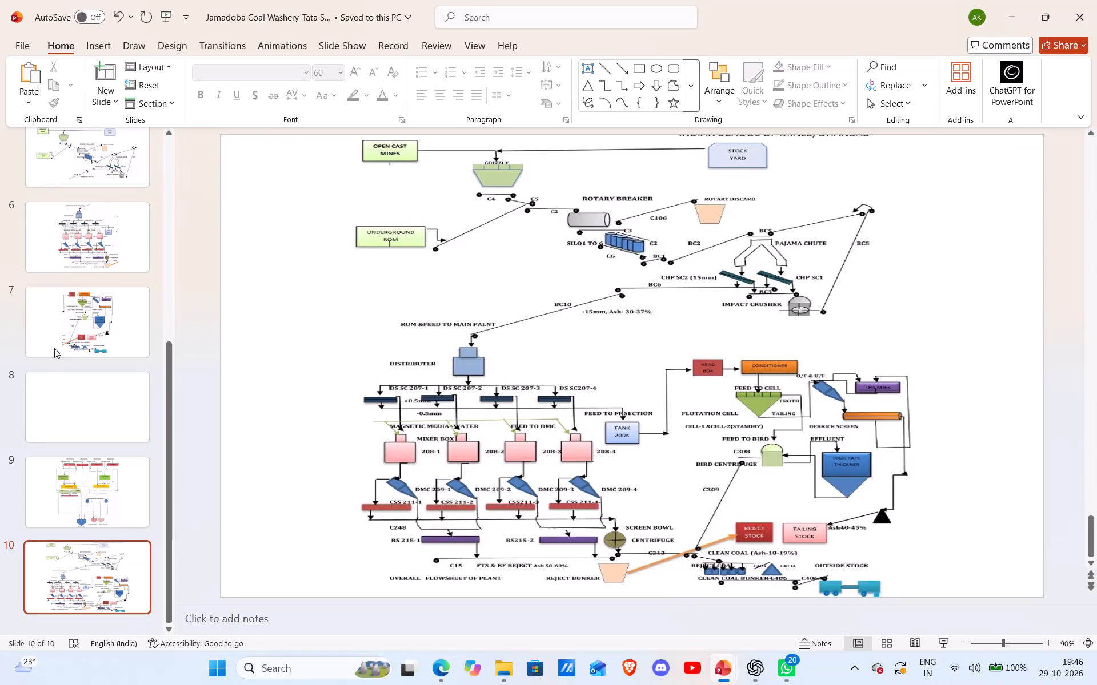
Look through the slide thumbnails and compare the flotation and thickener flowsheet on slide 7 with the overall plant flowsheet on slide 10.
scroll(62, 343, "down", 4)
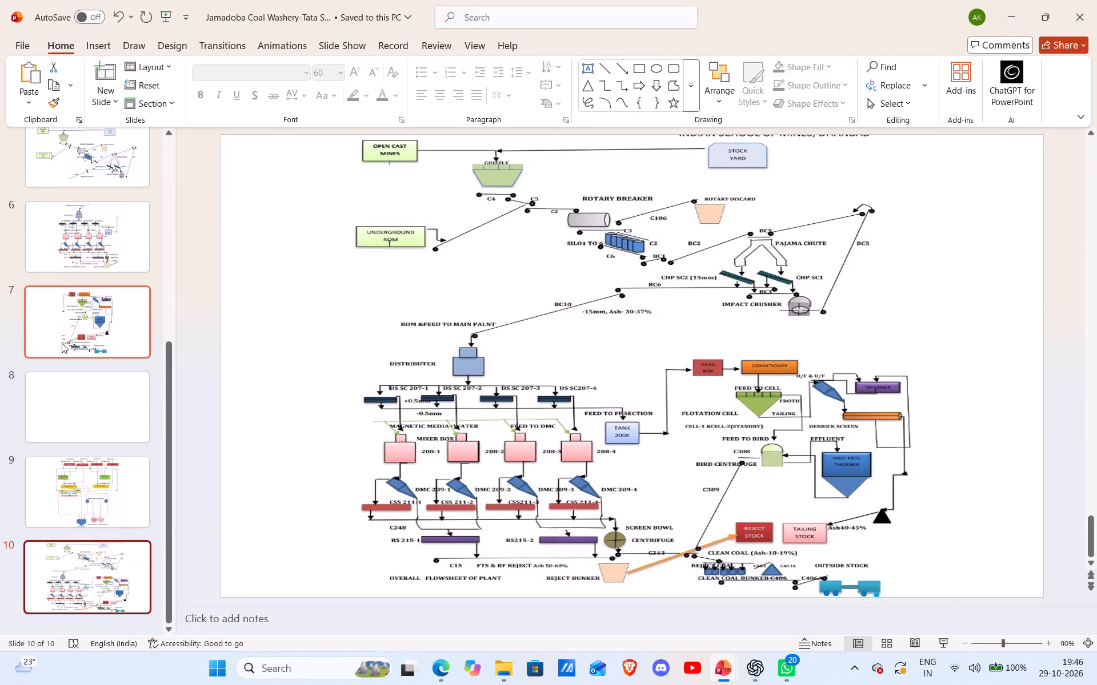
scroll(90, 416, "down", 1)
scroll(106, 450, "up", 9)
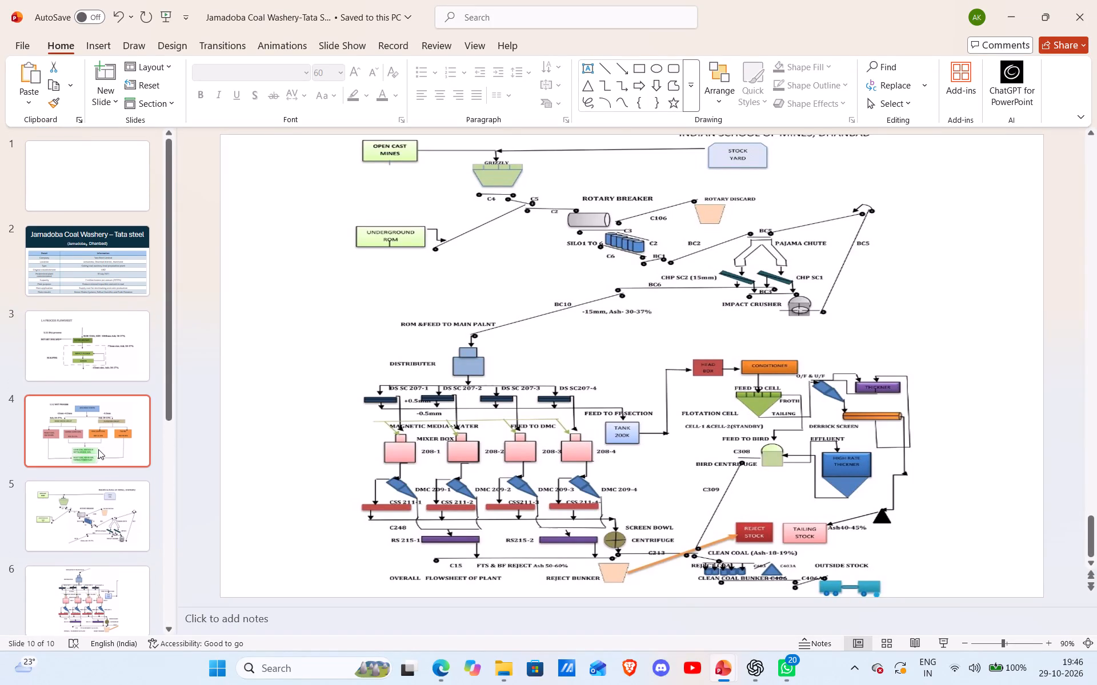
scroll(98, 448, "down", 1)
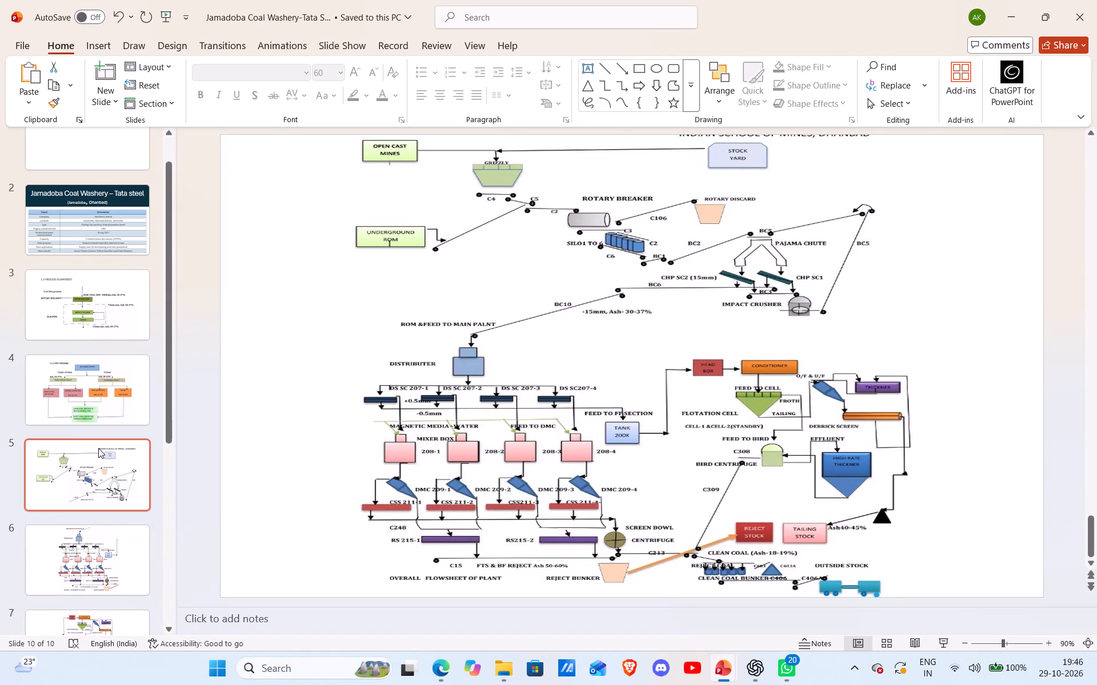
scroll(81, 315, "up", 3)
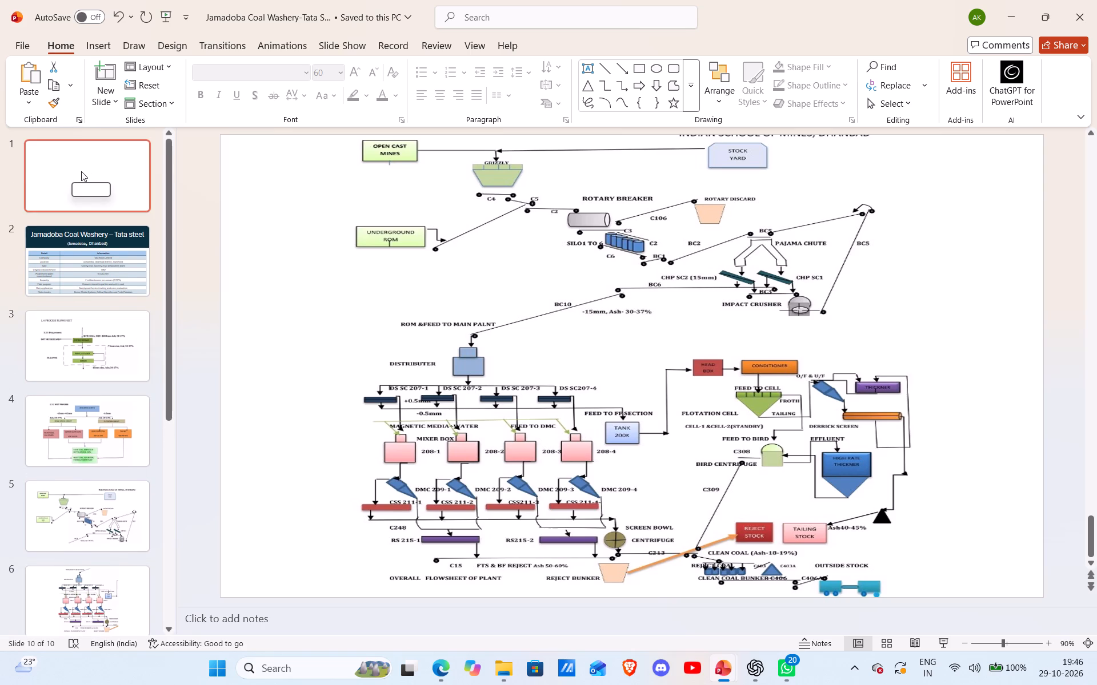
scroll(83, 276, "down", 2)
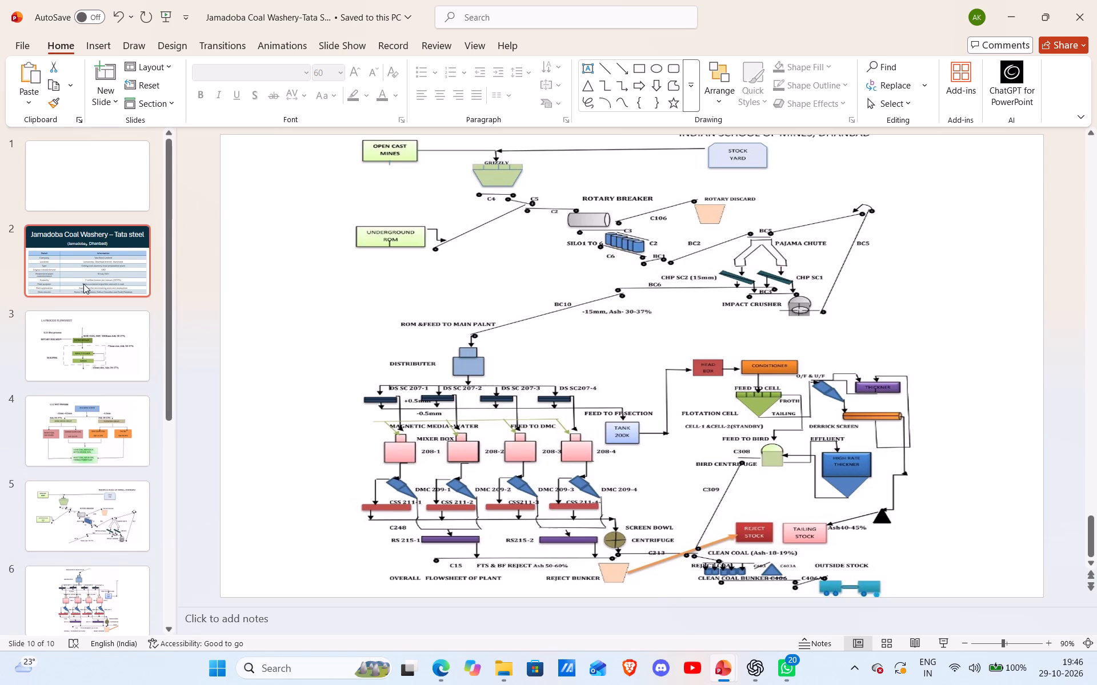
scroll(83, 284, "down", 2)
scroll(91, 345, "down", 4)
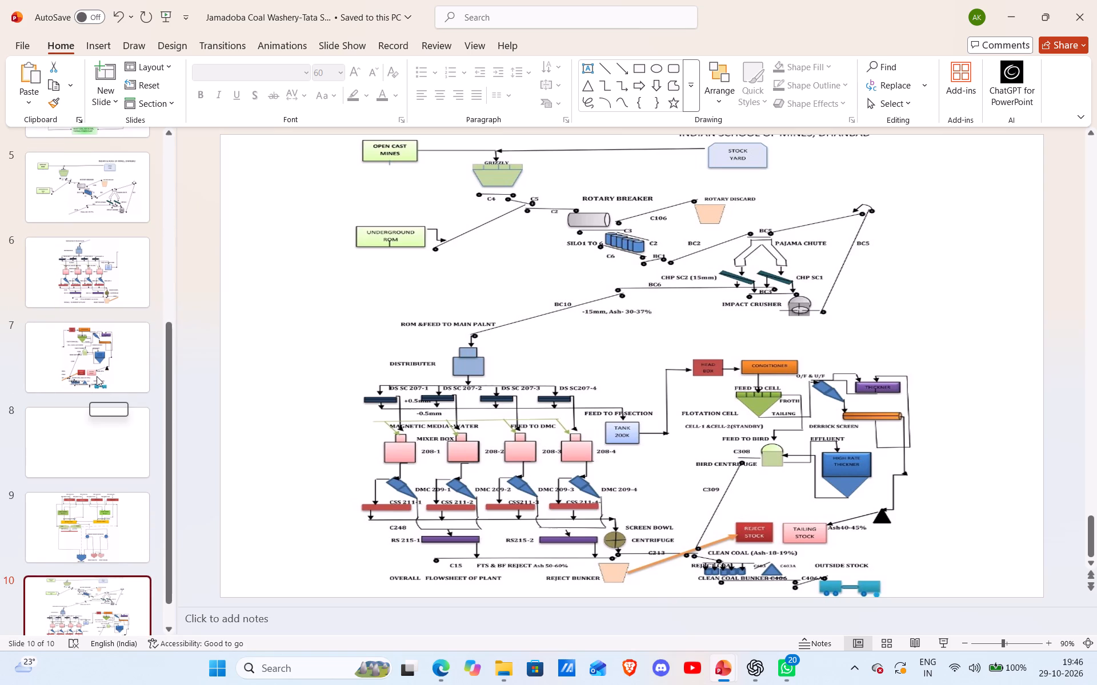
left_click(97, 369)
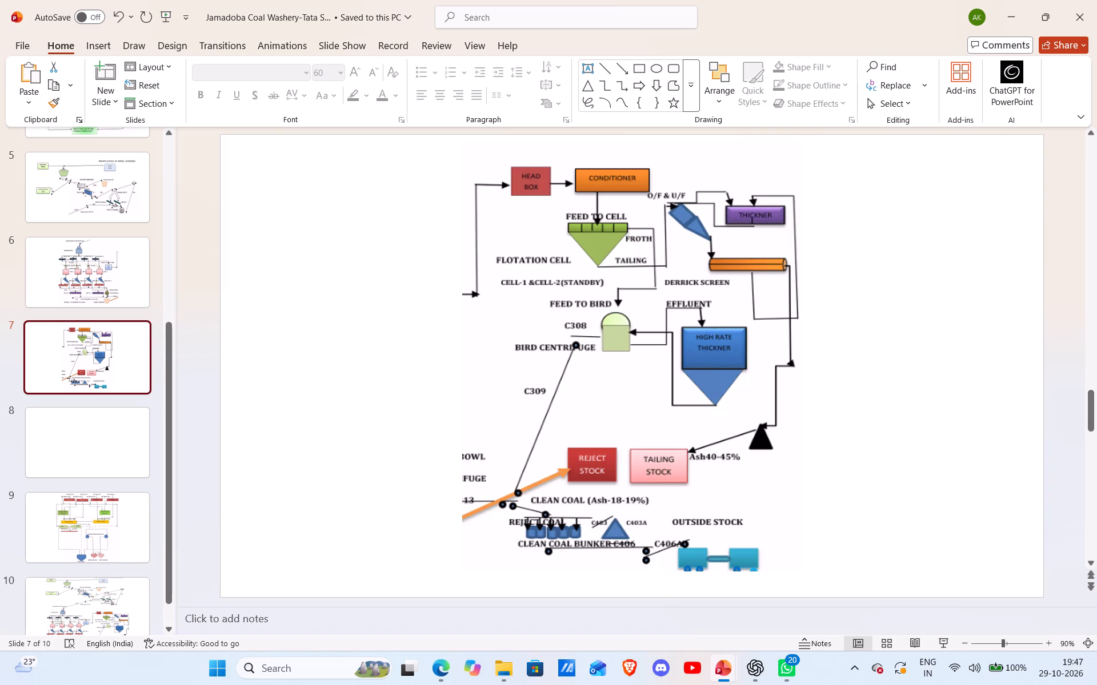
left_click(95, 628)
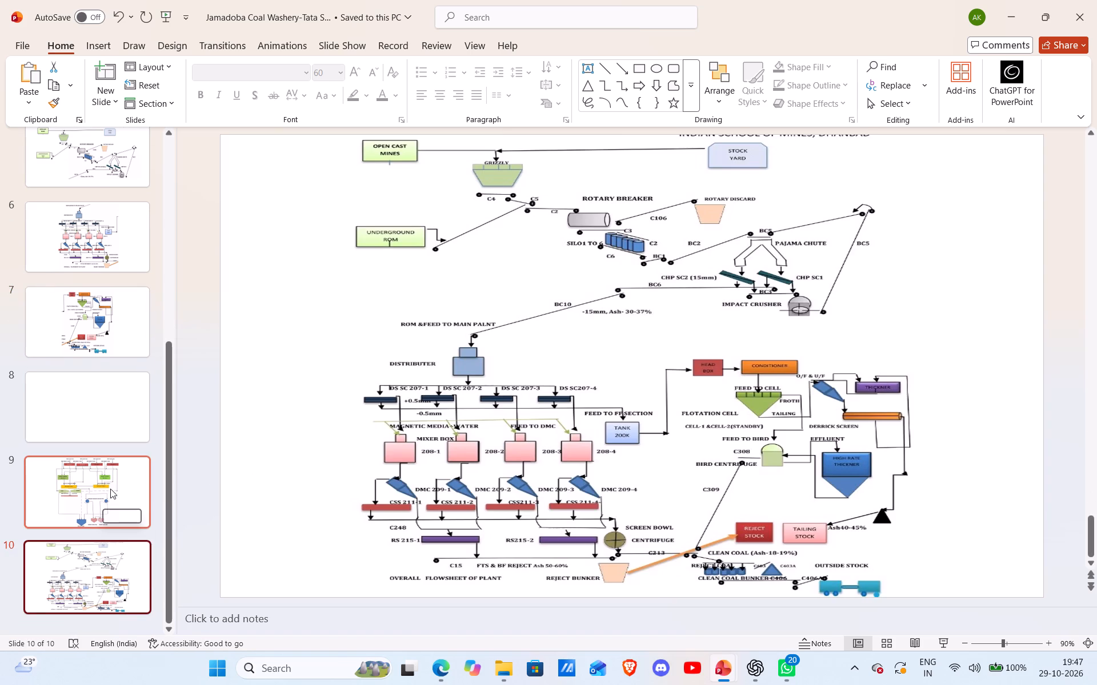
Compare the coal handling flowsheet on slide 5, from the mines to the impact crusher, with the overall plant flowsheet on slide 10.
scroll(75, 210, "up", 4)
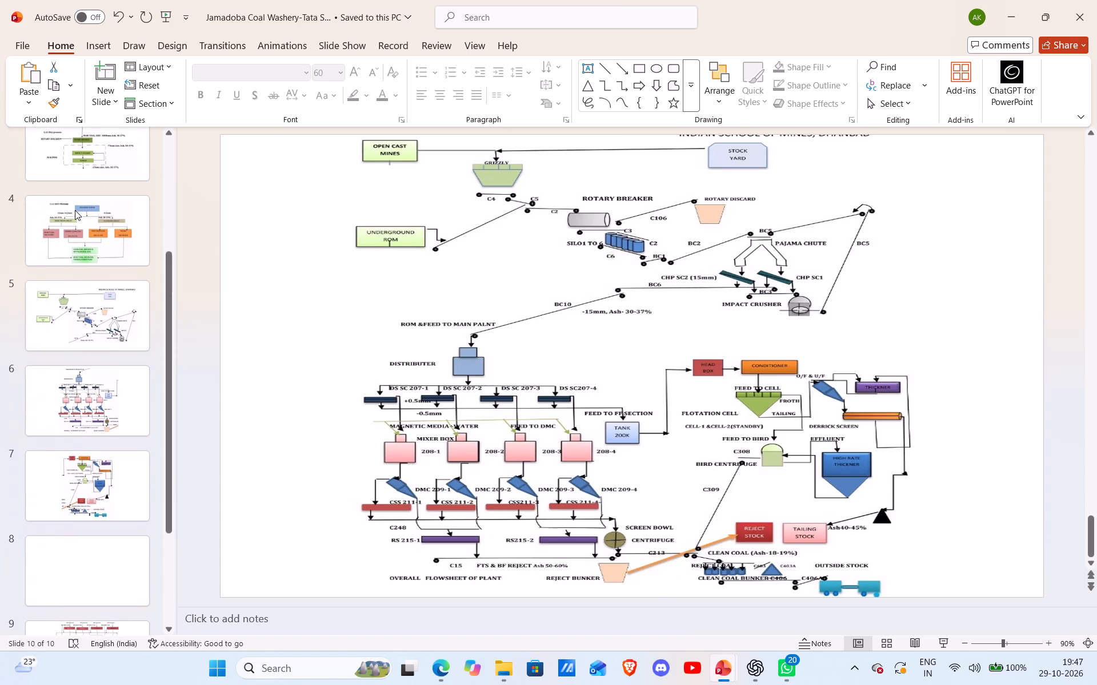
left_click(99, 315)
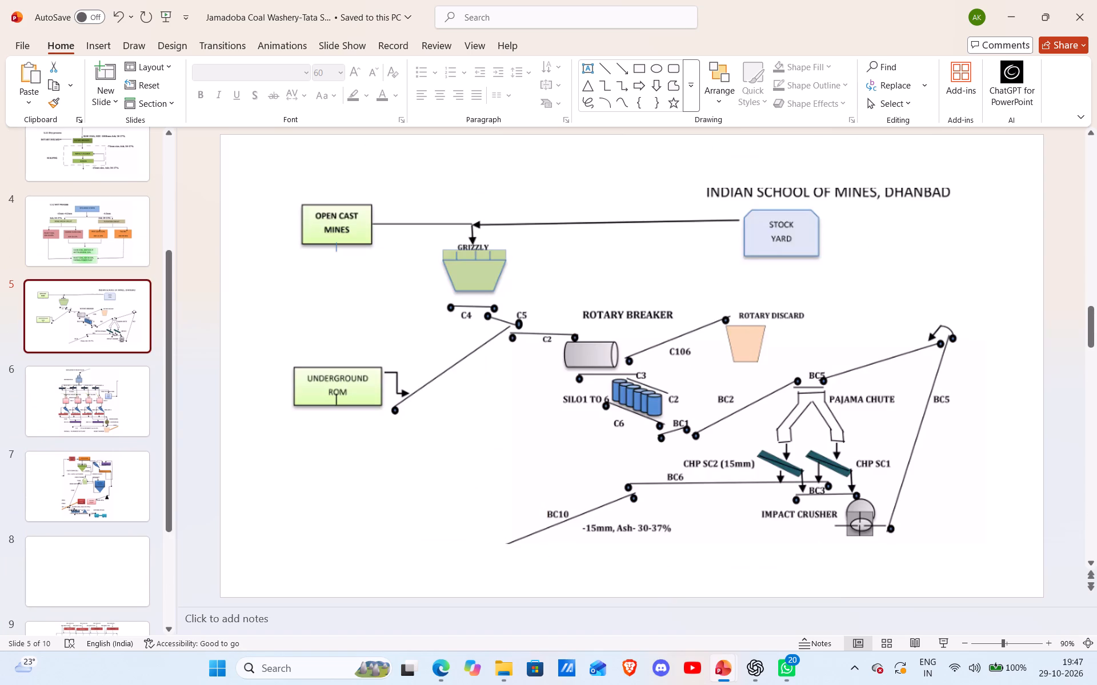
scroll(49, 299, "up", 2)
scroll(72, 290, "down", 4)
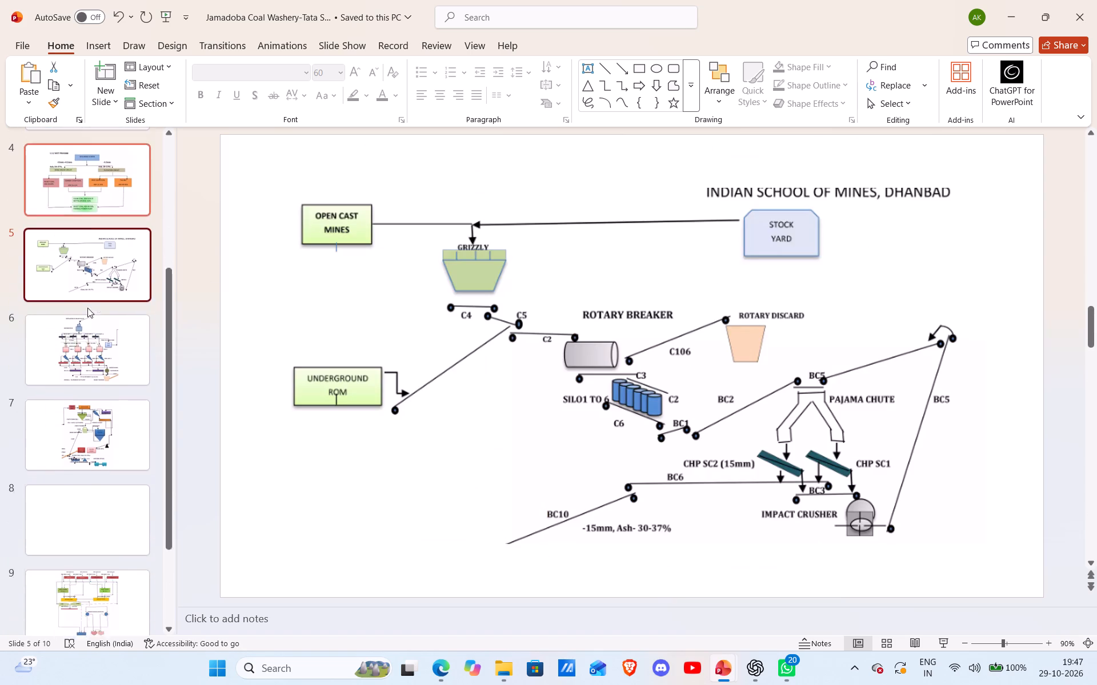
scroll(87, 378, "down", 3)
left_click(83, 583)
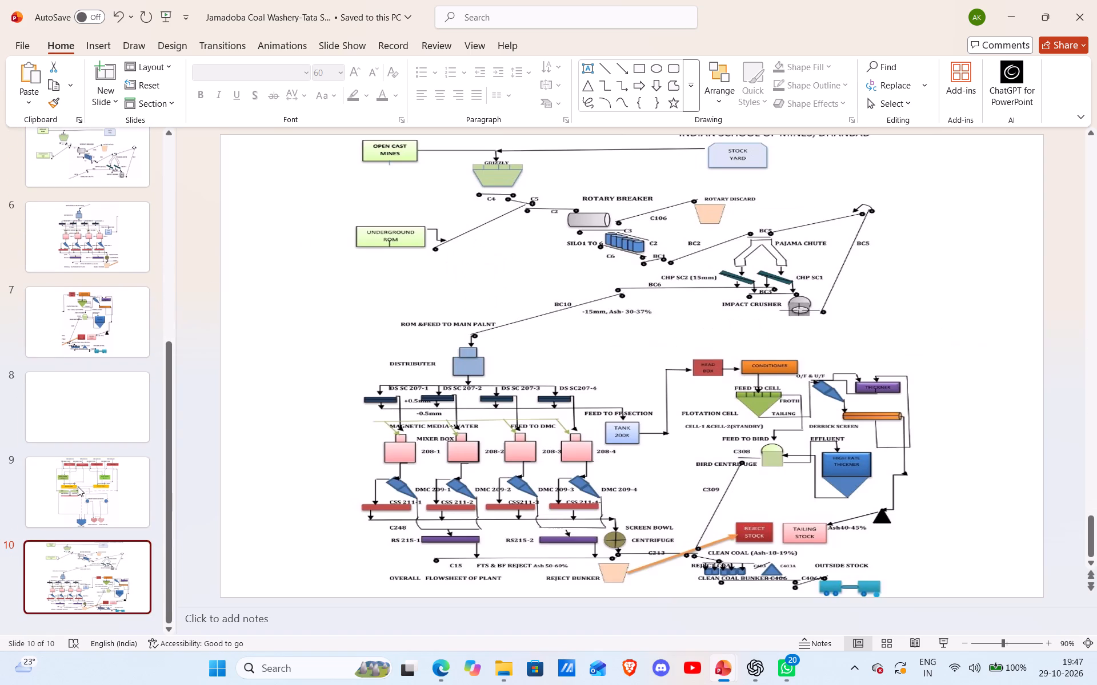
scroll(78, 486, "up", 3)
scroll(64, 350, "up", 3)
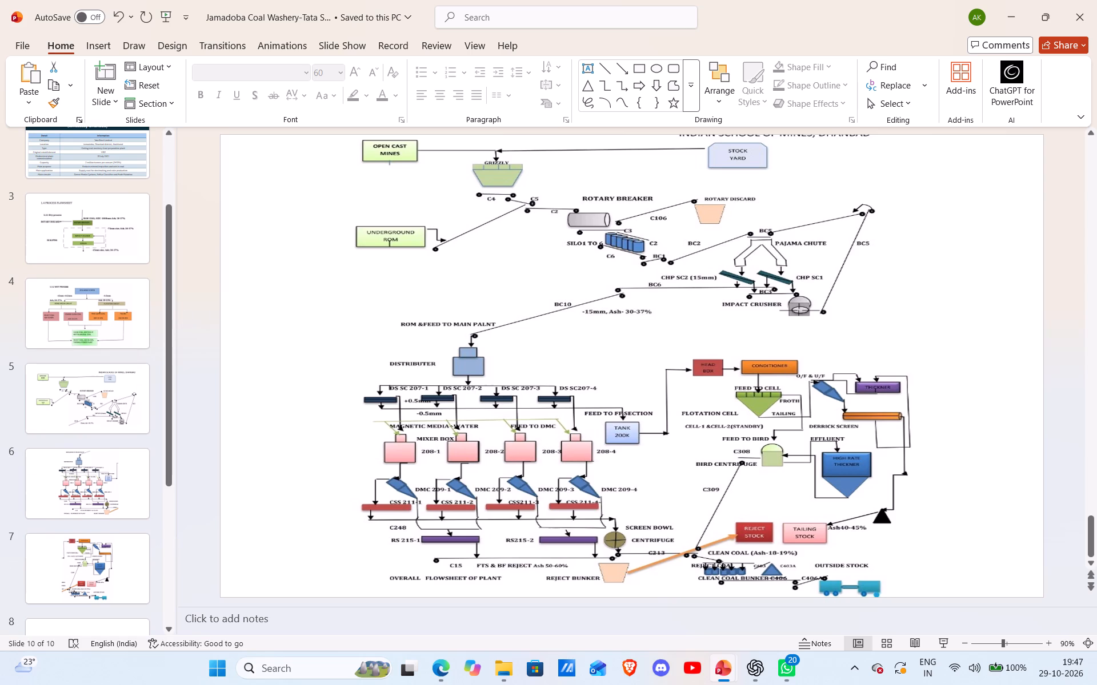
left_click(69, 331)
left_click(107, 407)
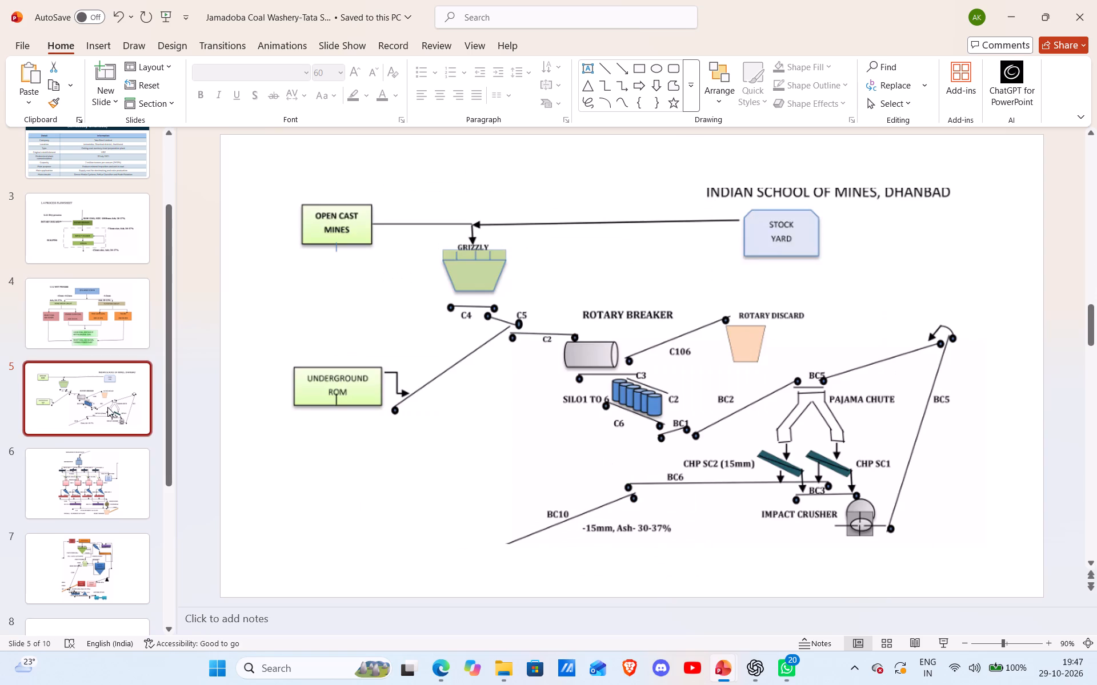
scroll(91, 504, "down", 10)
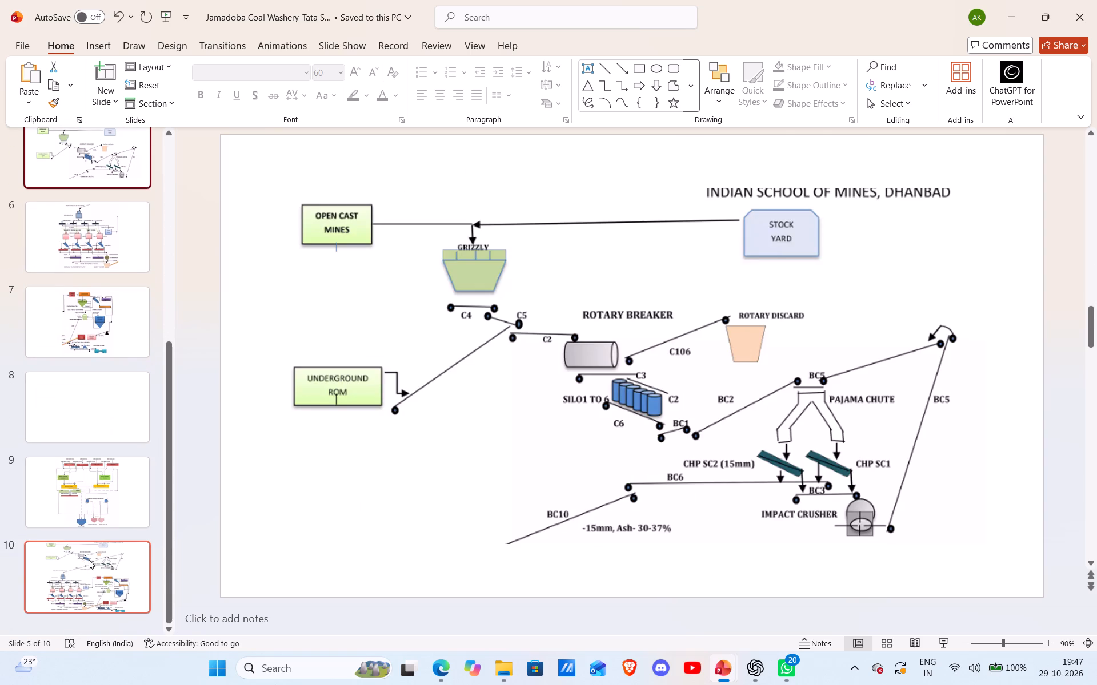
left_click(97, 578)
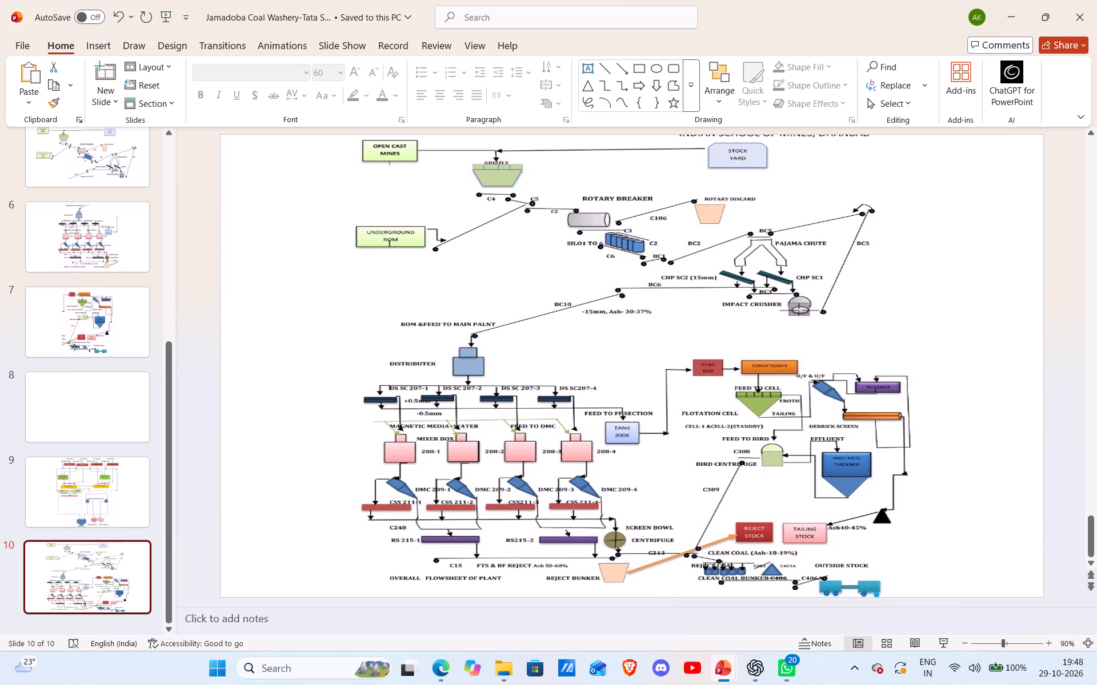
scroll(410, 489, "up", 2)
left_click(88, 573)
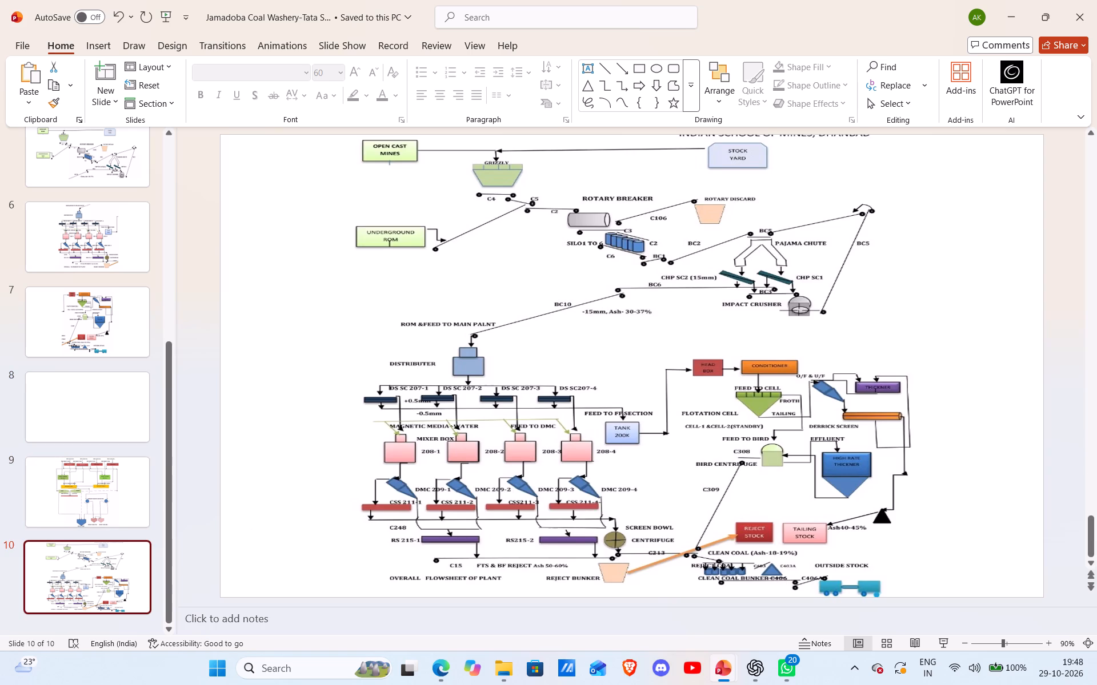
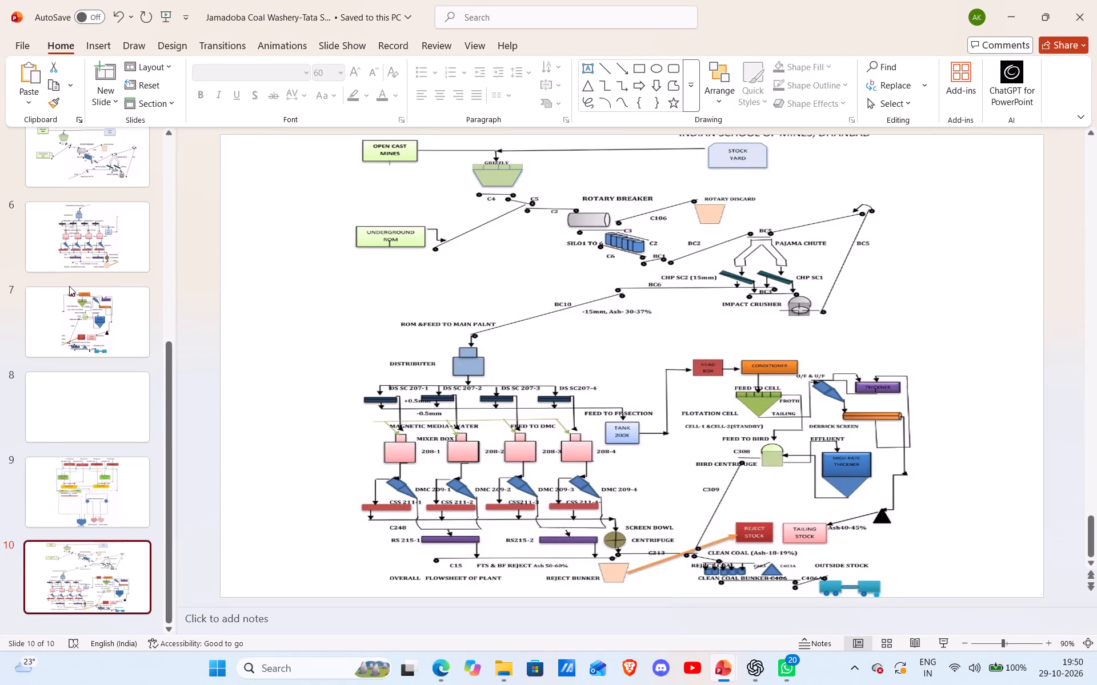
Review the section flowsheets on slides 6, 7 and 9, comparing slide 9's magnetic media circuit with the overall plant flowsheet on slide 10.
scroll(69, 286, "down", 4)
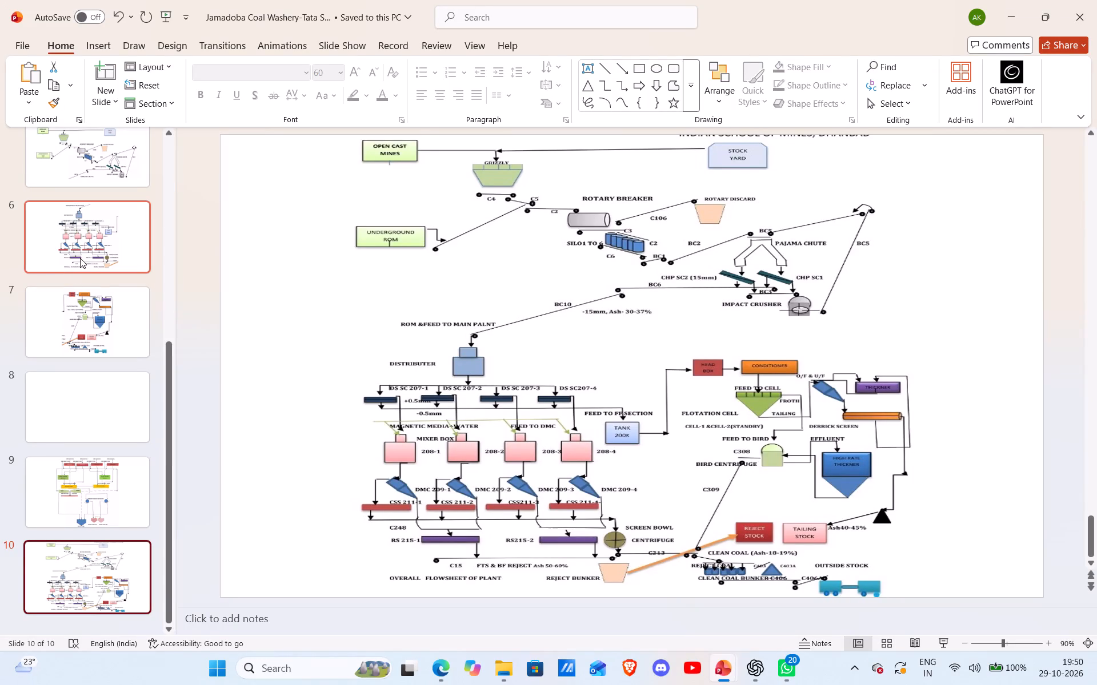
left_click(80, 258)
left_click(74, 317)
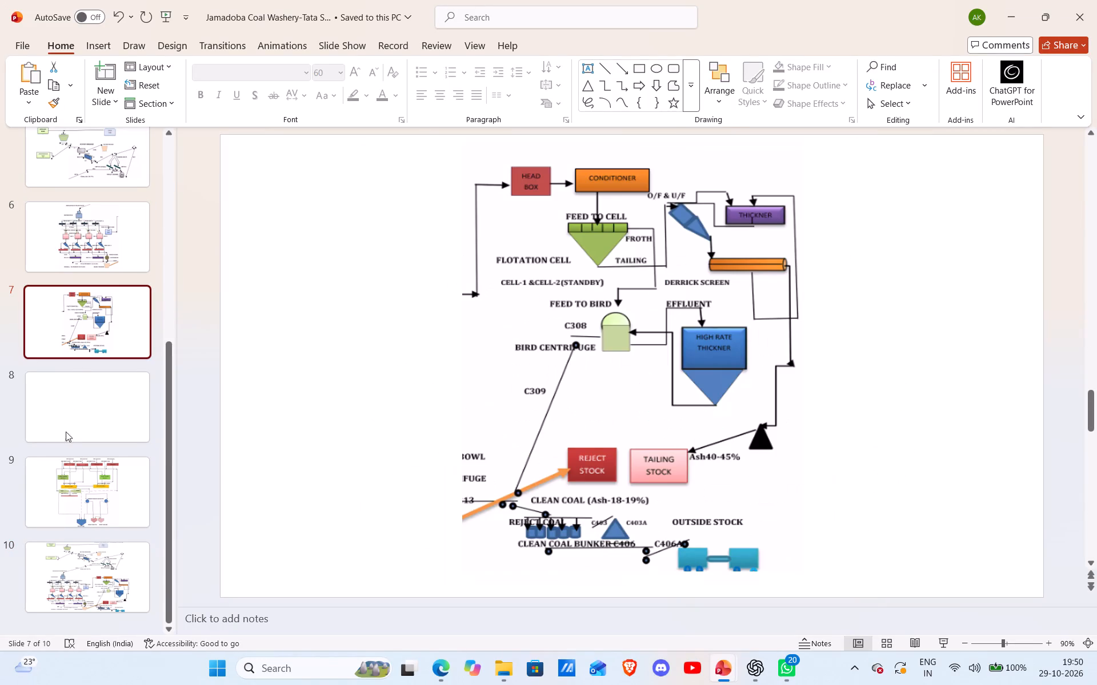
left_click(68, 474)
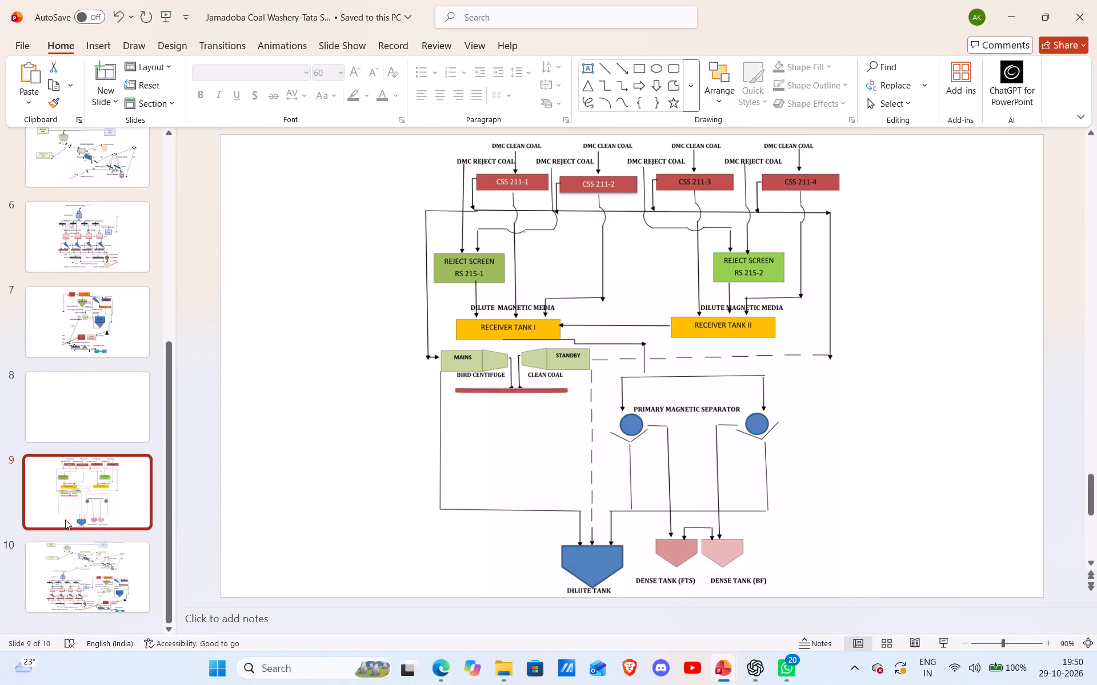
left_click(81, 567)
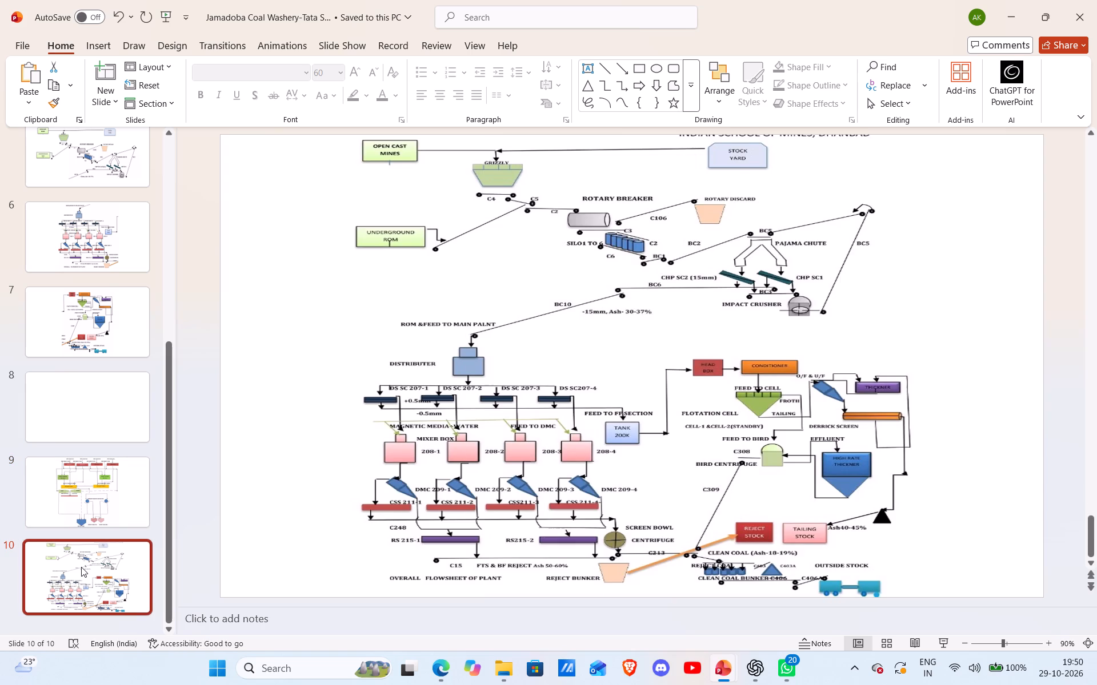
left_click(99, 507)
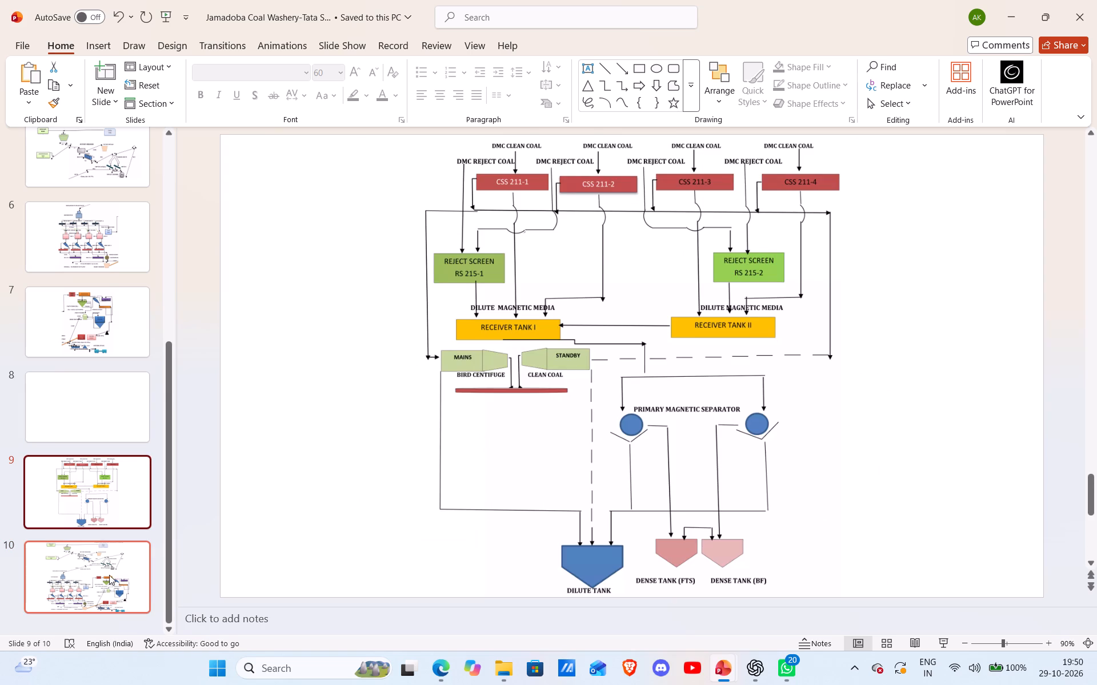
left_click(105, 569)
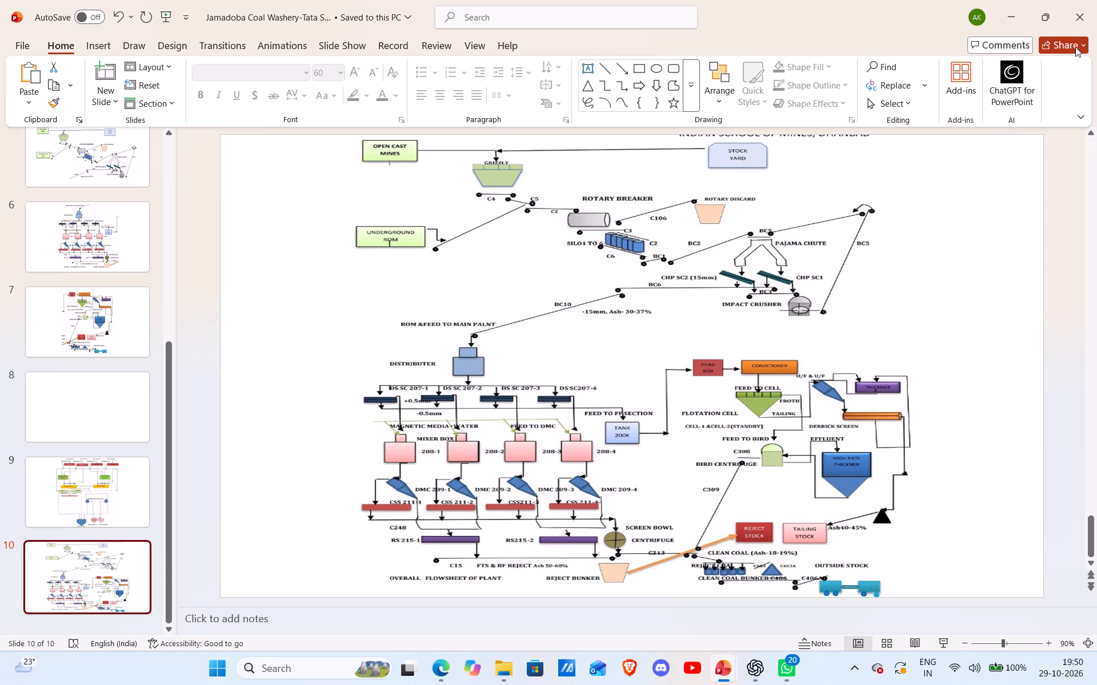
Close the Jamadoba Coal Washery presentation and the other open presentations, including 1 and Presentation1.
left_click(1076, 21)
left_click(1076, 21)
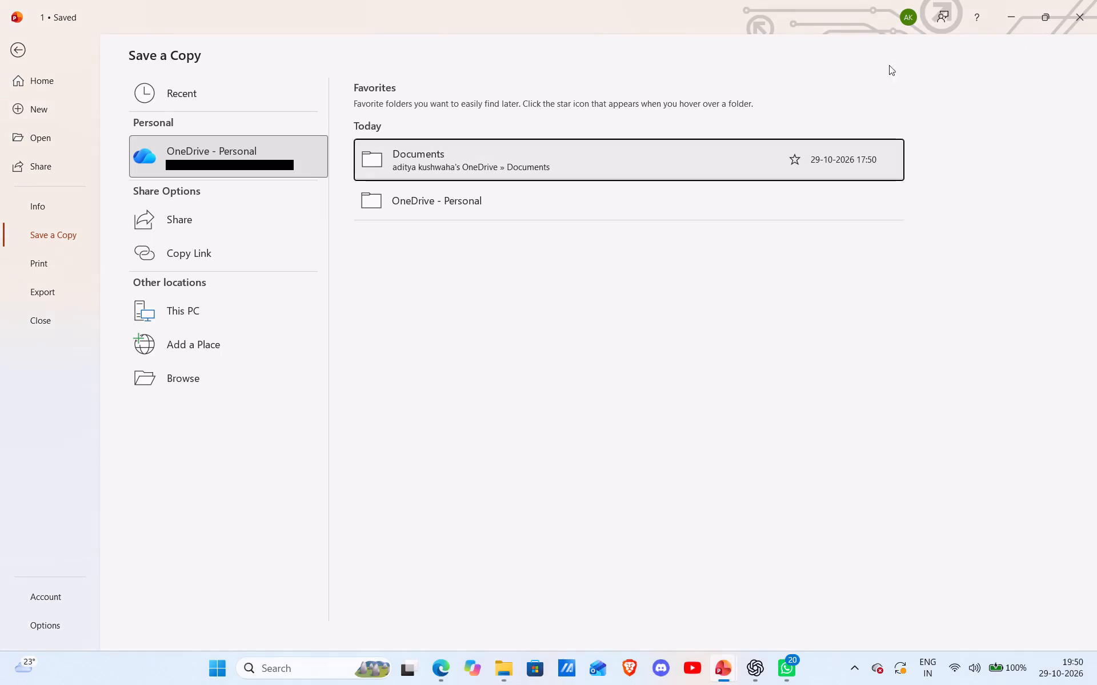
left_click(1079, 16)
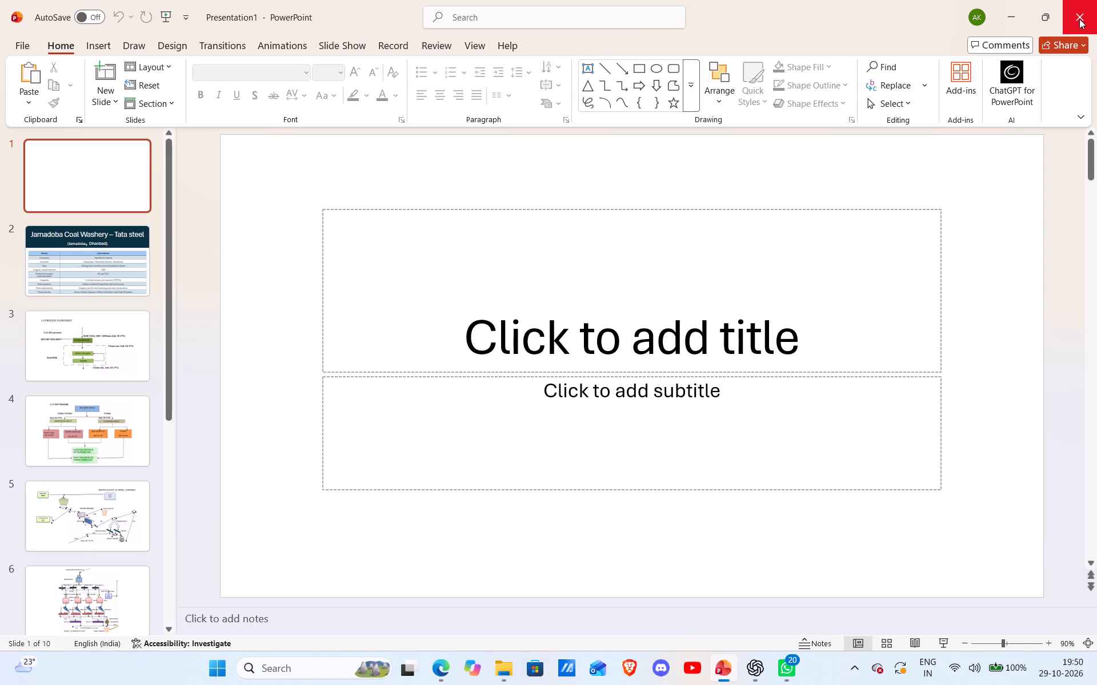
left_click(1079, 18)
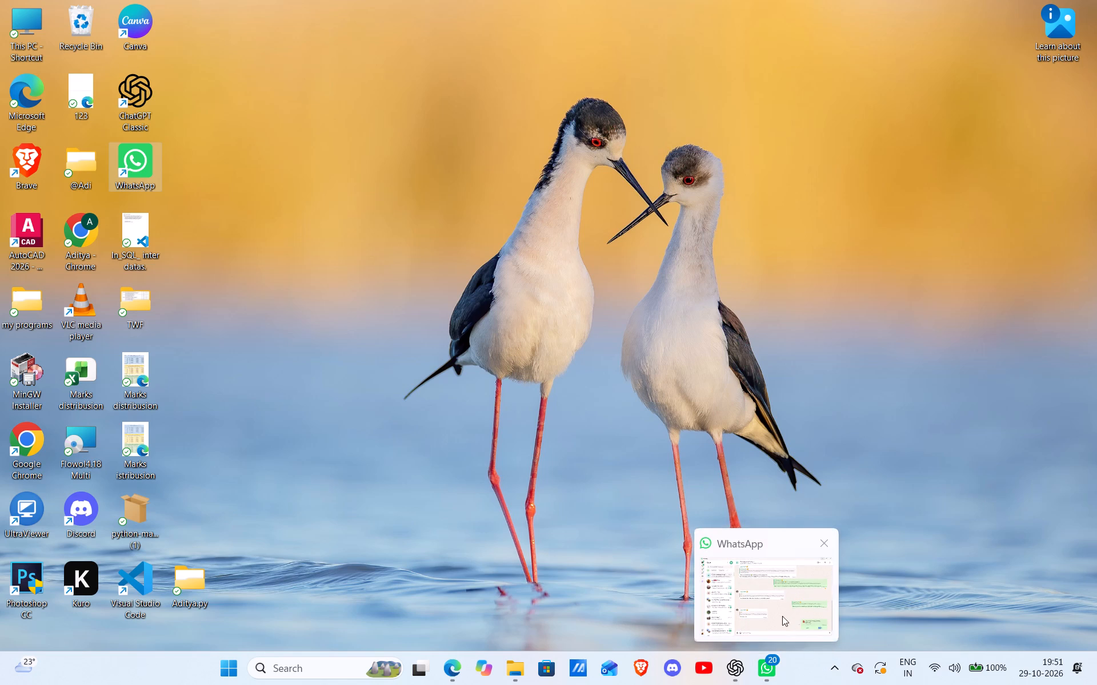
Close the WhatsApp window and show the hidden system tray icons.
left_click(818, 547)
left_click(842, 675)
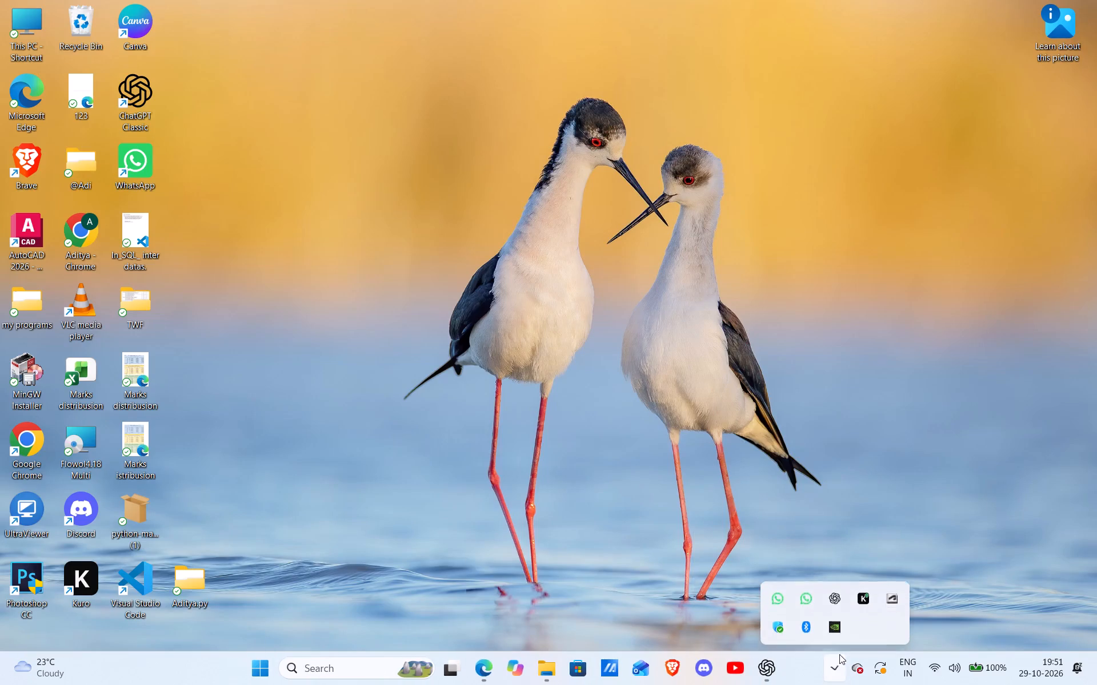